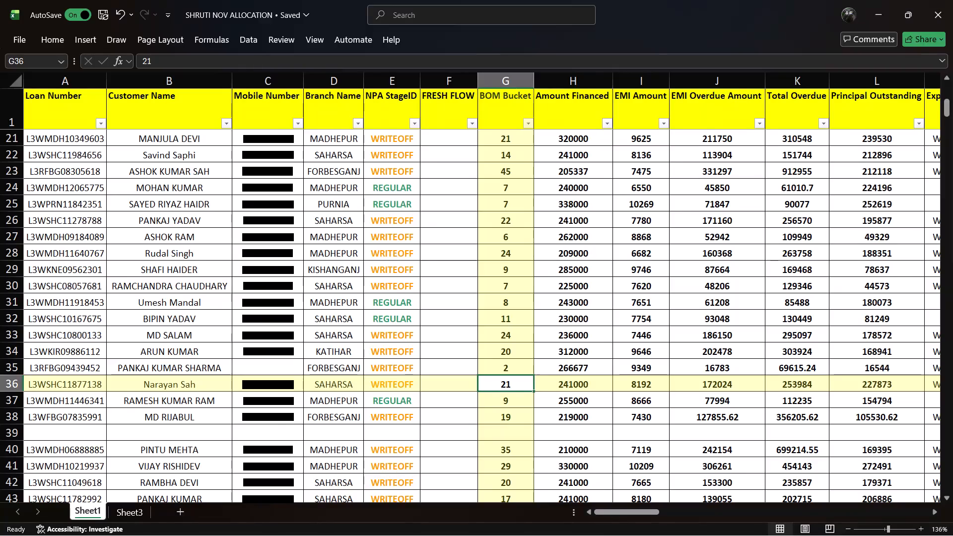
Copy the four loan records in Sheet3, range A2:AC5.
left_click(134, 514)
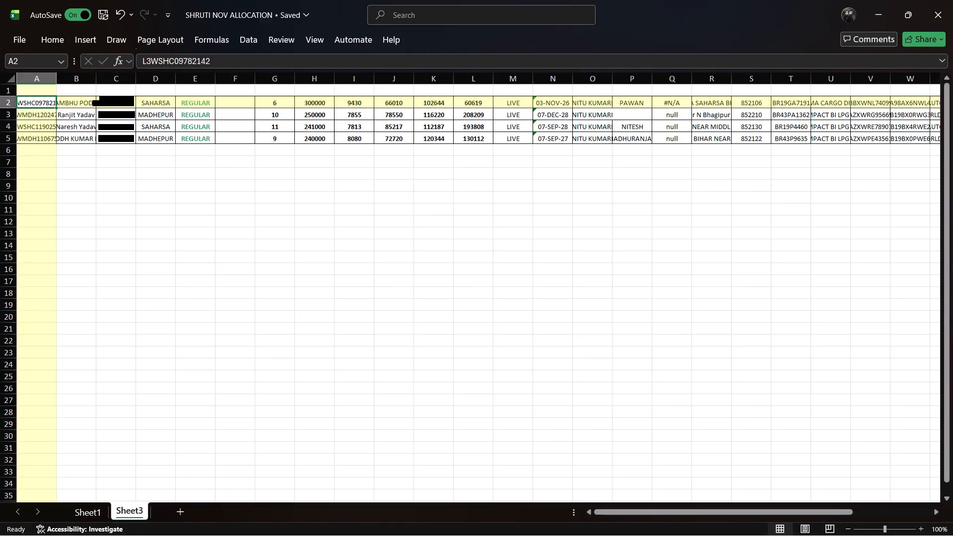
left_click(35, 102)
key("shift+Right")
key("shift+Right")
key("shift+Right")
key("shift+Right")
key("shift+Right")
key("shift+Right")
key("shift+Right")
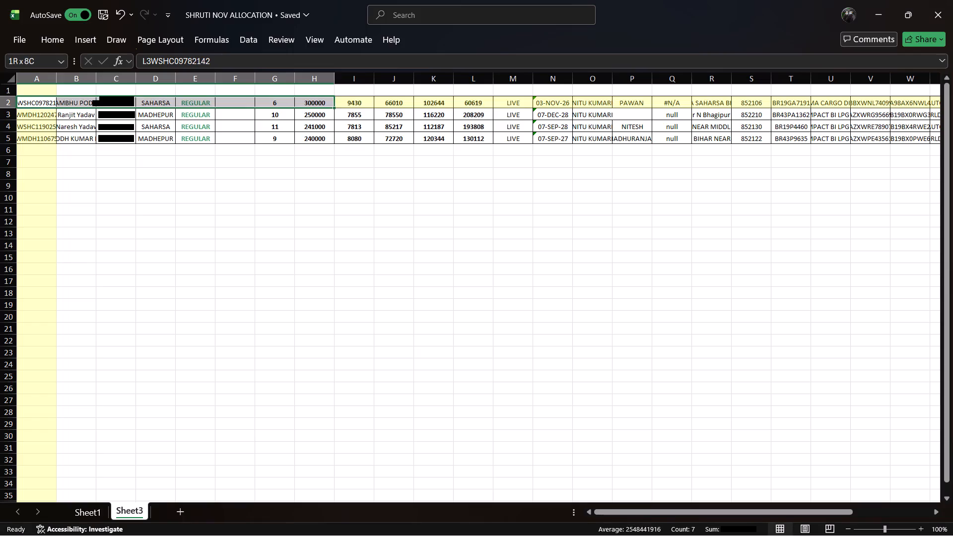
key("shift+Right")
key("shift+Right")
key("shift+Right")
key("shift+Right")
key("shift+Right")
key("shift+Right")
key("shift+Right")
key("shift+Right")
key("shift+Right")
key("shift+Right")
key("shift+Right")
key("shift+Right")
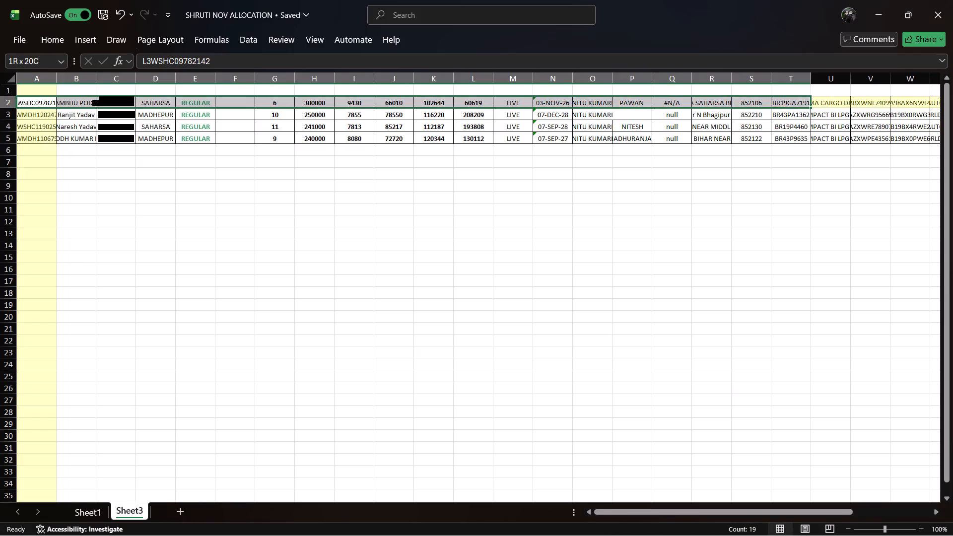
key("shift+Right")
key("shift+Right")
key("shift+Right")
key("shift+Right")
key("shift+Right")
key("shift+Right")
key("shift+Right")
key("shift+Right")
key("shift+Right")
key("shift+Right")
key("shift+Right")
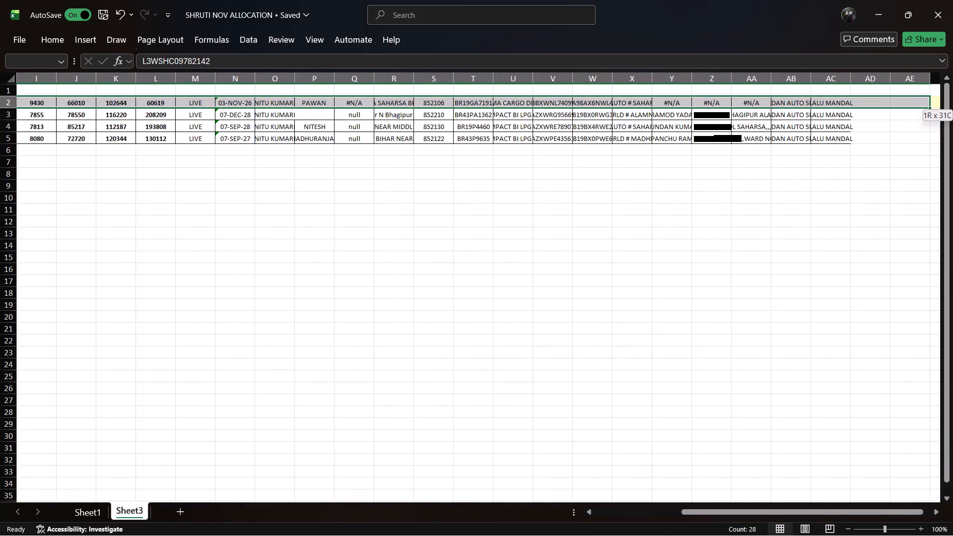
key("shift+Left")
key("shift+Left")
key("shift+Down")
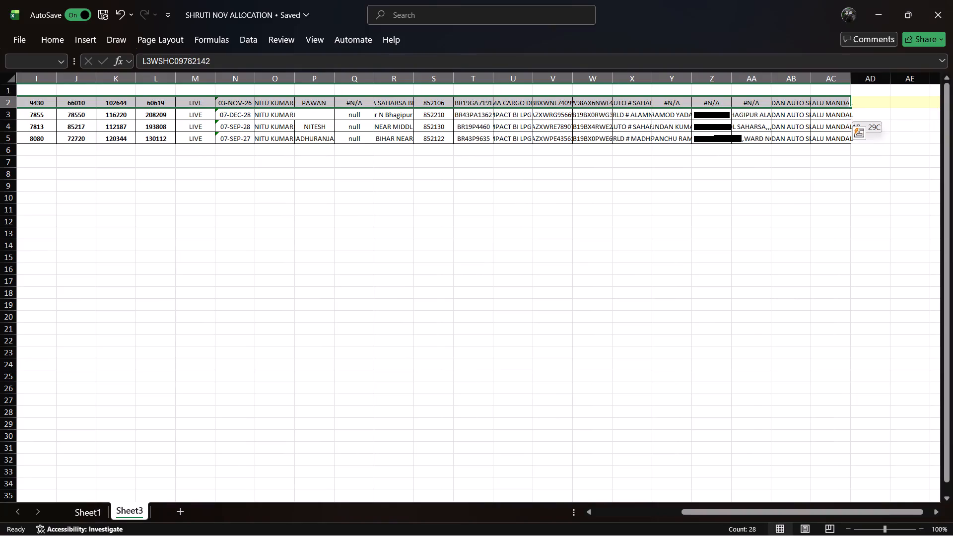
key("shift+Down")
key("shift+Down")
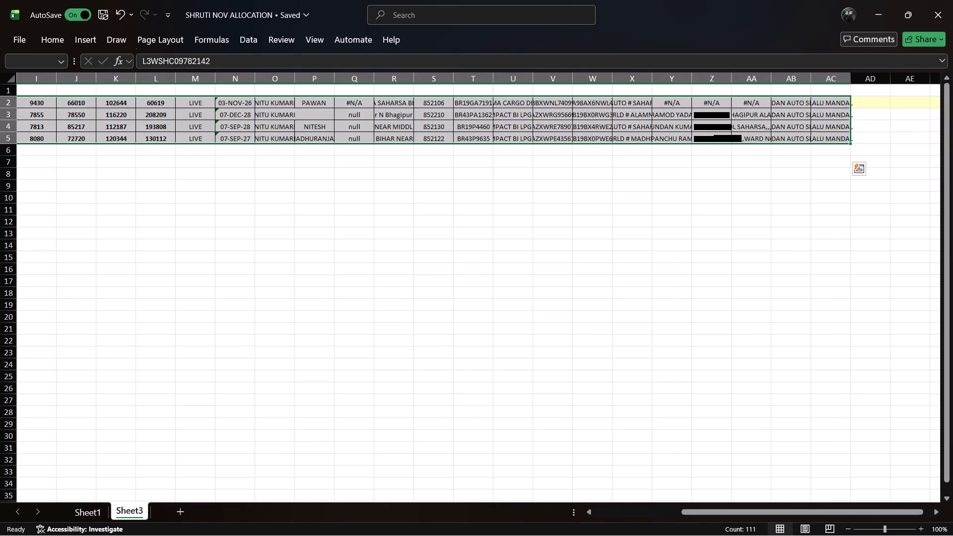
key("ctrl+c")
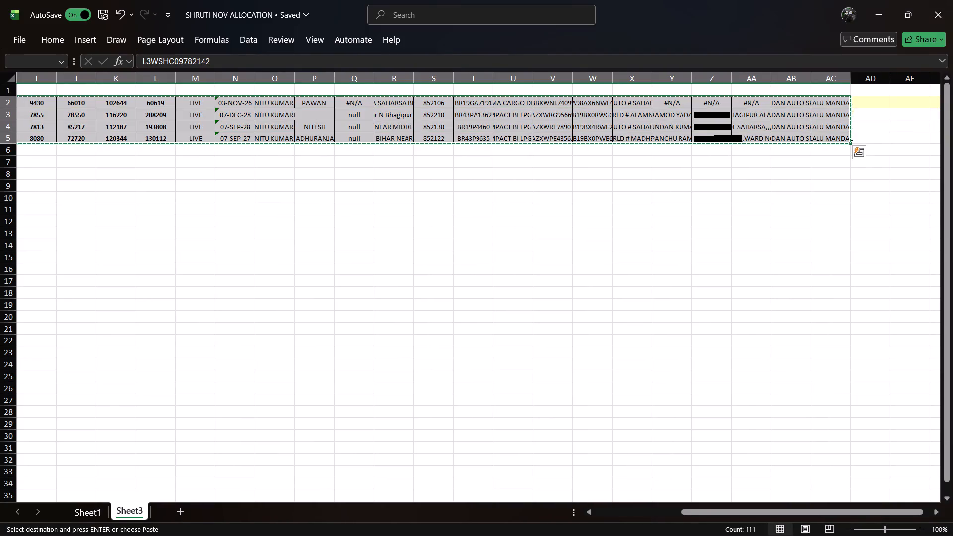
Paste the copied loan records into Sheet1 at A490, directly below the last existing record, and save the workbook.
left_click(81, 510)
left_click(87, 433)
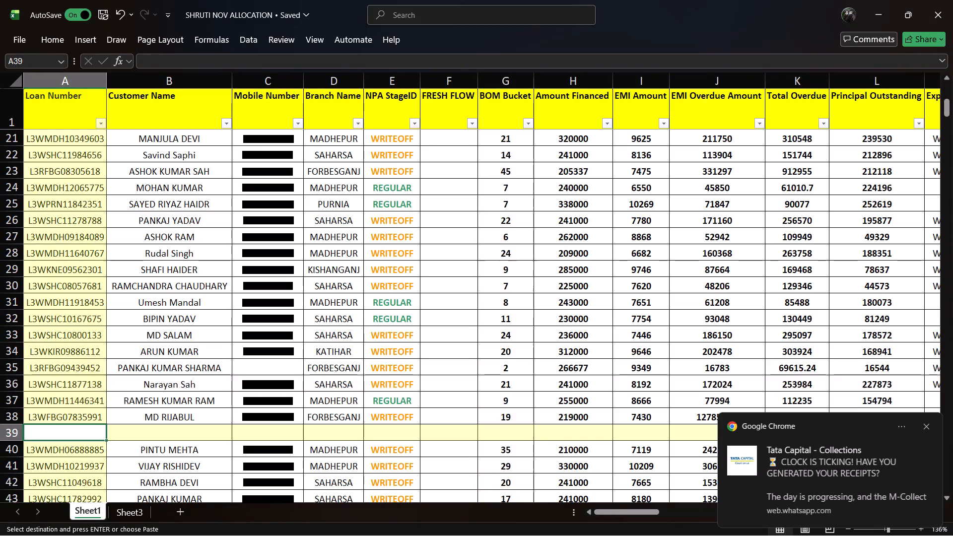
key("Down")
key("Down")
key("Down")
key("Down")
key("Down")
key("Down")
key("Down")
key("Down")
key("Down")
key("Down")
key("Down")
key("Down")
key("Down")
key("Down")
key("Down")
key("Down")
key("Down")
key("Down")
key("Down")
key("Down")
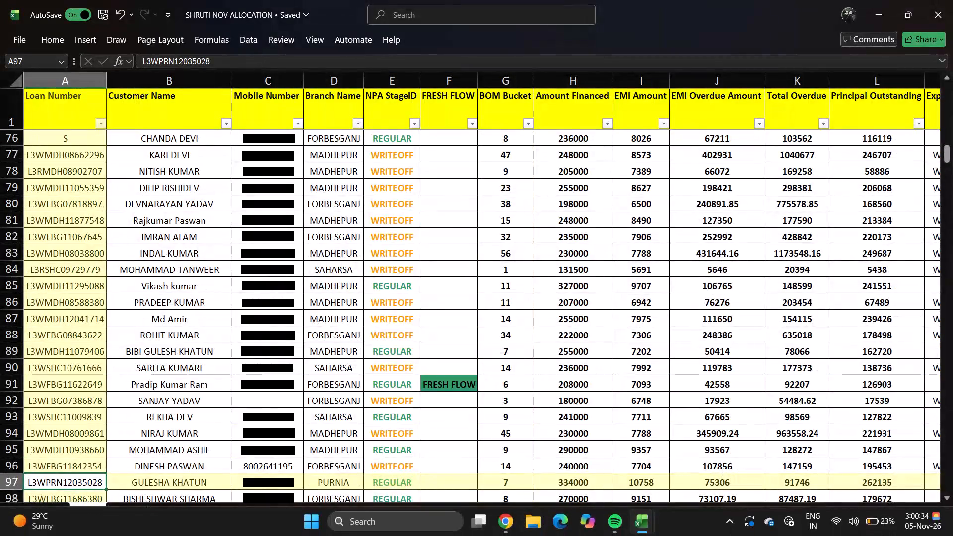
key("Down")
key("Down")
key("Down")
key("Down")
key("Down")
key("Down")
key("Down")
key("Down")
key("Down")
key("Down")
key("Down")
key("Down")
key("Down")
key("Down")
key("Down")
key("Down")
key("Down")
key("Down")
key("Down")
key("Down")
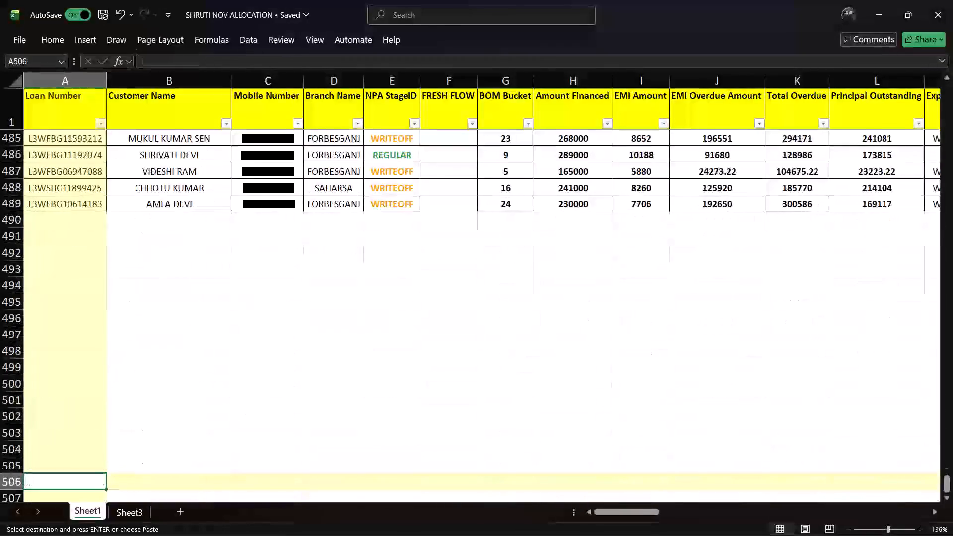
left_click(43, 224)
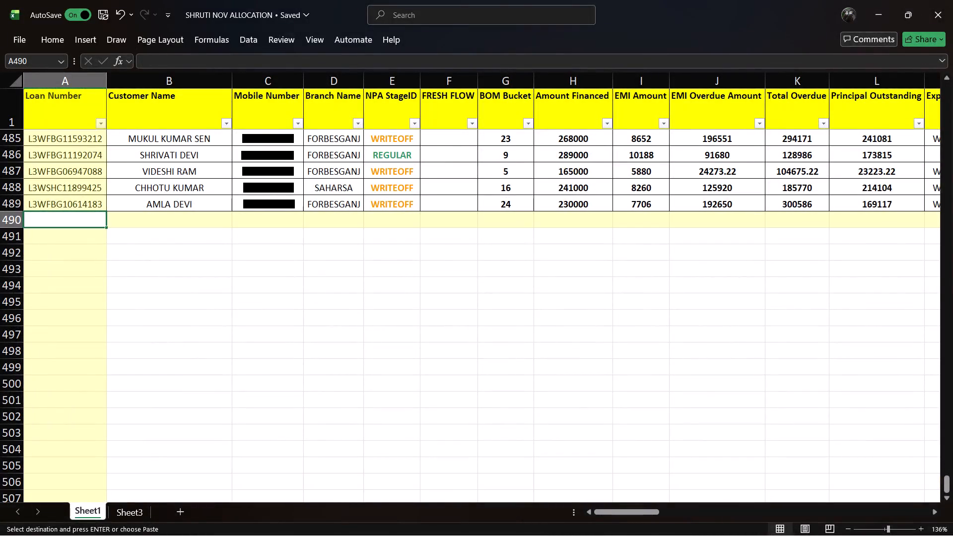
key("ctrl+v")
left_click(227, 325)
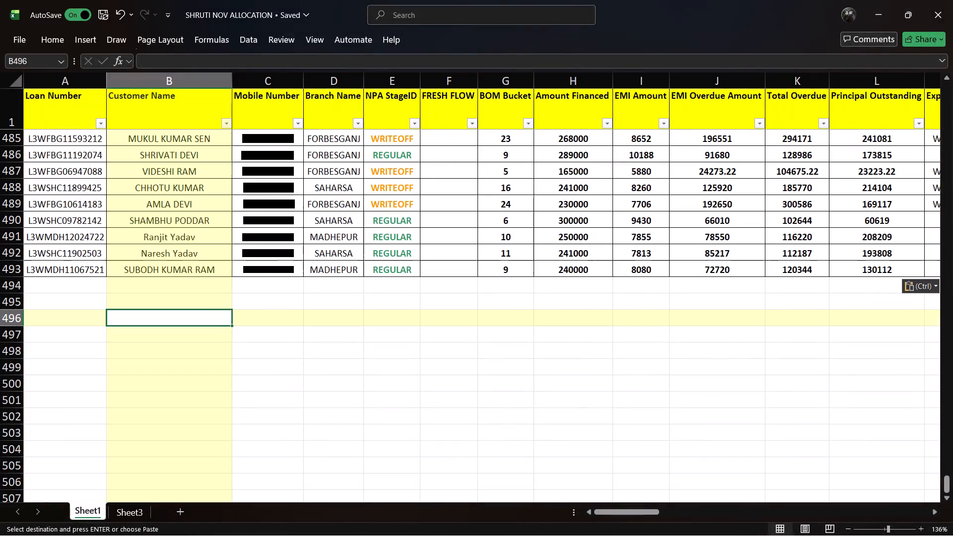
key("ctrl+s")
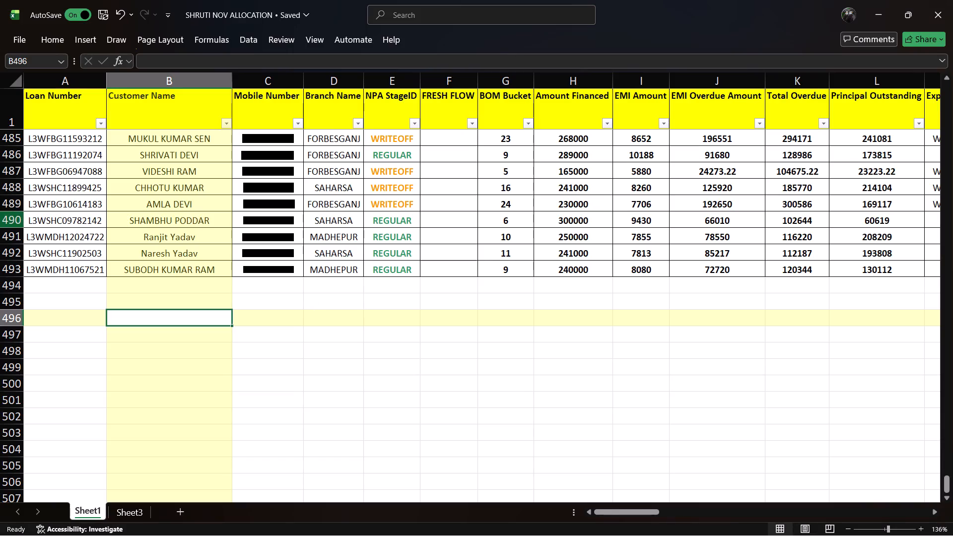
Go back up the Sheet1 customer list to examine the records in rows 36 to 39.
left_click(120, 216)
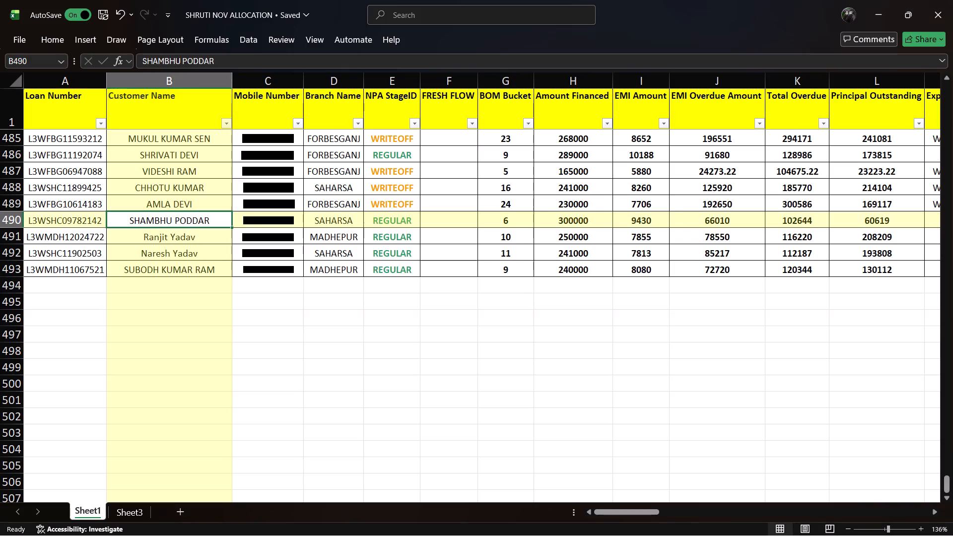
key("Up")
key("Up")
key("Up")
key("Up")
key("Up")
key("Up")
key("Up")
key("Up")
key("Up")
key("Up")
key("Up")
key("Up")
key("Up")
key("Up")
key("Up")
key("Up")
key("Up")
key("Up")
key("Up")
key("Up")
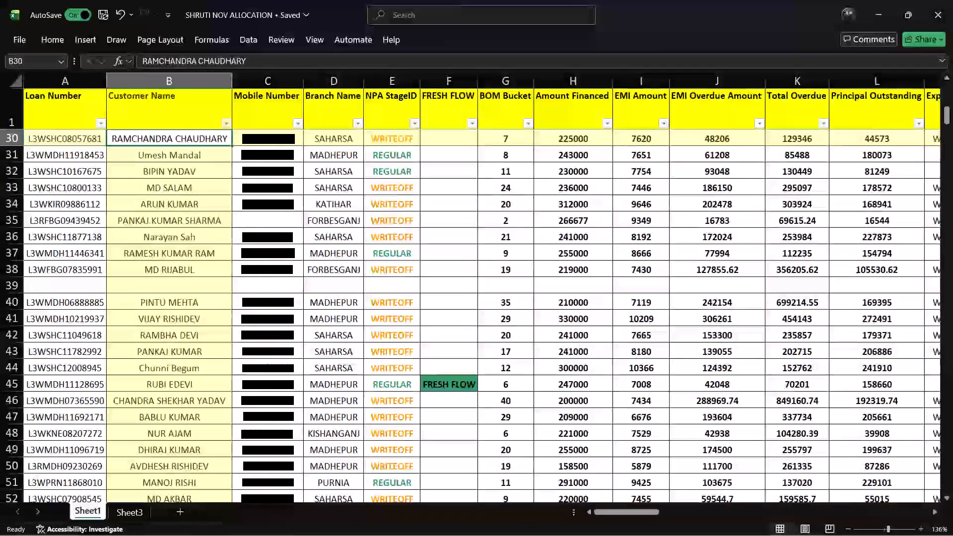
key("Up")
key("Up")
key("Up")
key("Up")
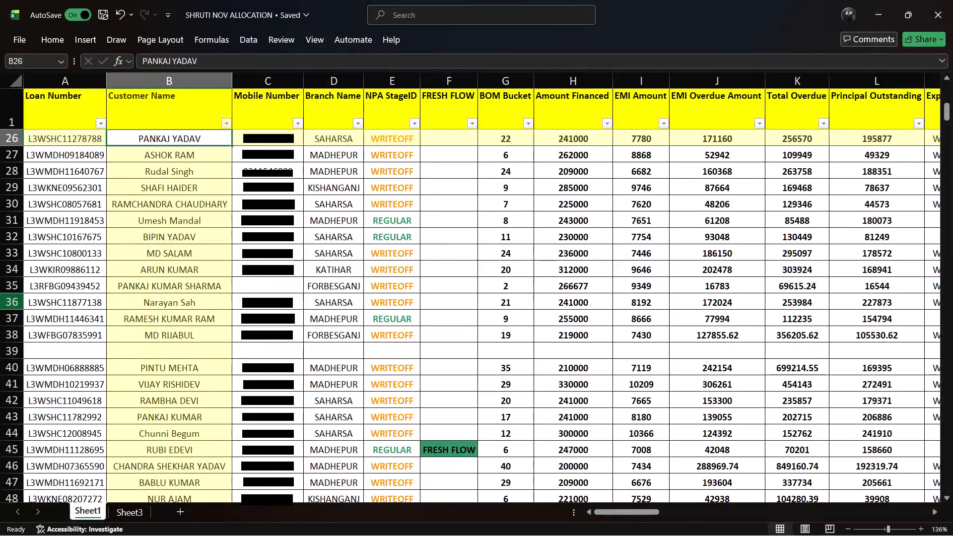
left_click(17, 318)
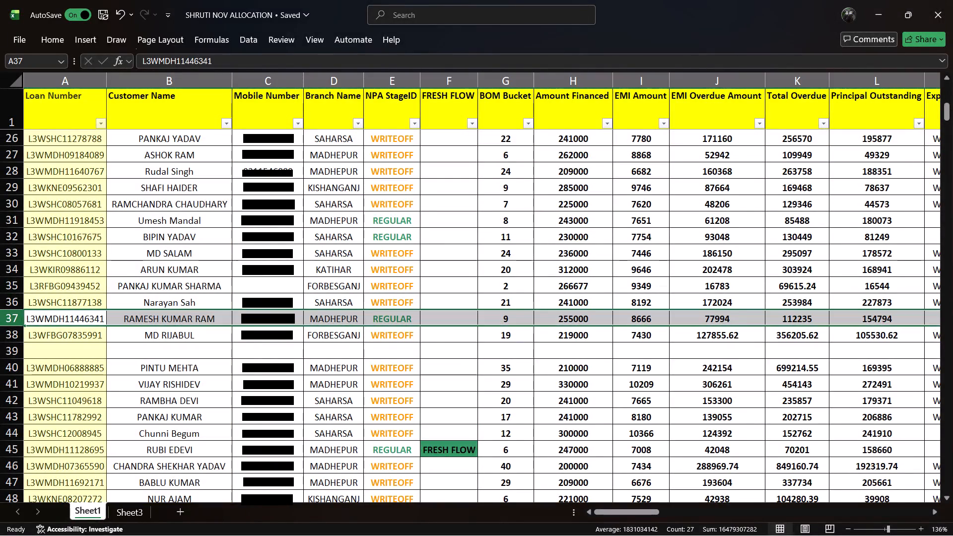
left_click(98, 351)
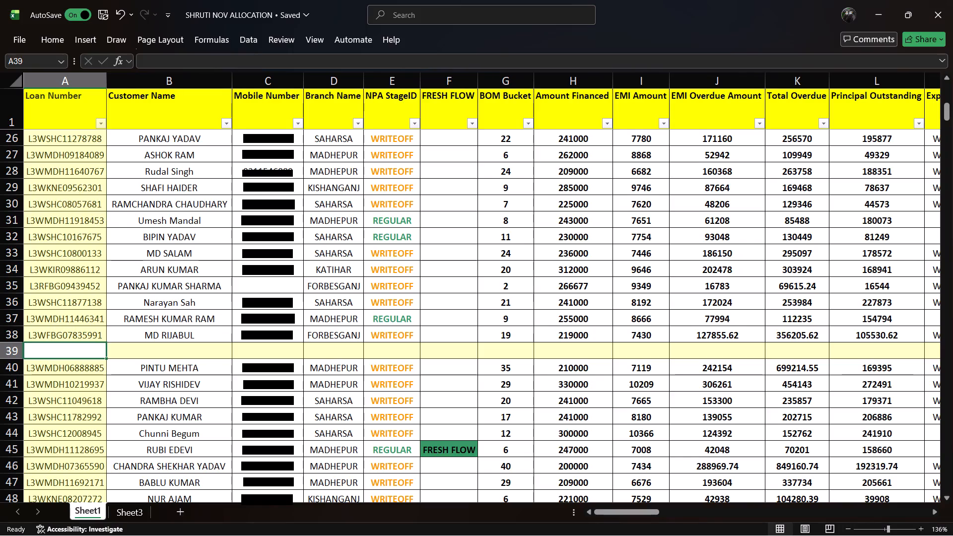
Examine the row 36 customer record in Sheet1, from the Mobile Number column across to the FEED BACK column.
left_click(291, 300)
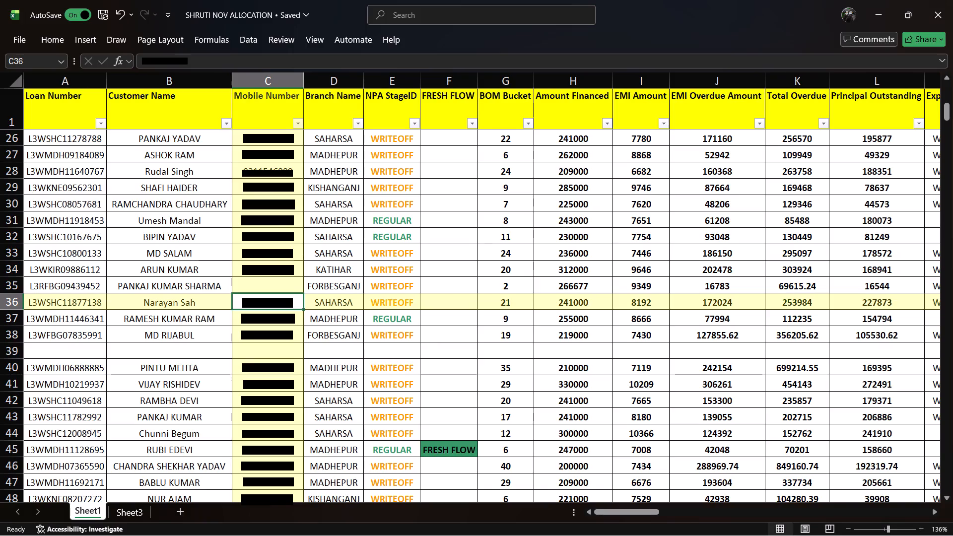
key("Right")
key("Right")
key("Right")
key("Right")
key("Right")
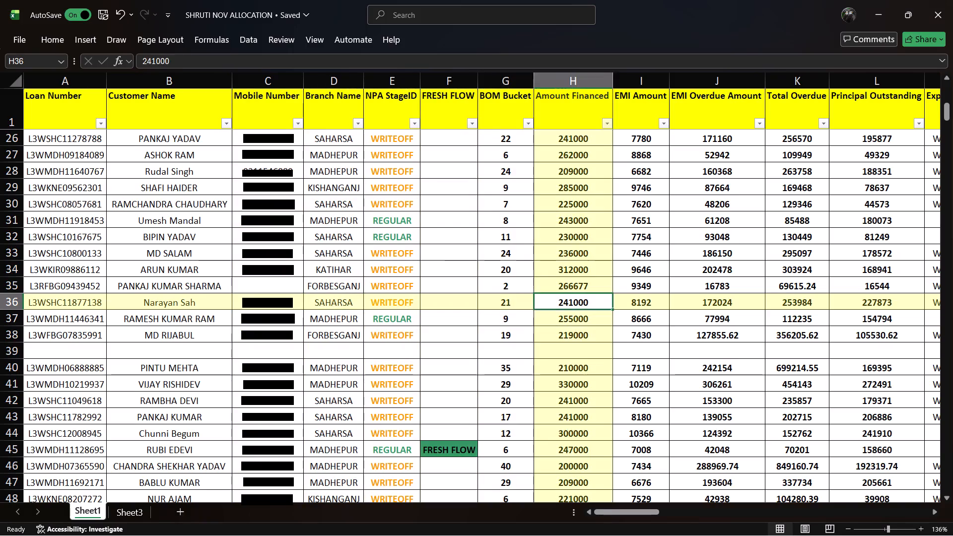
key("Right")
key("Right")
key("Right")
key("Right")
key("Right")
key("Right")
key("Right")
key("Right")
key("Right")
key("Right")
key("Right")
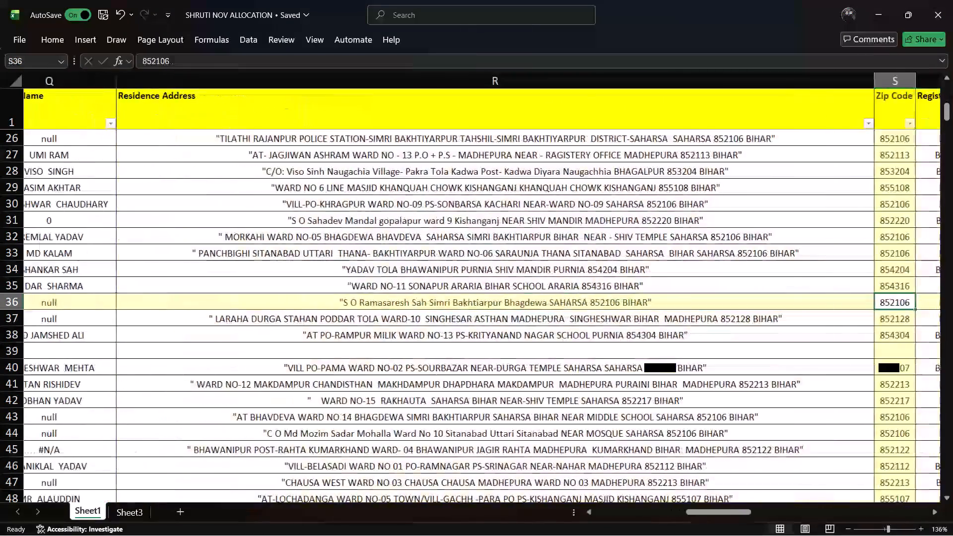
key("Right")
key("Right")
key("Right")
key("Right")
key("Right")
key("Right")
key("Right")
key("Right")
key("Right")
key("Right")
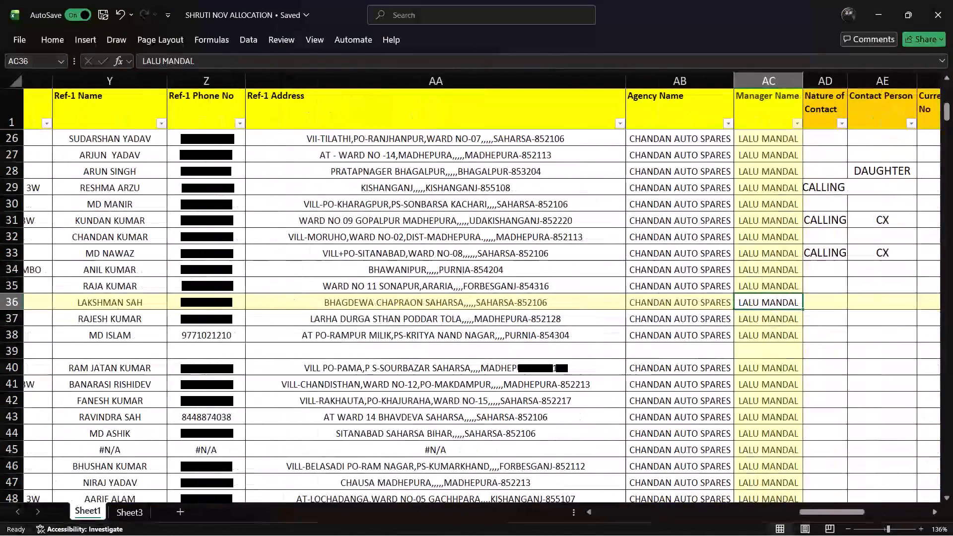
key("Right")
key("Right")
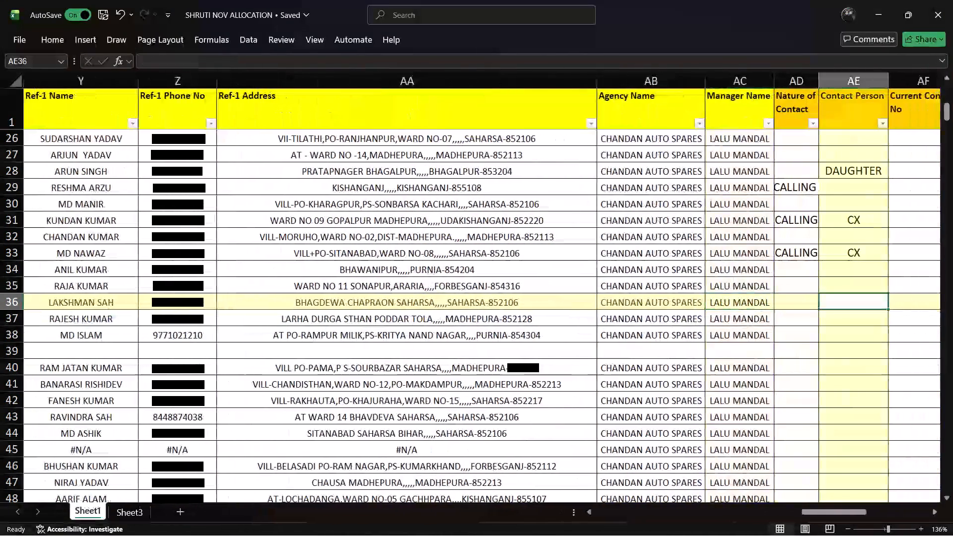
key("Right")
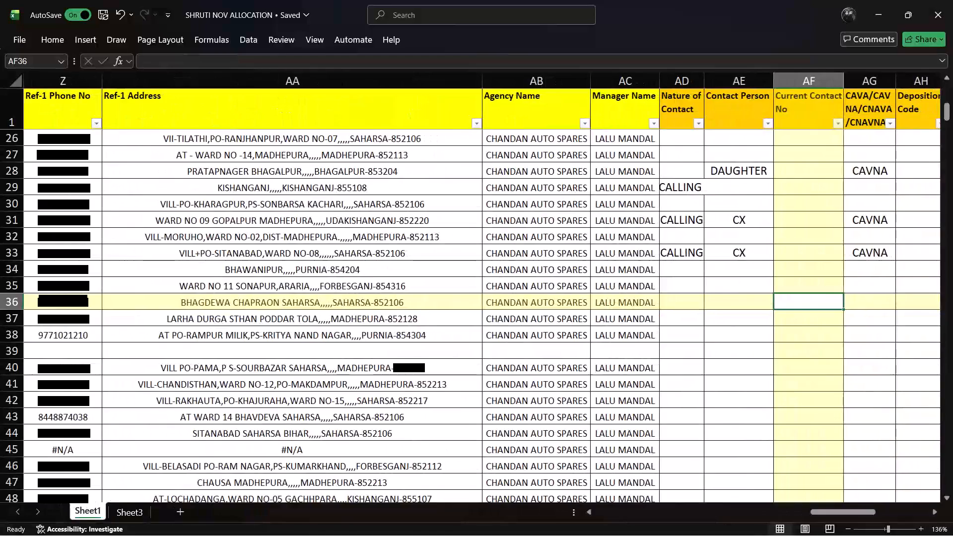
key("Left")
key("Left")
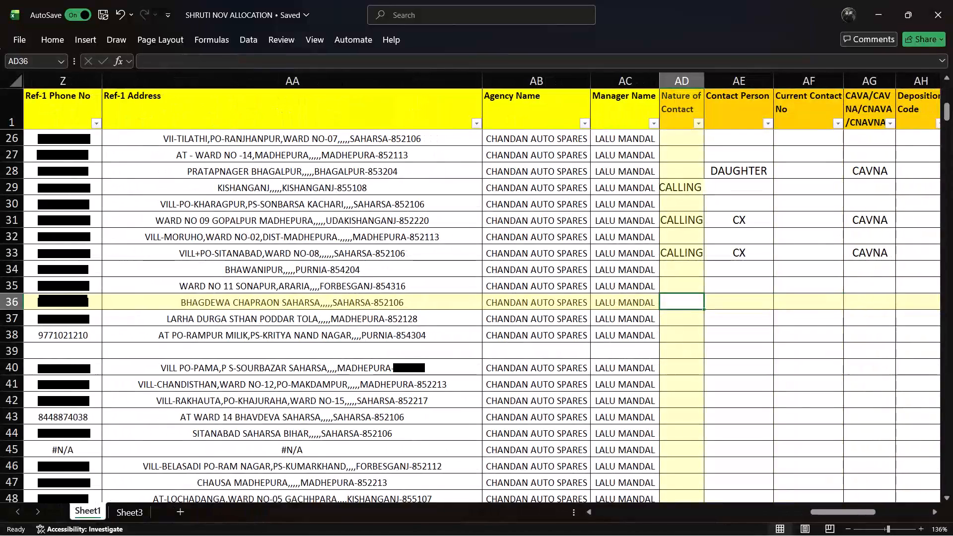
key("Right")
key("Right")
key("Right")
key("Right")
key("Right")
key("Right")
key("Right")
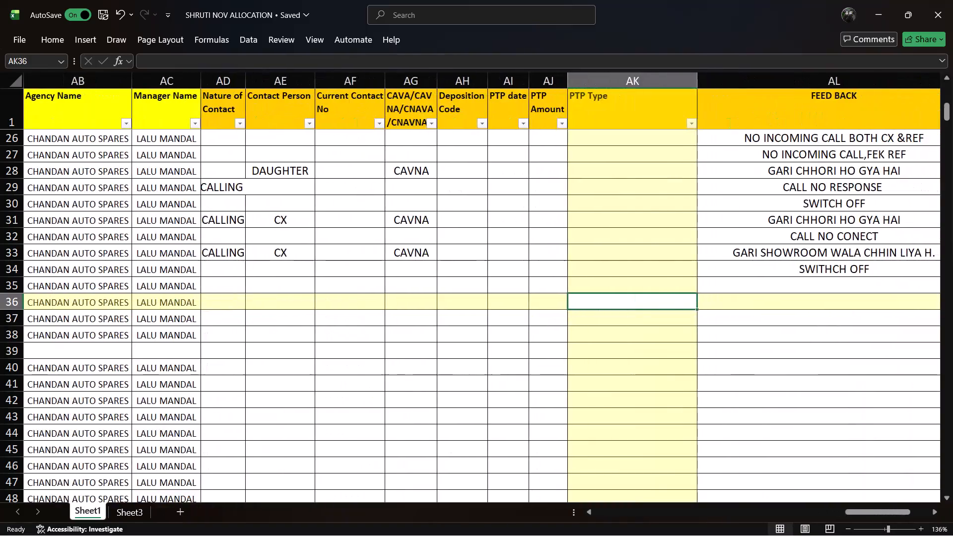
key("Right")
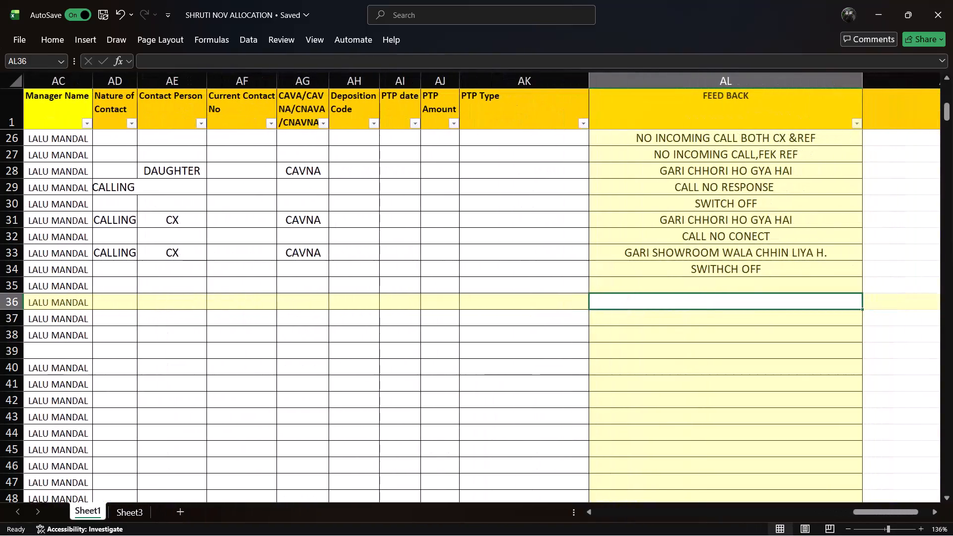
key("Up")
key("Down")
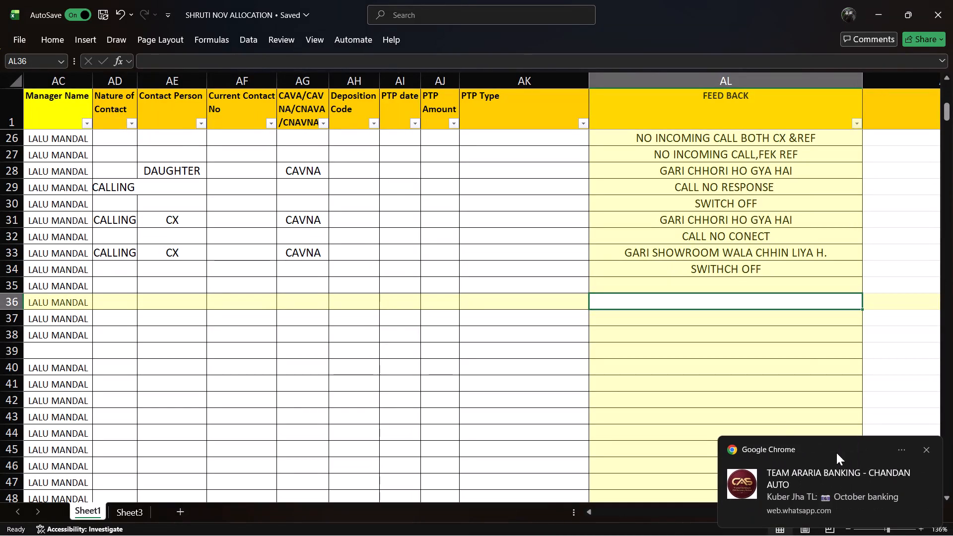
Dismiss the chat notification, enter "CALL NO RESPONSE" as the FEED BACK for row 36, and save the workbook.
left_click(925, 453)
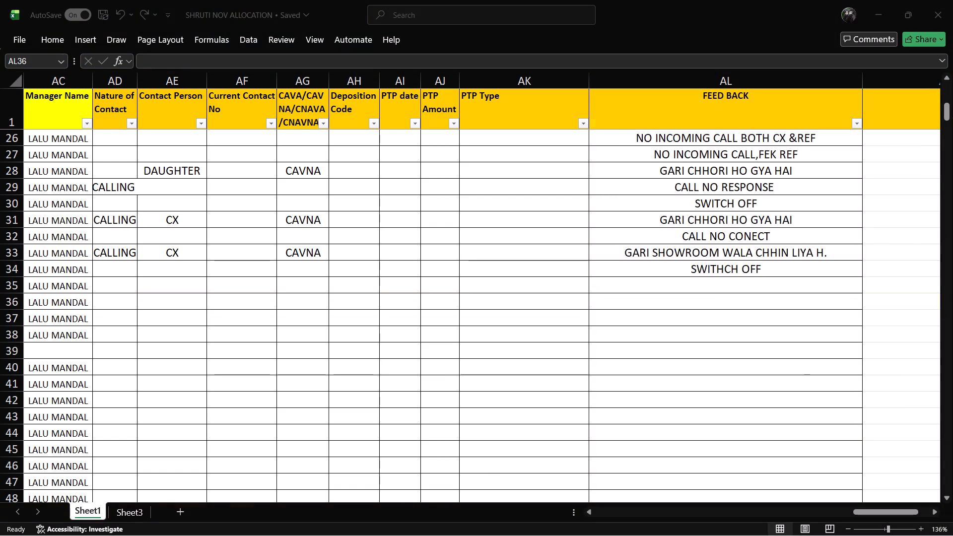
left_click(664, 289)
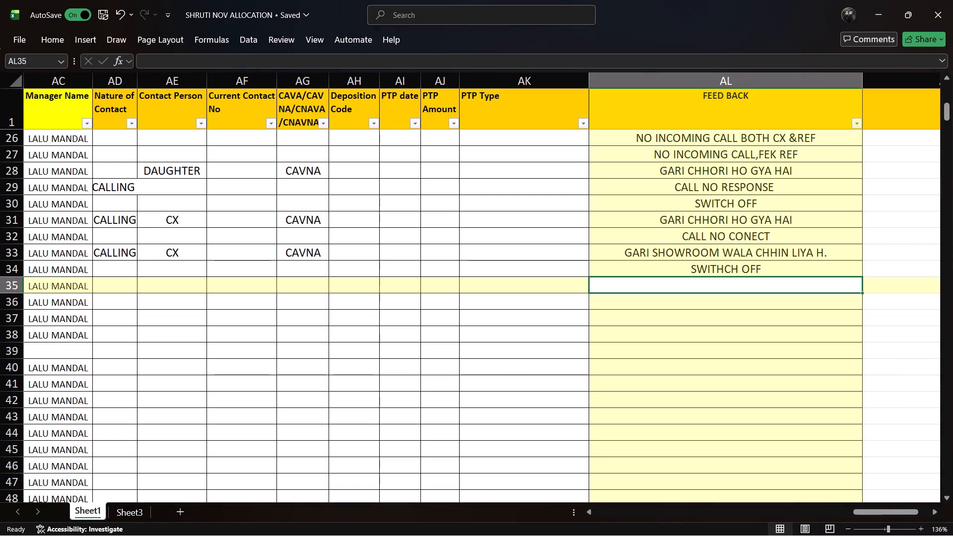
left_click(635, 304)
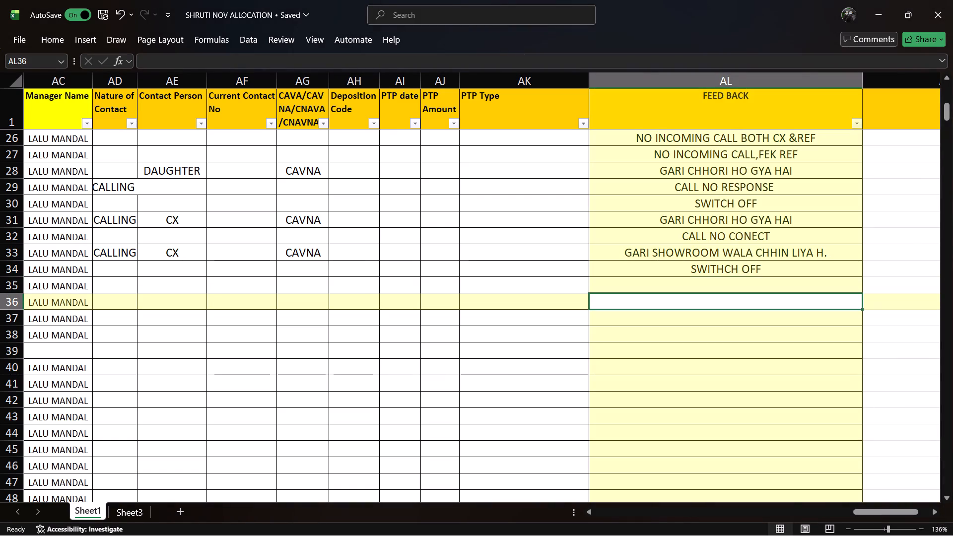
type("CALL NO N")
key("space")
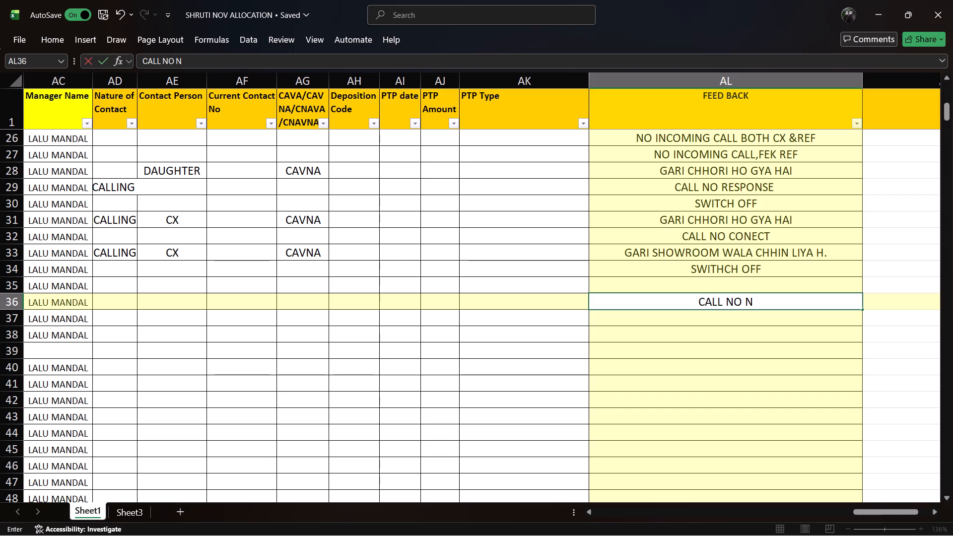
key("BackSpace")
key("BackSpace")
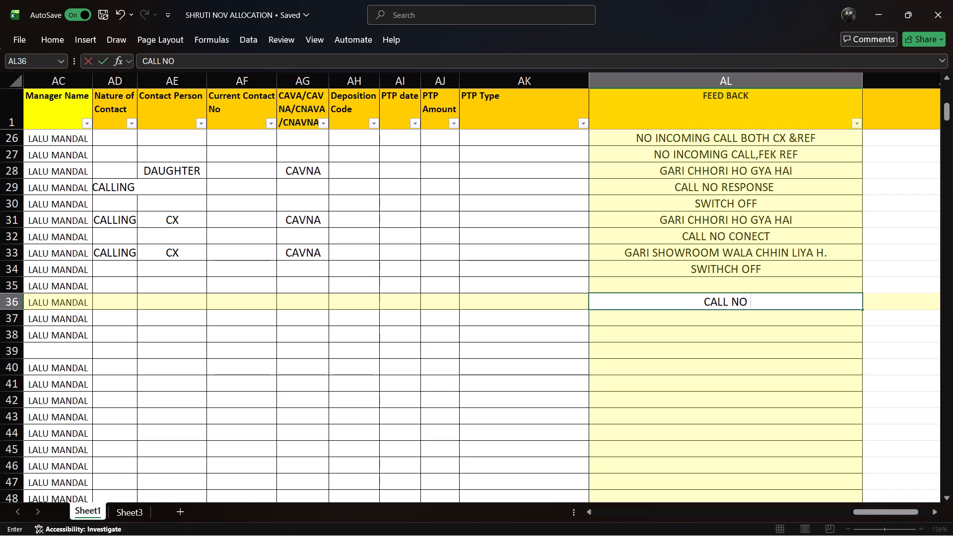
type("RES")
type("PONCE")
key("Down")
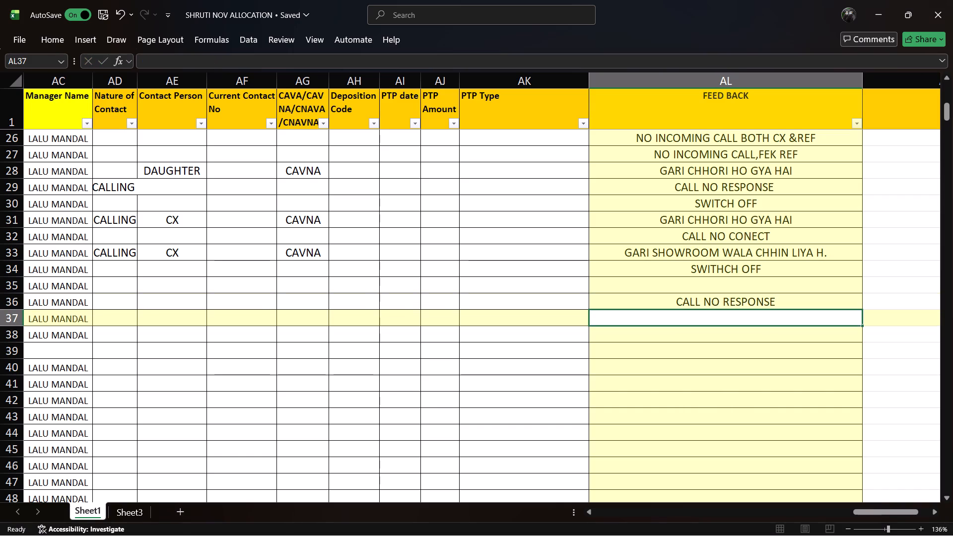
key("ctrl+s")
Go back along row 37 to the Mobile Number column to look up the next customer's contact details.
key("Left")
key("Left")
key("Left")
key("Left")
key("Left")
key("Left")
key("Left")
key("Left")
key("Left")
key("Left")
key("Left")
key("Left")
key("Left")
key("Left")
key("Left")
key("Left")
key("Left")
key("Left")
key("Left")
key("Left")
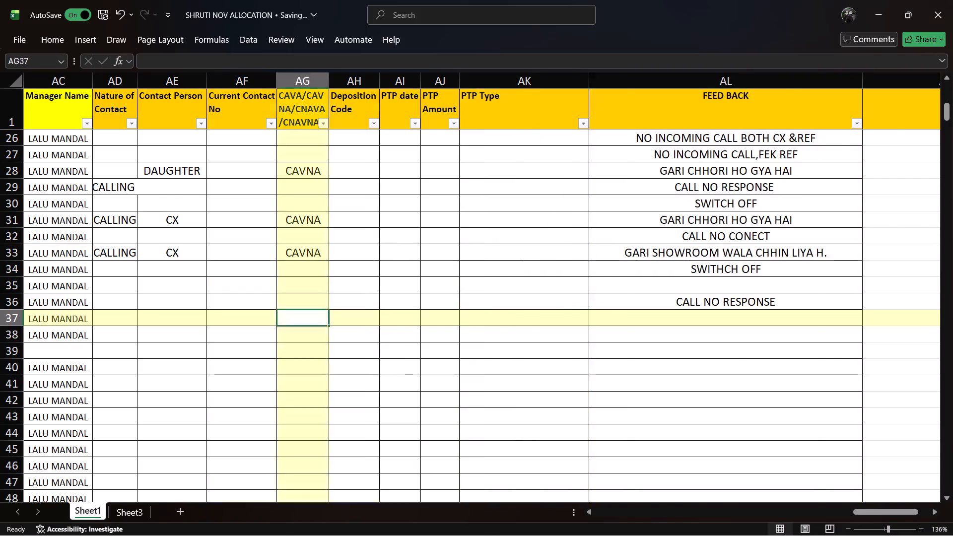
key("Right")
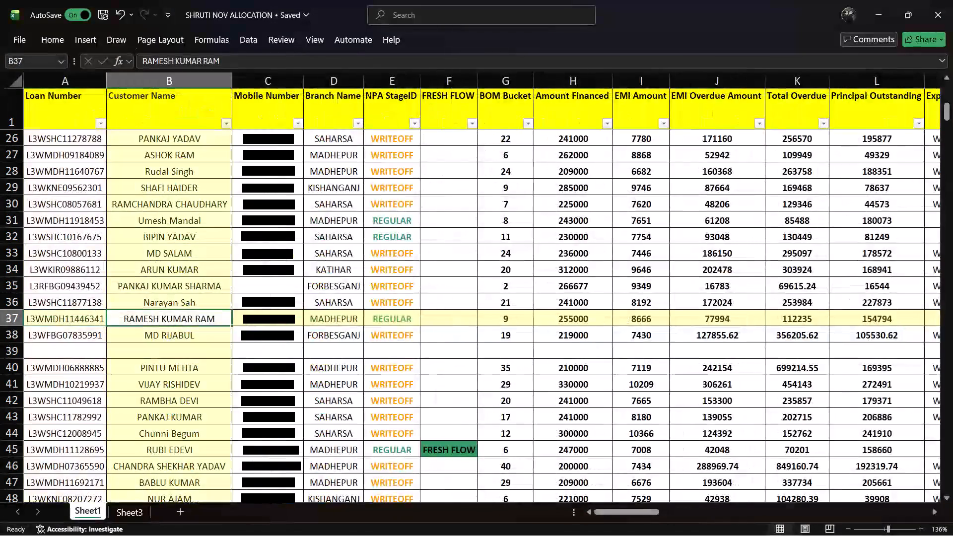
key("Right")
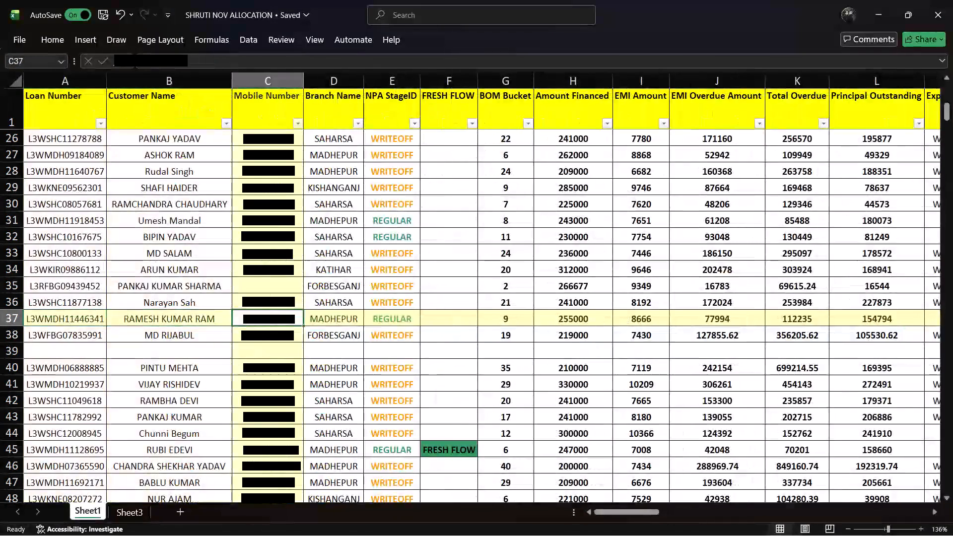
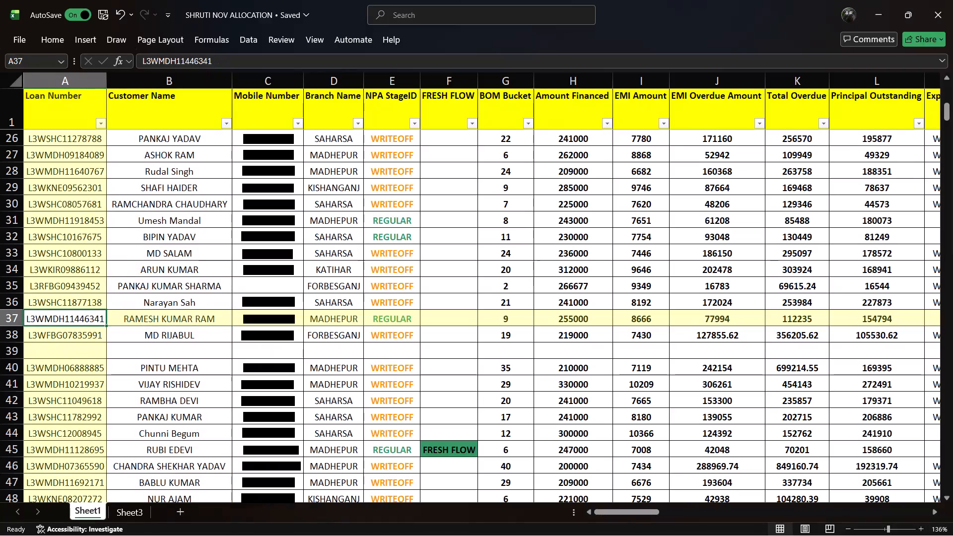
Examine the row 37 customer's loan record from the Loan Number column across to the EXPIRY column.
key("Right")
key("Right")
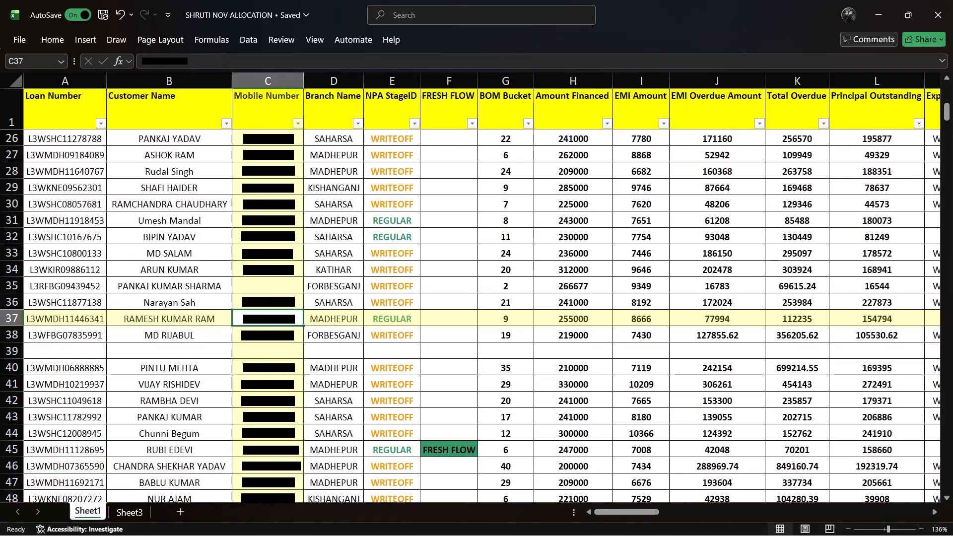
key("Right")
key("Right")
key("Right")
key("Right")
key("Right")
key("Right")
key("Right")
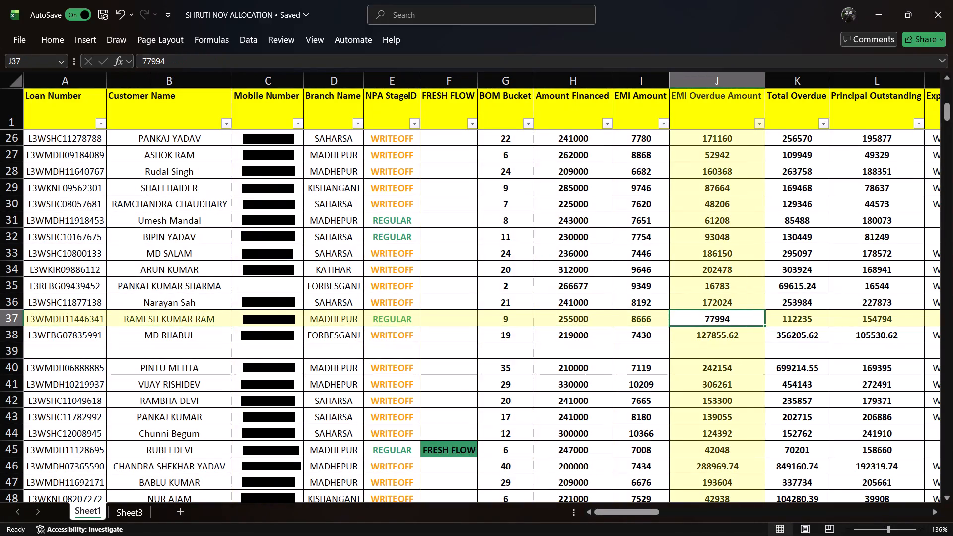
key("Right")
key("Right")
key("Right")
key("Right")
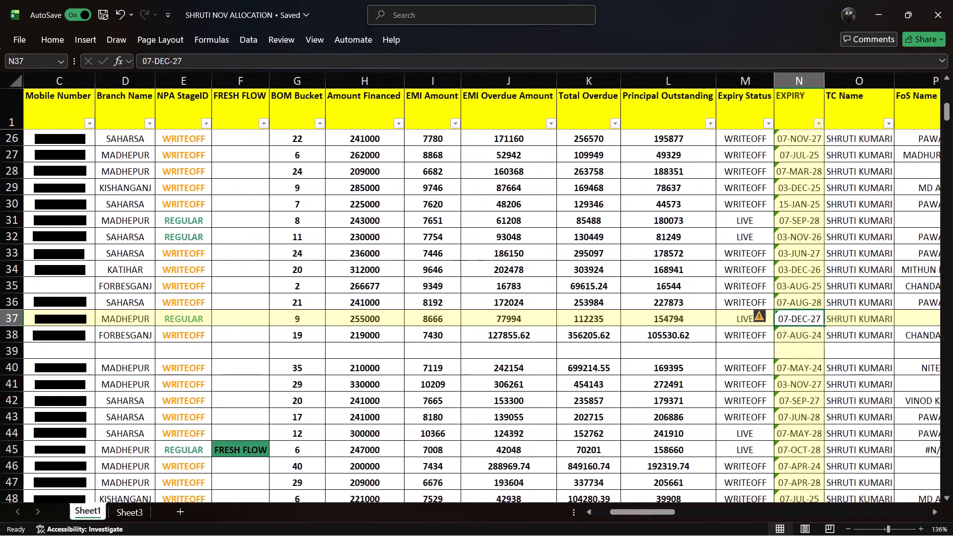
Return to the start of row 37 and review its stage, amount financed, overdue amounts and expiry details again.
key("Left")
key("Left")
key("Left")
key("Left")
key("Left")
key("Left")
key("Left")
key("Left")
key("Left")
key("Left")
key("Left")
key("Left")
key("Left")
key("Left")
key("Left")
key("Left")
key("Left")
key("Left")
key("Left")
key("Left")
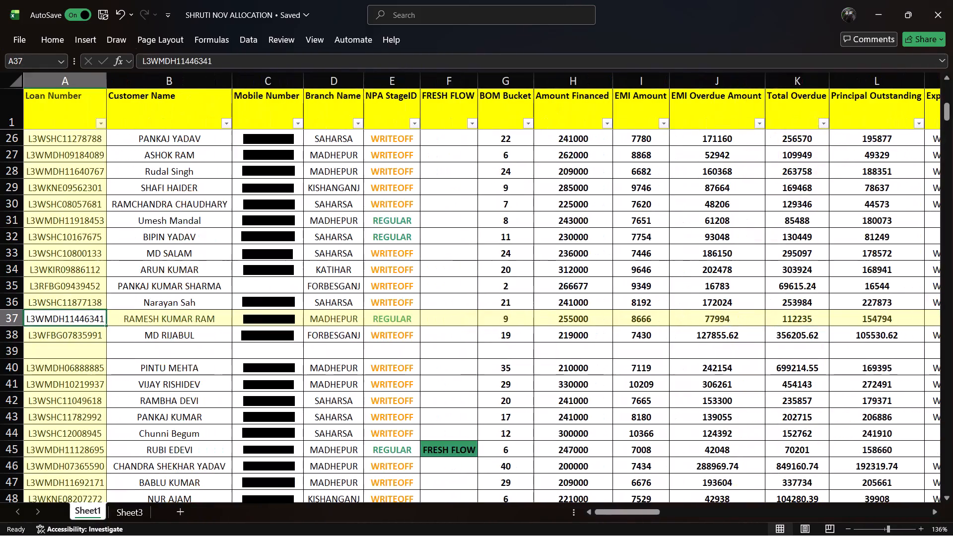
key("Right")
key("Right")
key("Right")
key("Right")
key("Right")
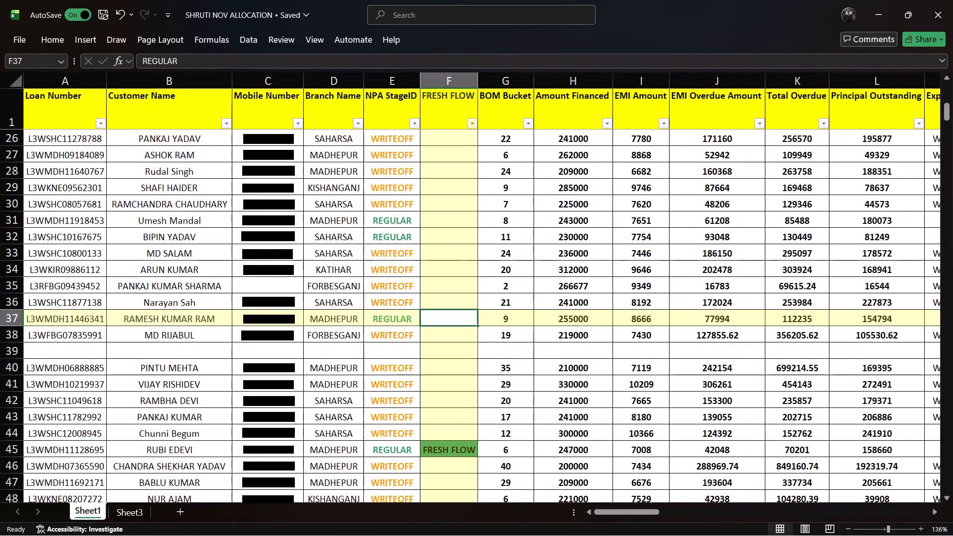
key("Right")
key("Right")
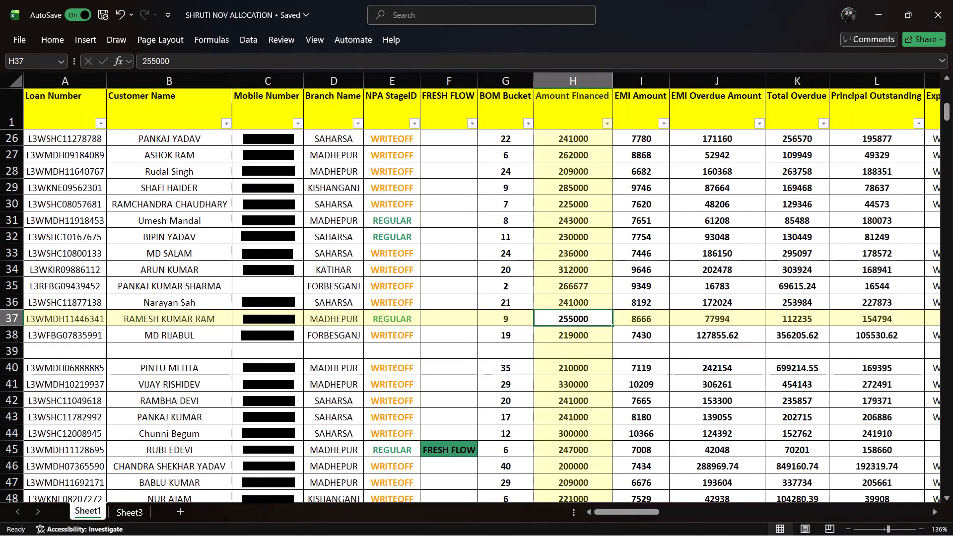
key("Right")
key("Right")
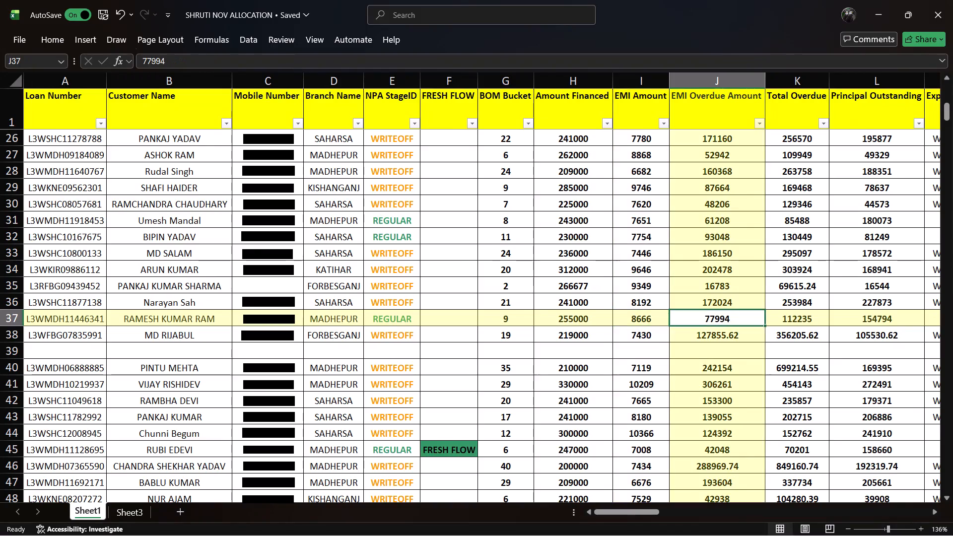
key("Right")
key("Right")
key("Right")
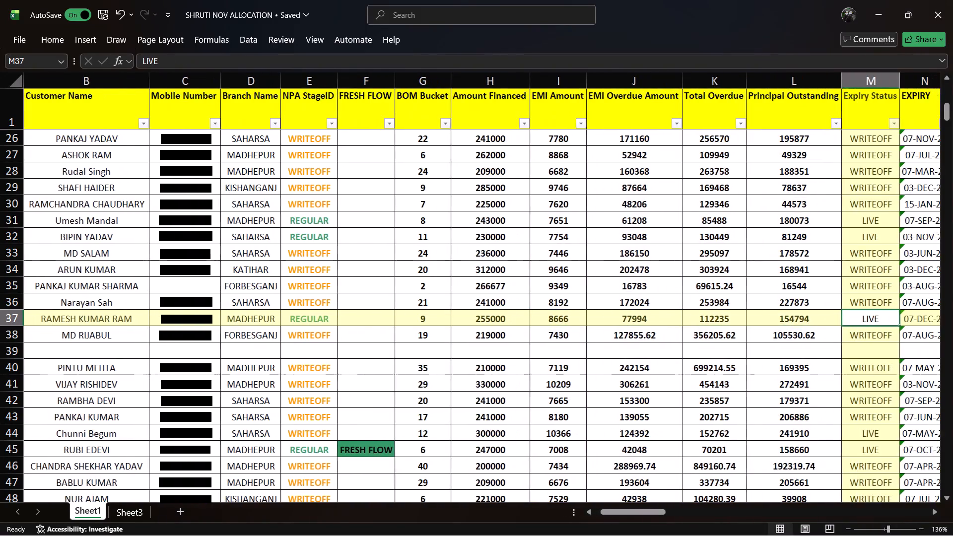
key("Right")
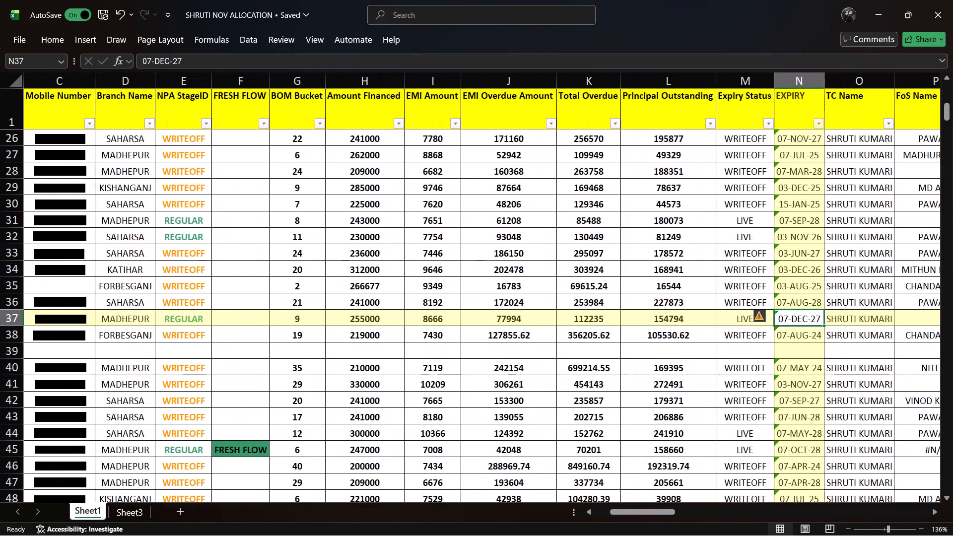
Check row 37's Principal Outstanding, Amount Financed, EMI Amount and EMI Overdue Amount against one another.
key("Left")
key("Left")
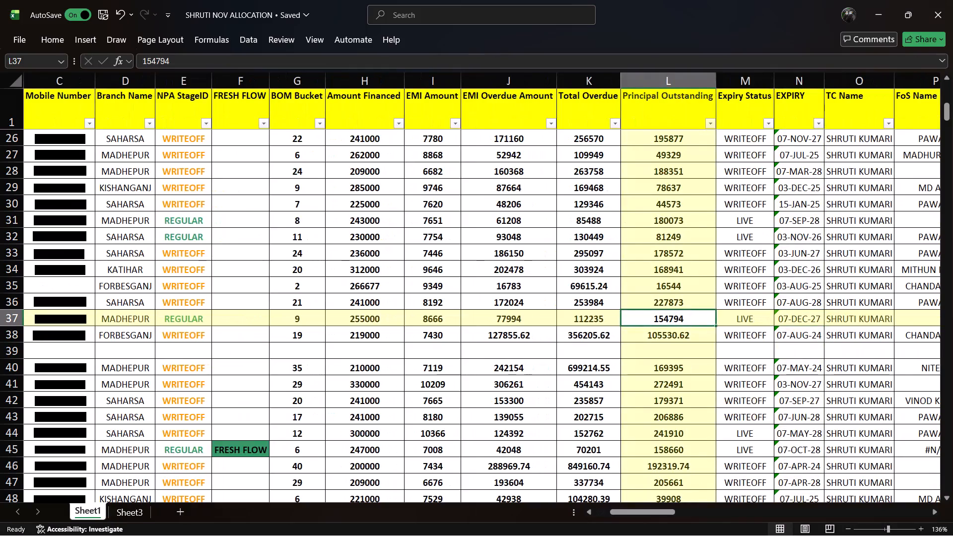
key("Left")
key("Left")
key("Left")
key("Left")
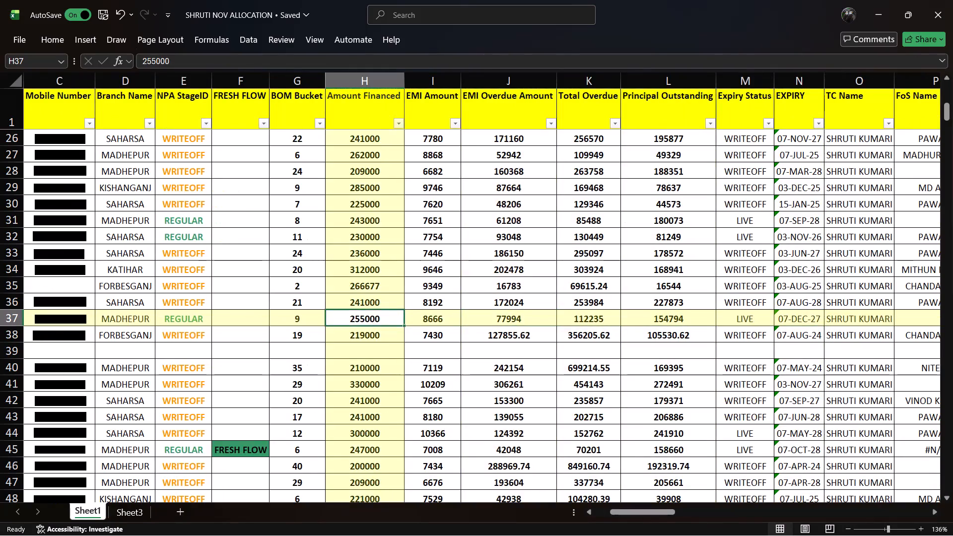
key("Right")
key("Right")
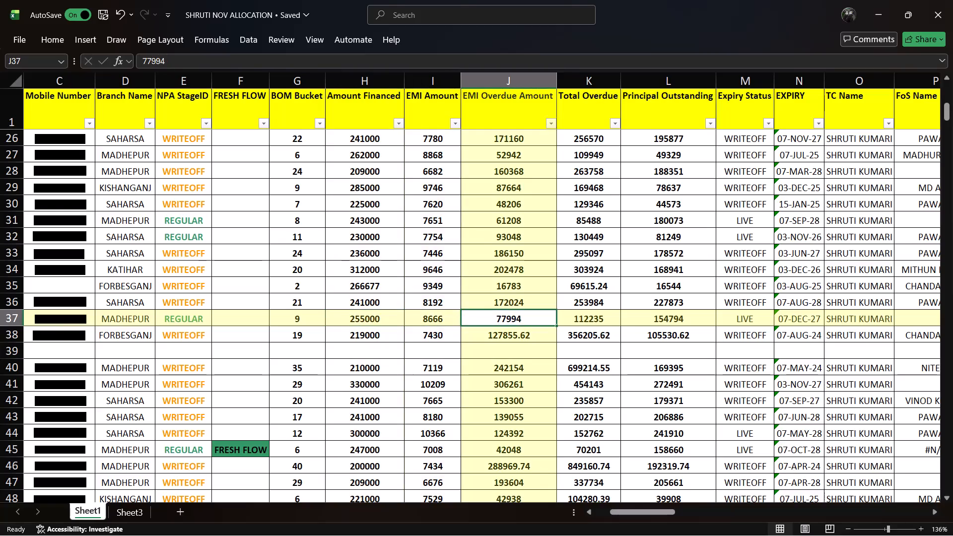
key("Left")
key("Left")
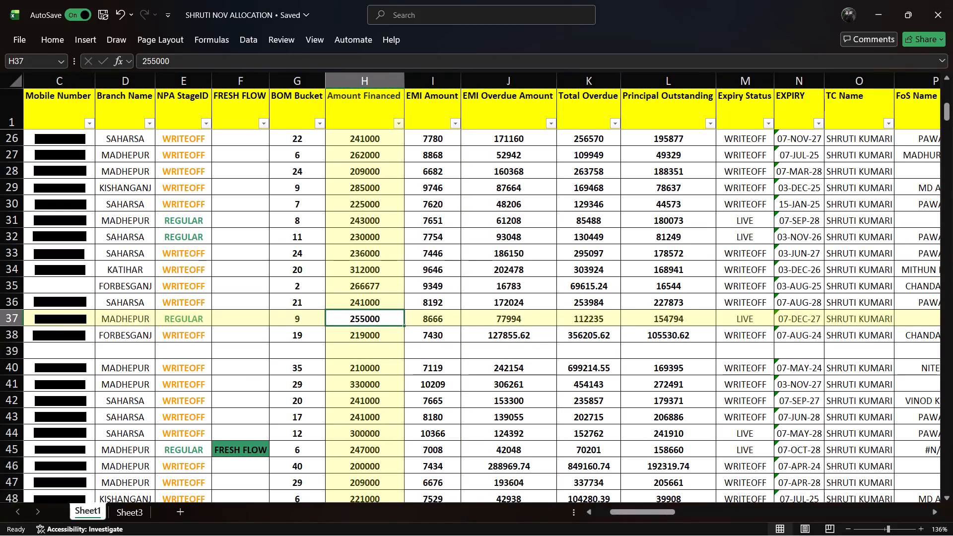
key("Right")
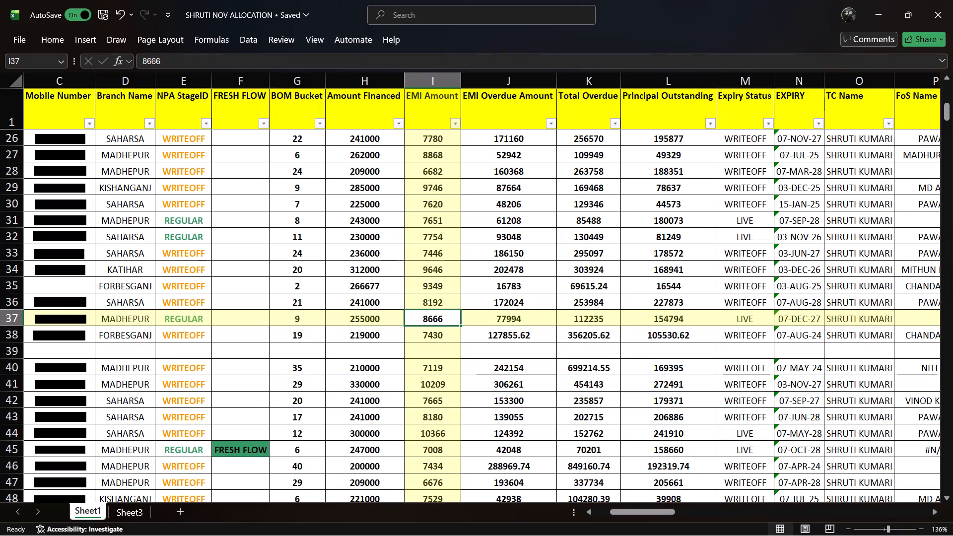
key("Right")
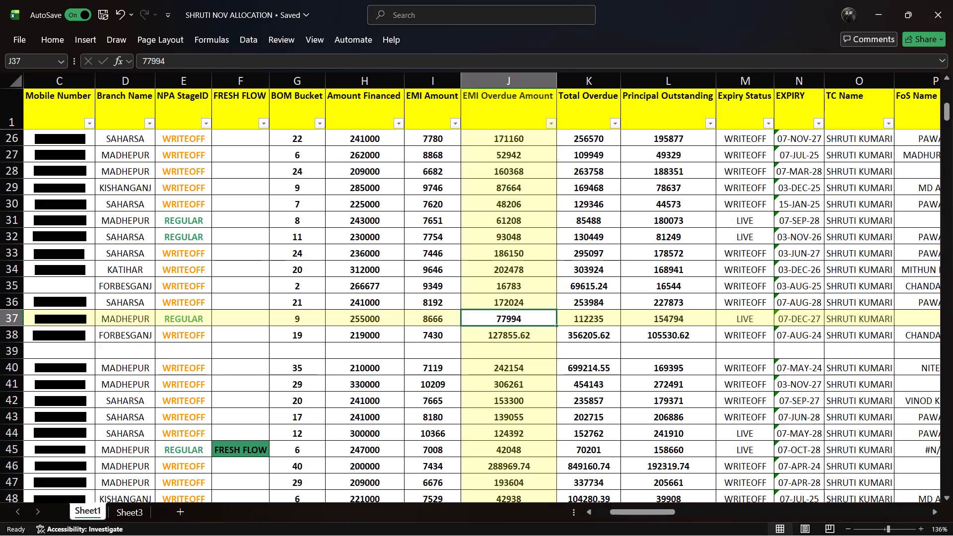
Check the Total Overdue, Principal Outstanding, Expiry Status and EXPIRY entries for the row 37 customer.
left_click(590, 316)
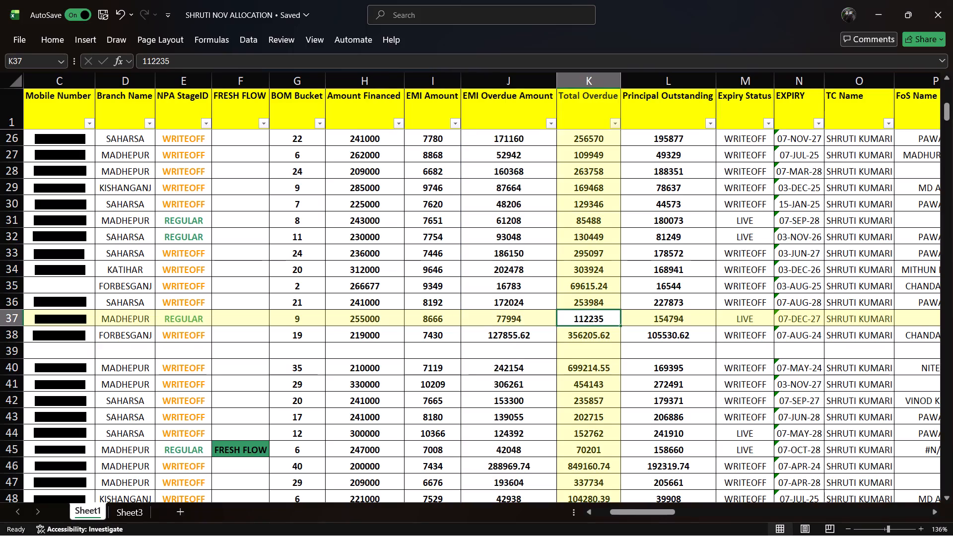
left_click(672, 329)
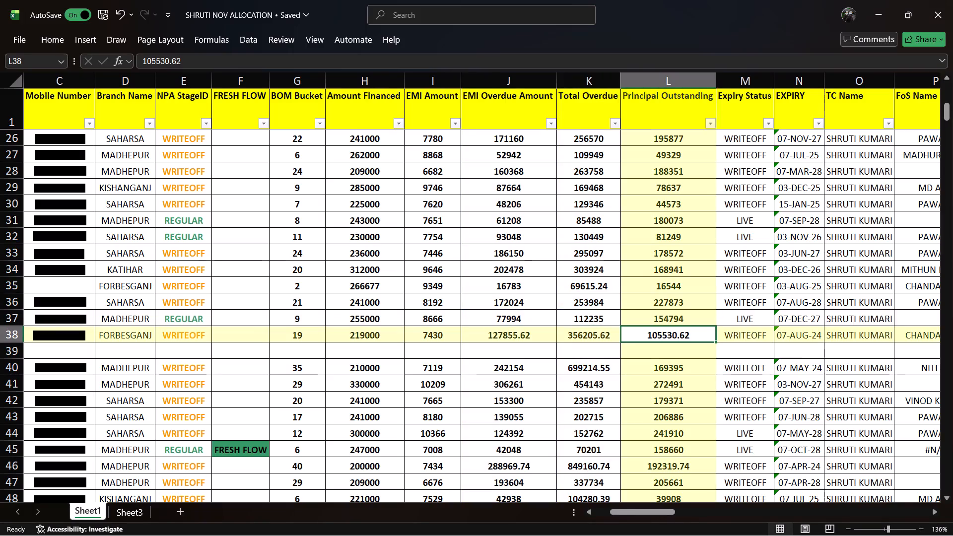
left_click(676, 317)
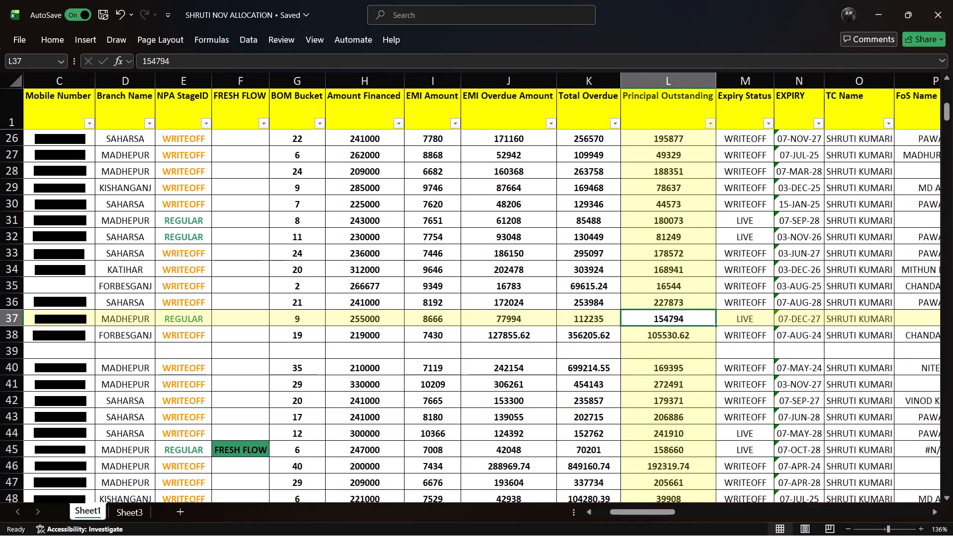
left_click(686, 323)
key("Right")
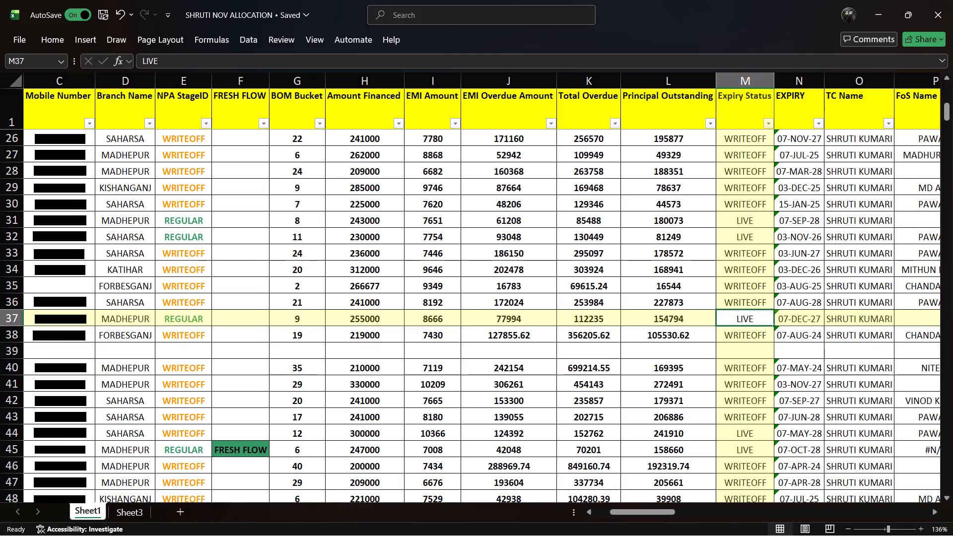
key("Right")
key("Right")
key("Right")
key("Left")
key("Left")
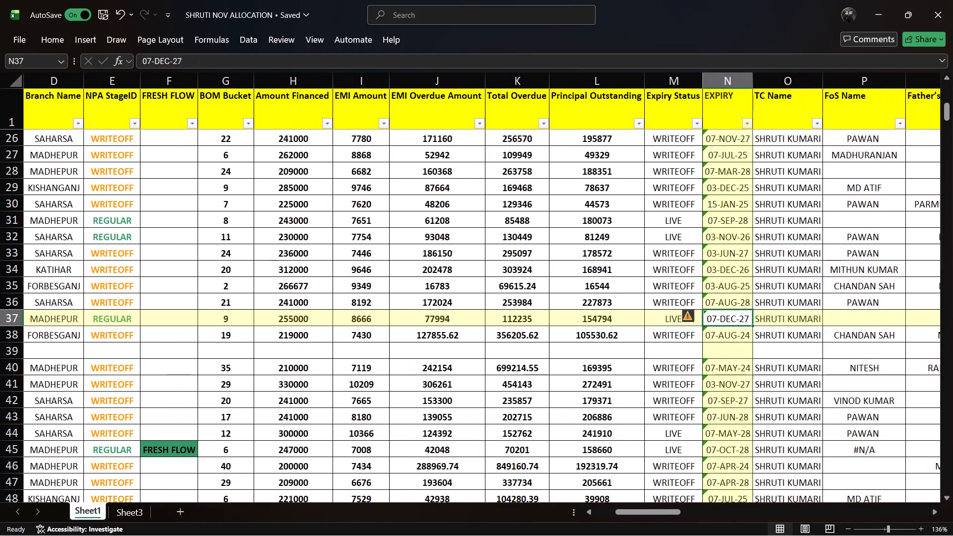
key("Left")
key("Left")
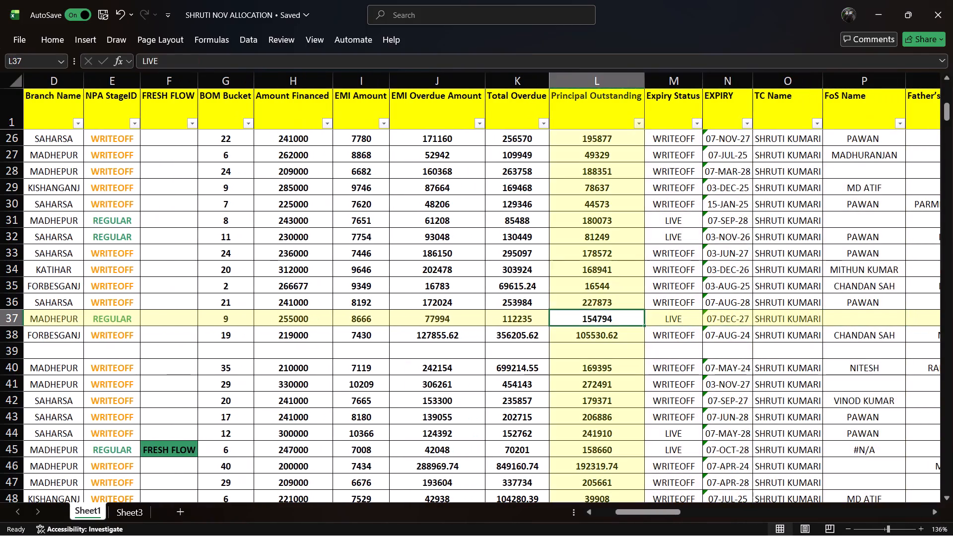
Go back to row 37's Loan Number and reread the record across to the Principal Outstanding column.
key("Left")
key("Left")
key("Left")
key("Left")
key("Left")
key("Left")
key("Left")
key("Left")
key("Left")
key("Left")
key("Left")
key("Left")
key("Left")
key("Left")
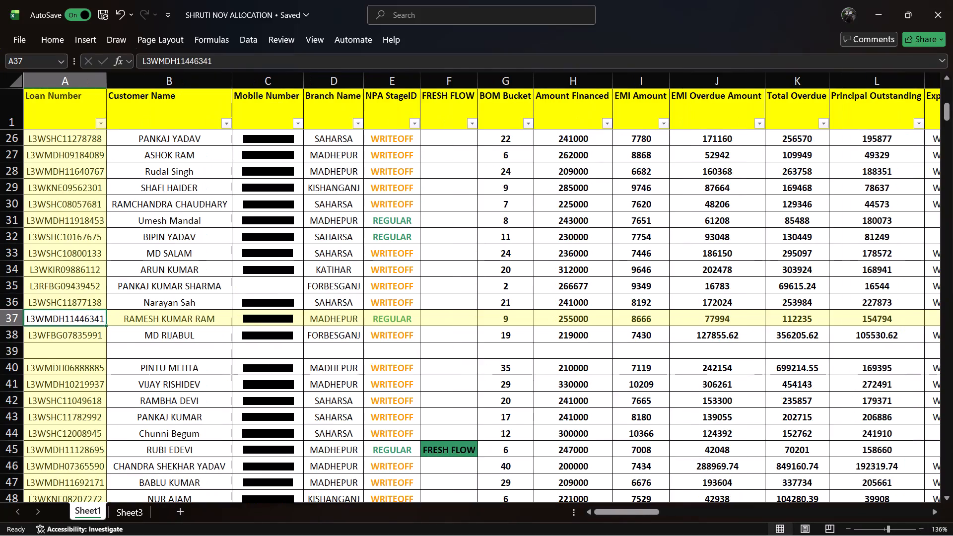
key("Left")
key("Left")
key("Left")
key("Left")
key("Right")
key("Right")
key("Right")
key("Right")
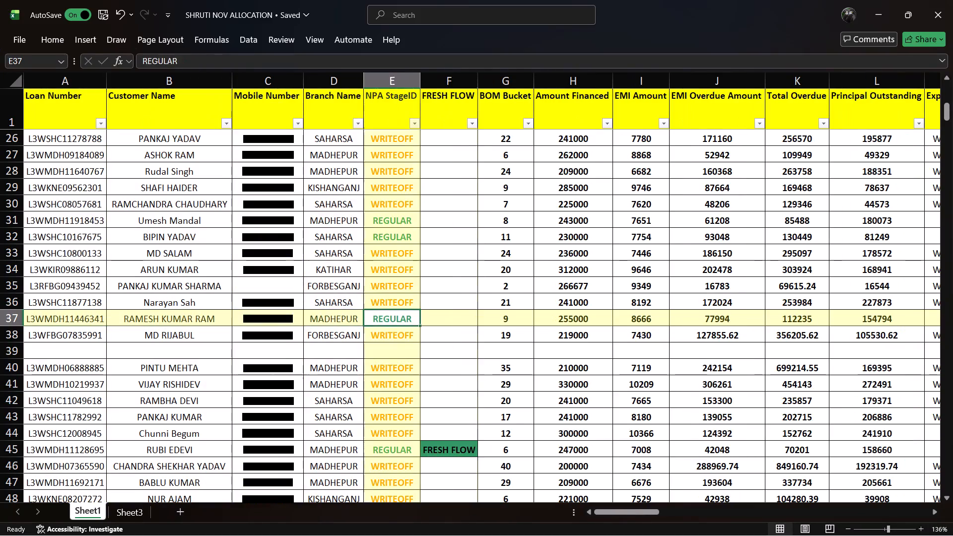
key("Right")
key("Right")
key("Right")
key("Right")
key("Right")
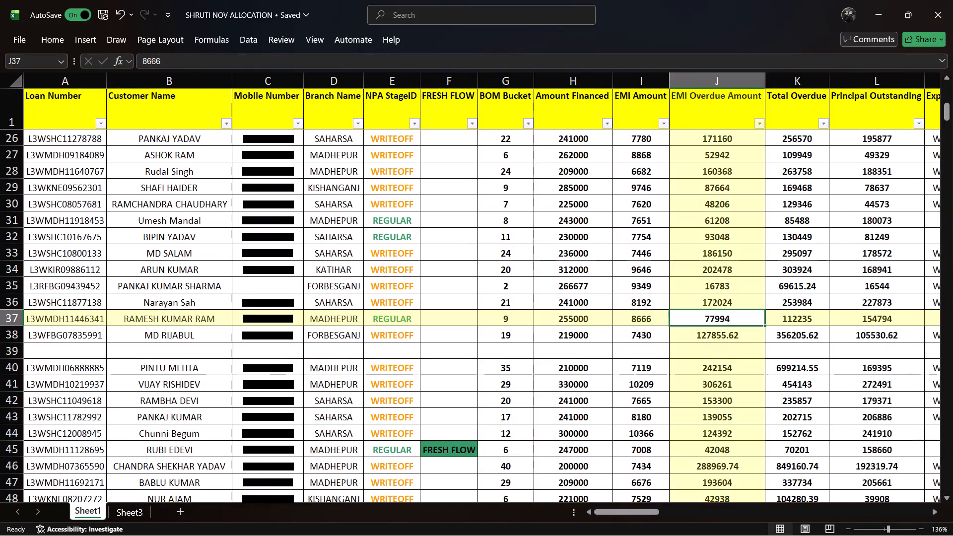
key("Right")
key("Right")
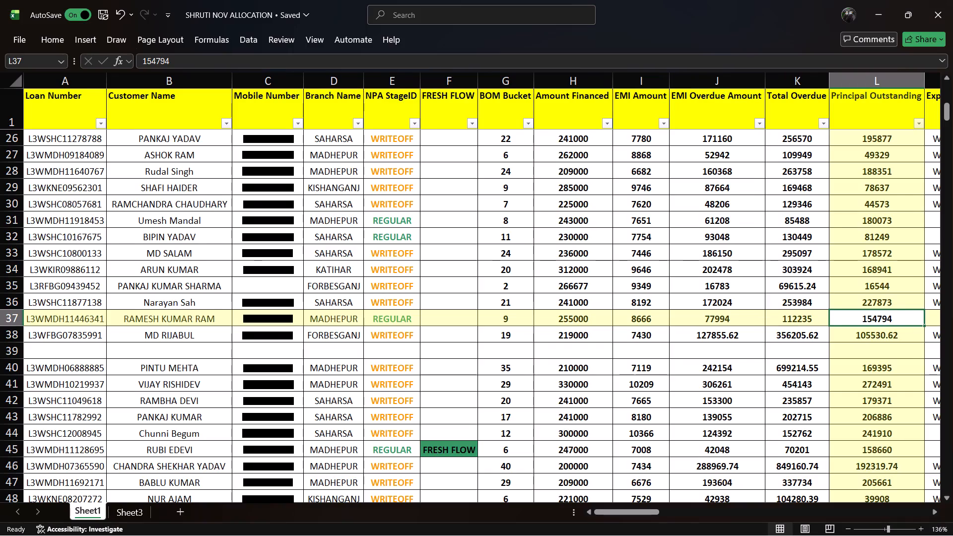
Look through row 37's asset, dealer and reference contact details as far as the Nature of Contact column.
key("Right")
key("Right")
key("Right")
key("Right")
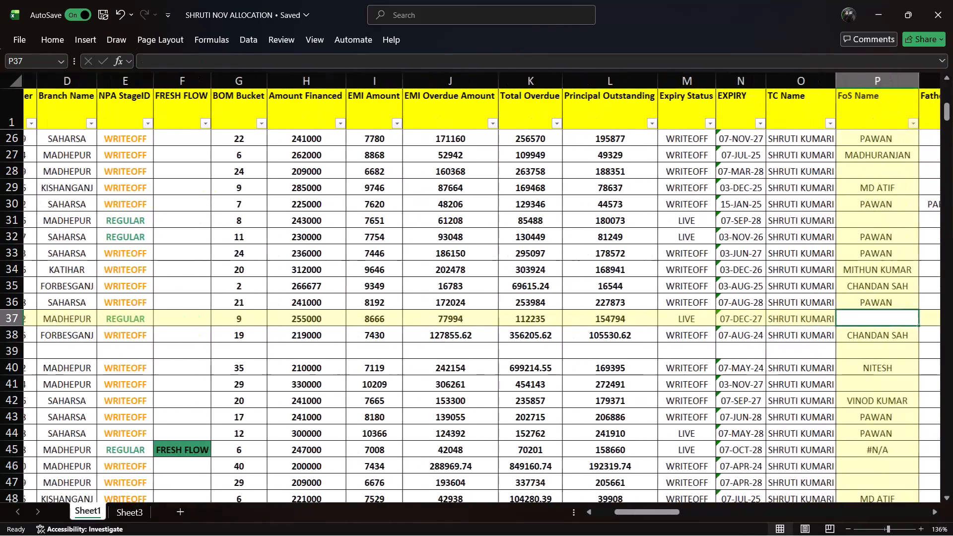
key("Right")
key("Right")
key("Right")
key("Right")
key("Right")
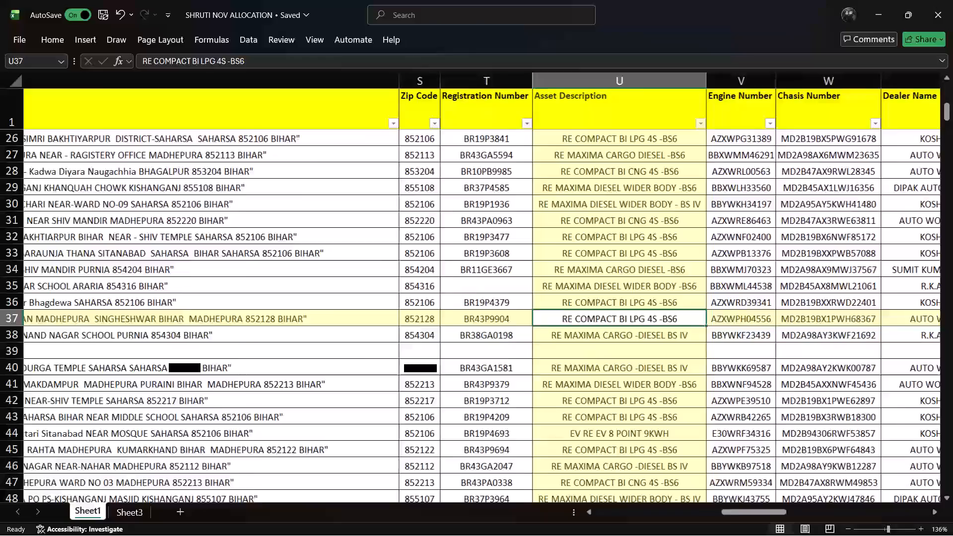
key("Right")
key("Right")
key("Right")
key("Right")
key("Right")
key("Right")
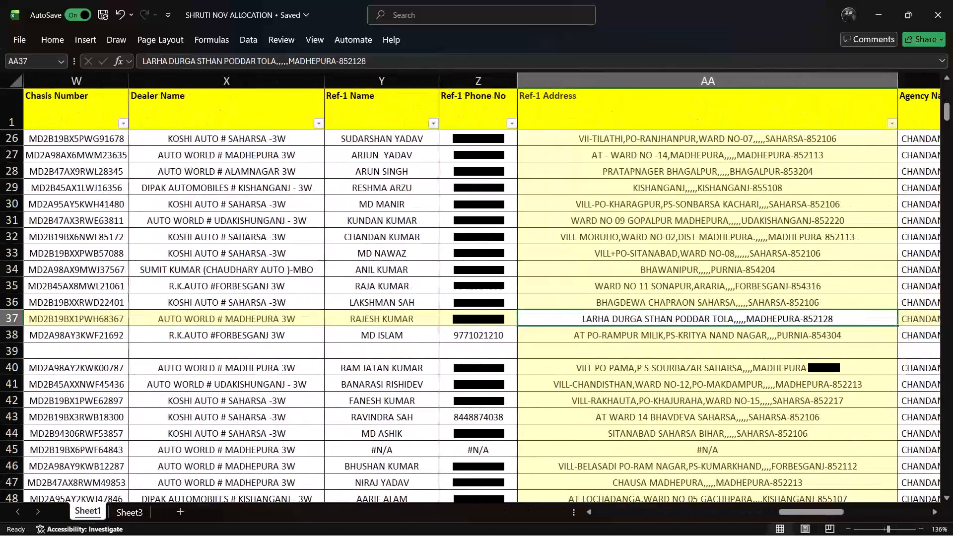
key("Right")
key("Right")
key("Right")
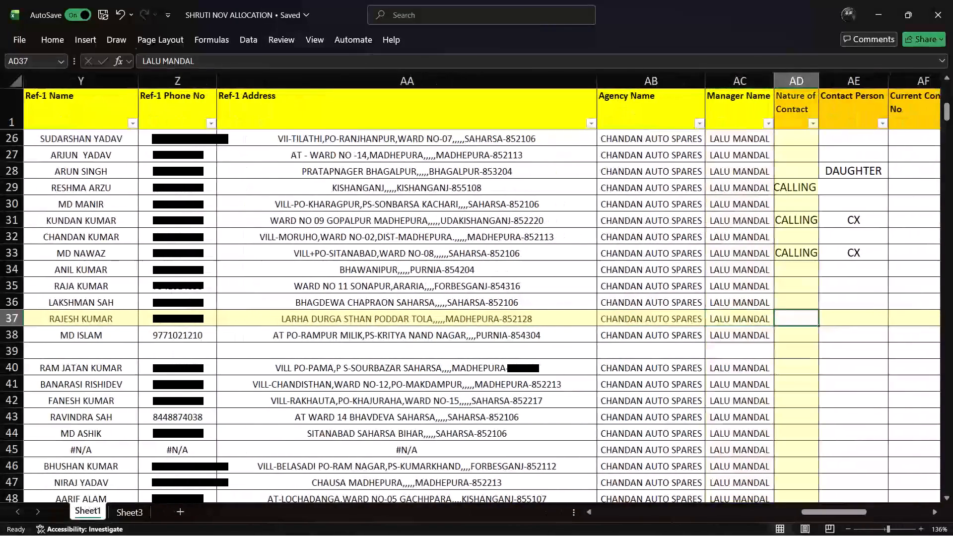
Return to row 37's Loan Number and review its Branch Name, NPA StageID, FRESH FLOW, BOM Bucket and Amount Financed.
key("Left")
key("Left")
key("Left")
key("Left")
key("Left")
key("Left")
key("Left")
key("Left")
key("Left")
key("Left")
key("Left")
key("Left")
key("Left")
key("Left")
key("Left")
key("Left")
key("Left")
key("Left")
key("Left")
key("Left")
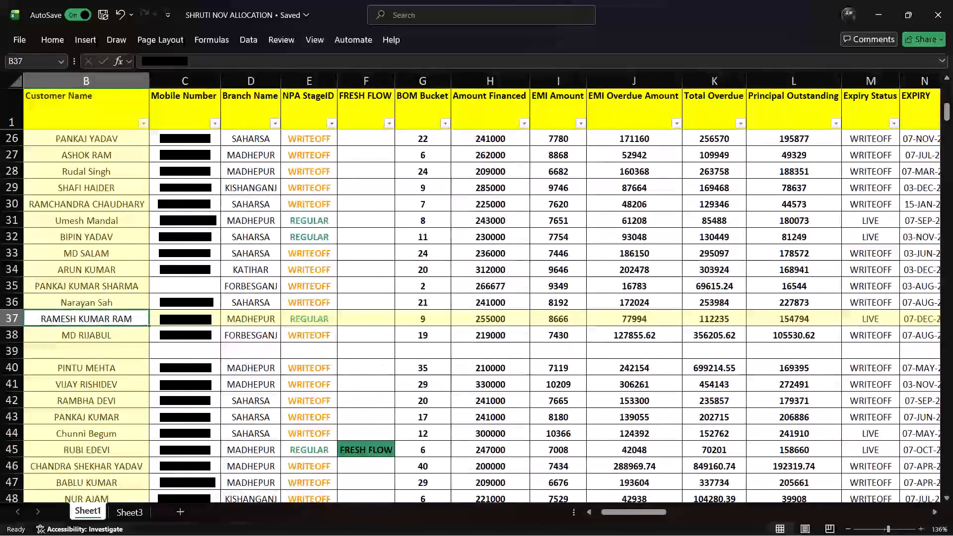
key("Left")
key("Left")
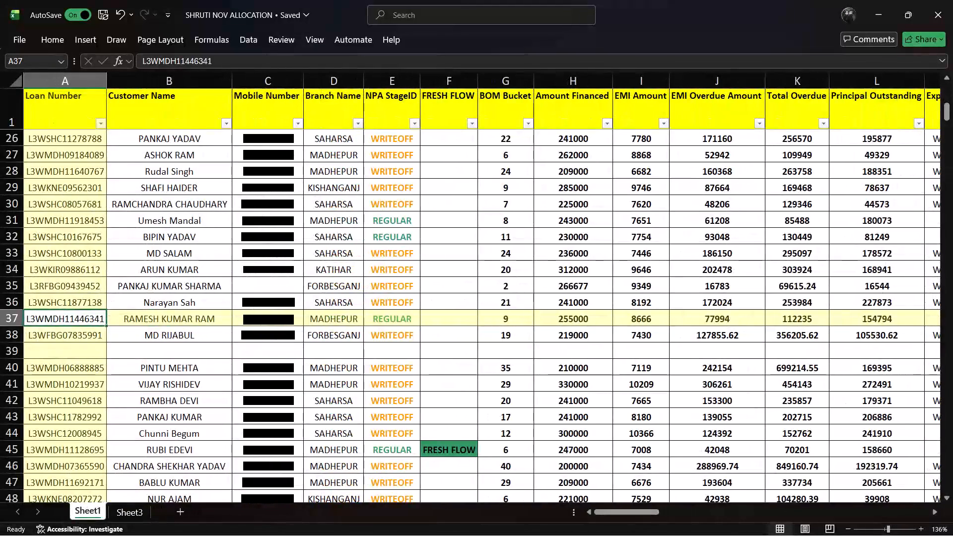
left_click(81, 320)
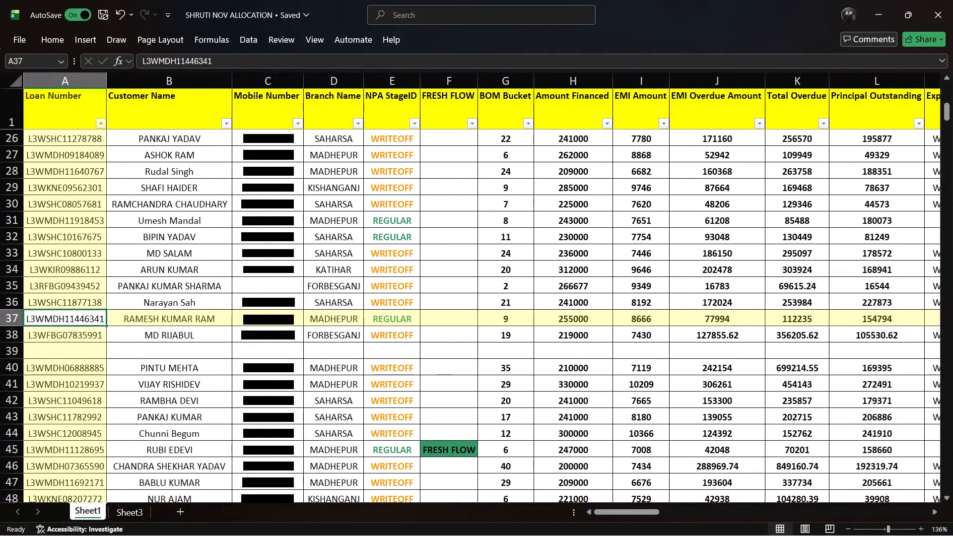
key("Right")
key("Right")
key("Right")
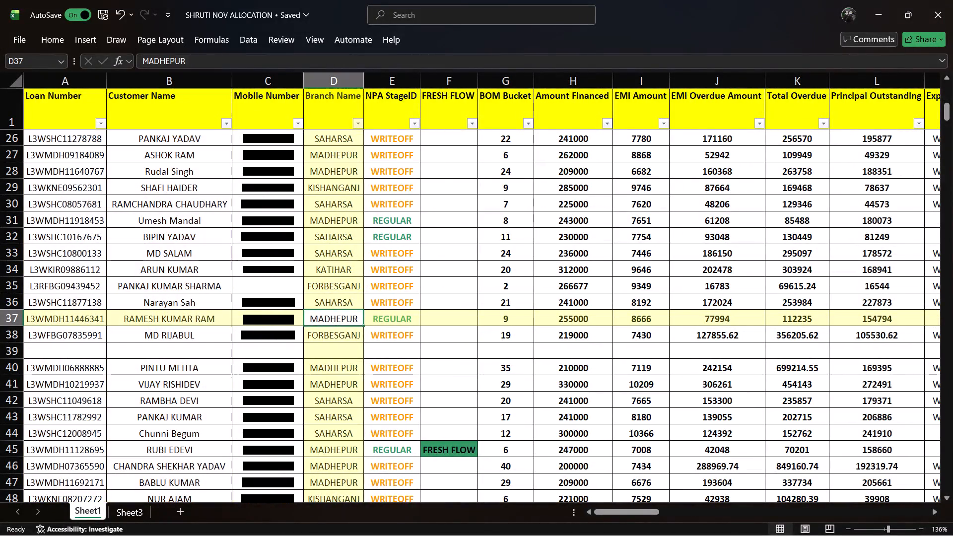
key("Right")
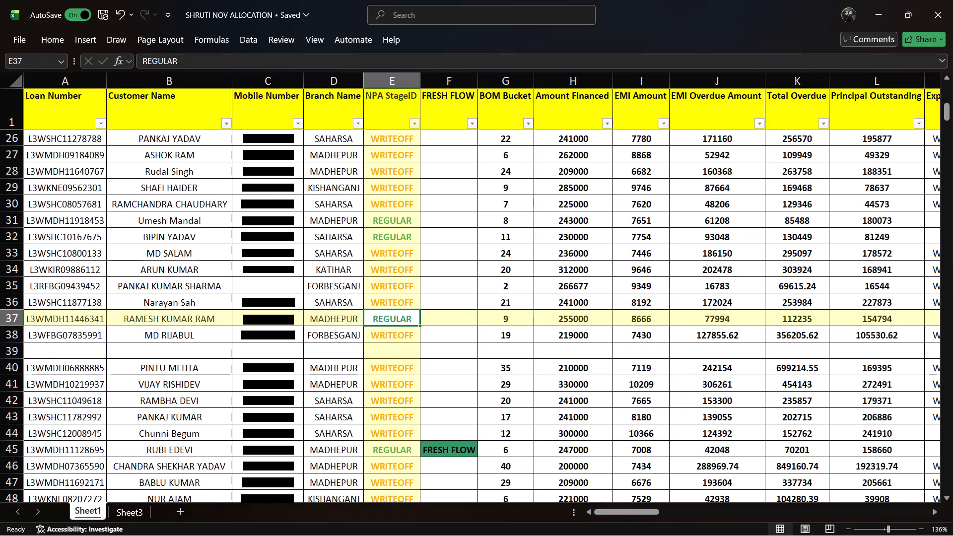
key("Right")
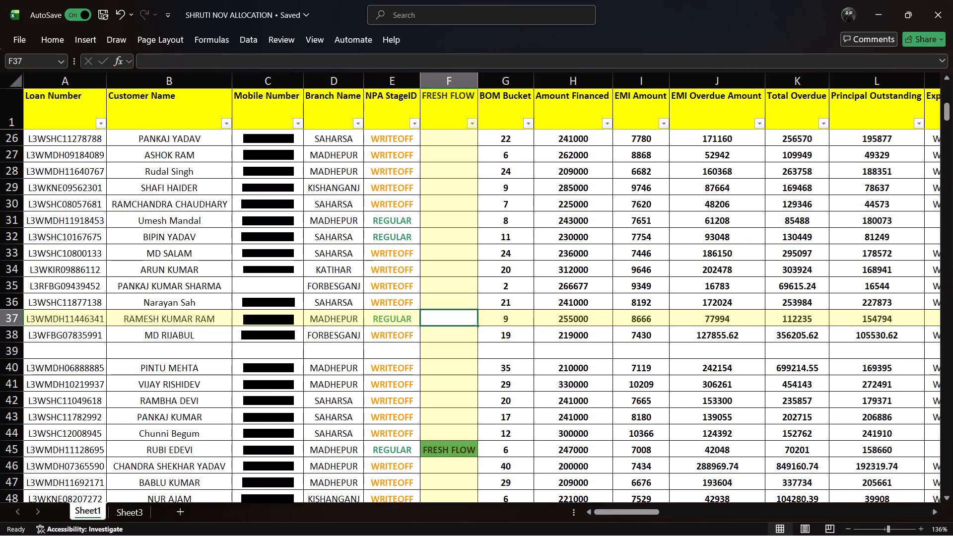
key("Left")
key("Right")
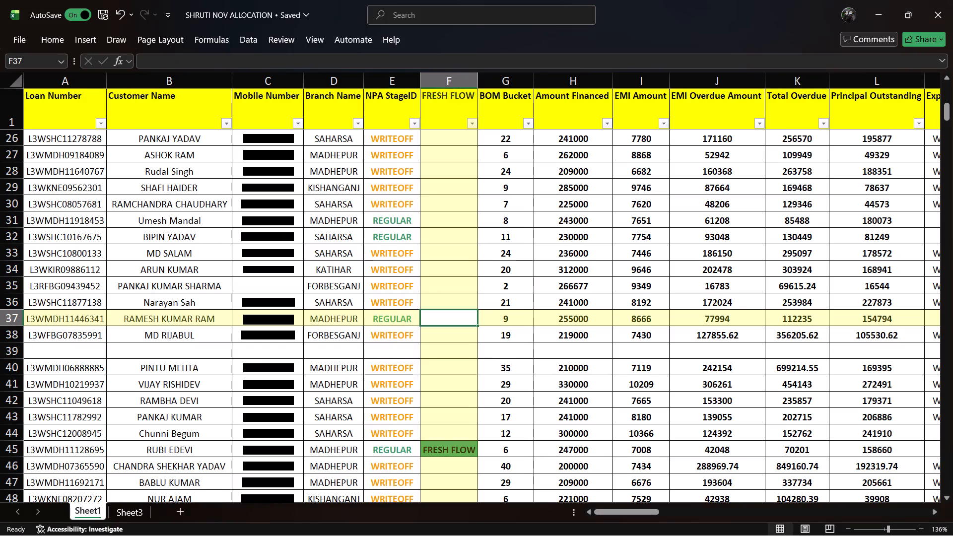
key("Right")
key("Right")
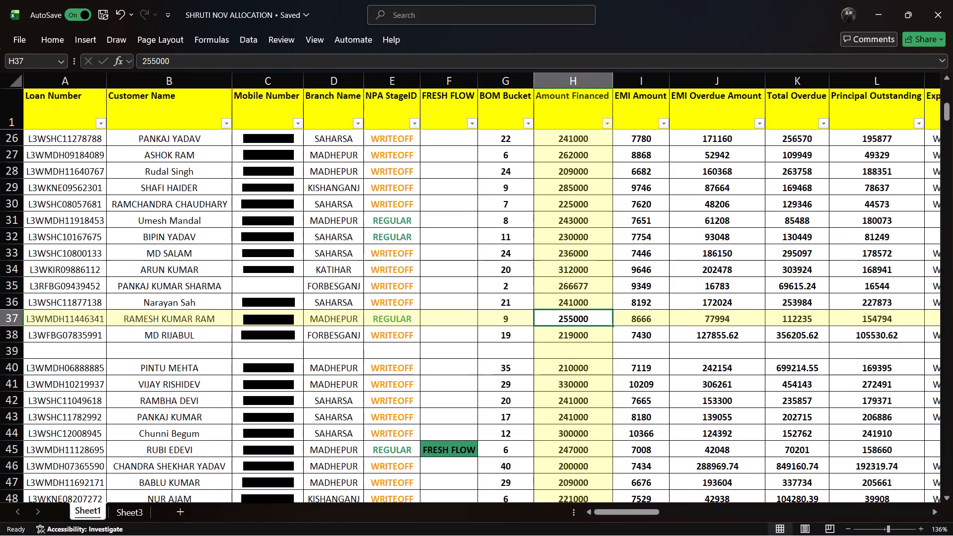
Review row 37's EMI Amount, overdue amounts, Principal Outstanding, Expiry Status and EXPIRY as far as the TC Name column.
key("Right")
key("Right")
key("Right")
key("Right")
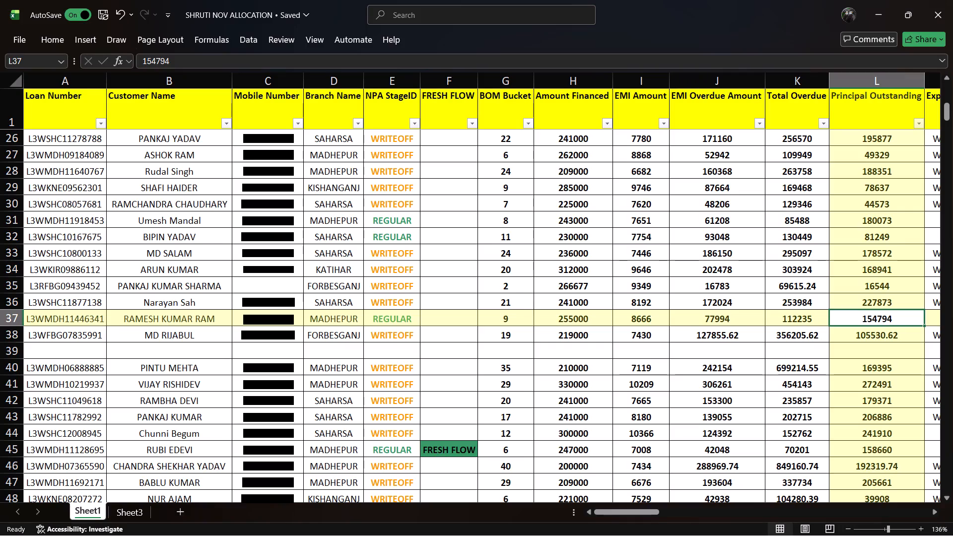
left_click(898, 319)
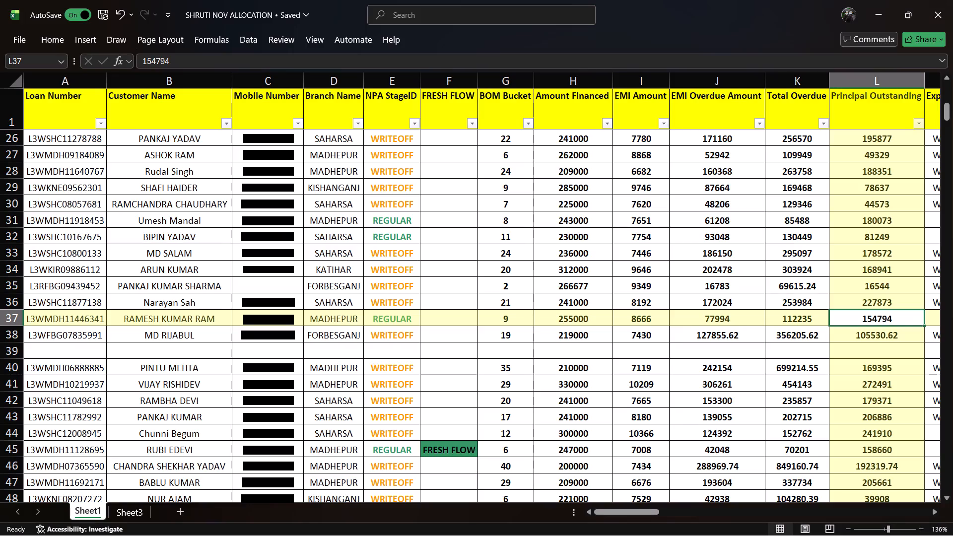
key("Right")
key("Right")
key("Right")
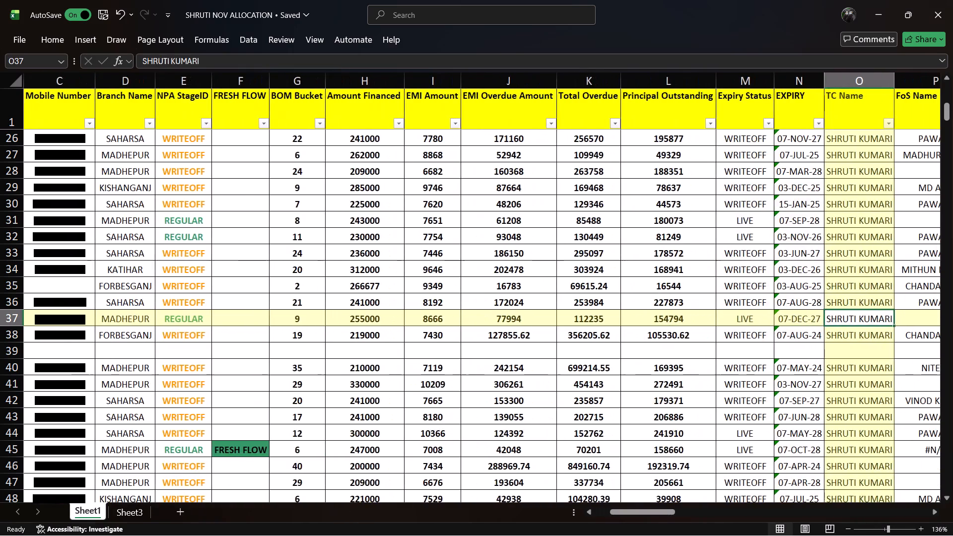
Copy the Loan Number text of the row 37 customer from cell A37.
key("Left")
key("Left")
key("Left")
key("Left")
key("Left")
key("Left")
key("Left")
key("Left")
key("Left")
key("Left")
key("Left")
key("Left")
key("Left")
key("Left")
key("Left")
key("Left")
key("Left")
key("Left")
key("Left")
key("Left")
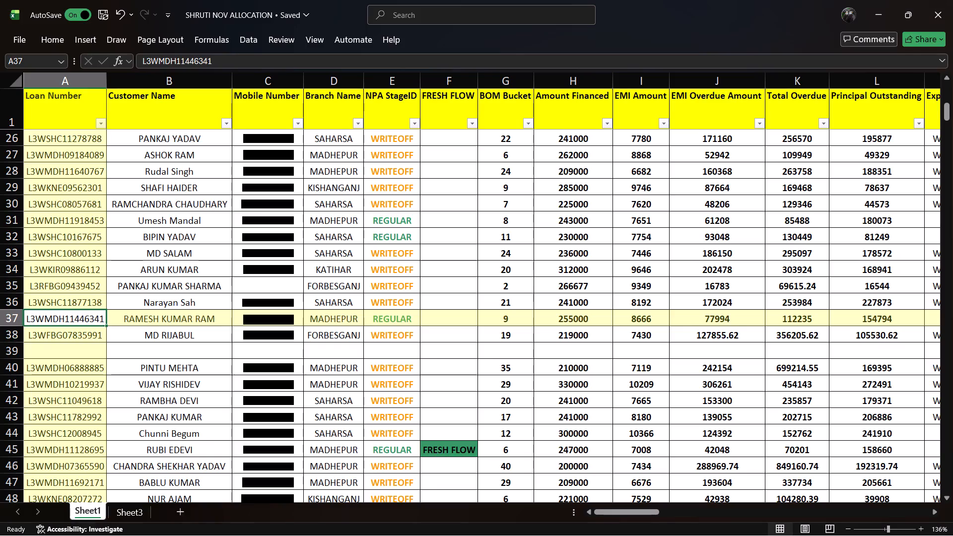
key("Right")
key("Left")
key("Left")
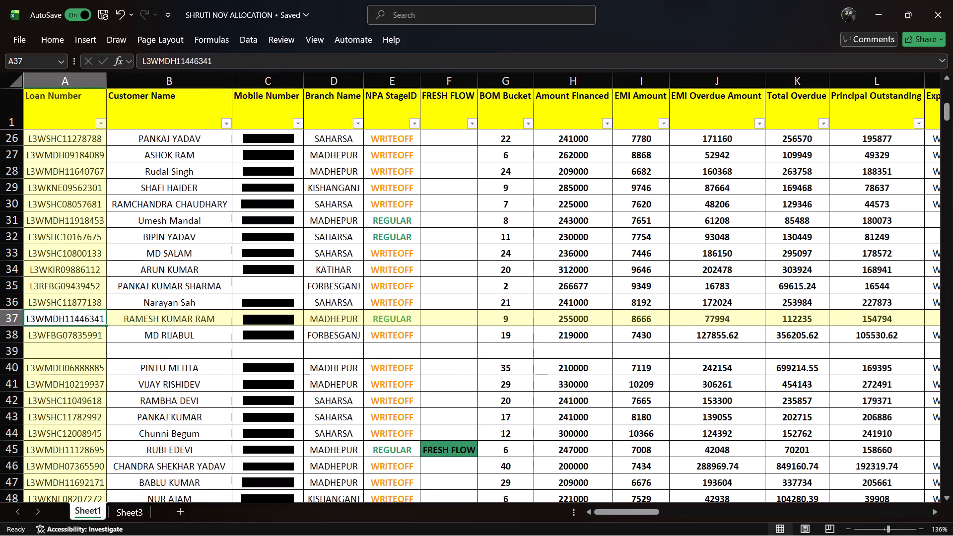
double_click(216, 60)
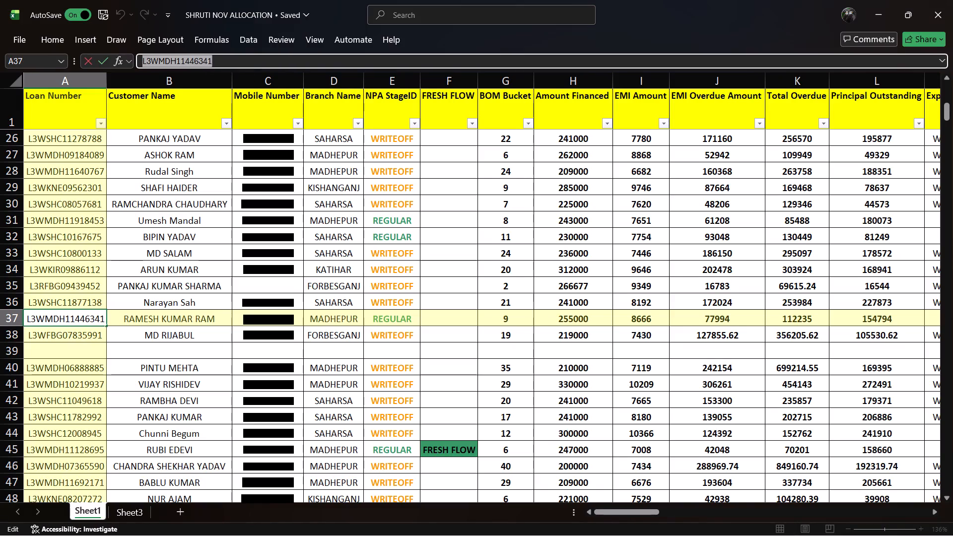
key("ctrl+c")
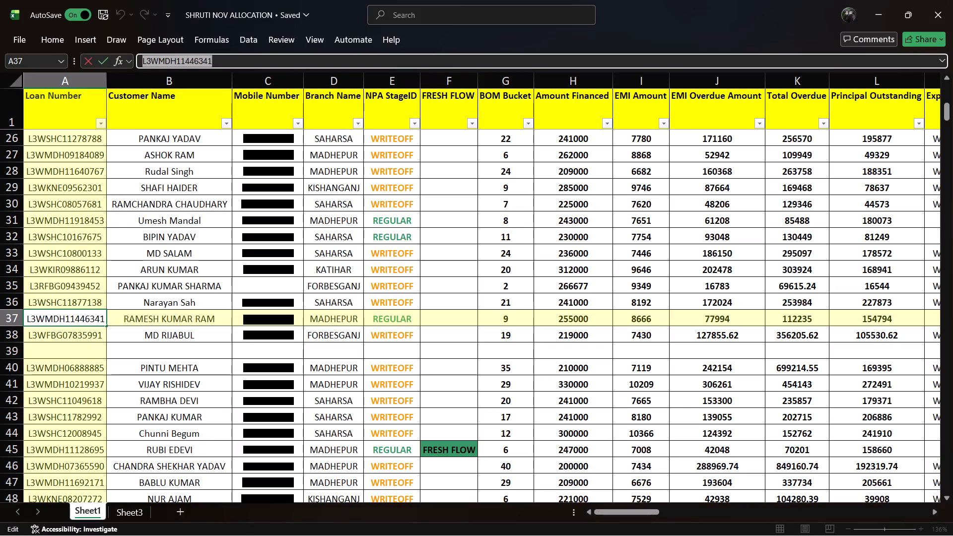
key("ctrl+c")
Switch to the BKT DATA PRINTABLE OCT26 1234 workbook and close its window.
key("super+Tab")
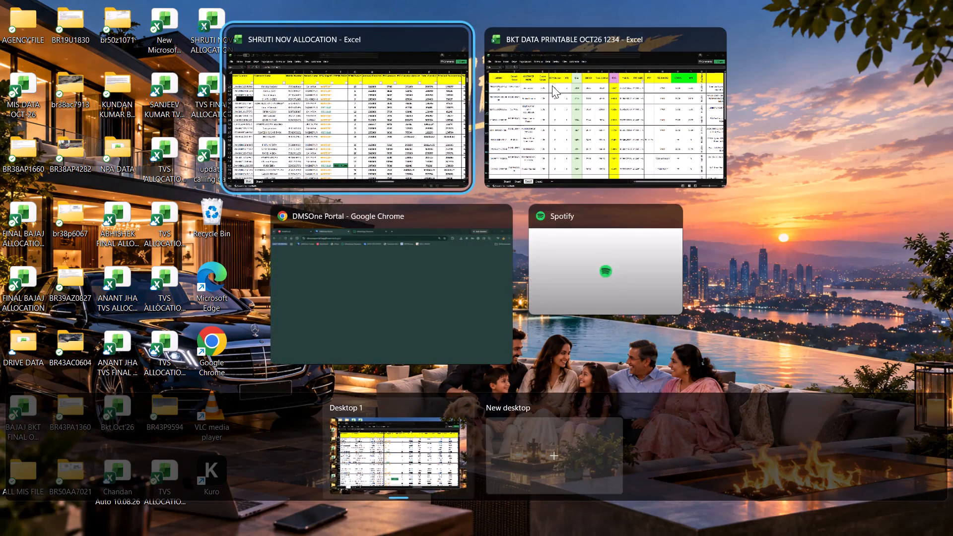
left_click(553, 85)
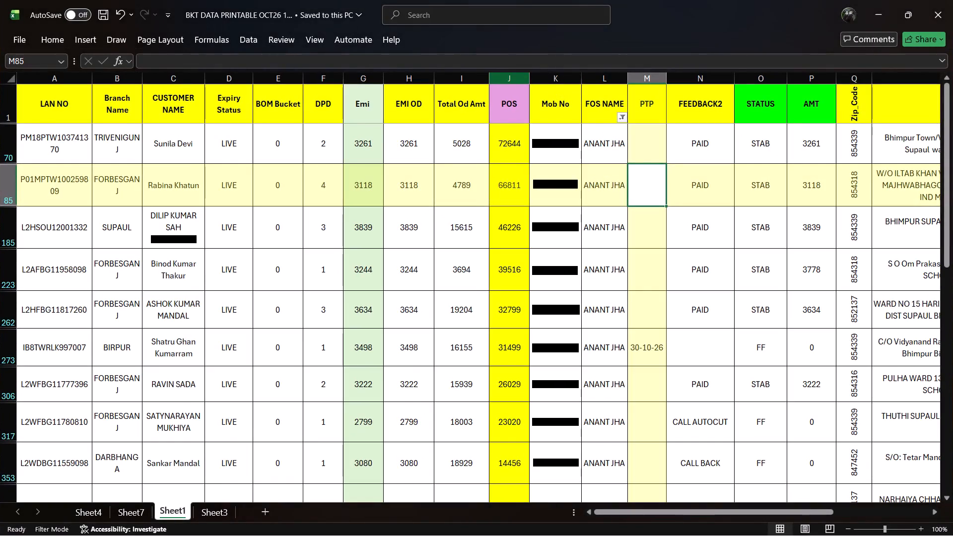
key("super+Tab")
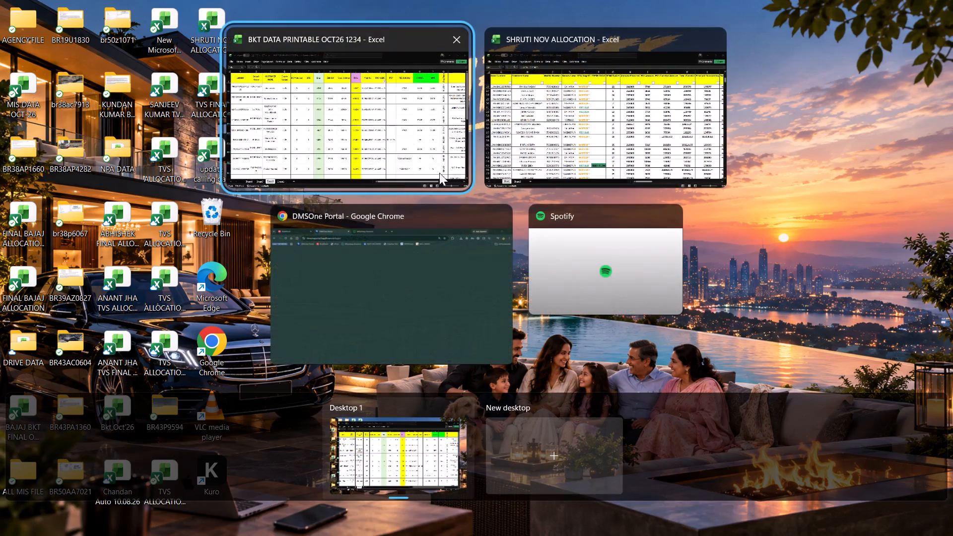
left_click(458, 44)
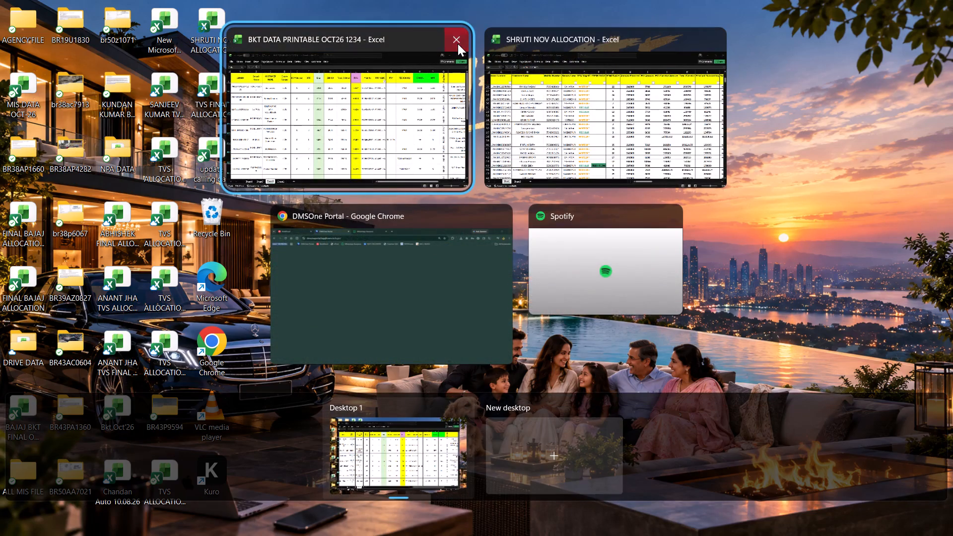
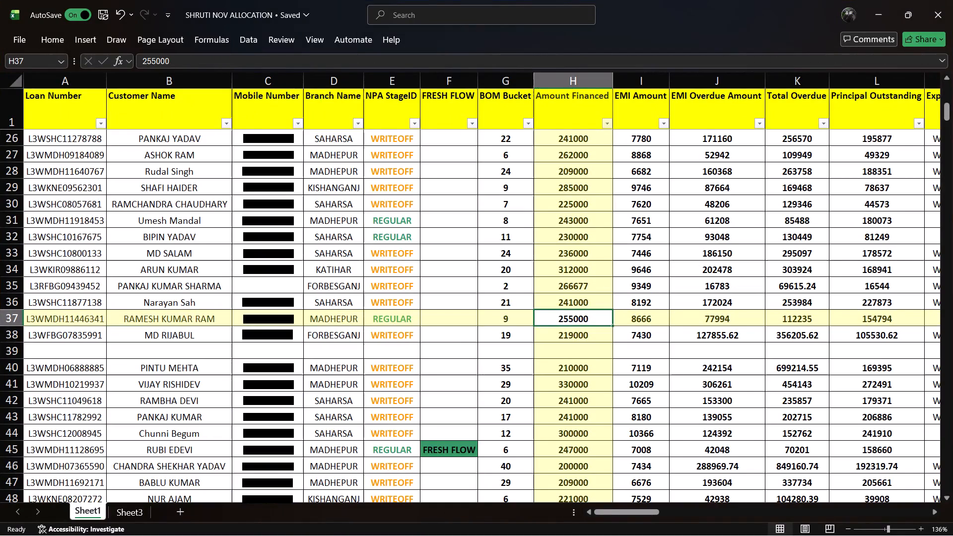
Recheck row 37 from EMI Amount back to Loan Number, and move on to row 38's Loan Number.
key("Right")
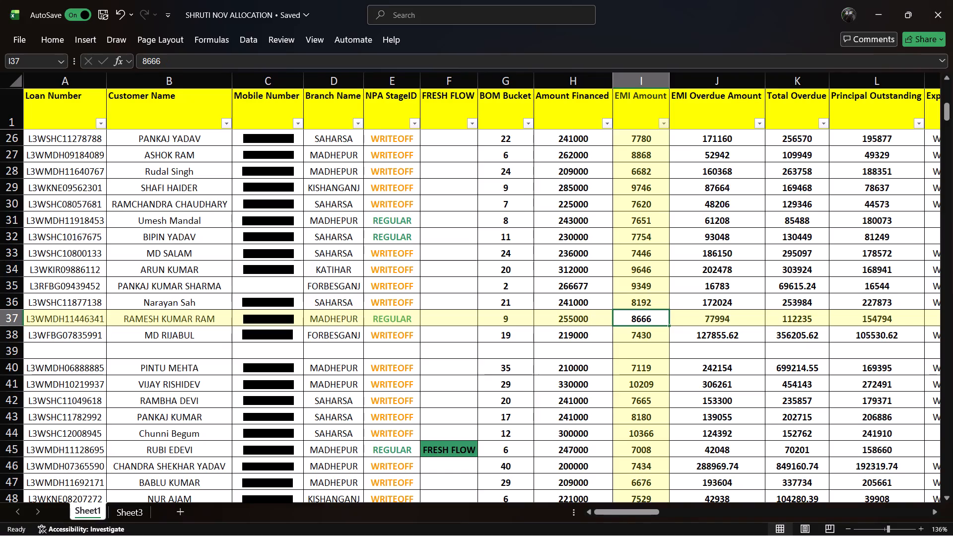
key("Left")
key("Left")
key("Left")
key("Left")
key("Left")
key("Left")
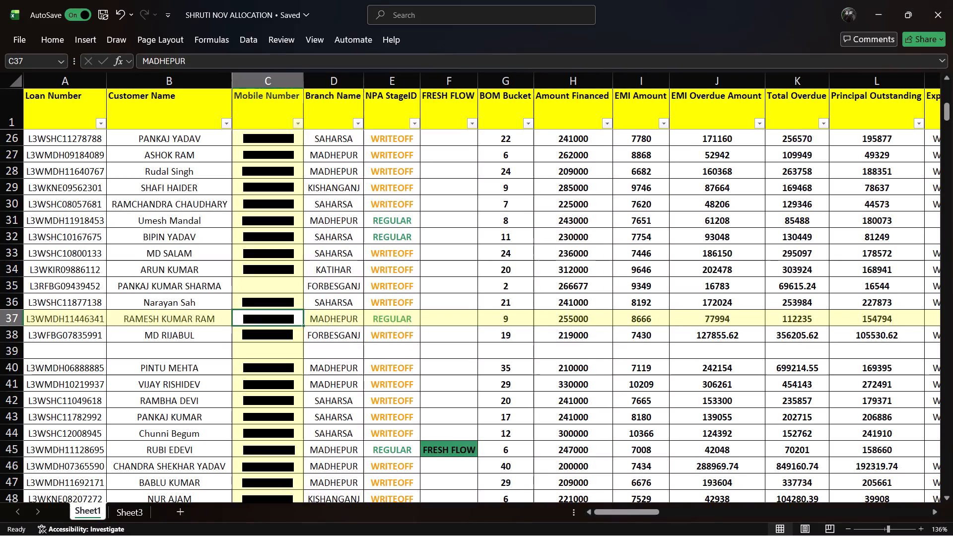
key("Left")
key("Left")
key("Down")
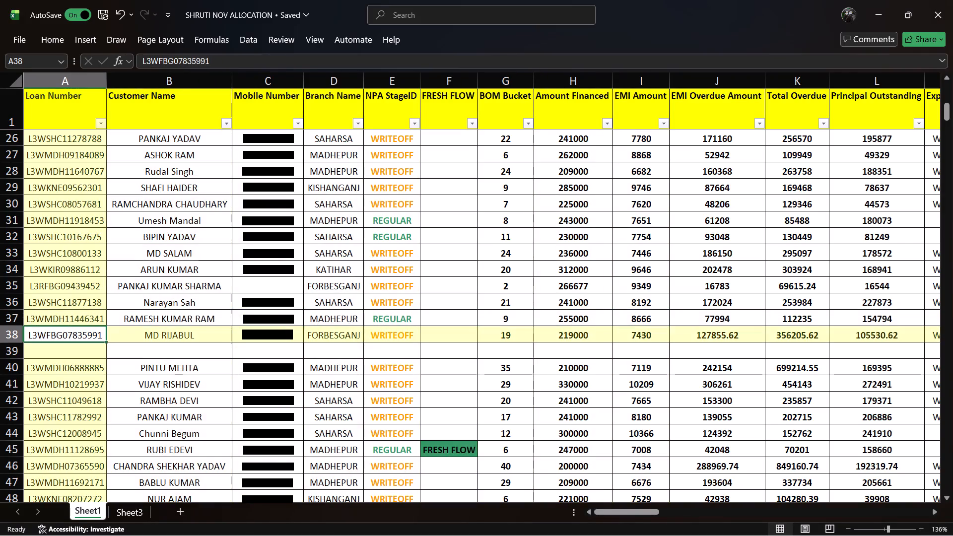
Review row 38's customer details from Mobile Number through the loan amounts, address and vehicle data to Ref-1 Address.
key("Right")
key("Right")
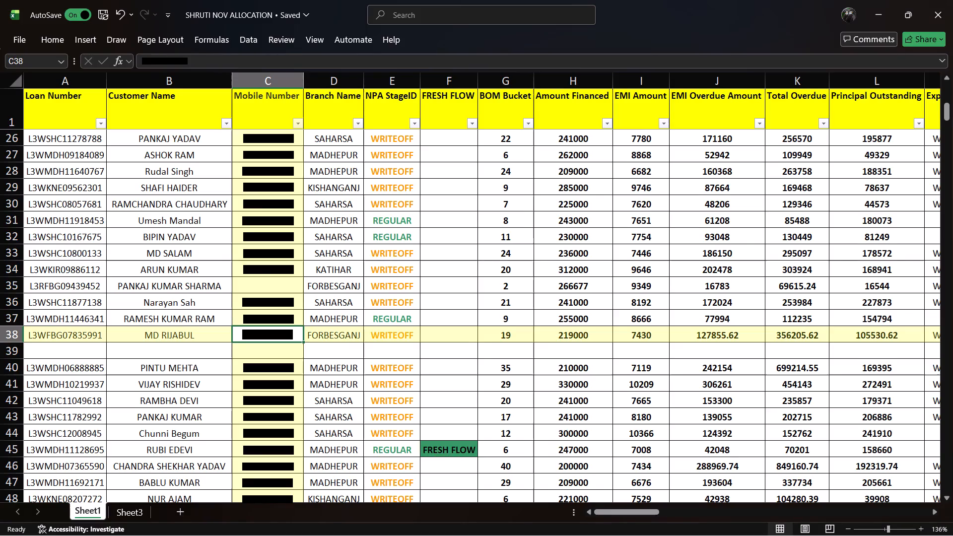
key("Right")
key("Right")
key("Right")
key("Right")
key("Right")
key("Right")
key("Right")
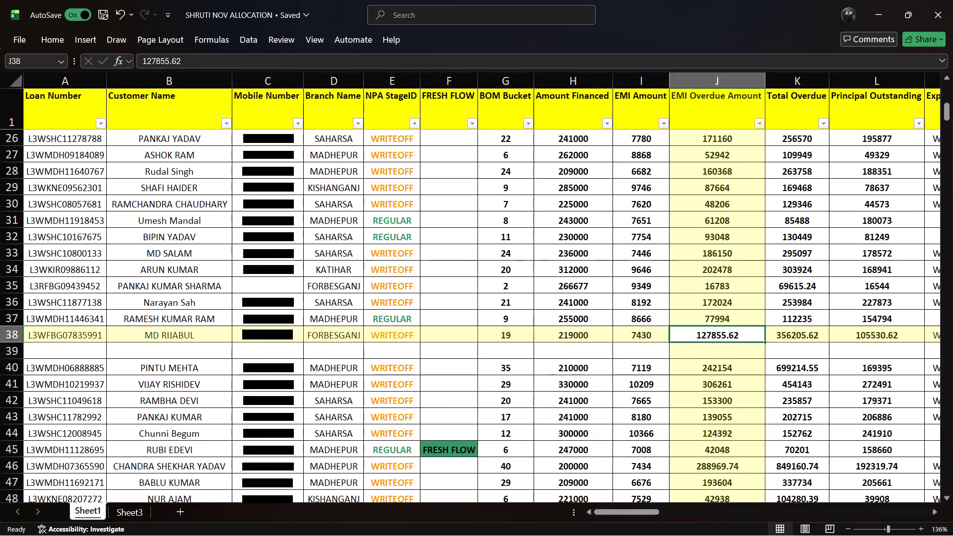
key("Right")
key("Right")
key("Right")
key("Right")
key("Right")
key("Right")
key("Right")
key("Right")
key("Right")
key("Right")
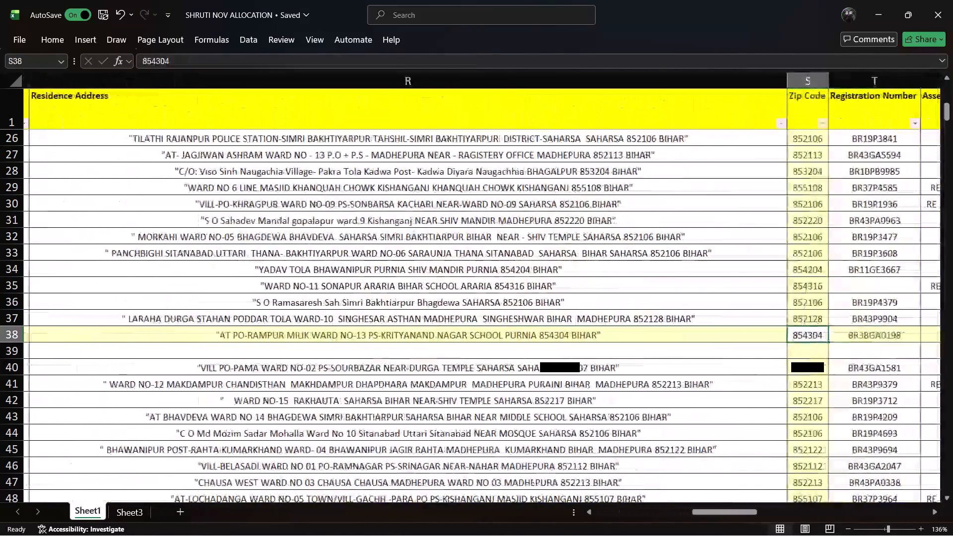
key("Right")
key("Right")
key("Right")
key("Right")
key("Right")
key("Right")
key("Right")
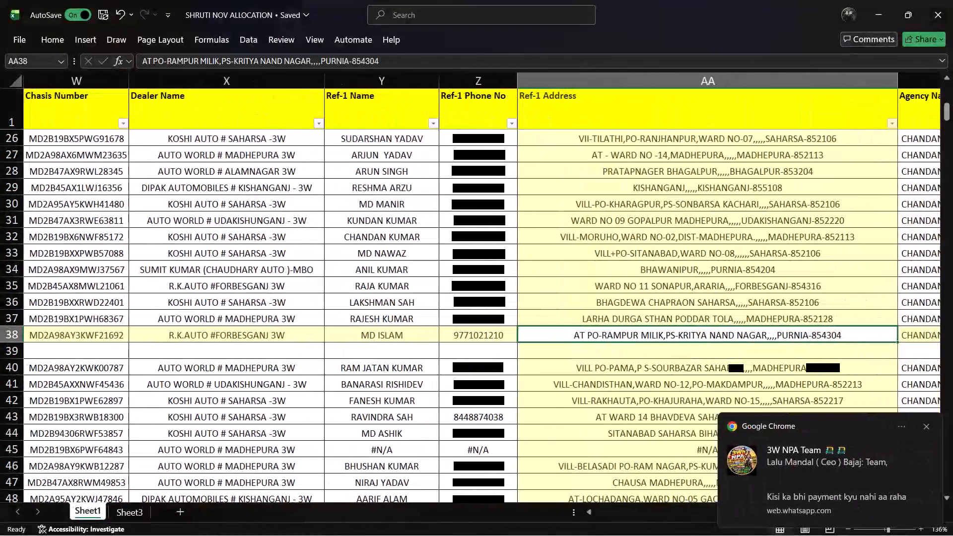
Enter "UNVAID NO" as the FEED BACK for row 38 in cell AL38.
key("Right")
key("Right")
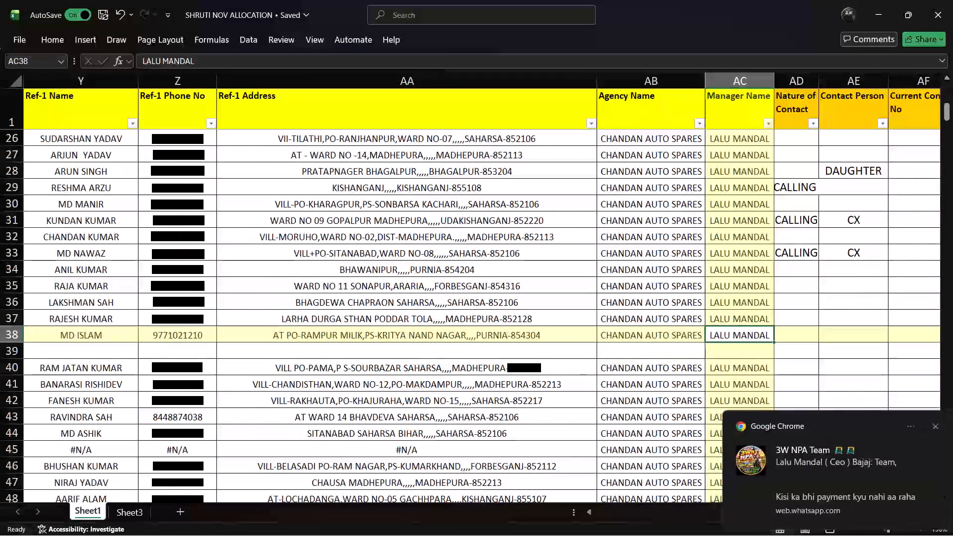
key("Right")
key("Right")
key("Right")
key("Right")
key("Right")
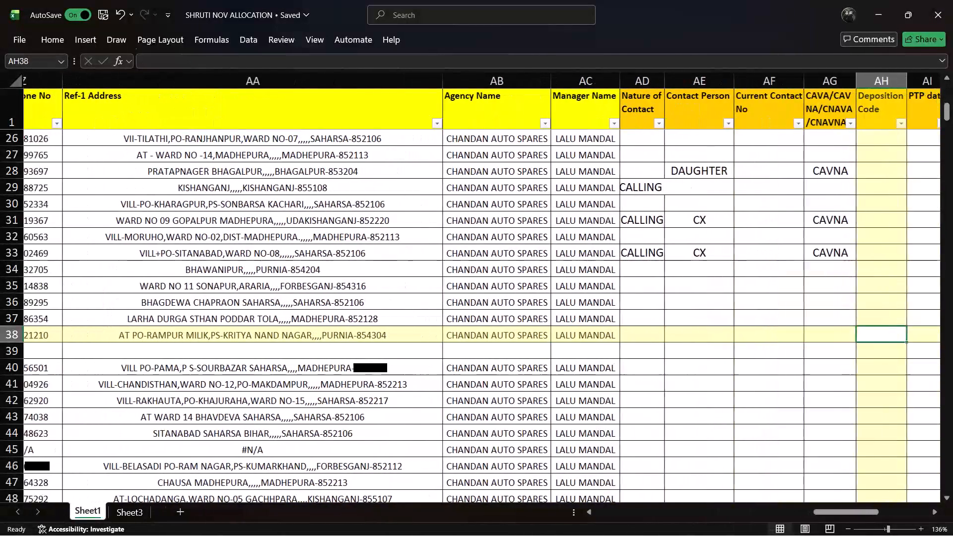
key("Right")
key("Right")
key("Right")
key("Right")
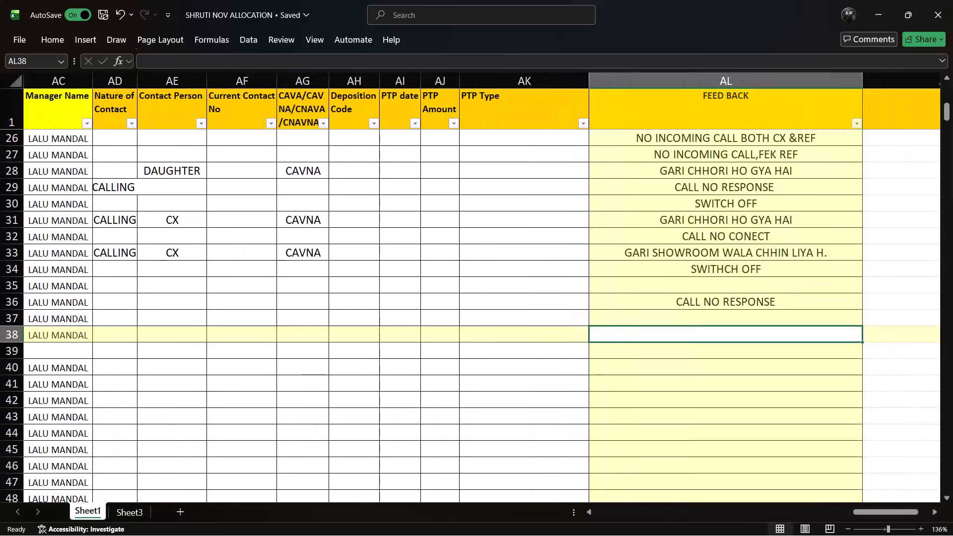
type("UN")
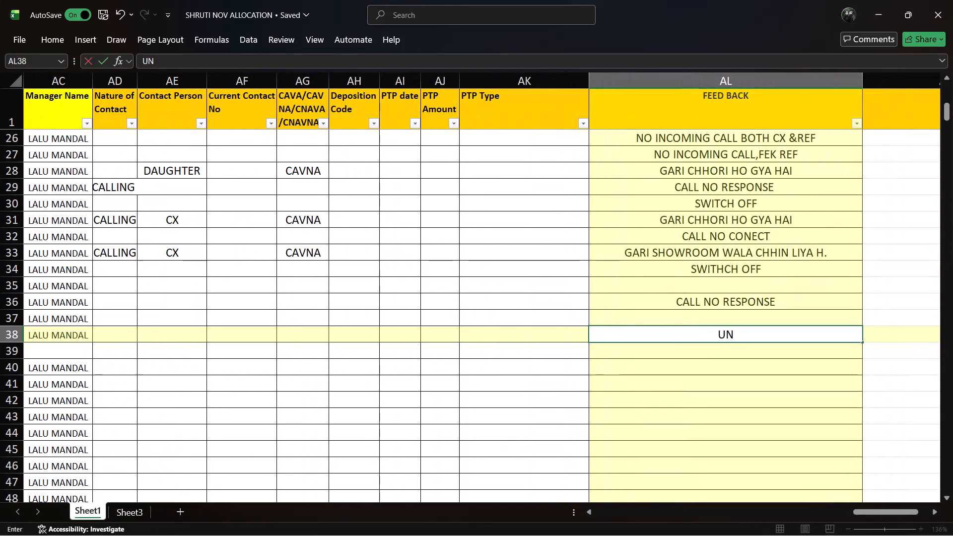
key("v")
type("AID NO")
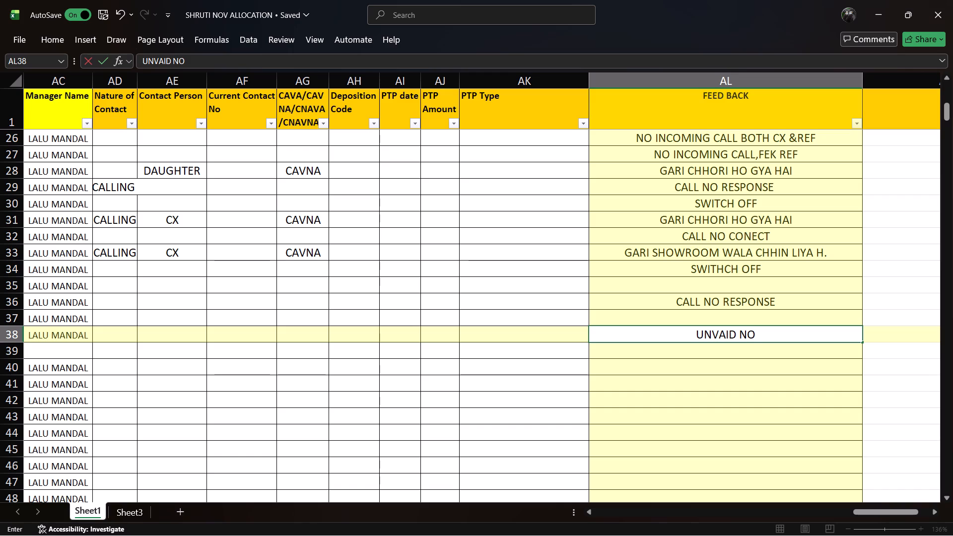
key("Right")
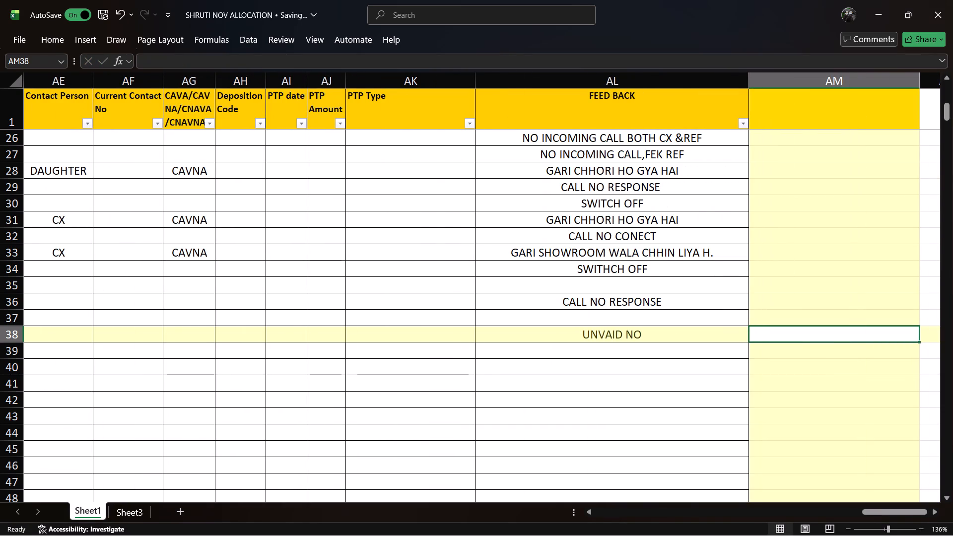
Add the column header "CALLING DATE" in cell AM1, beside FEED BACK.
left_click(773, 140)
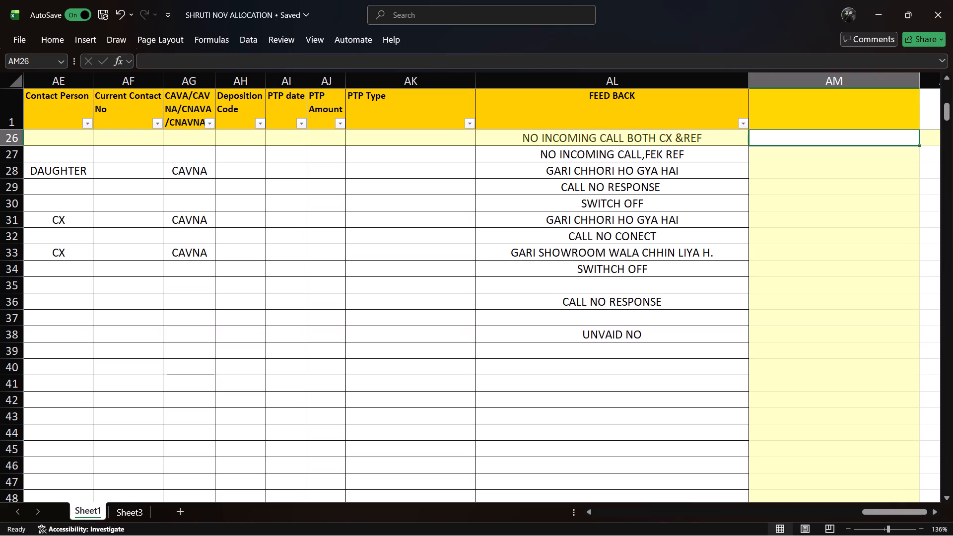
double_click(781, 114)
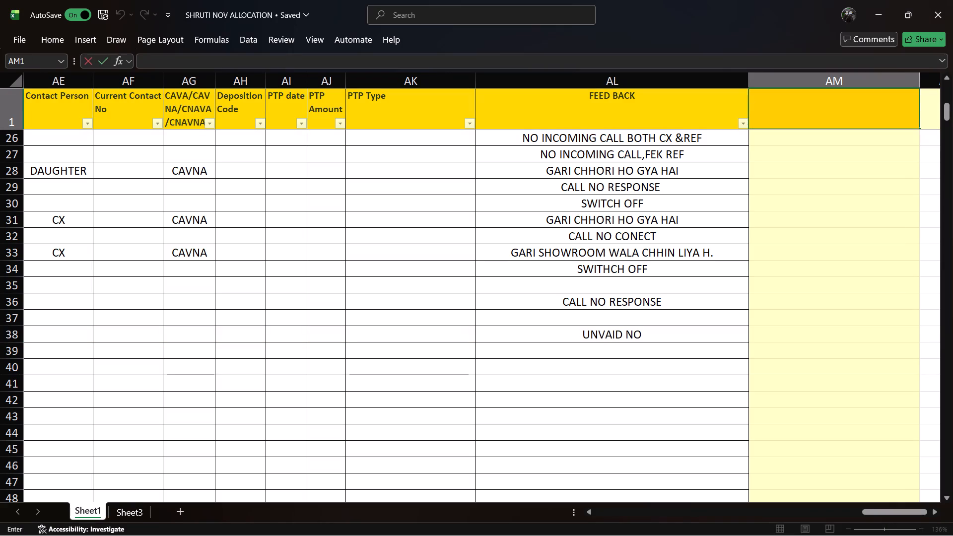
key("c")
type("ALLIN")
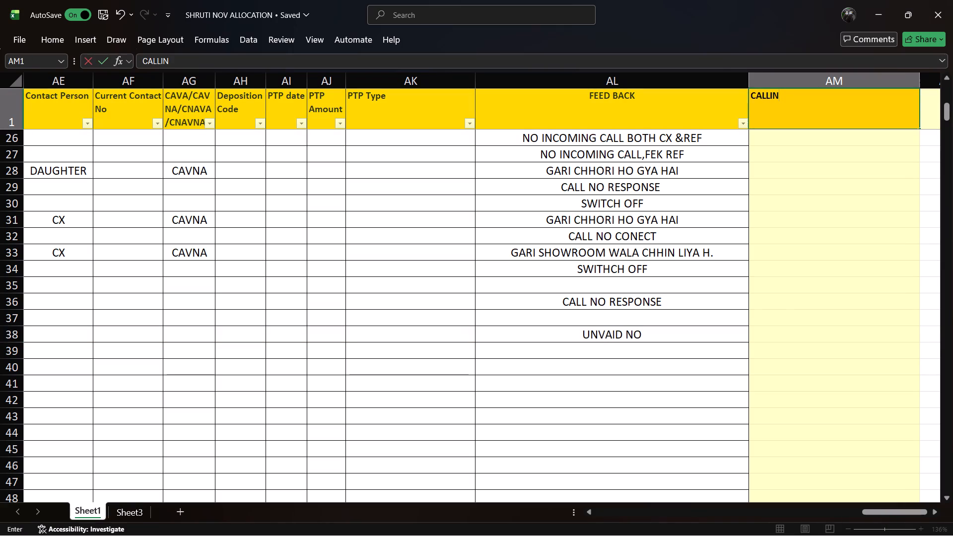
key("g")
key("space")
type("DATE")
key("space")
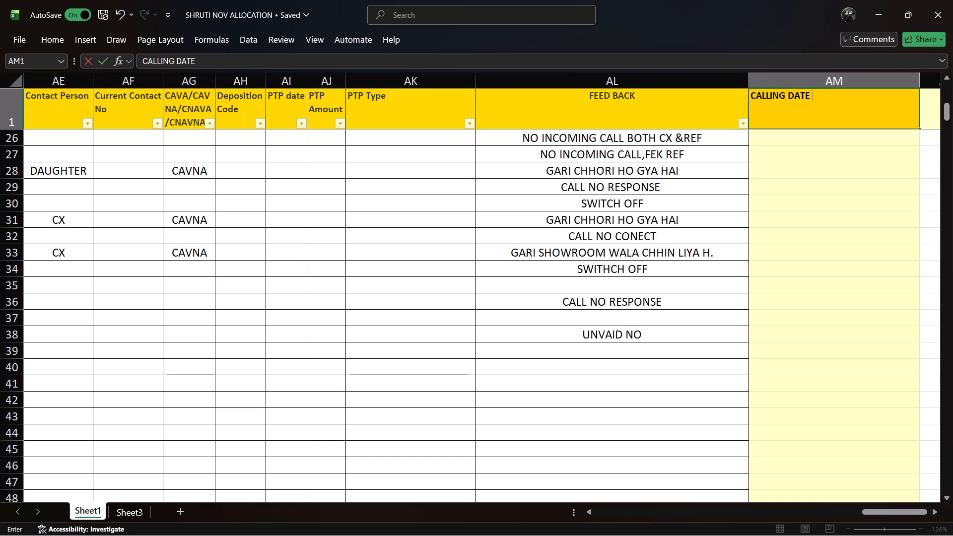
Enter the current date, 05-11-2026, in AM26 and fill it down the CALLING DATE column as far as AM44.
left_click(778, 143)
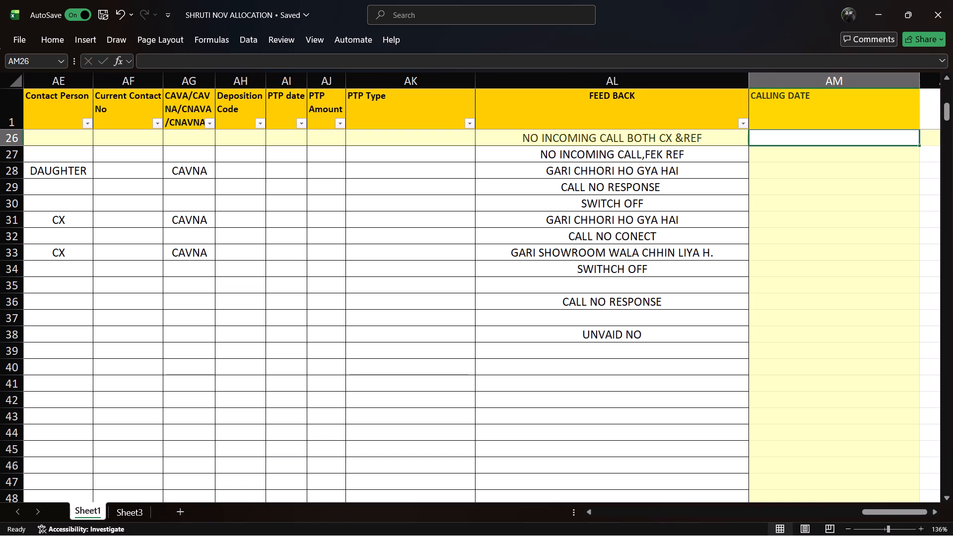
key("ctrl+semicolon")
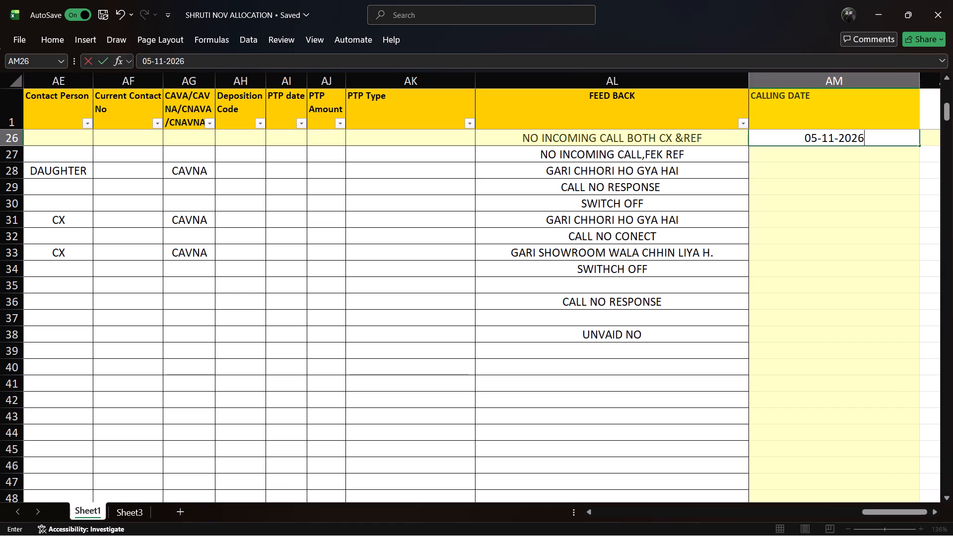
left_click_drag(919, 144, 918, 353)
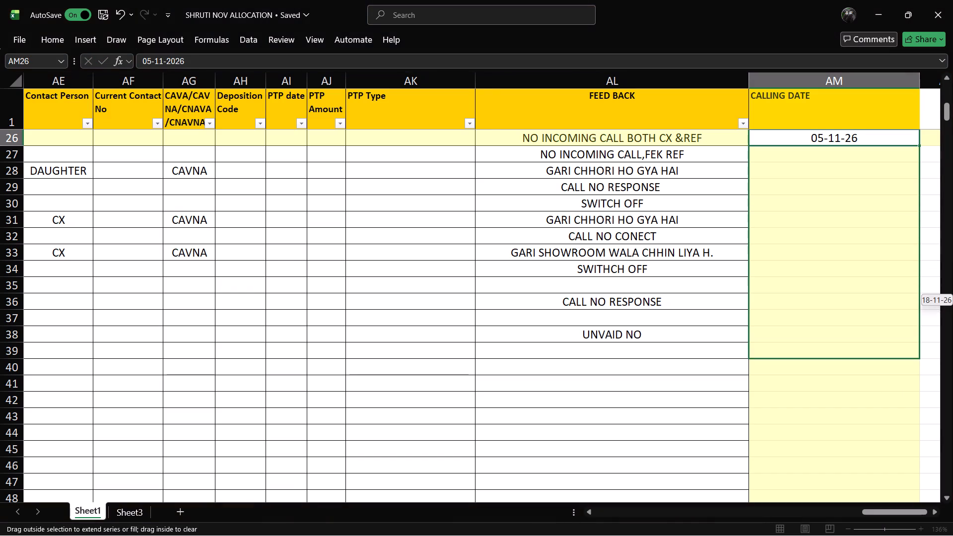
left_click_drag(918, 353, 917, 442)
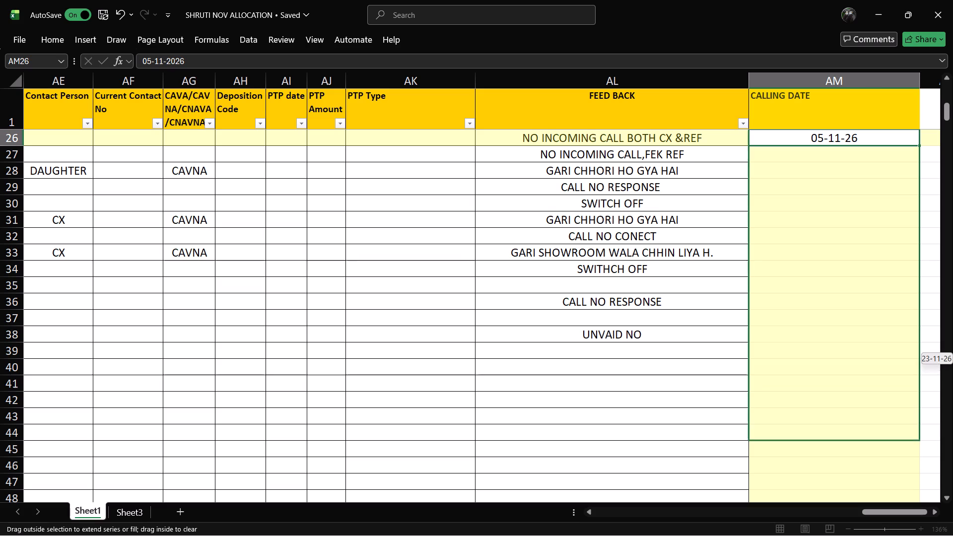
left_click_drag(917, 442, 917, 445)
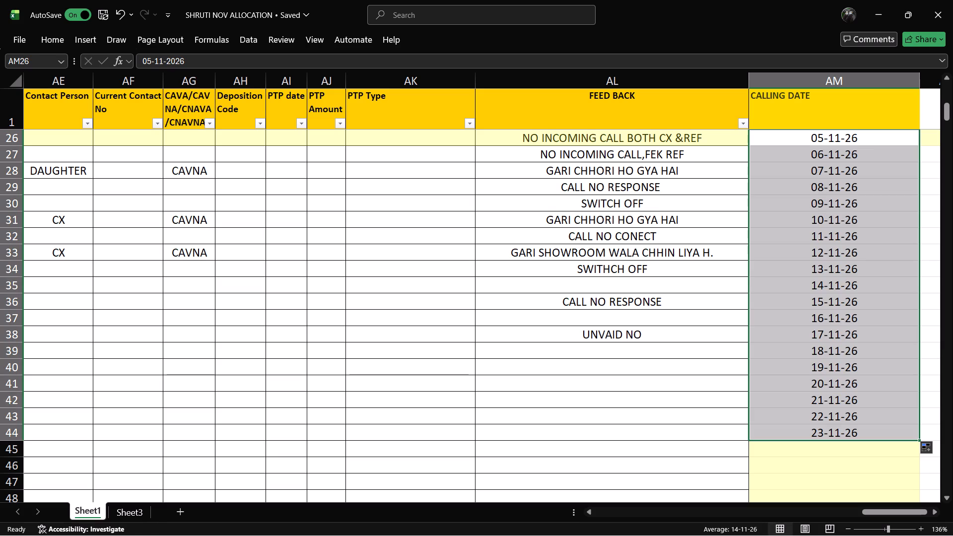
left_click(628, 365)
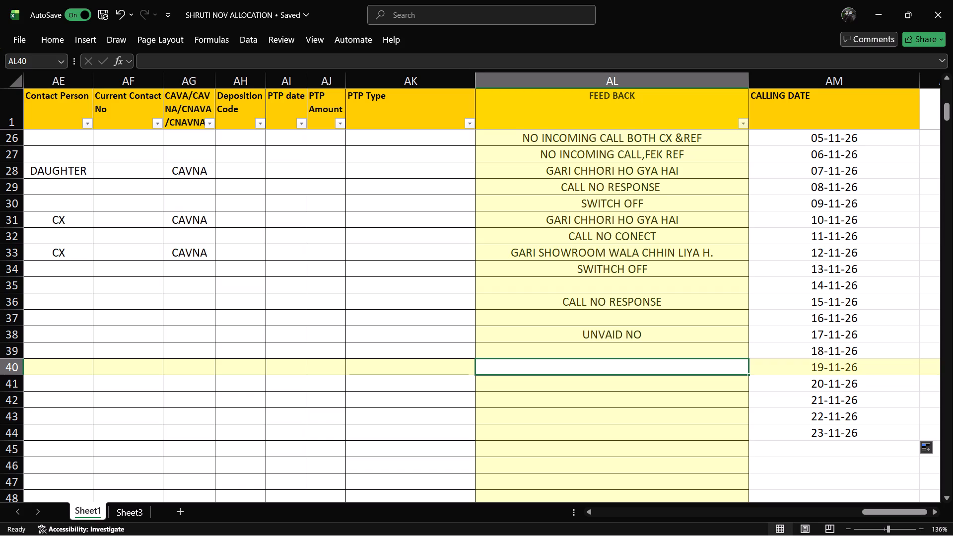
Try to clear the filled dates in the CALLING DATE column from AM26 to AM44.
left_click(827, 135)
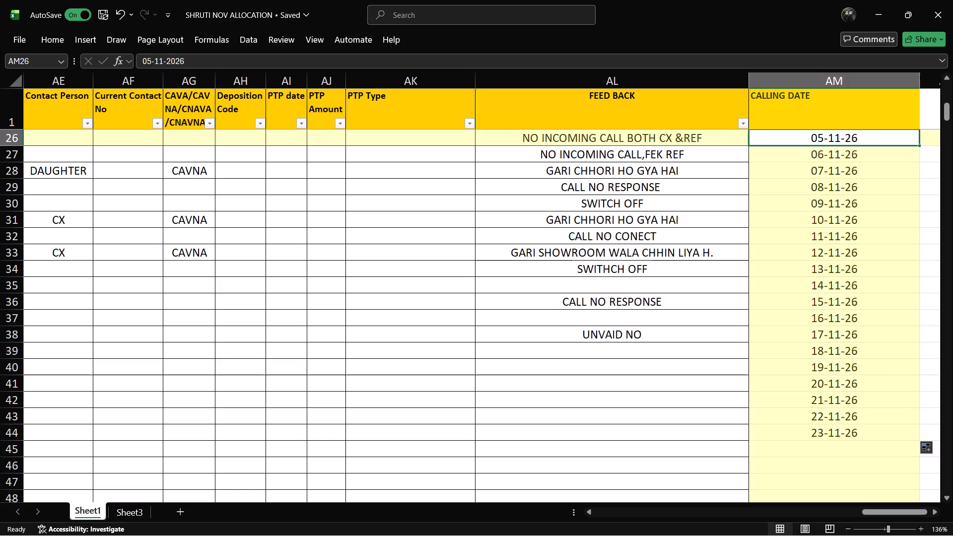
key("shift+Down")
key("shift+Down")
key("shift+Down")
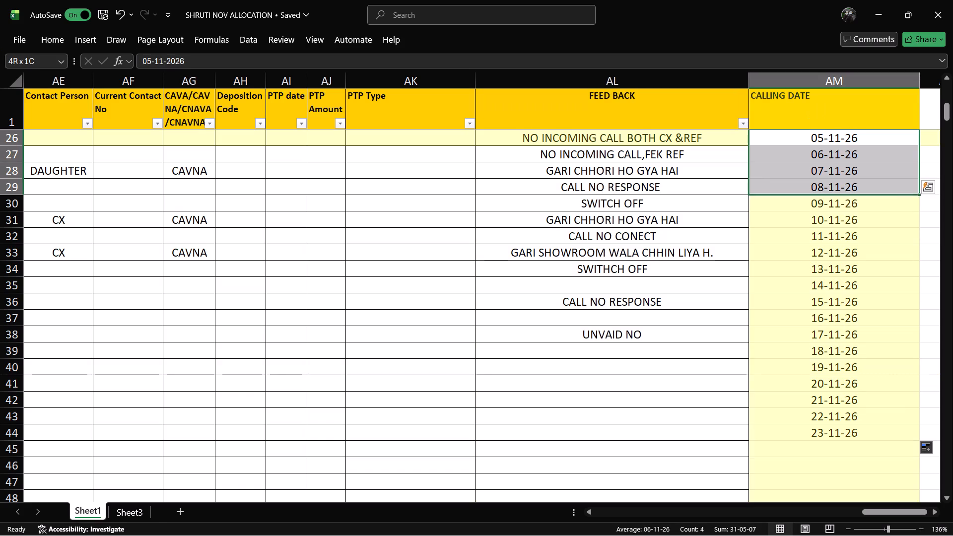
key("shift+Down")
key("shift+Down")
key("shift+Down")
key("shift+Down")
key("shift+Down")
key("shift+Down")
key("shift+Down")
key("shift+Down")
key("shift+Down")
key("shift+Down")
key("shift+Down")
key("shift+Down")
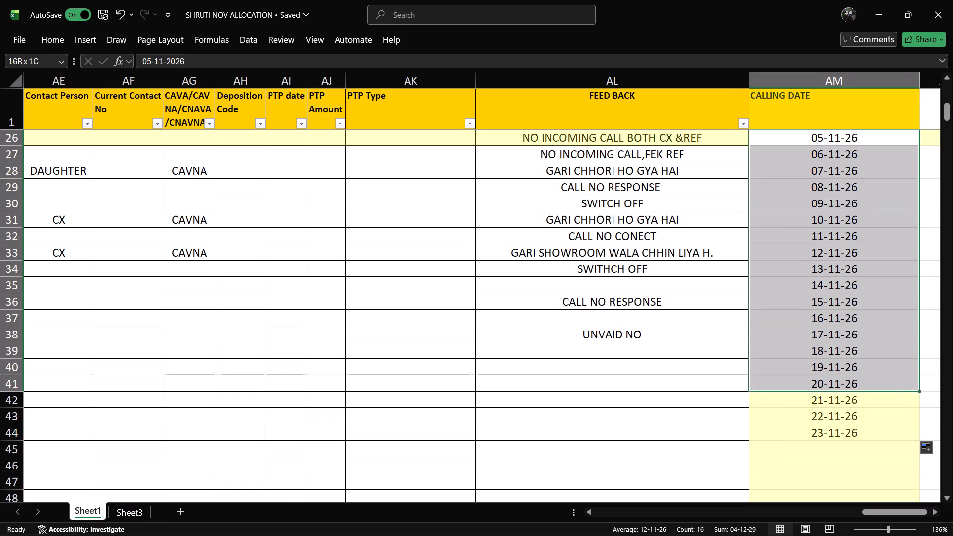
key("shift+Down")
key("shift+Down")
key("shift+Down")
key("BackSpace")
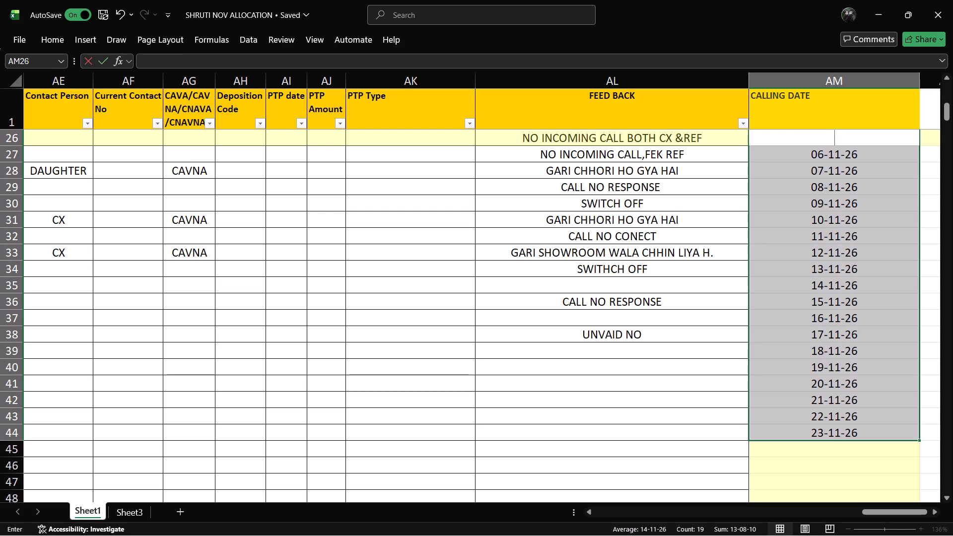
key("Delete")
left_click(690, 382)
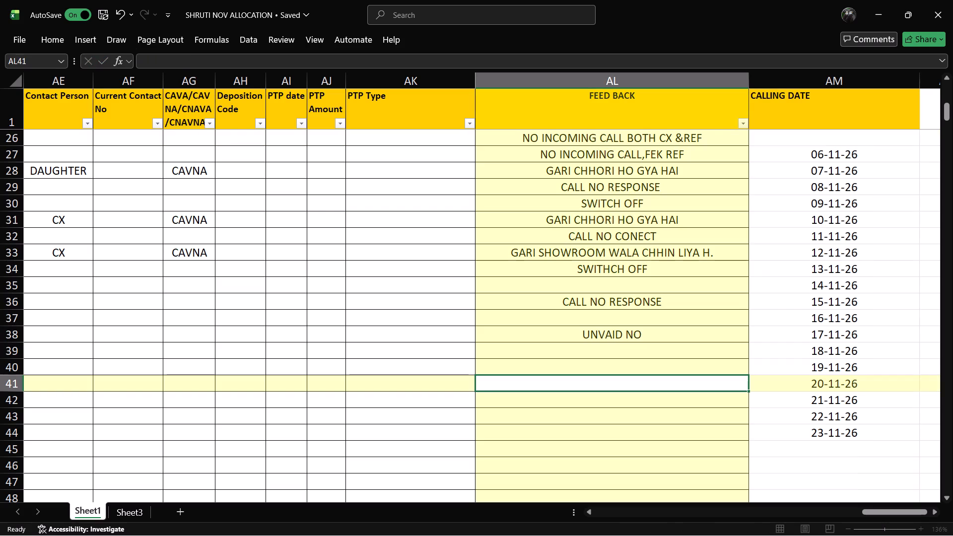
Clear the filled dates in the CALLING DATE column from AM27 to AM44.
left_click(852, 153)
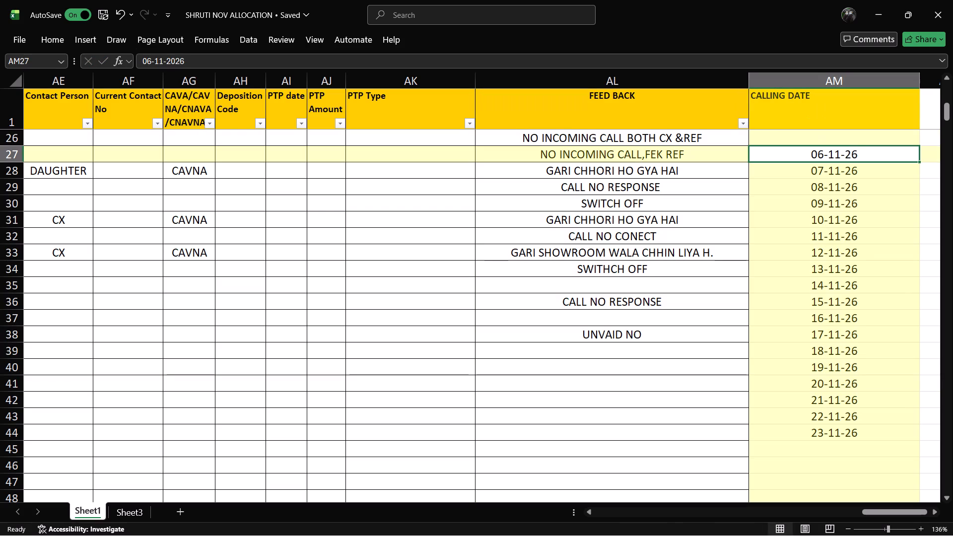
key("shift+Down")
key("shift+Down")
key("shift+Down")
key("shift+Down")
key("shift+Down")
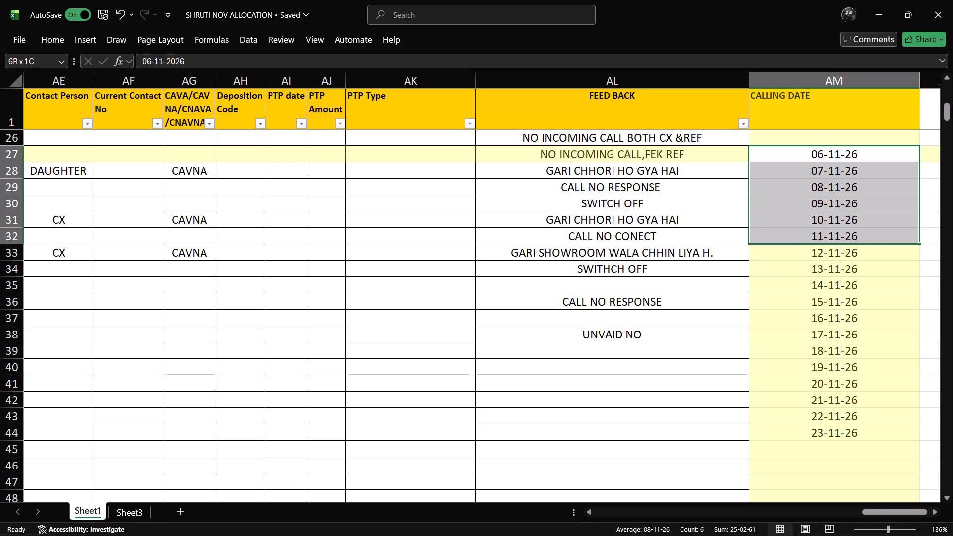
key("shift+Down")
key("shift+Down")
key("shift+Down")
key("shift+Down")
key("shift+Down")
key("shift+Down")
key("shift+Down")
key("shift+Down")
key("shift+Down")
key("shift+Down")
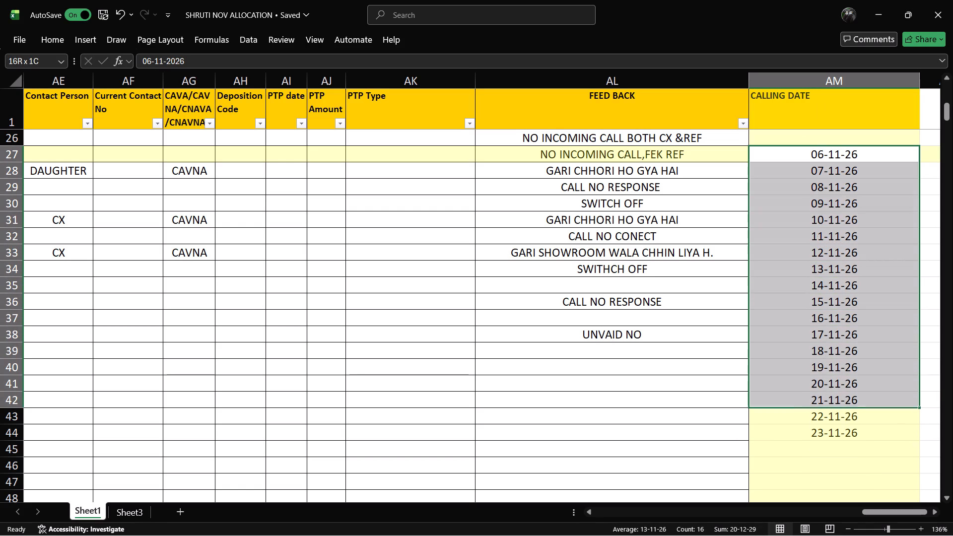
key("shift+Down")
key("shift+Down")
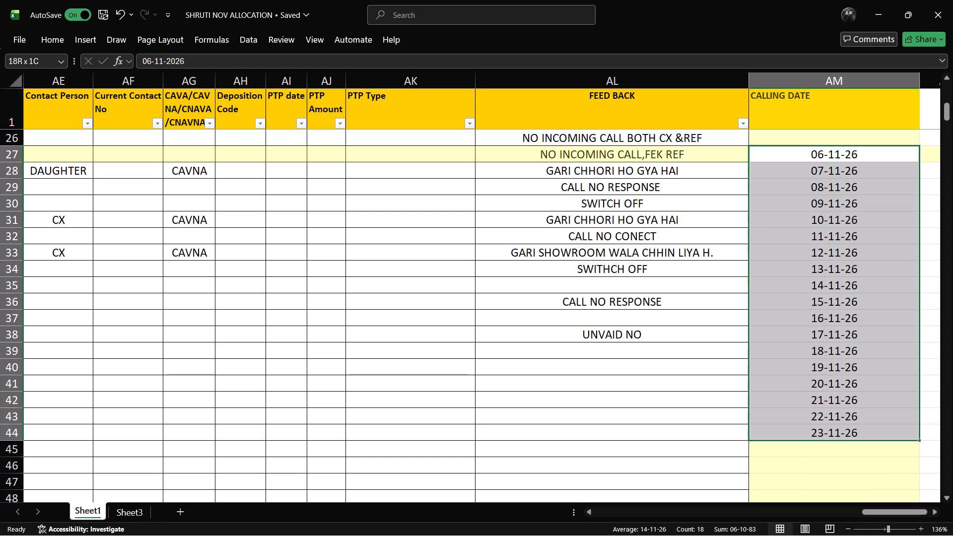
key("Delete")
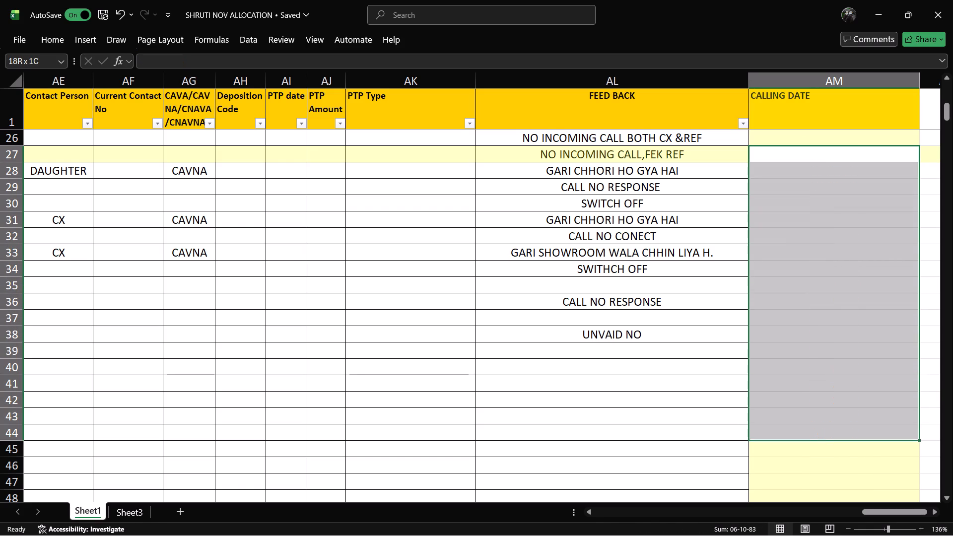
left_click(726, 340)
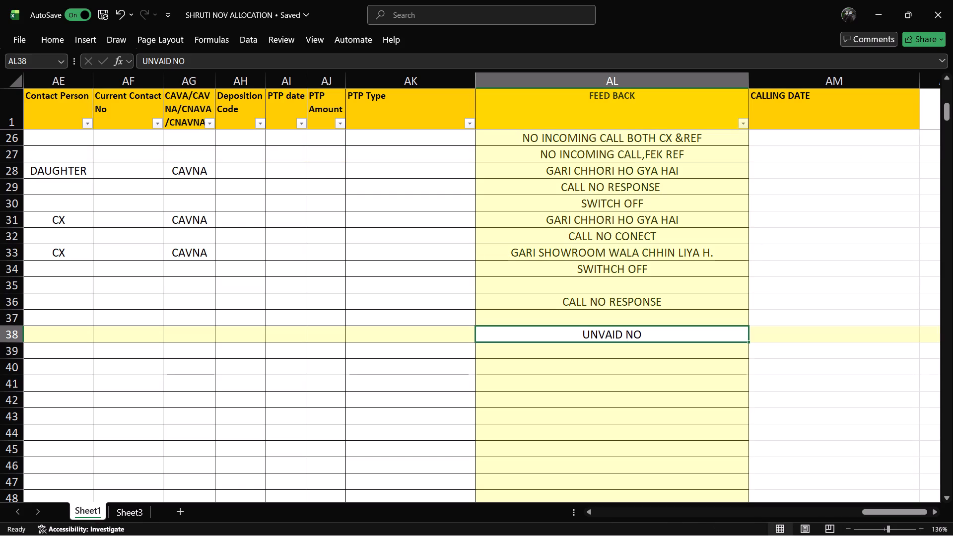
Enter the current date, 05-11-2026, separately in each CALLING DATE cell from AM26 to AM34.
left_click(816, 137)
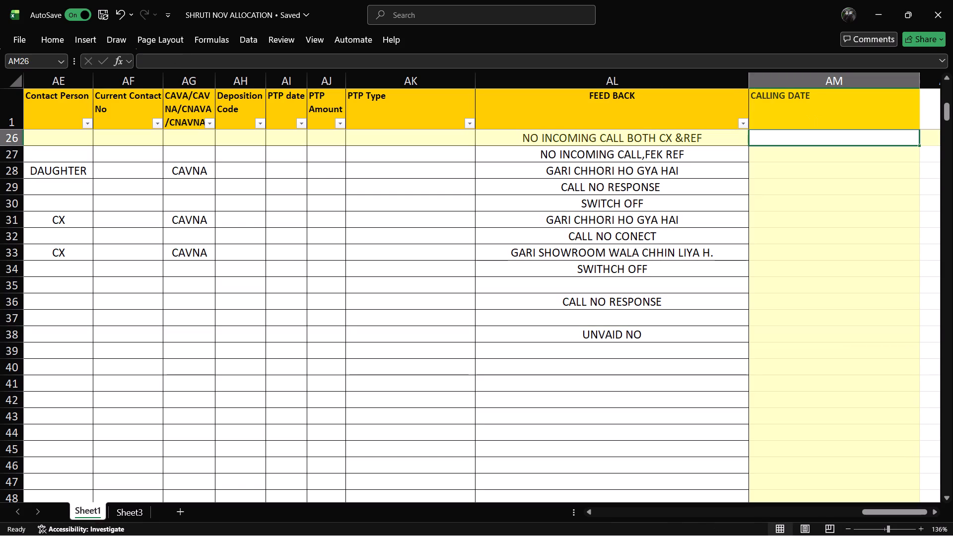
key("ctrl+semicolon")
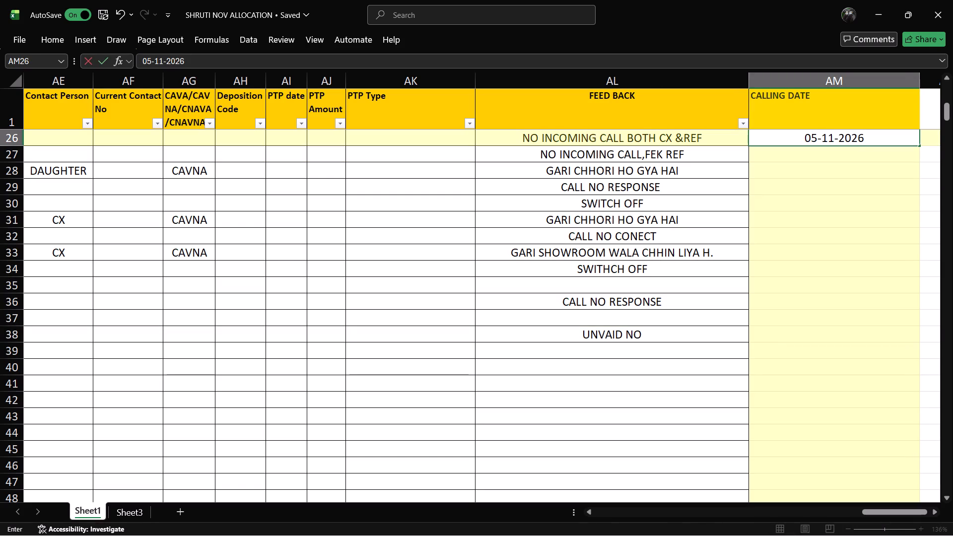
left_click(821, 155)
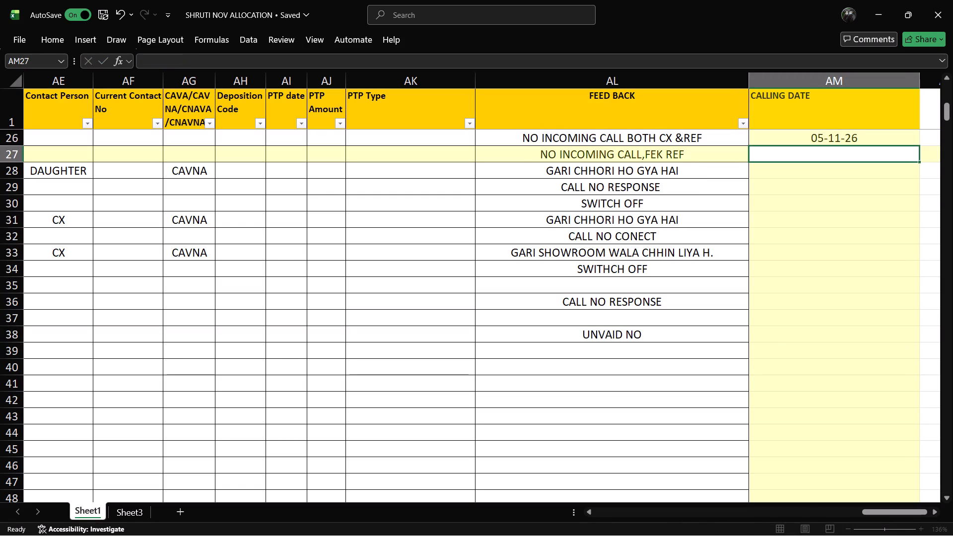
key("ctrl+semicolon")
key("Down")
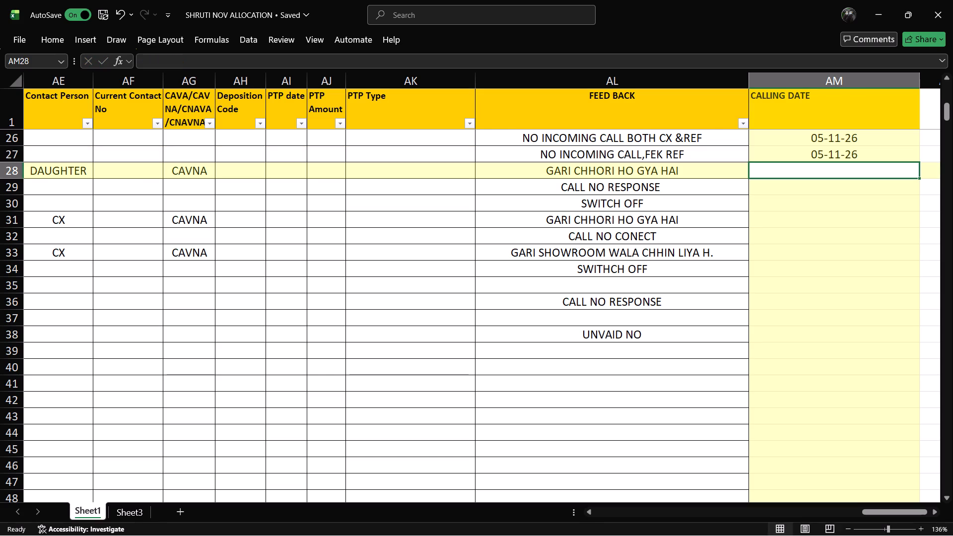
key("ctrl+semicolon")
key("Down")
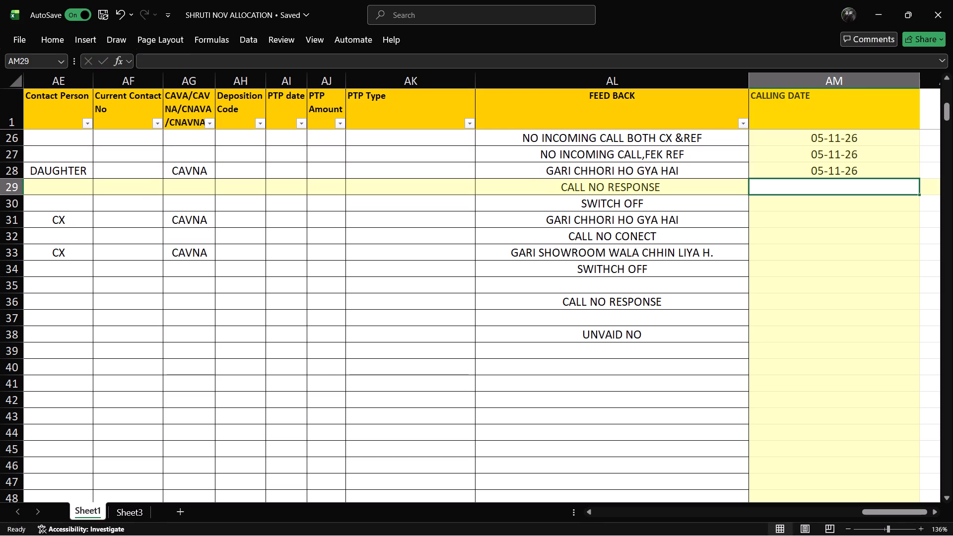
key("ctrl+semicolon")
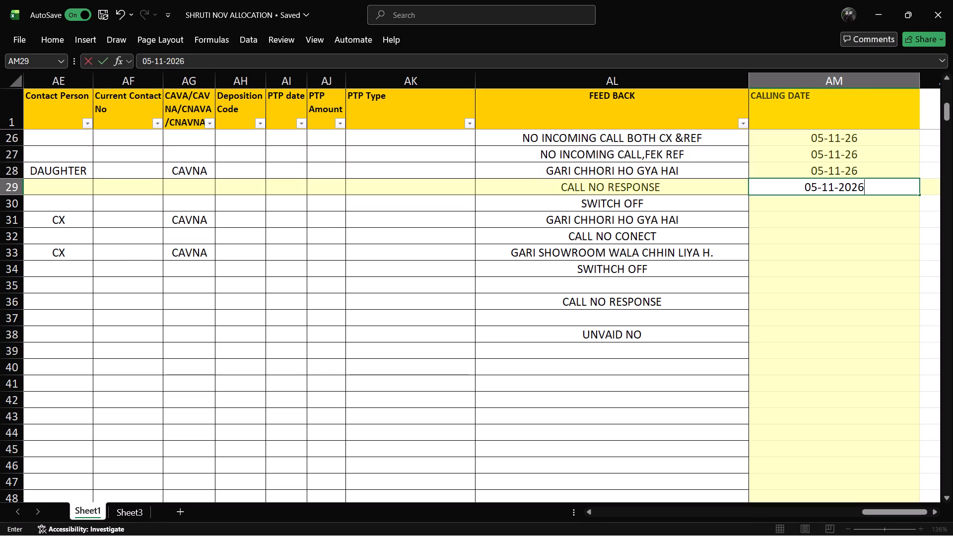
key("Down")
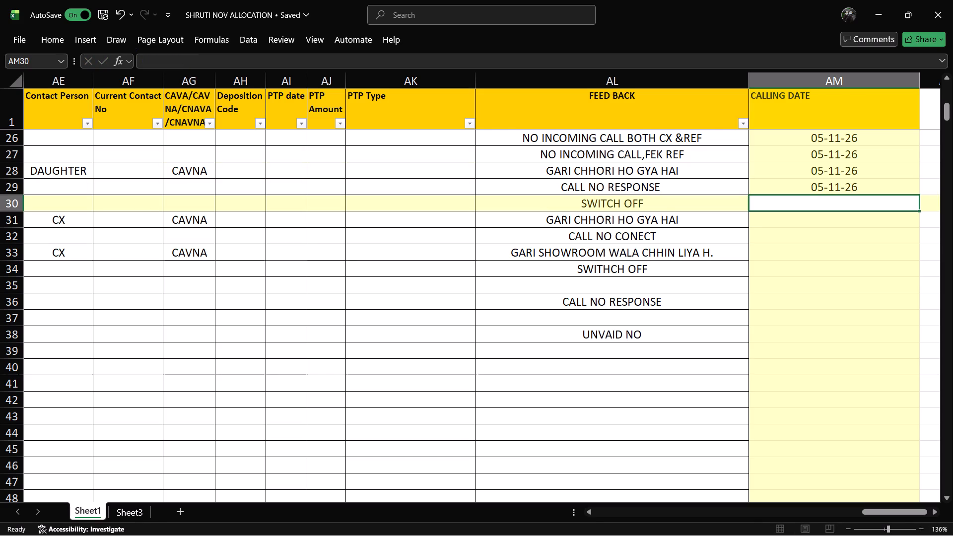
key("ctrl+semicolon")
key("Down")
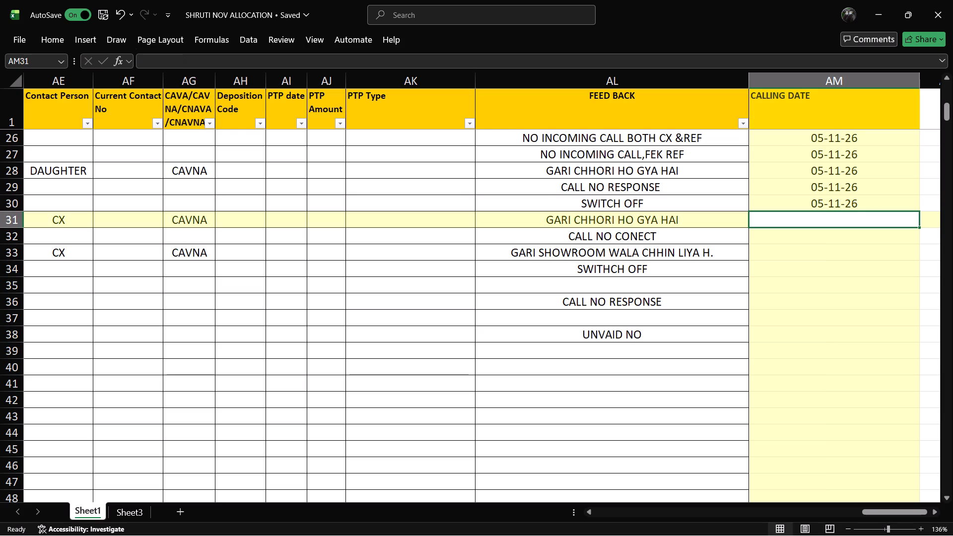
key("ctrl+semicolon")
key("Down")
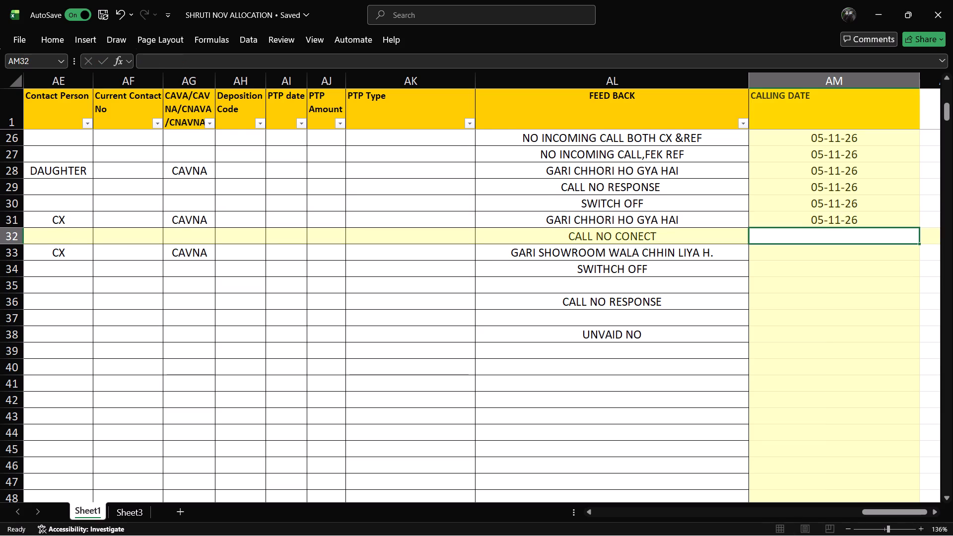
key("ctrl+semicolon")
key("Down")
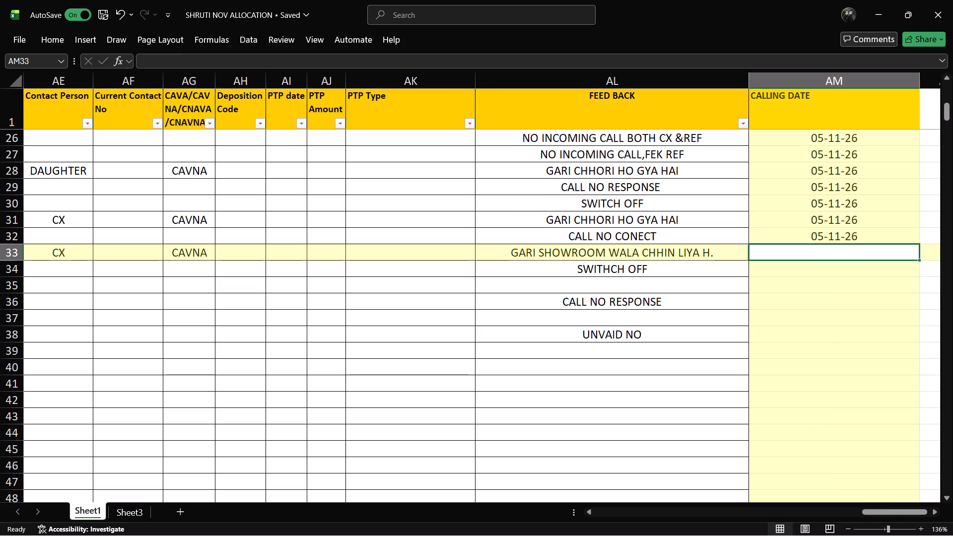
key("ctrl+semicolon")
key("Down")
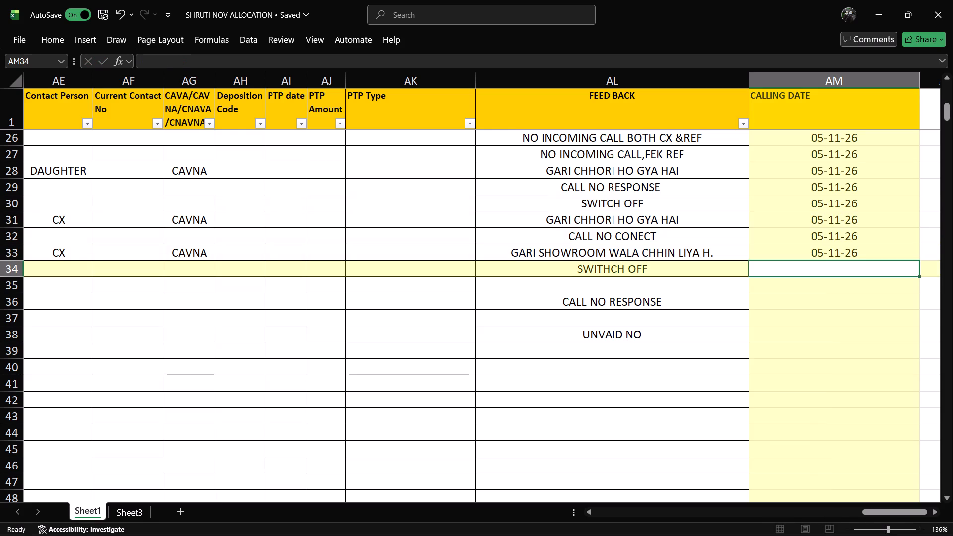
key("ctrl+semicolon")
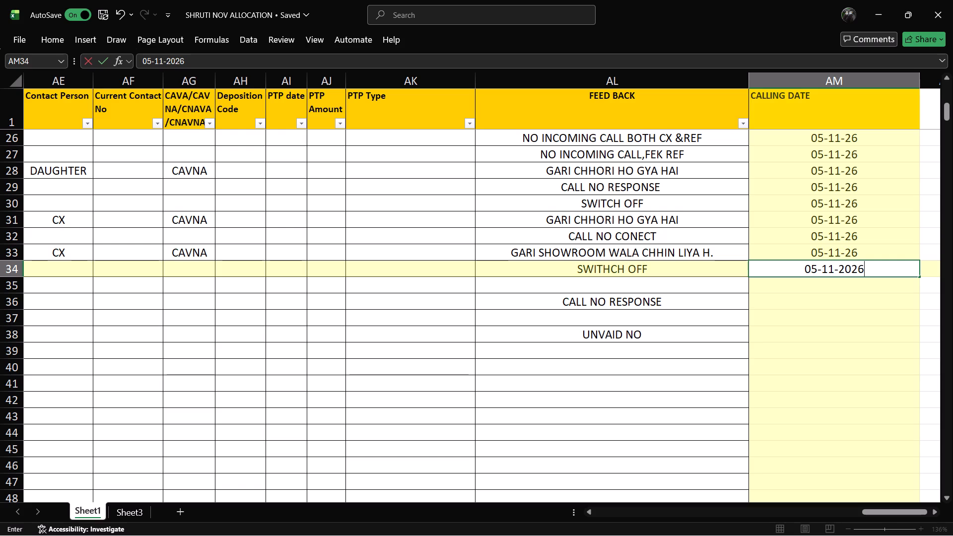
Enter the current date, 05-11-2026, in AM36 and AM38, the remaining rows with feedback.
left_click(801, 297)
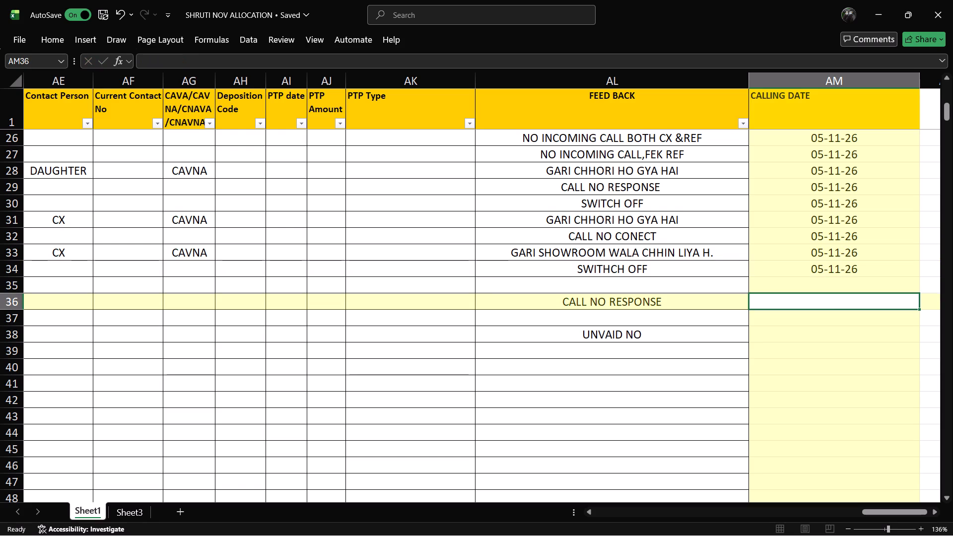
key("ctrl+semicolon")
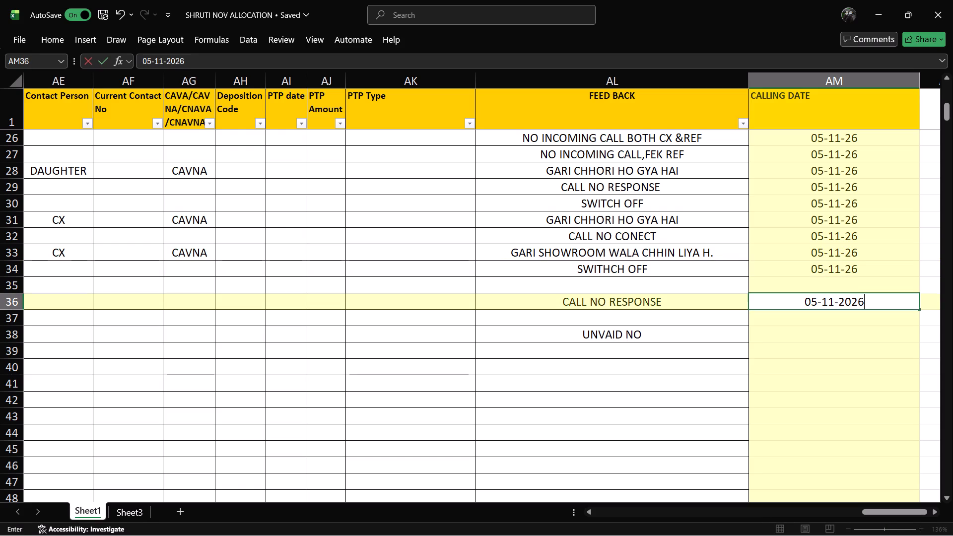
double_click(813, 333)
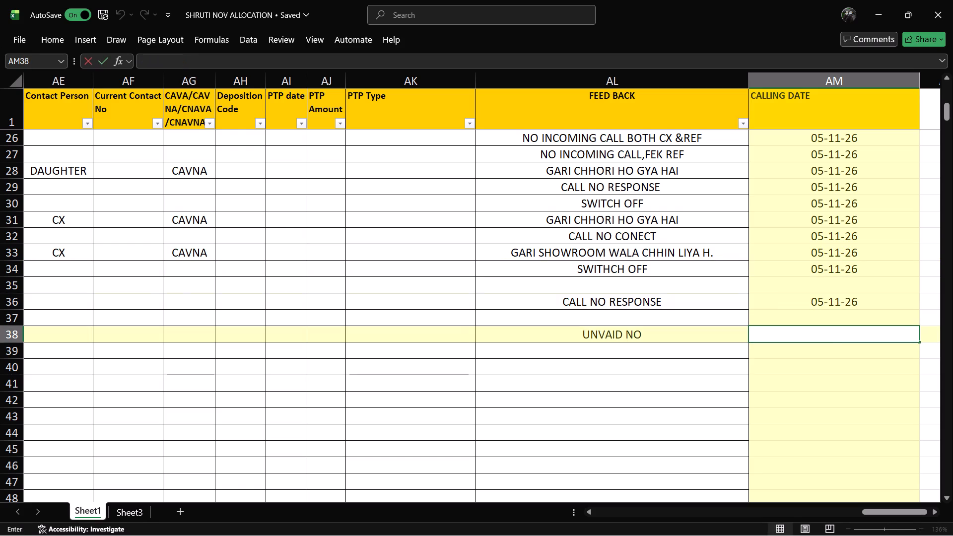
key("ctrl+semicolon")
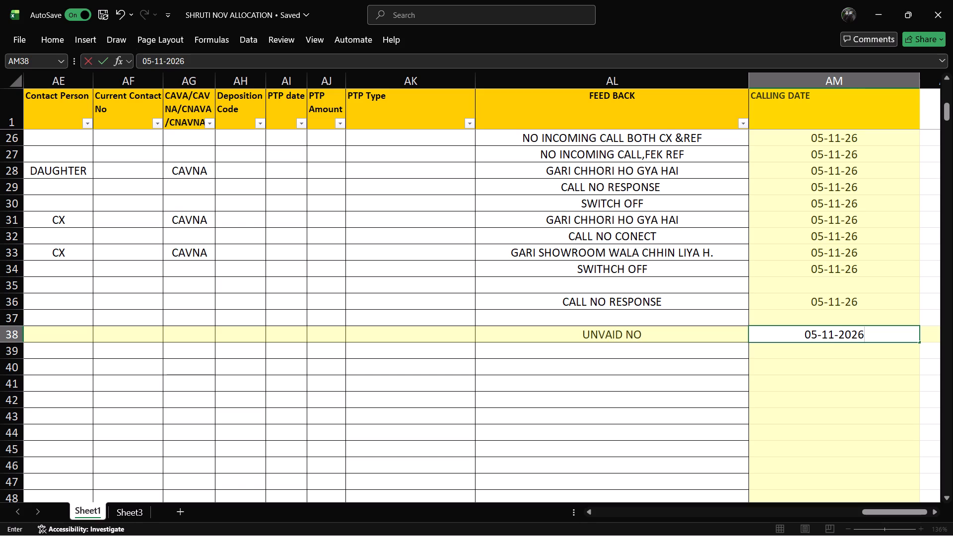
left_click(850, 287)
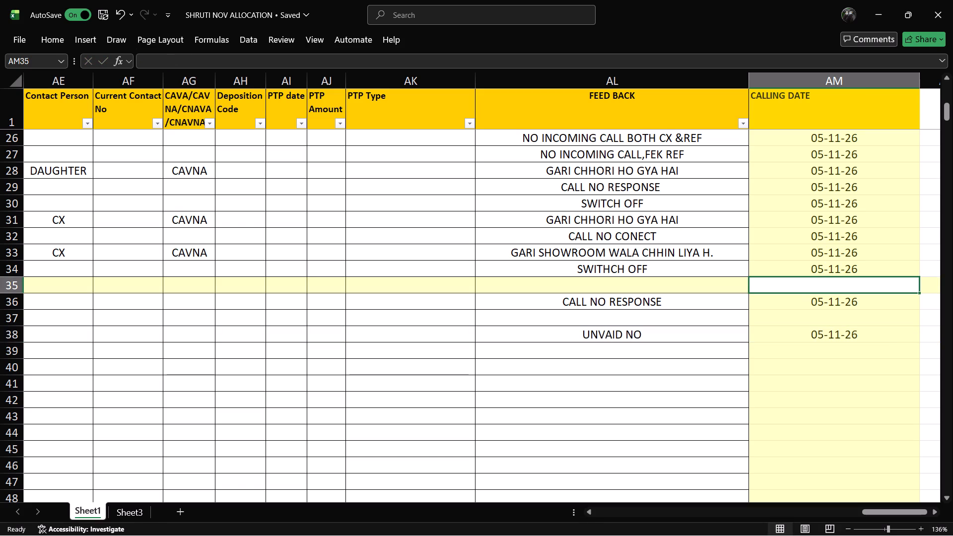
Examine the customer details at the start of rows 37 to 39 in Sheet1.
left_click(780, 321)
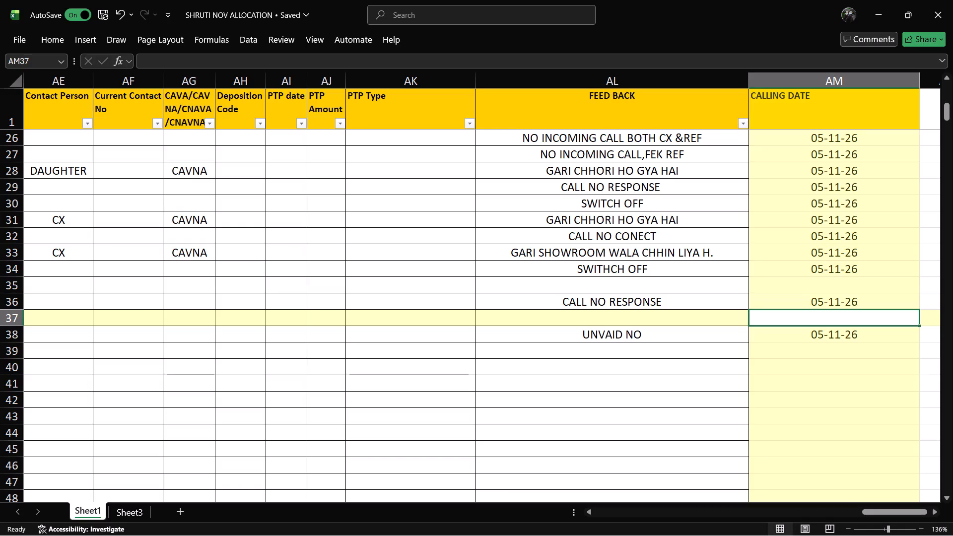
key("Left")
key("Left")
key("Left")
key("Left")
key("Left")
key("Left")
key("Left")
key("Left")
key("Left")
key("Left")
key("Left")
key("Left")
key("Left")
key("Left")
key("Left")
key("Left")
key("Left")
key("Left")
key("Left")
key("Left")
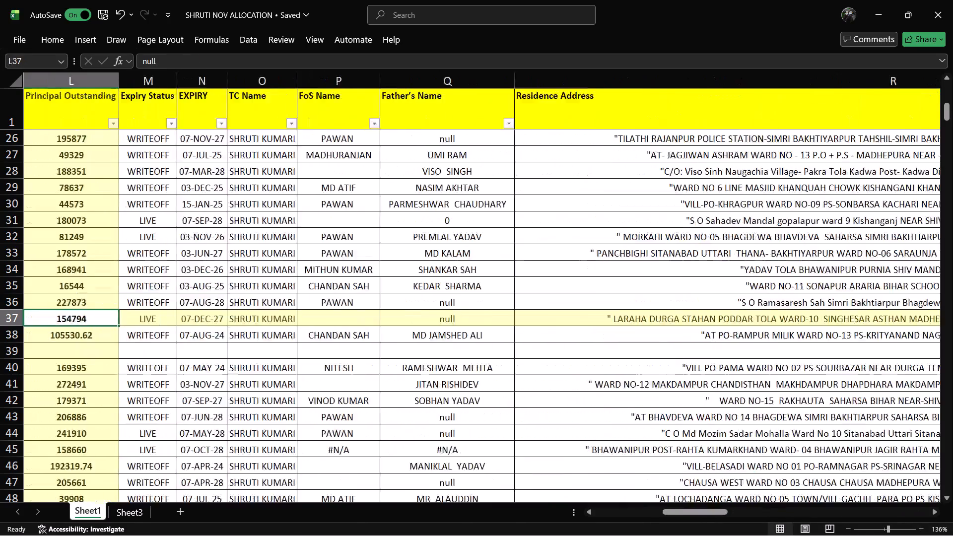
key("Right")
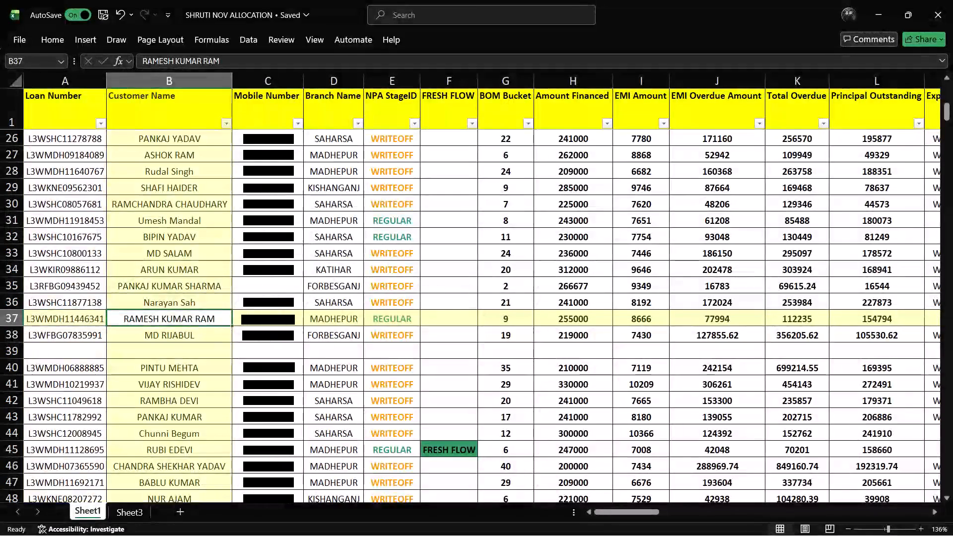
key("Down")
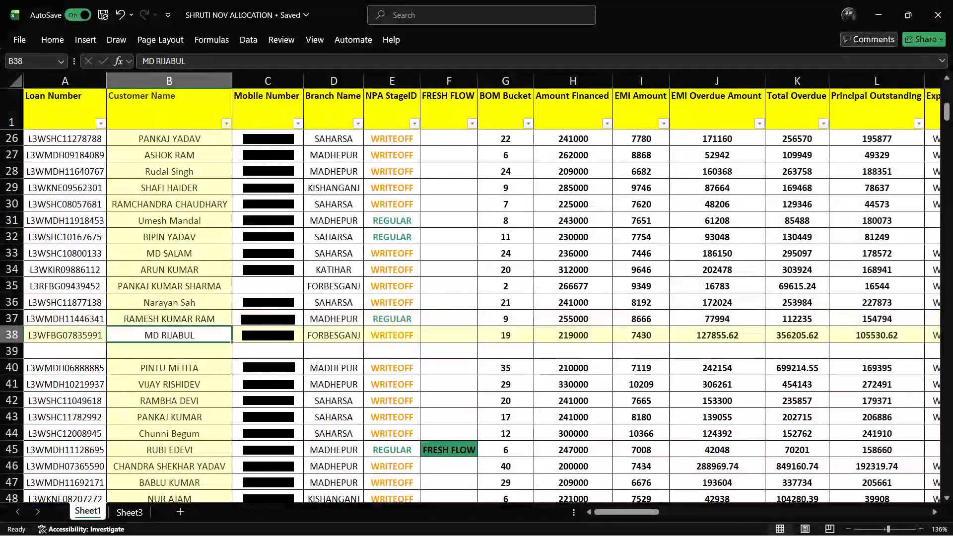
key("Down")
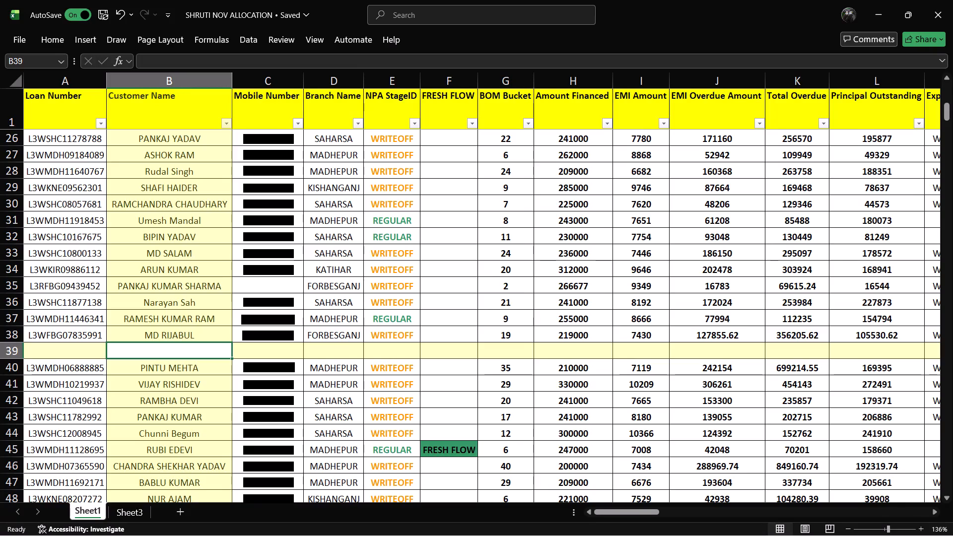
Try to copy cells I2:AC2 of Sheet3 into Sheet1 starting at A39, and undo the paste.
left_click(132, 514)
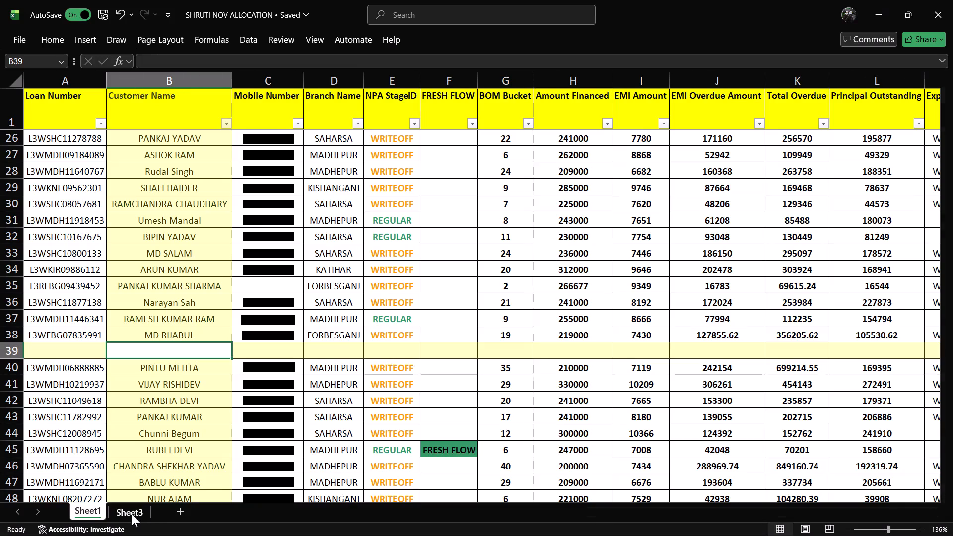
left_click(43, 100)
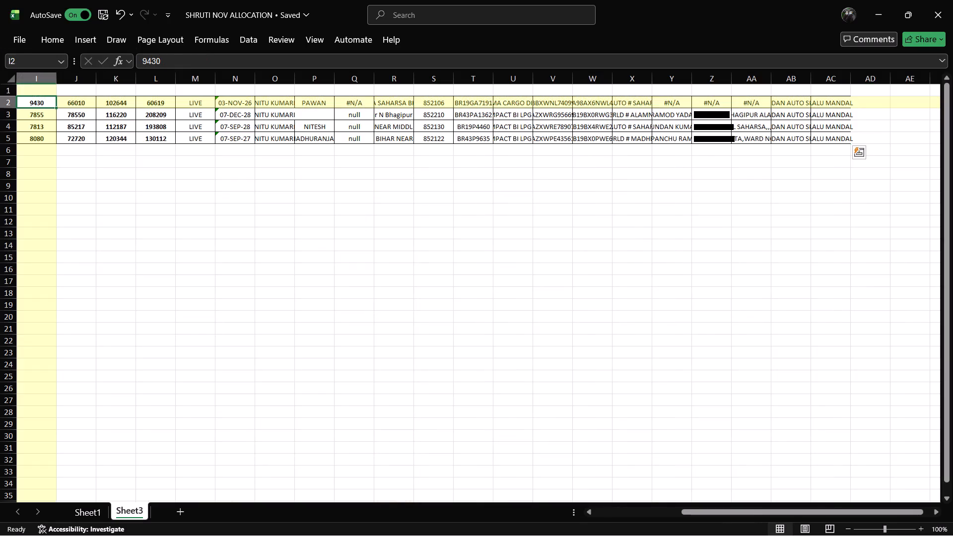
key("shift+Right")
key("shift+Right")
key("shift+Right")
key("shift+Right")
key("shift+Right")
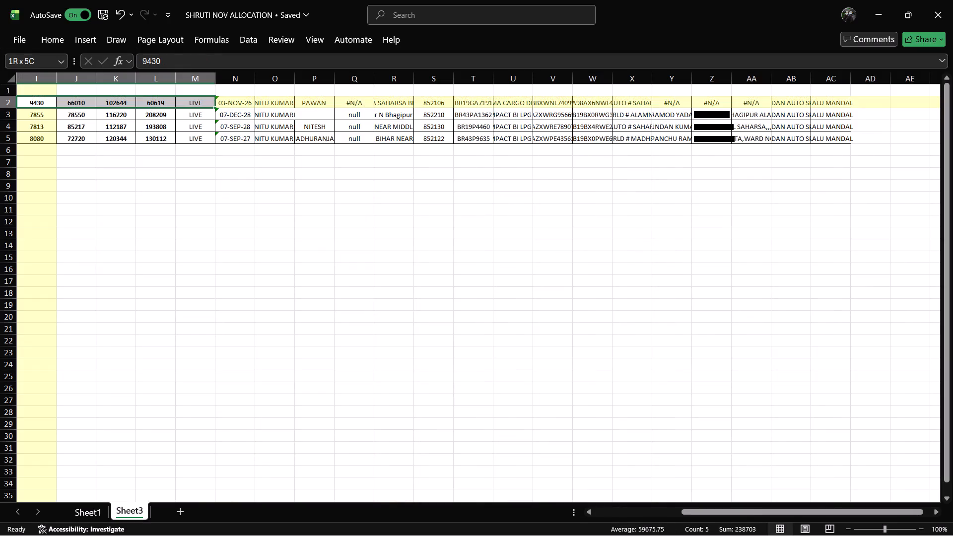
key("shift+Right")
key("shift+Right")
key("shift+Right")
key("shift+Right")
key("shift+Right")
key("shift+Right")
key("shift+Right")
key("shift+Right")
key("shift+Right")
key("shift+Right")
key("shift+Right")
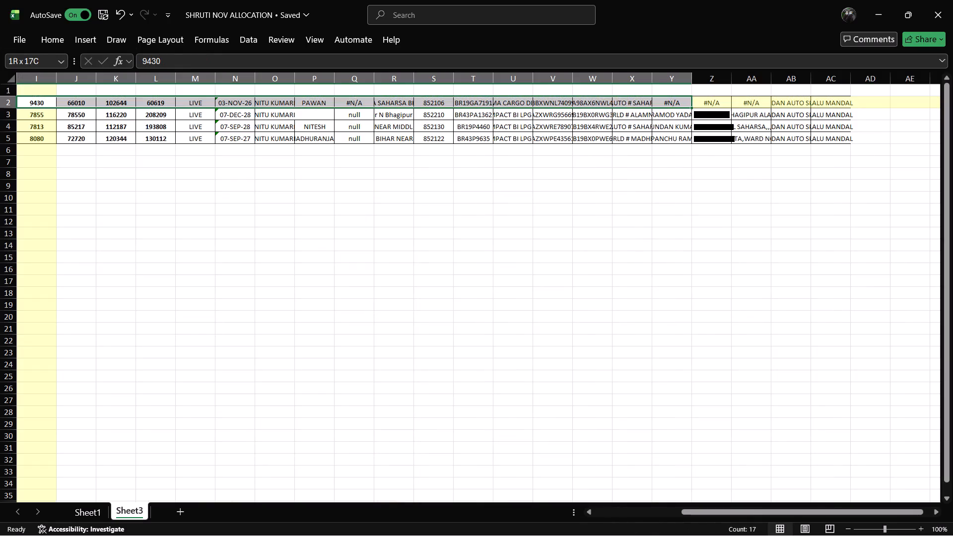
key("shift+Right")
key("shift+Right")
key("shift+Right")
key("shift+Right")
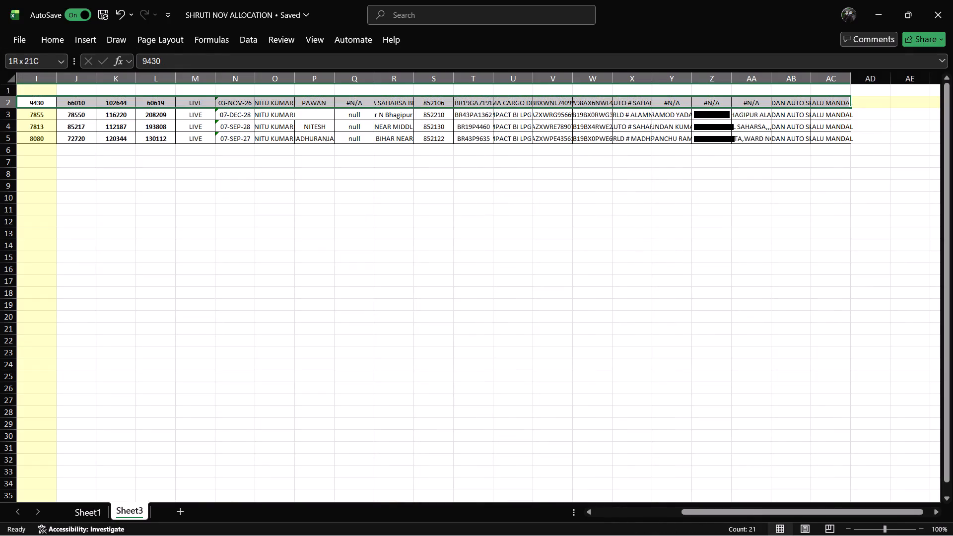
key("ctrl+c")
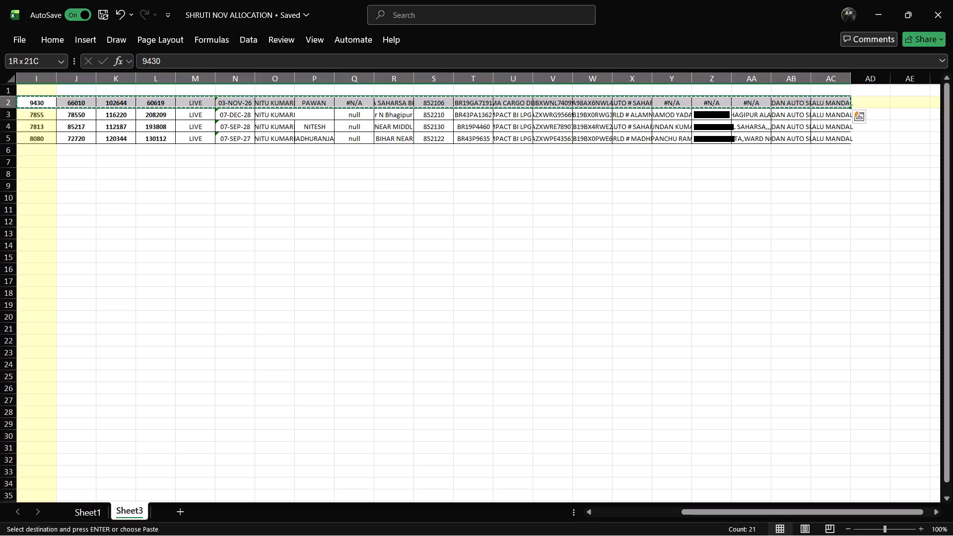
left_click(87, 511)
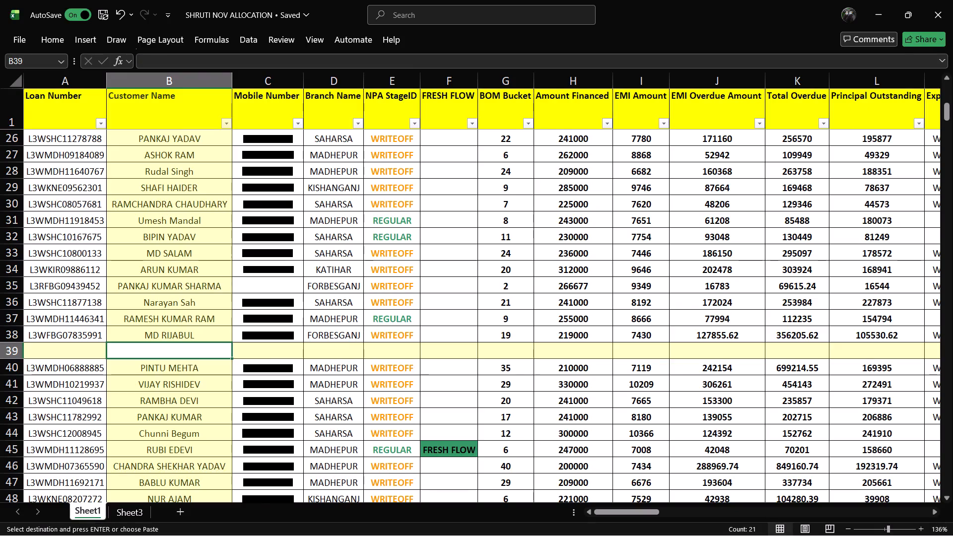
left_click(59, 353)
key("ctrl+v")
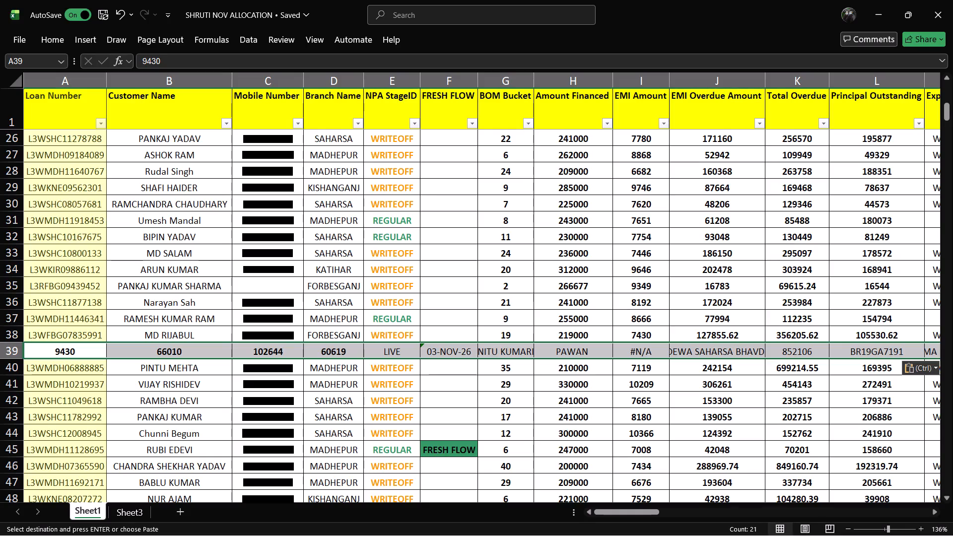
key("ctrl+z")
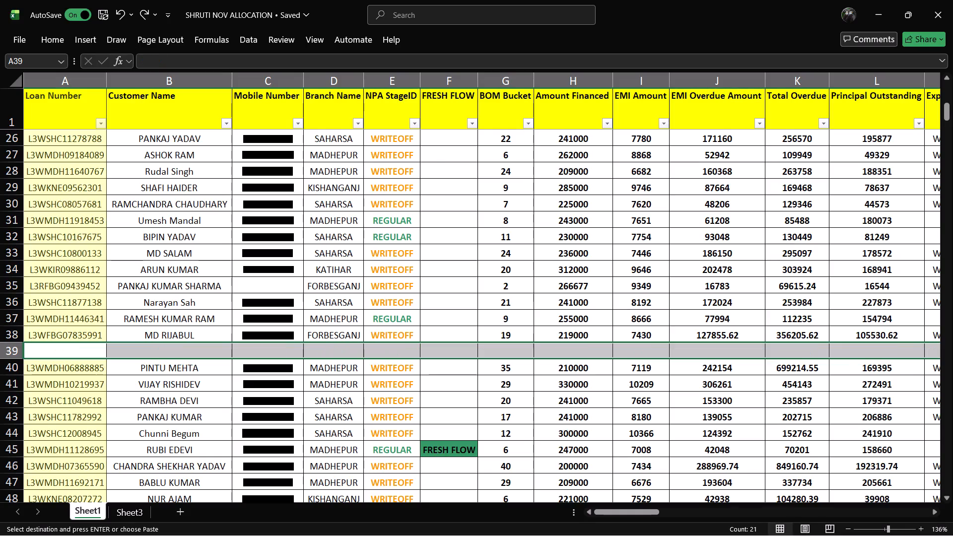
Copy the entire row 2 of Sheet3 into the blank row 39 of Sheet1.
left_click(138, 511)
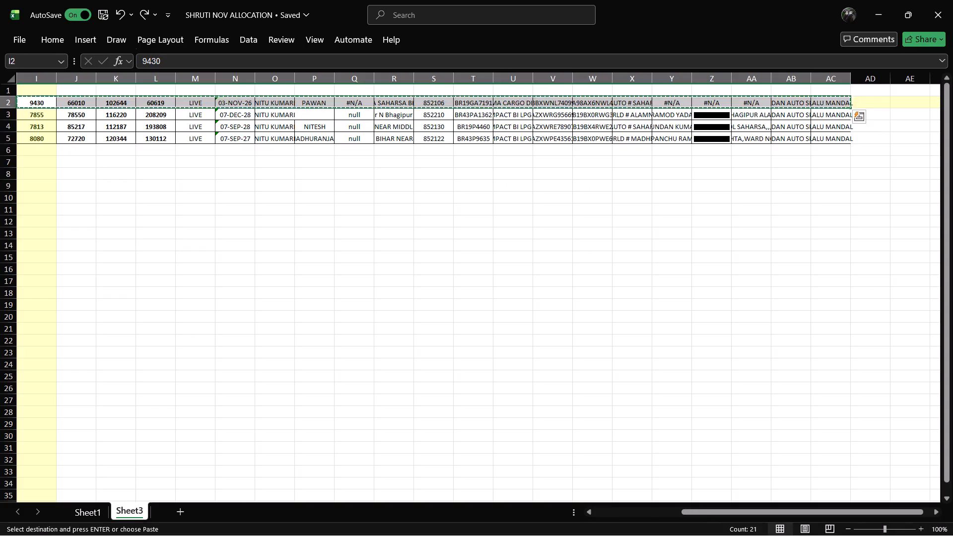
key("Left")
key("Left")
key("Left")
key("Left")
key("Left")
key("Left")
key("Left")
key("Left")
key("Left")
key("Left")
key("Left")
key("Left")
key("Left")
key("Left")
key("Left")
key("Left")
key("Left")
key("Left")
key("Left")
key("Left")
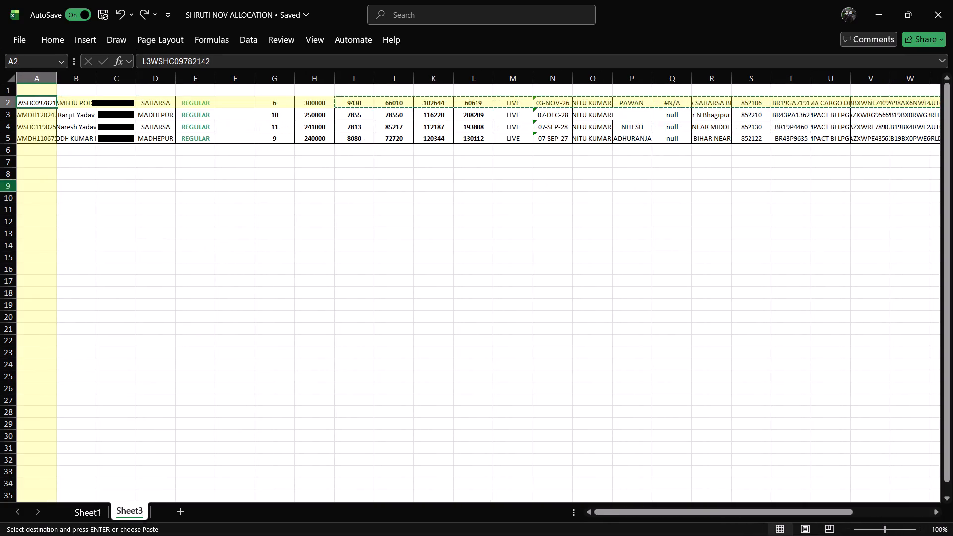
left_click(9, 101)
key("ctrl+c")
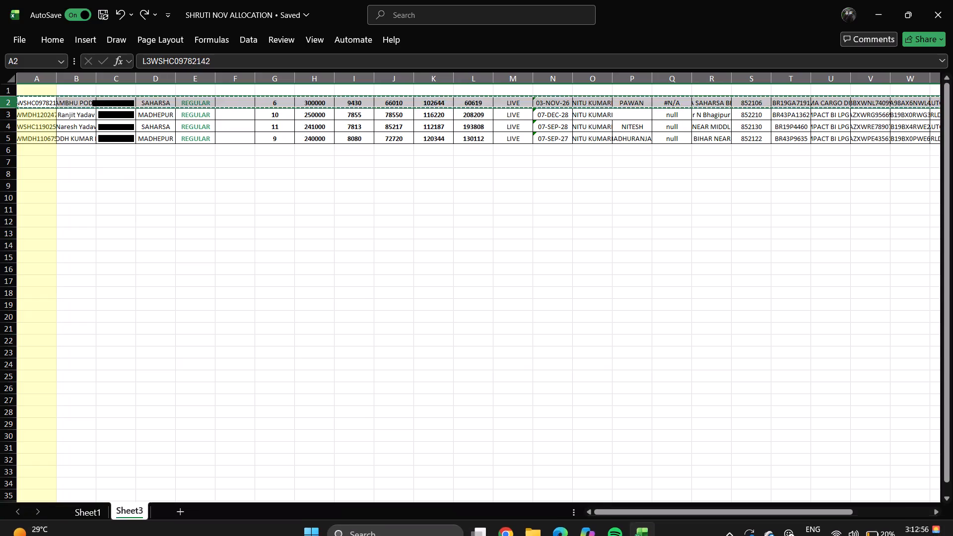
left_click(89, 509)
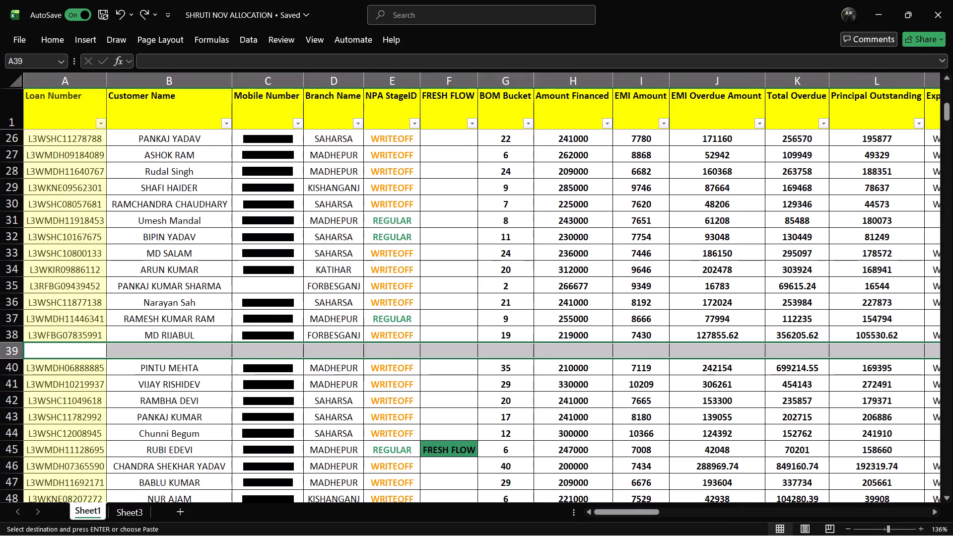
left_click(36, 345)
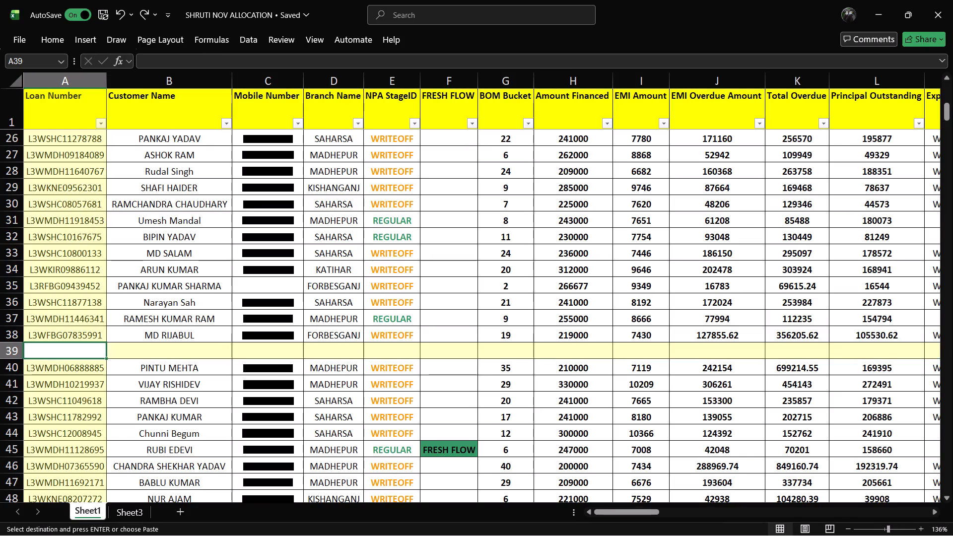
key("ctrl+v")
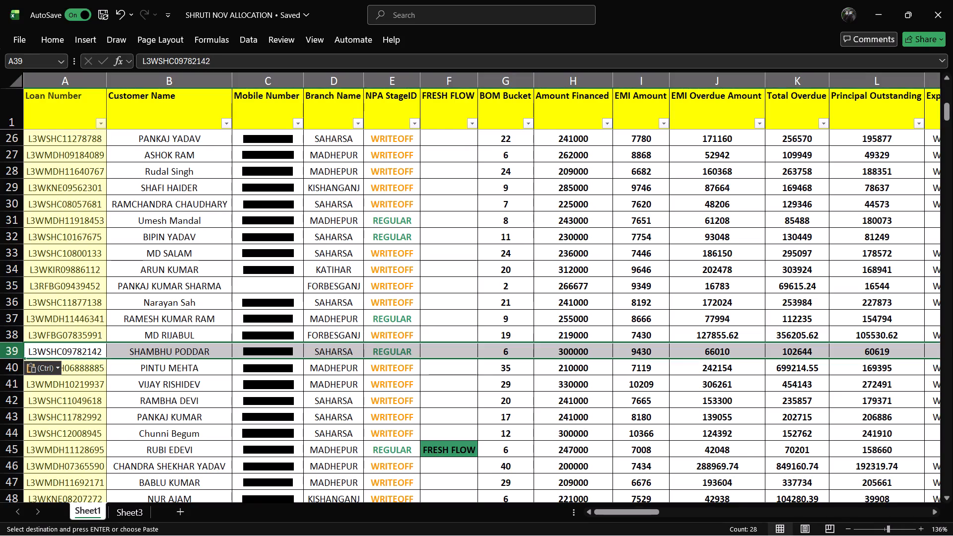
Check the copied record in row 39 of Sheet1 and save the workbook.
left_click(191, 385)
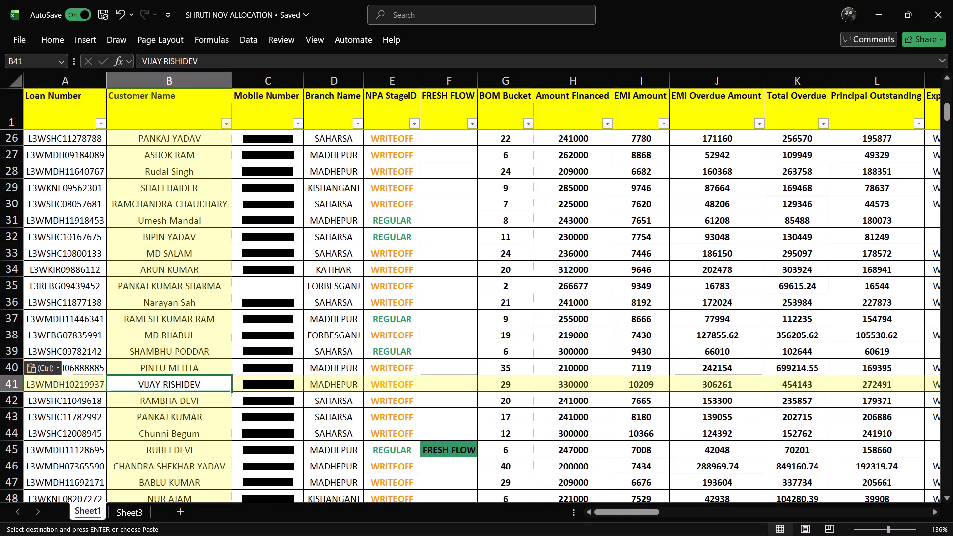
left_click(139, 508)
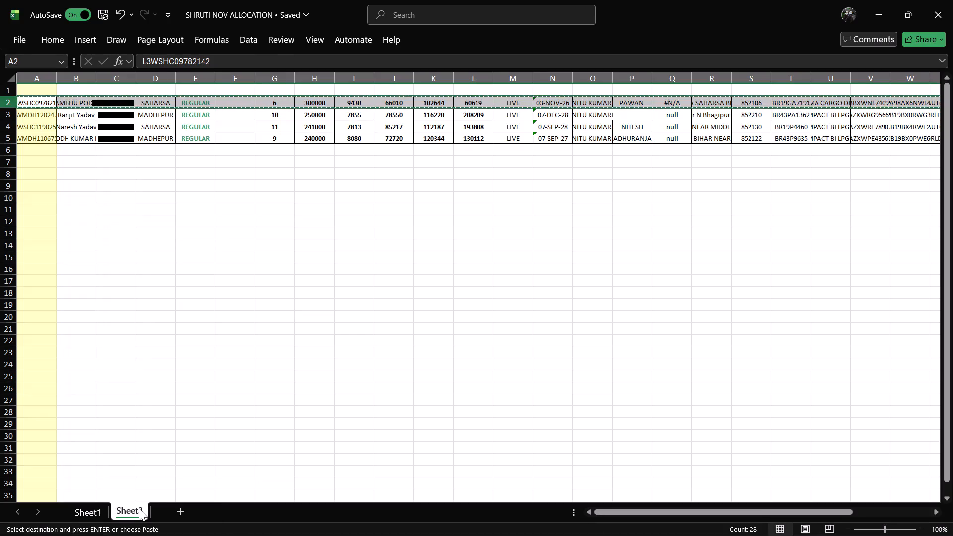
left_click(90, 509)
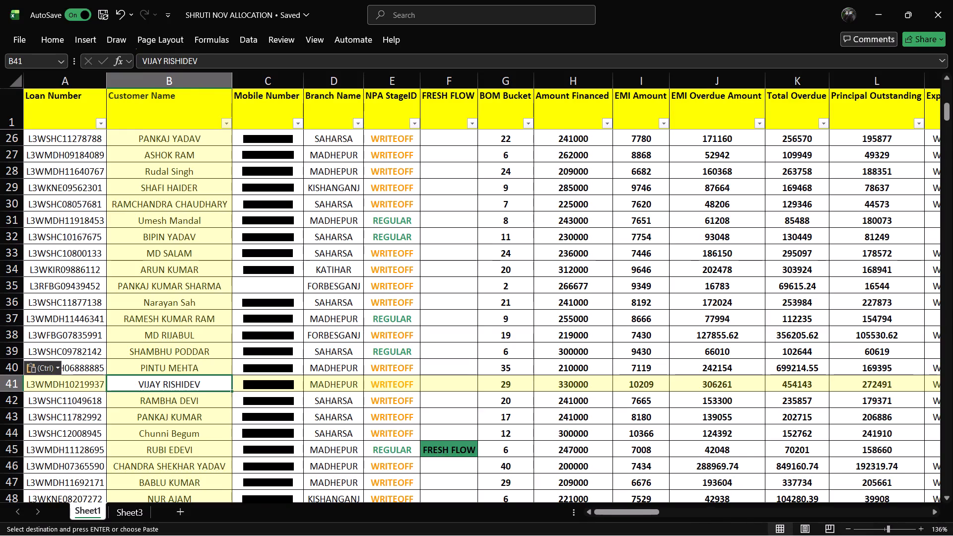
left_click(377, 351)
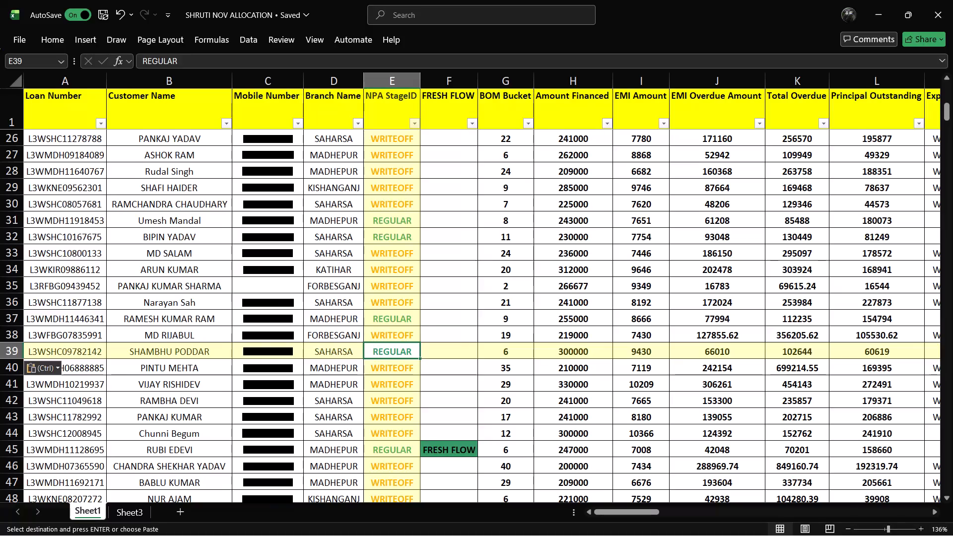
key("ctrl+s")
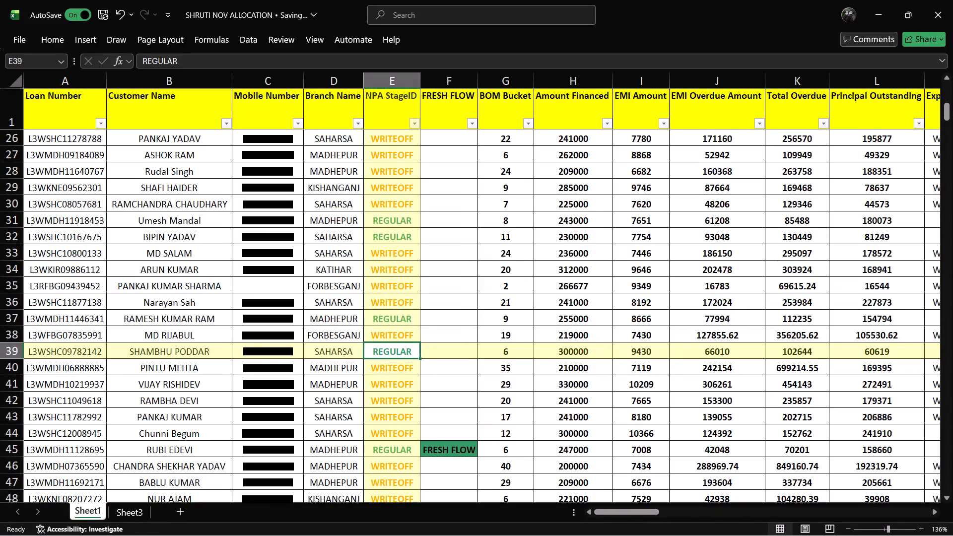
In row 37 of Sheet1, enter CALLING as the Nature of Contact and cx as the Contact Person.
left_click(81, 371)
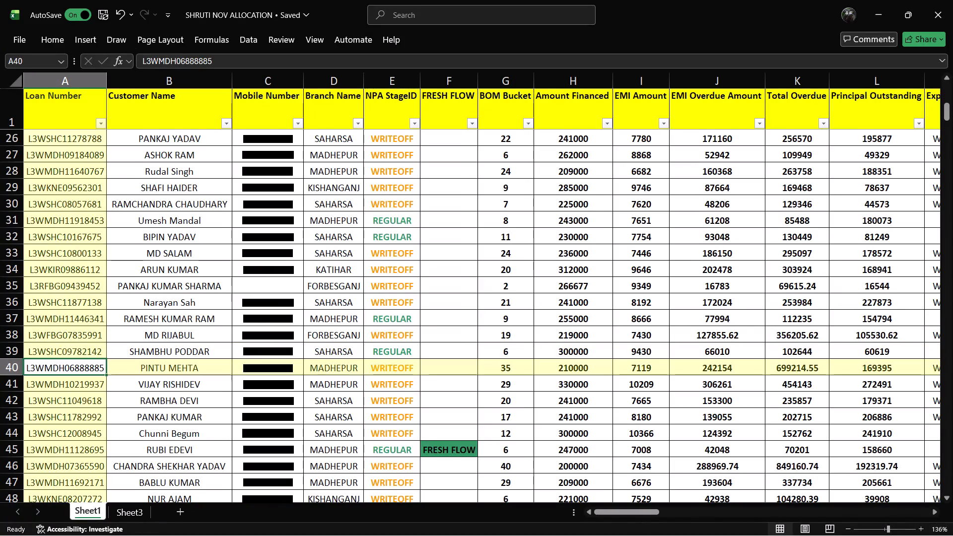
left_click(77, 352)
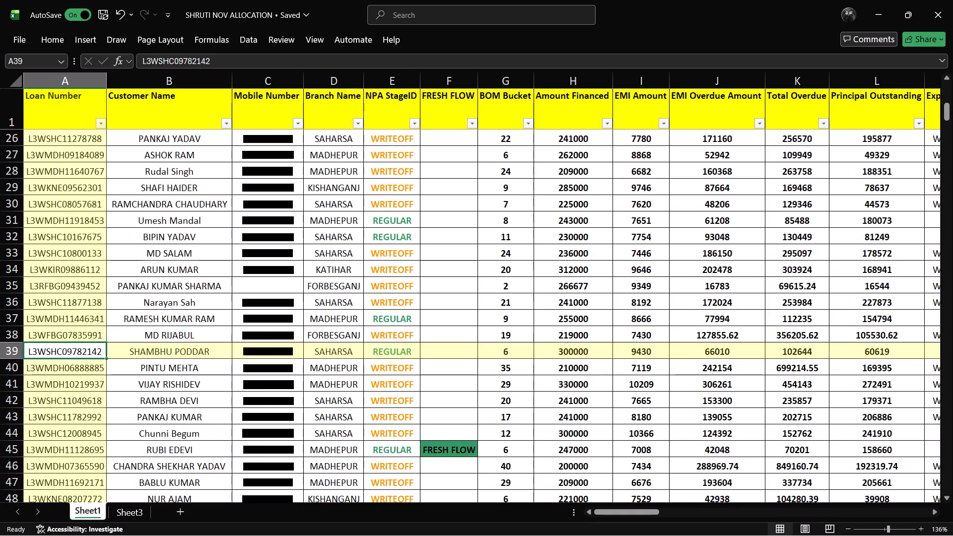
key("Up")
key("Up")
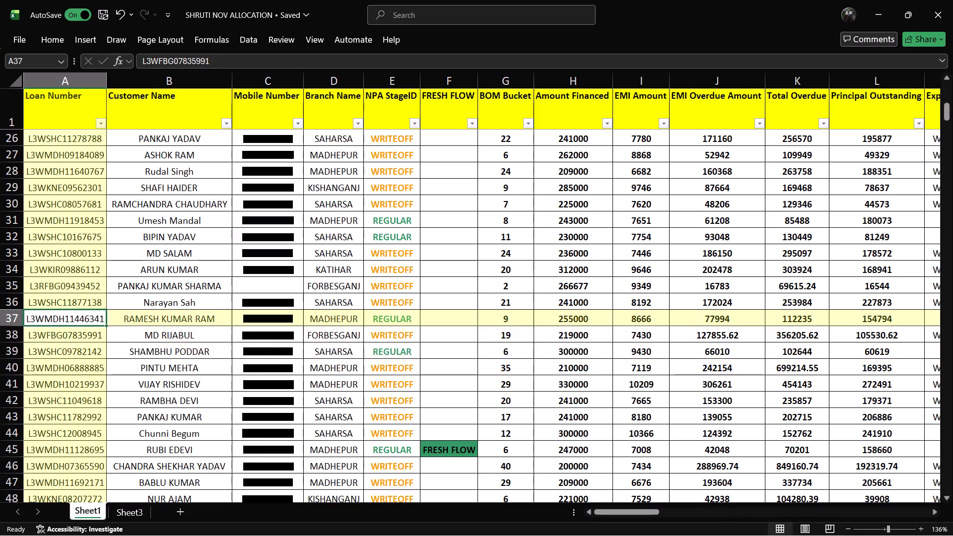
key("Up")
key("Right")
key("Right")
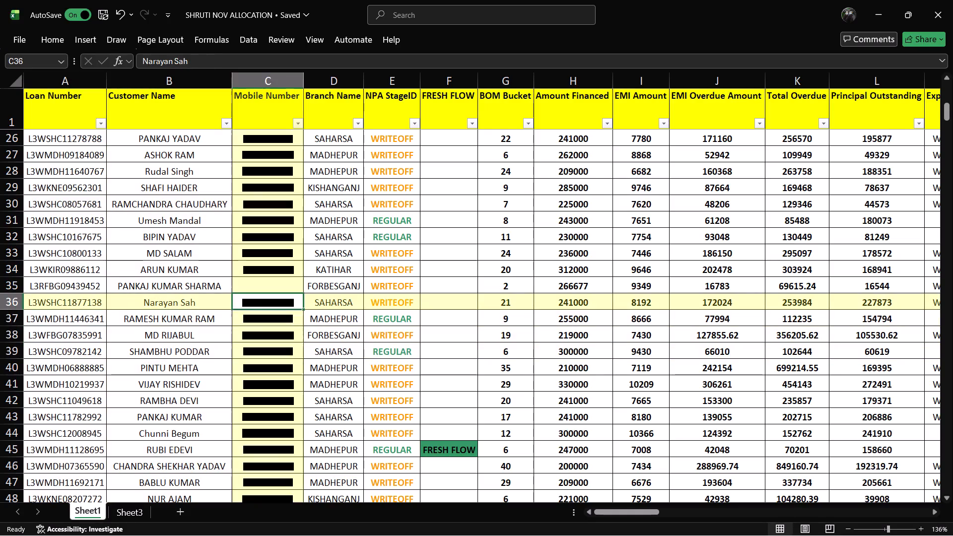
key("Right")
key("Right")
key("Right")
key("Right")
key("Right")
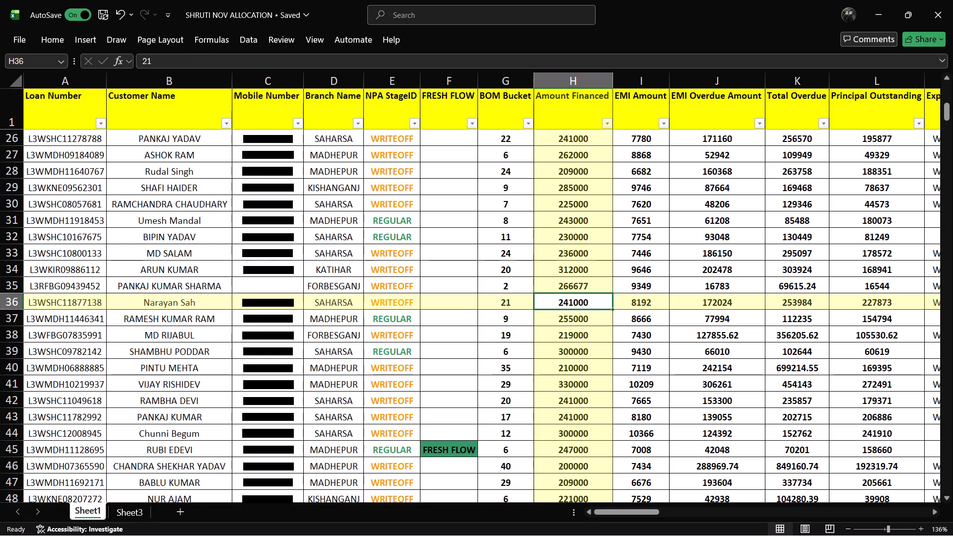
key("Down")
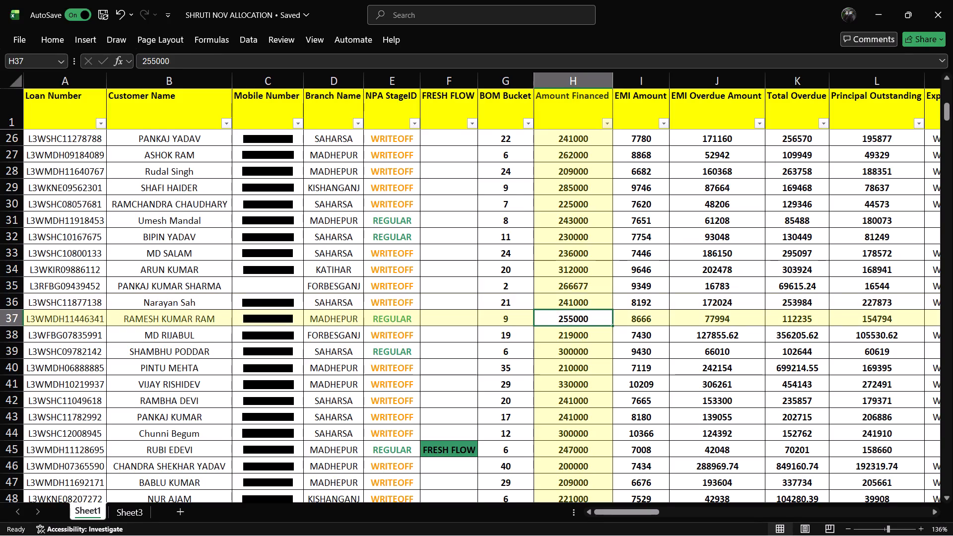
key("Right")
key("Right")
key("Right")
key("Right")
key("Right")
key("Right")
key("Right")
key("Right")
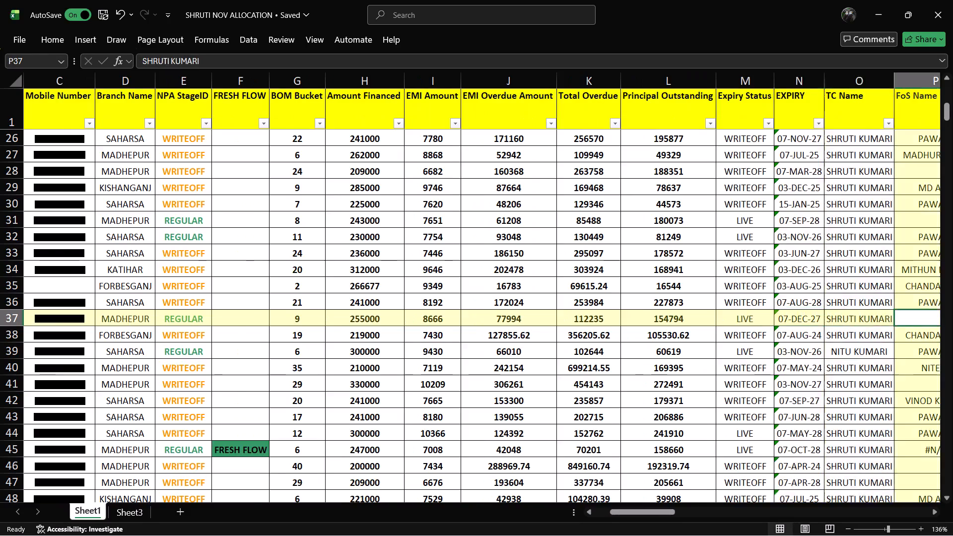
key("Right")
key("Right")
key("Right")
key("Right")
key("Right")
key("Right")
key("Right")
key("Right")
key("Right")
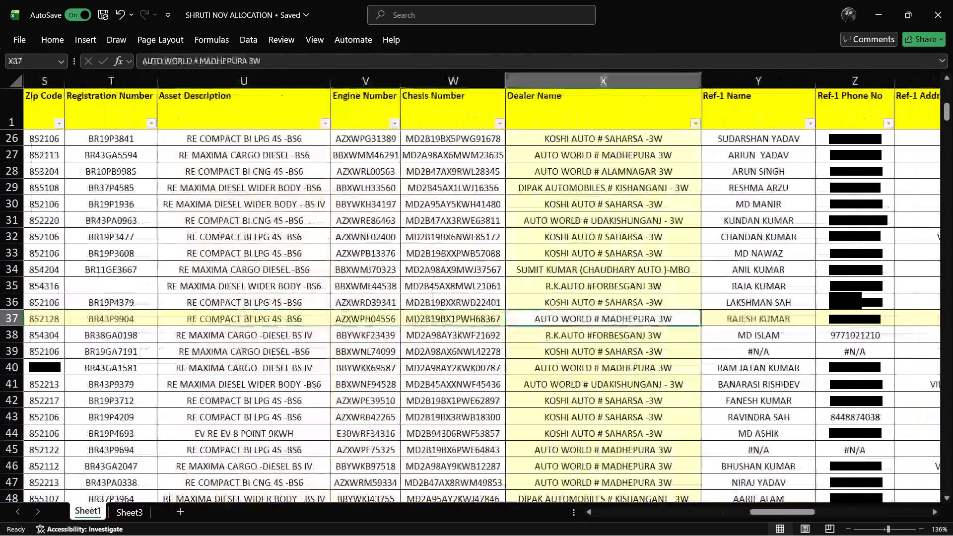
key("Right")
key("Right")
key("Right")
key("Right")
key("Right")
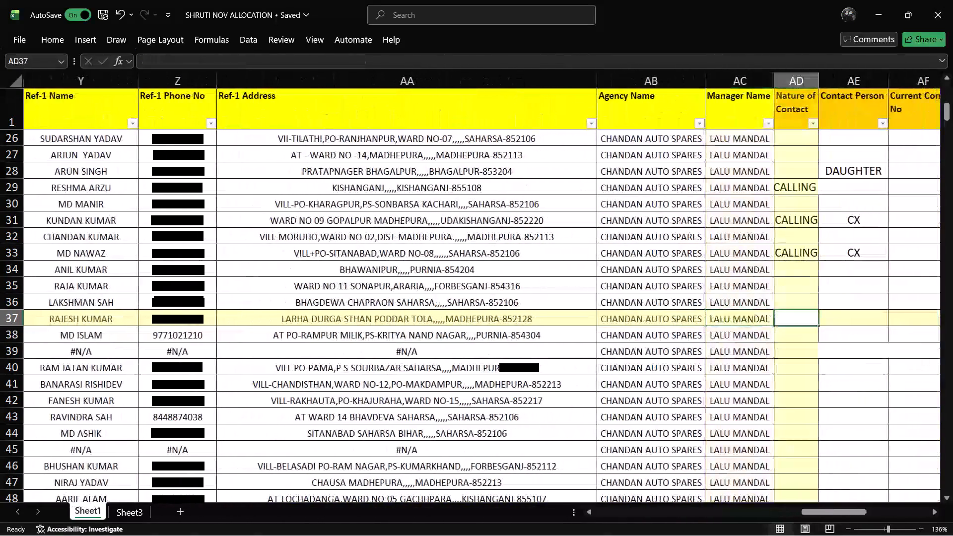
type("CALLING")
key("Right")
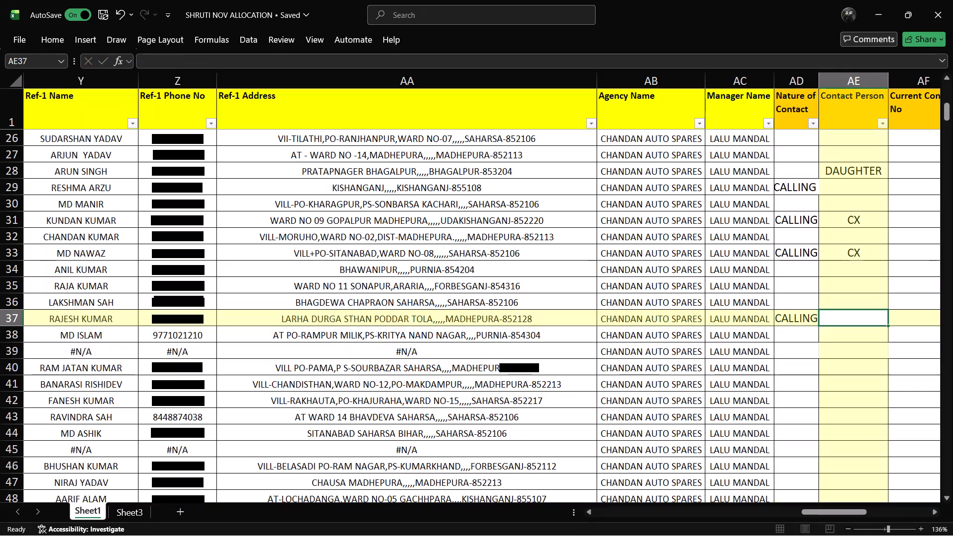
key("c")
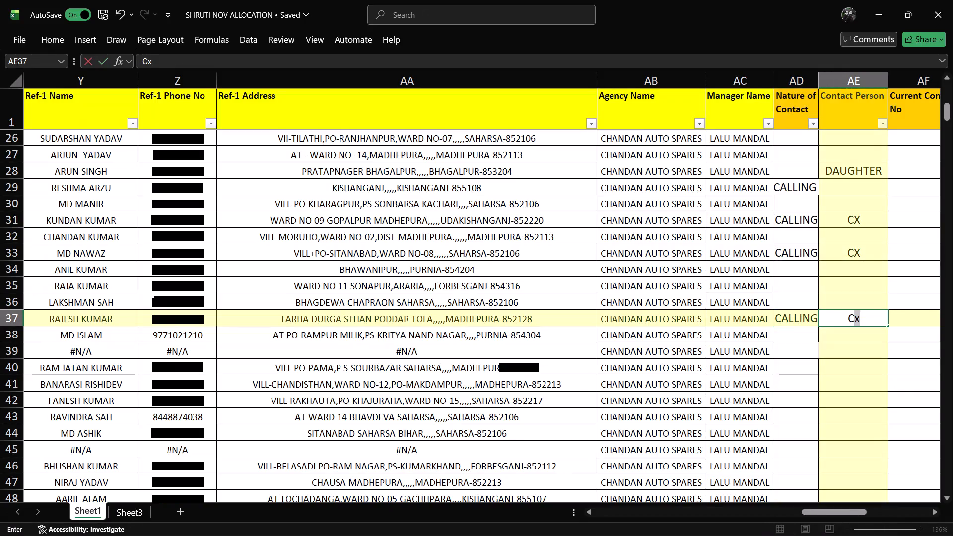
key("Right")
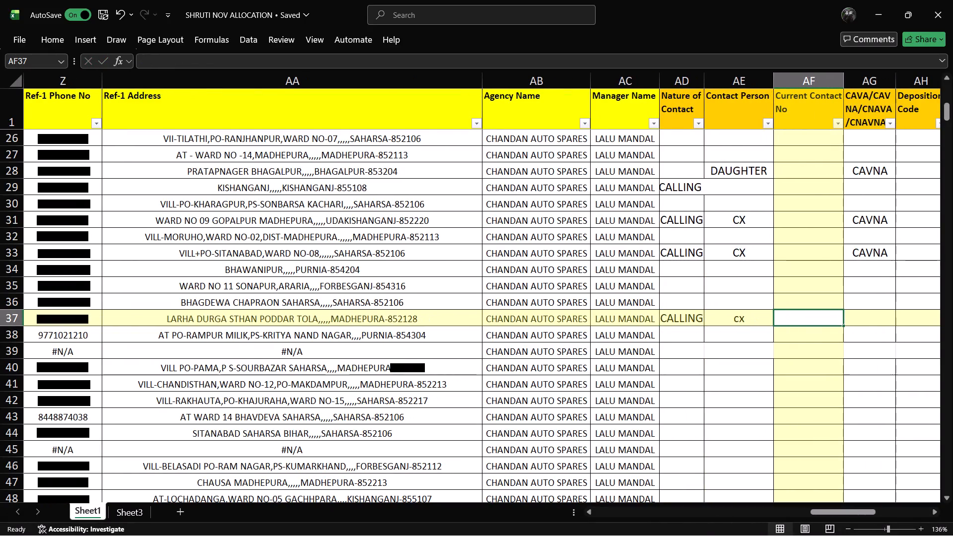
Review the row 37 record across its contact and feedback columns and back to the loan number, and save the workbook.
key("Right")
key("Right")
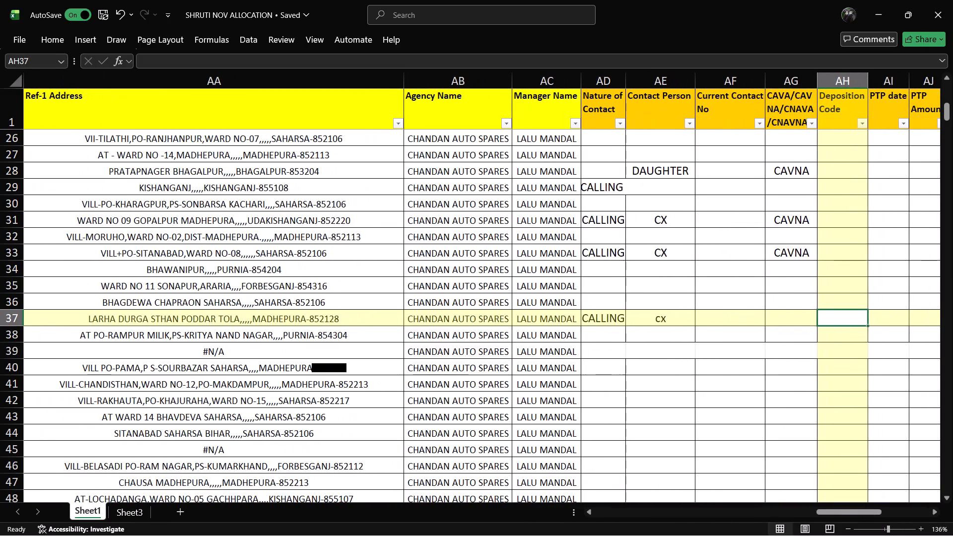
key("Right")
key("Right")
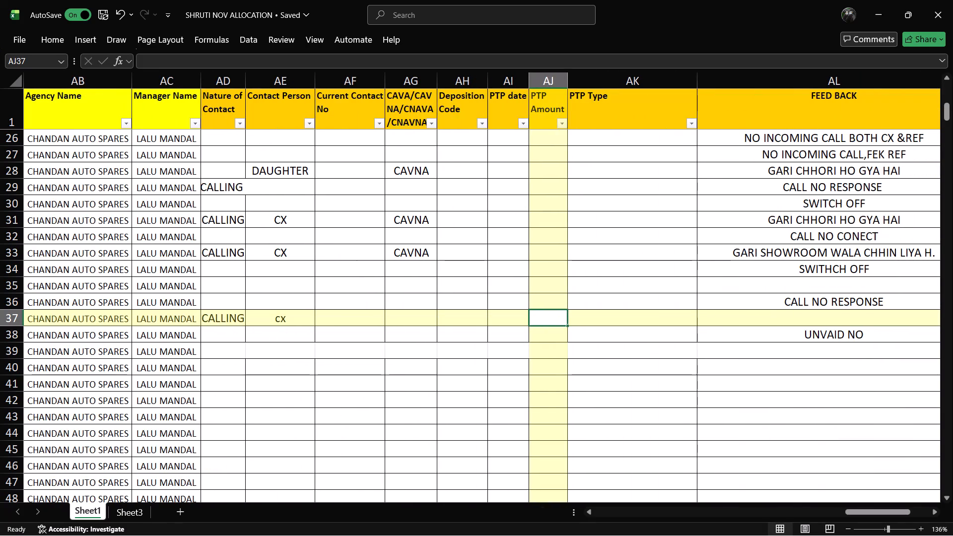
key("Right")
key("Right")
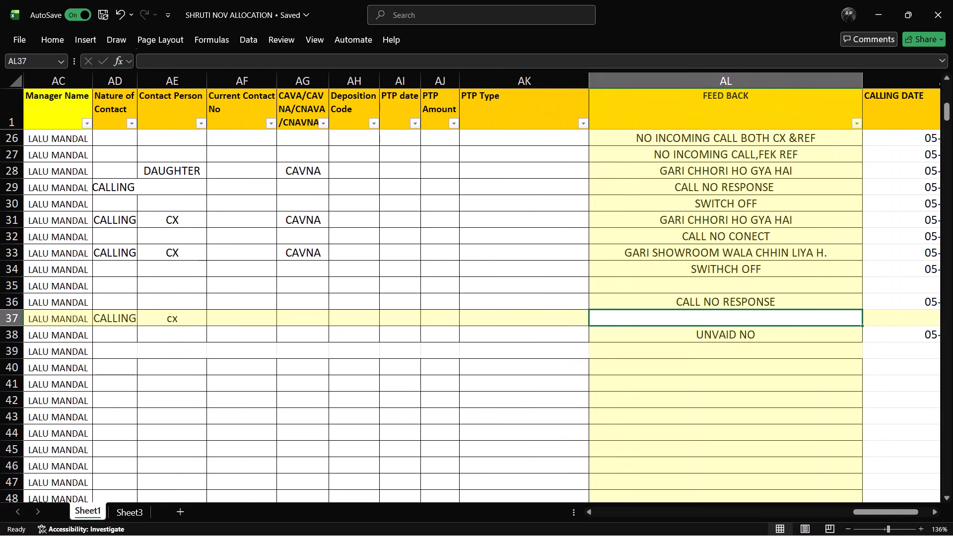
key("Left")
key("Left")
key("Left")
key("Left")
key("Left")
key("Left")
key("Left")
key("Left")
key("Left")
key("Left")
key("Left")
key("Left")
key("Left")
key("Left")
key("Left")
key("Left")
key("Left")
key("Left")
key("Left")
key("Left")
key("Left")
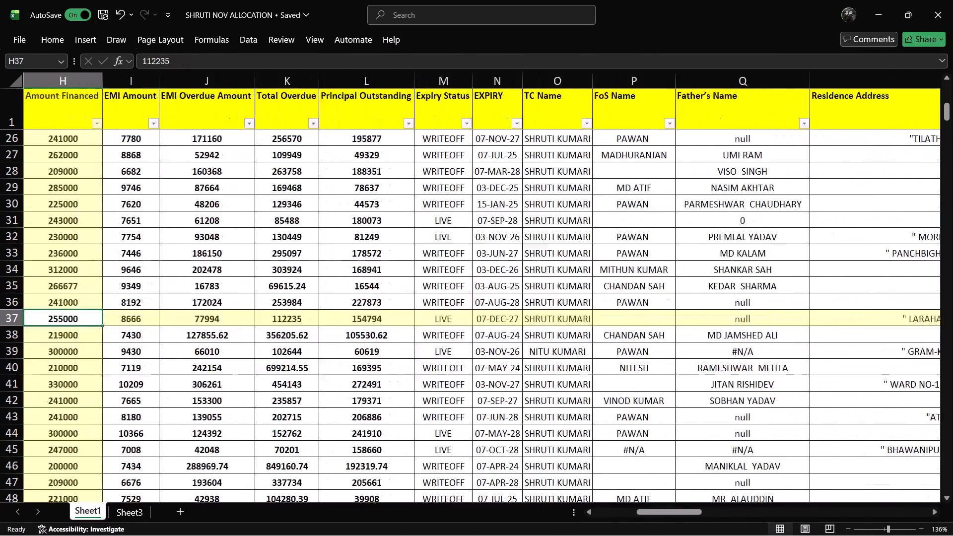
key("ctrl+s")
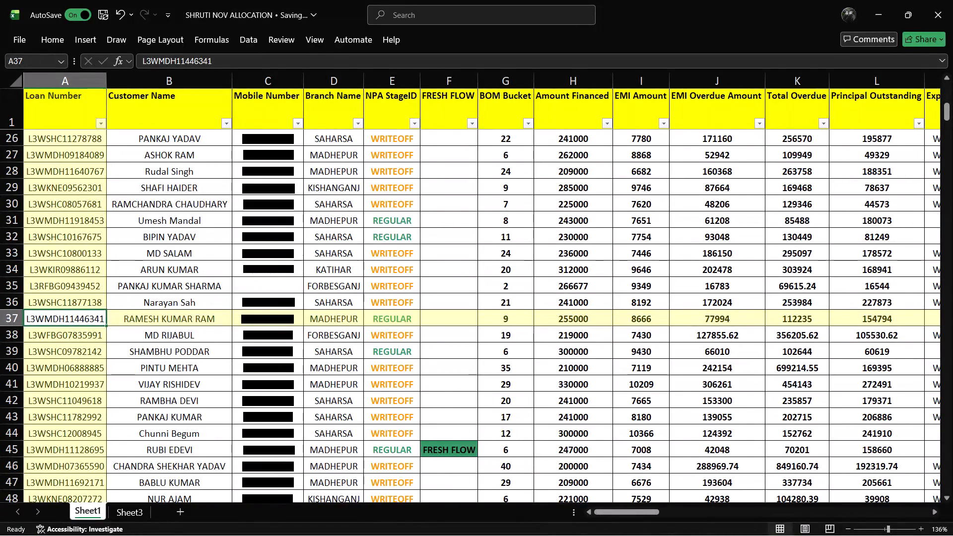
Look up the mobile numbers of the customers in rows 39 and 40 of Sheet1.
key("Down")
key("Down")
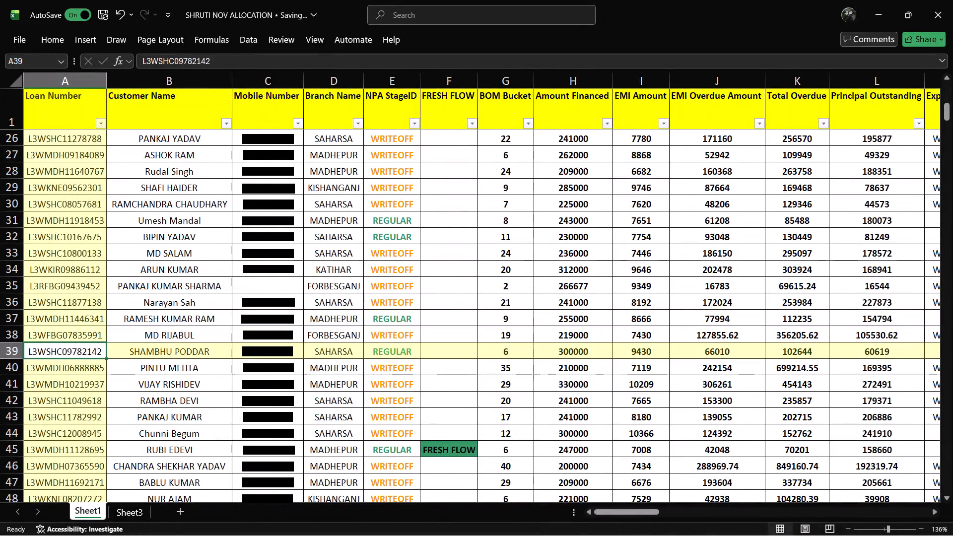
key("Right")
key("Right")
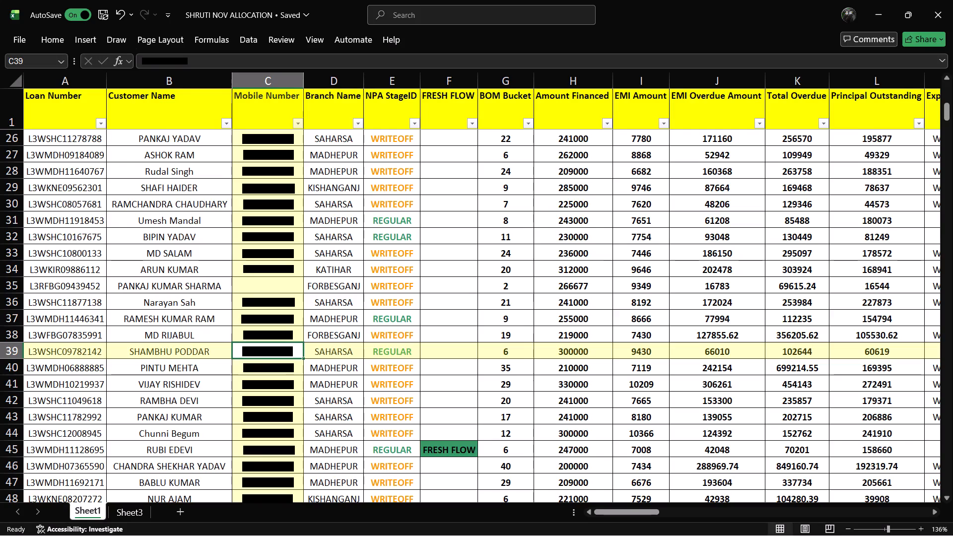
key("Down")
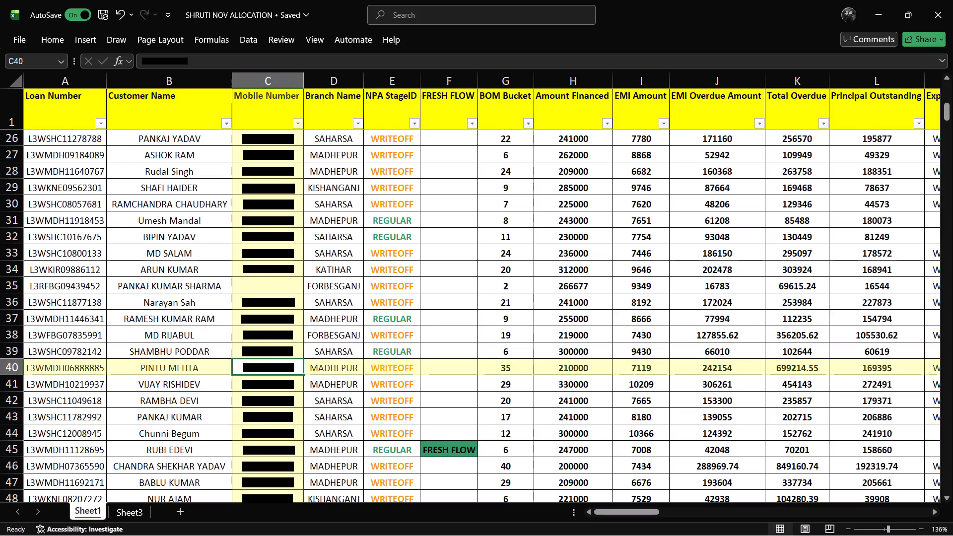
key("Left")
key("Right")
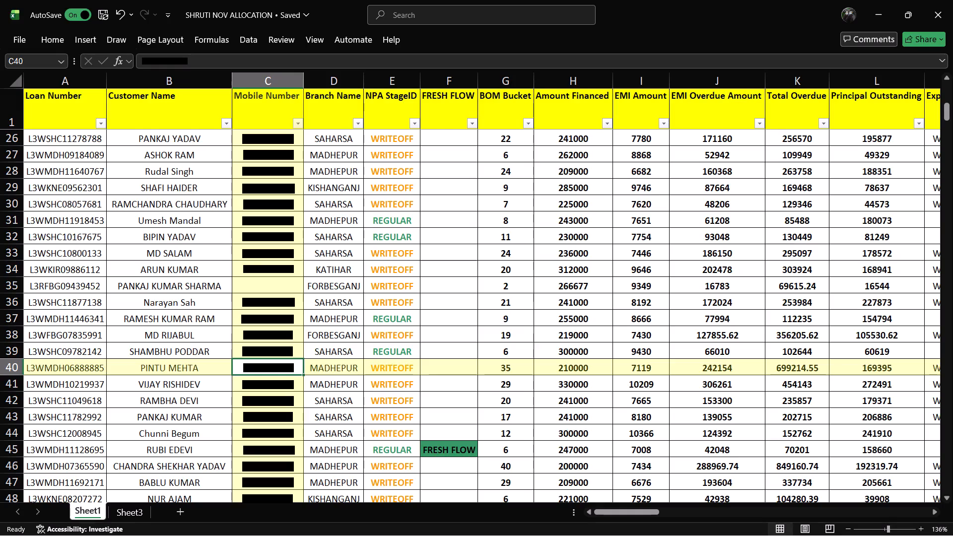
Read across the row 40 record and look up its Ref-1 Name and Ref-1 Phone No.
key("Right")
key("Right")
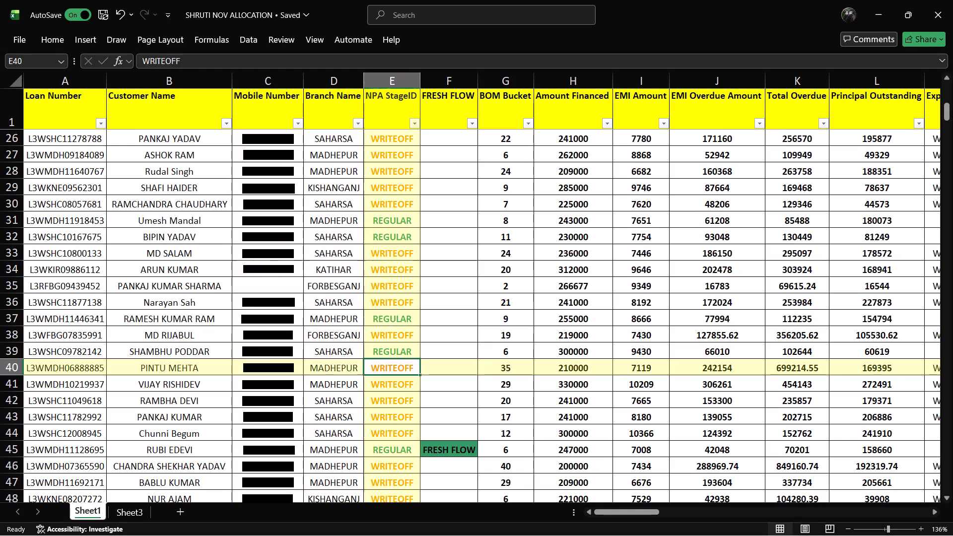
key("Right")
key("Right")
key("Right")
key("Right")
key("Right")
key("Right")
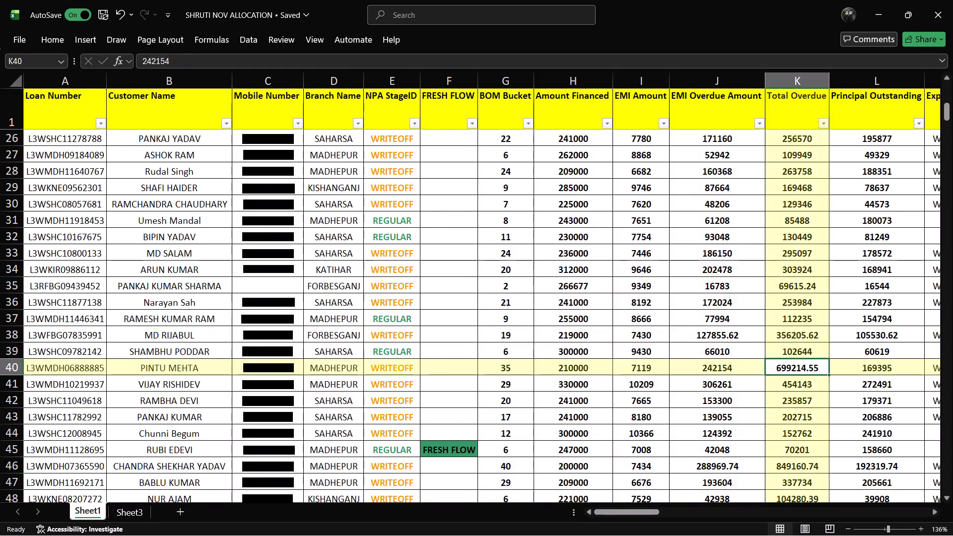
key("Right")
key("Right")
key("Right")
key("Right")
key("Right")
key("Right")
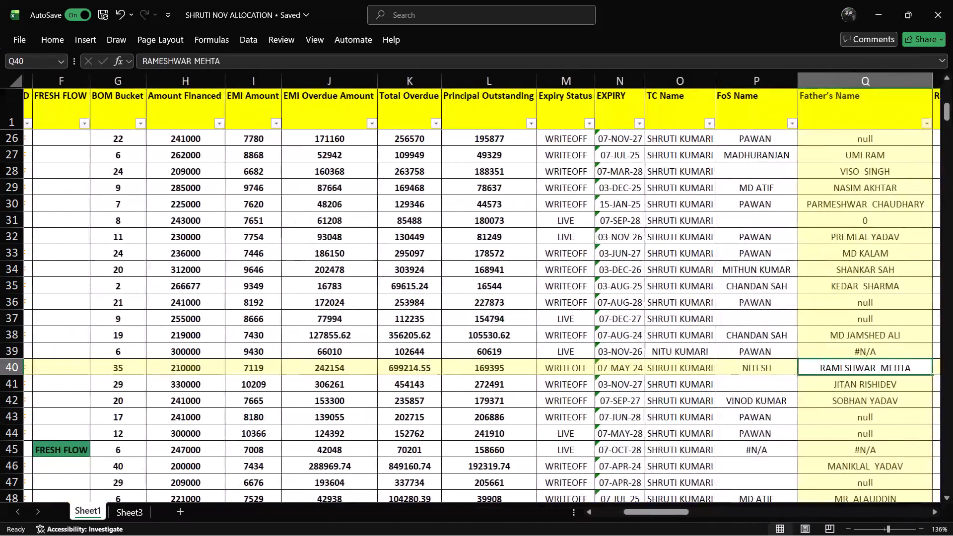
key("Right")
key("Right")
key("Right")
key("Right")
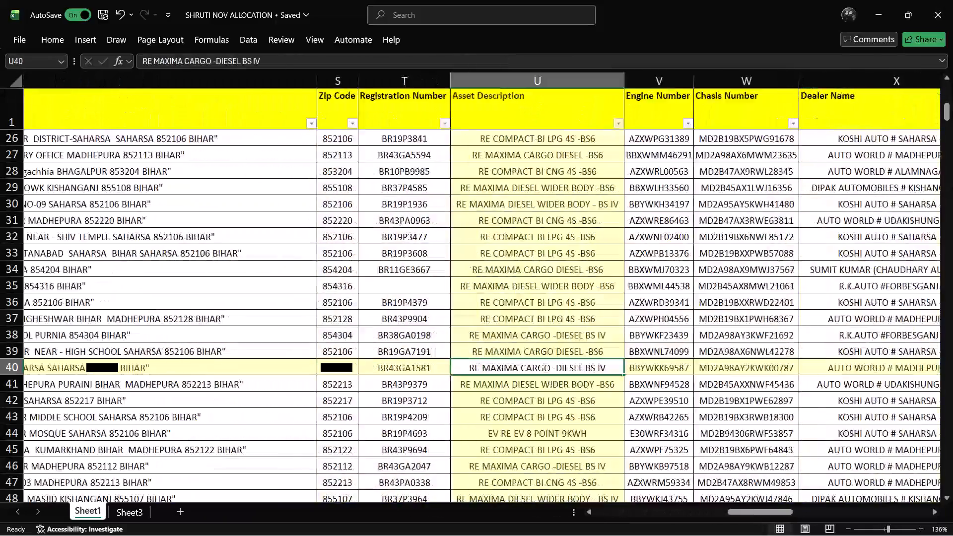
key("Right")
key("Right")
key("Right")
key("Right")
key("Right")
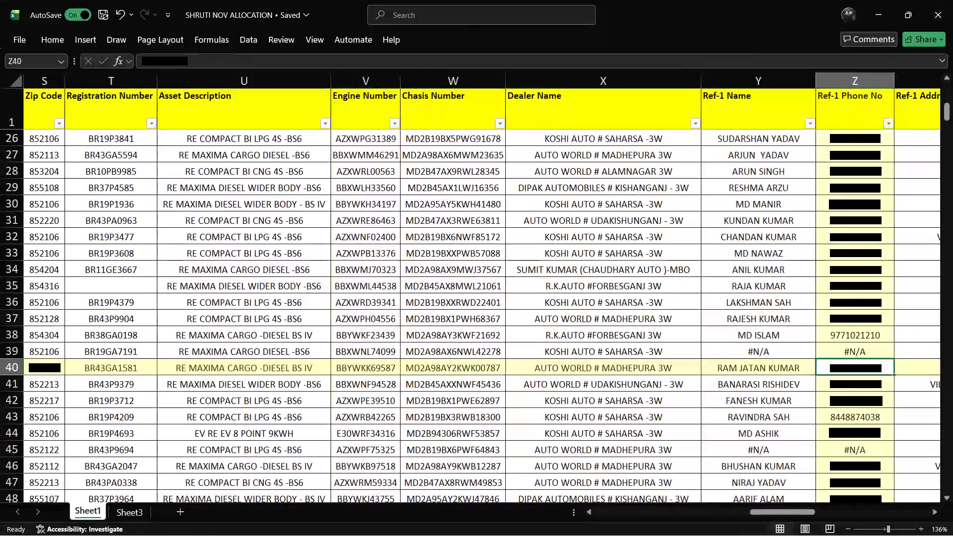
key("Right")
key("Right")
key("Right")
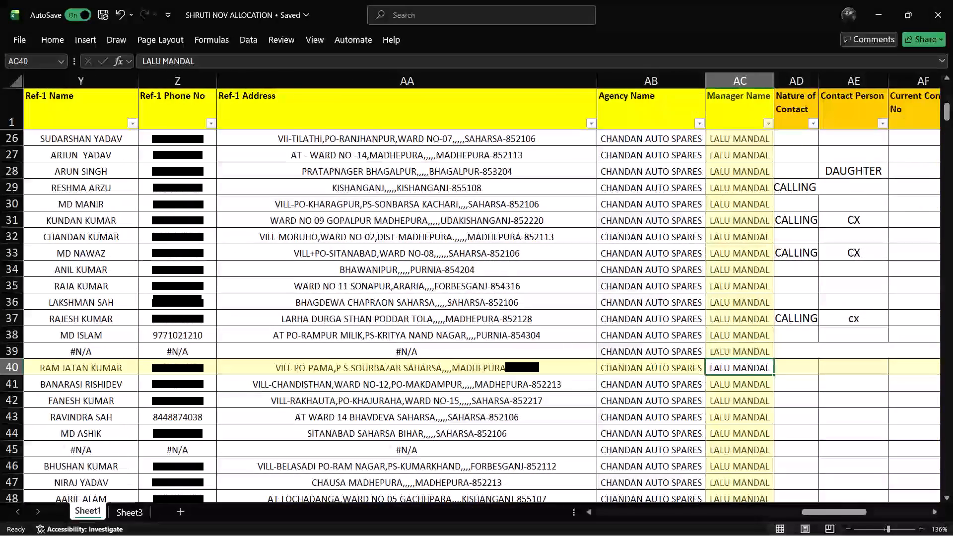
key("Left")
key("Left")
key("Left")
key("Left")
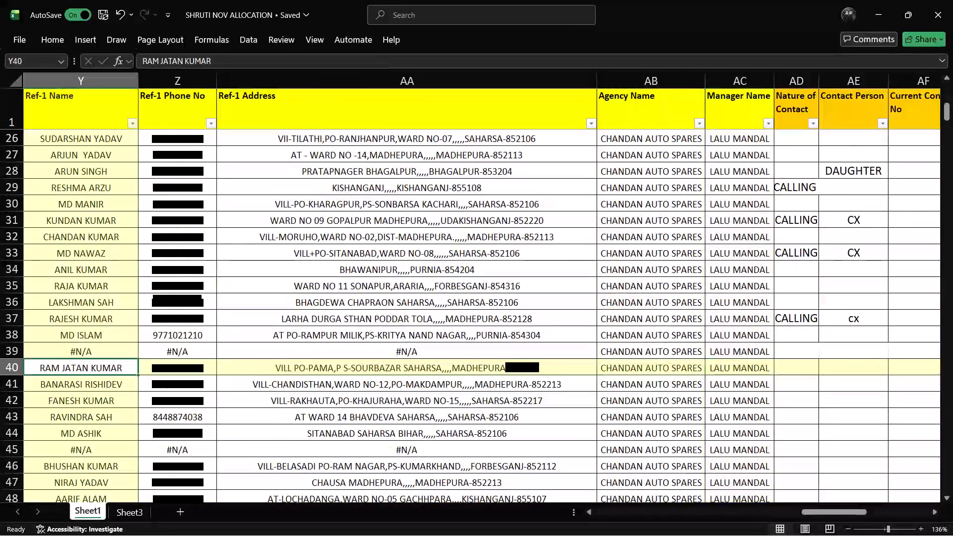
key("Right")
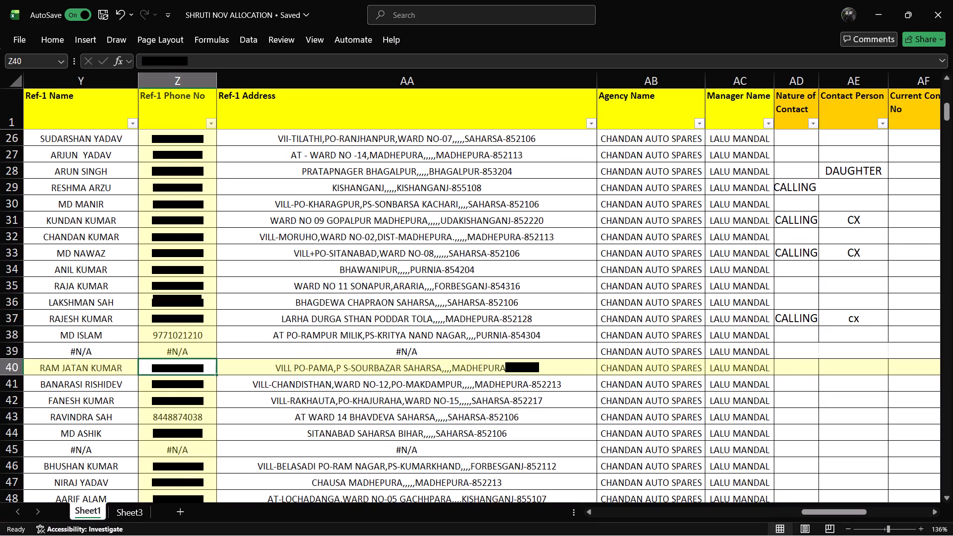
Recheck the loan number, customer name and mobile number of the row 40 record.
key("Left")
key("Left")
key("Left")
key("Left")
key("Left")
key("Left")
key("Left")
key("Left")
key("Left")
key("Left")
key("Left")
key("Left")
key("Left")
key("Left")
key("Left")
key("Left")
key("Left")
key("Left")
key("Left")
key("Left")
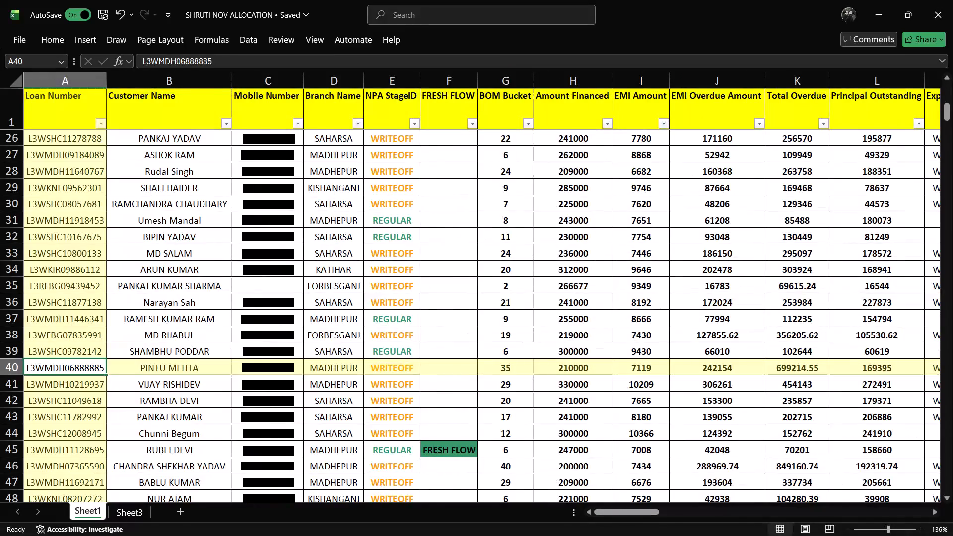
key("Right")
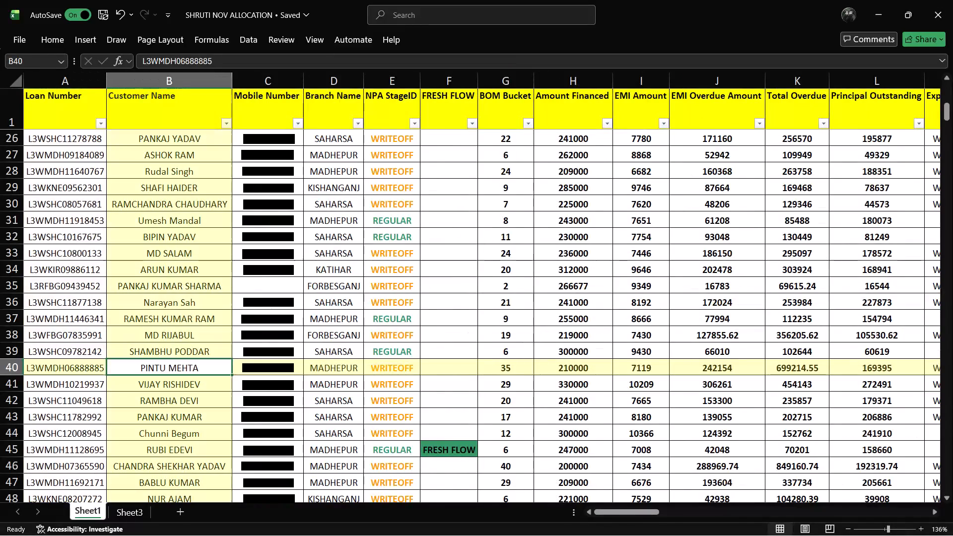
key("Right")
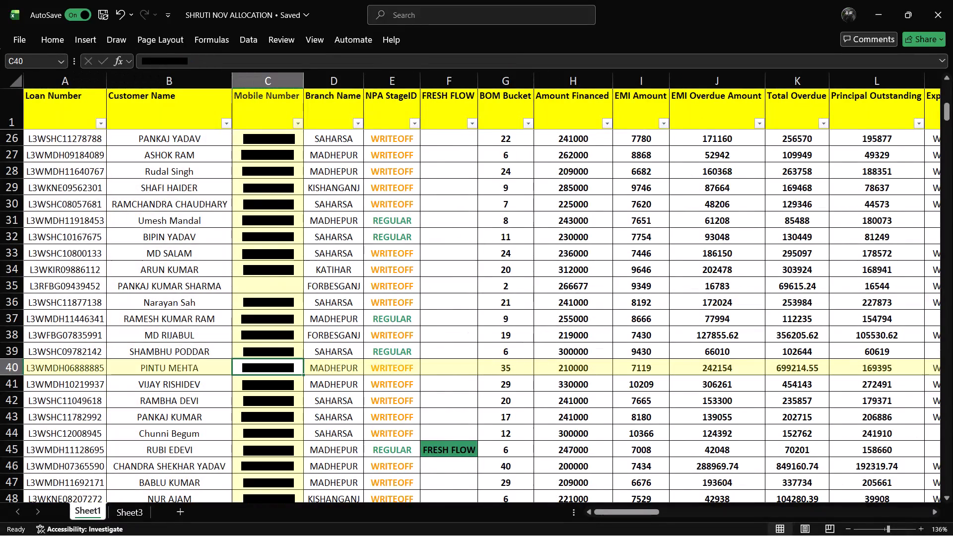
Review the loan and reference details of row 40 through to its CAVA/CAVNA/CNAVA/CNAVNA contact status cell.
key("Right")
key("Right")
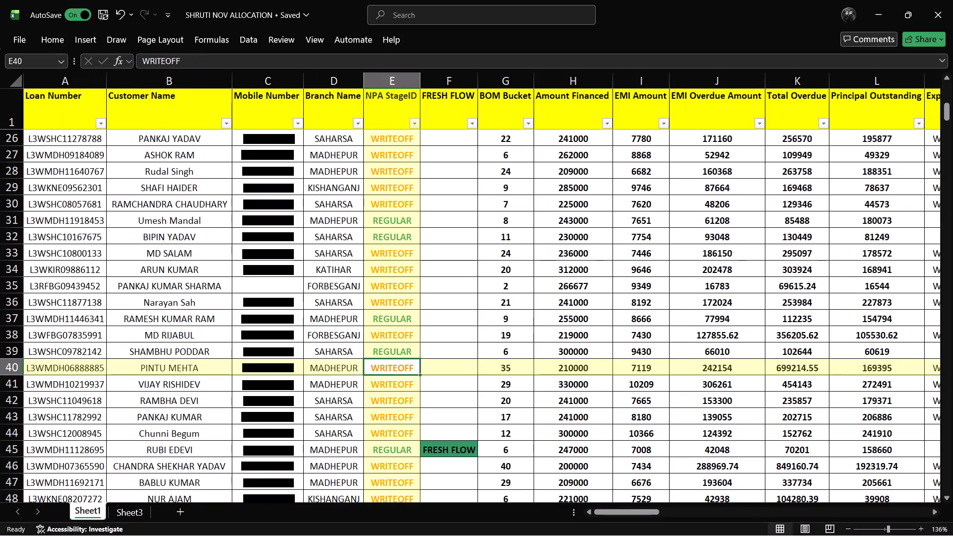
key("Right")
key("Right")
key("Right")
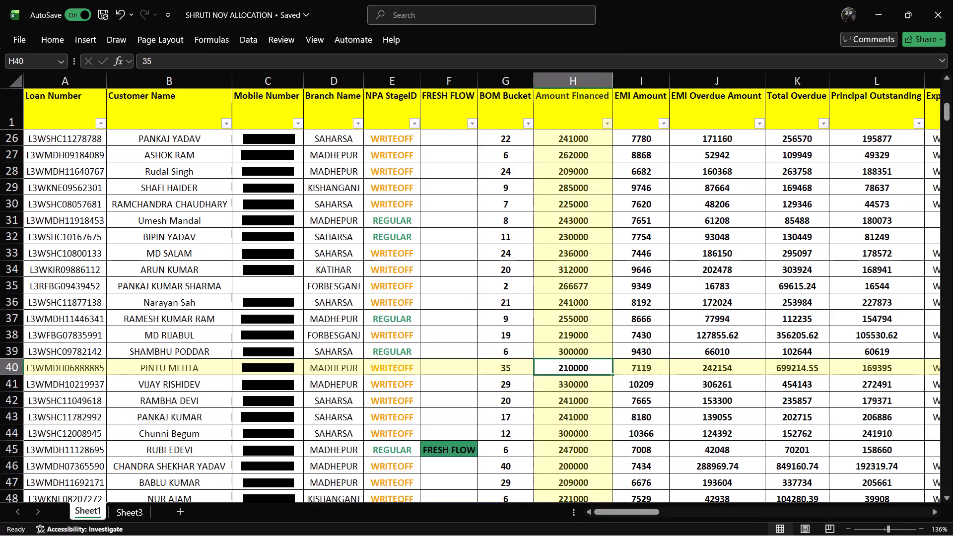
key("Right")
key("Right")
key("Right")
key("Right")
key("Right")
key("Right")
key("Right")
key("Right")
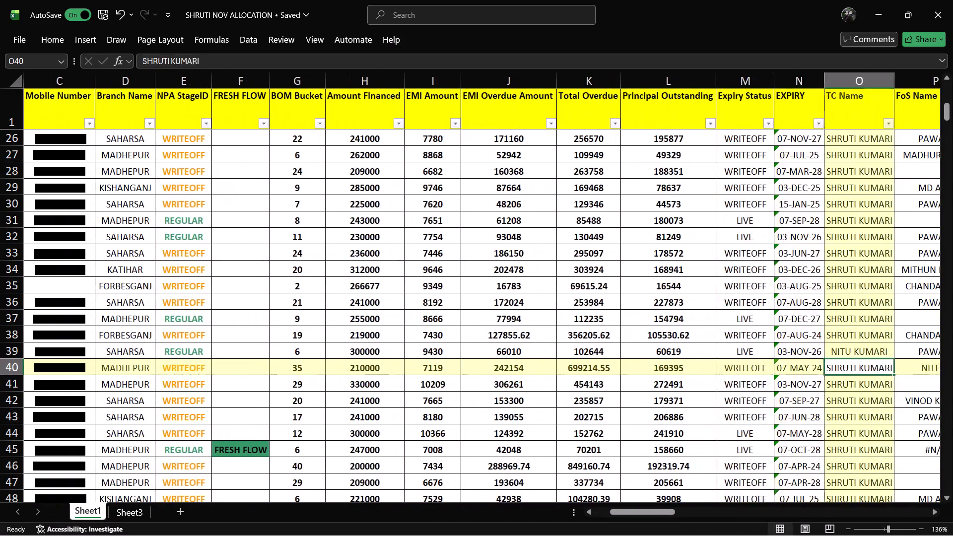
key("Right")
key("Right")
key("Right")
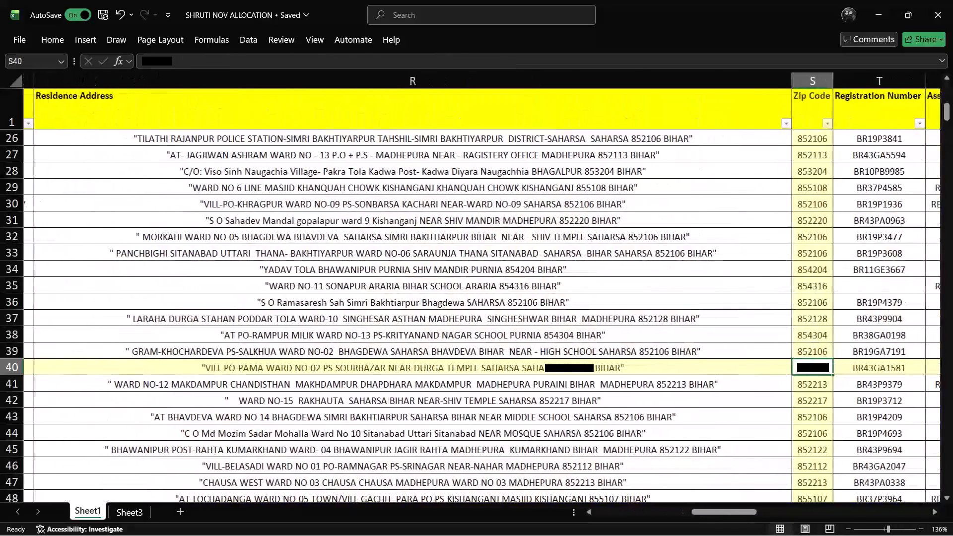
key("Right")
key("Right")
key("Right")
key("Right")
key("Right")
key("Right")
key("Right")
key("Right")
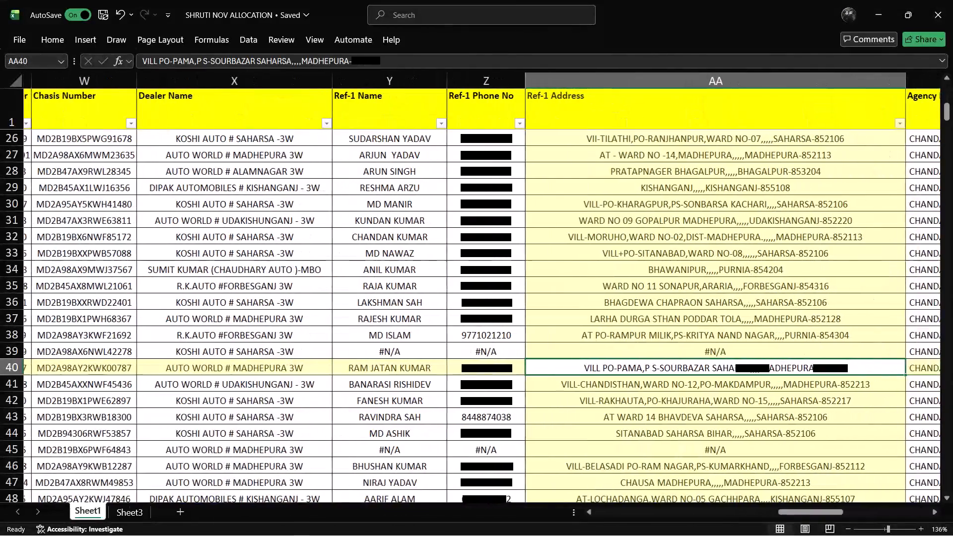
key("Right")
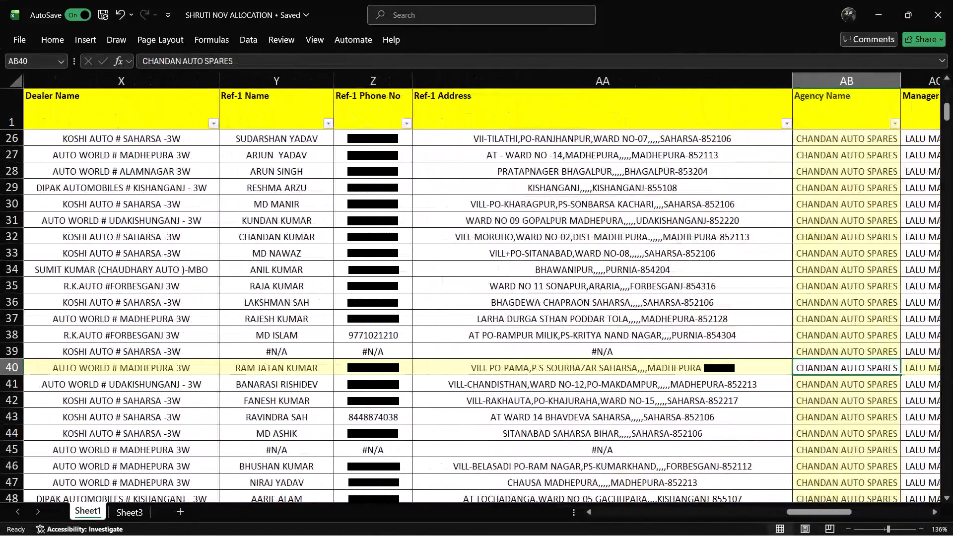
key("Right")
key("Right")
key("Right")
key("Right")
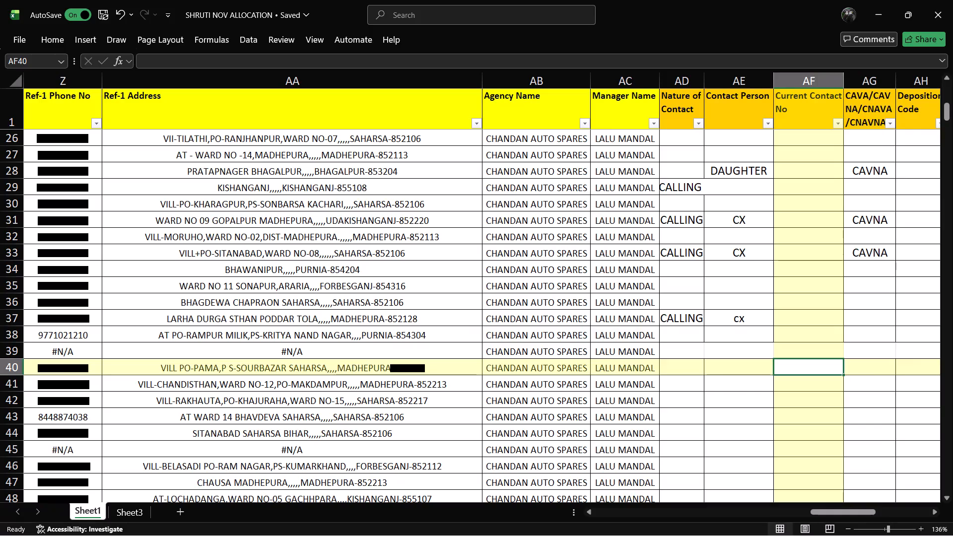
key("Right")
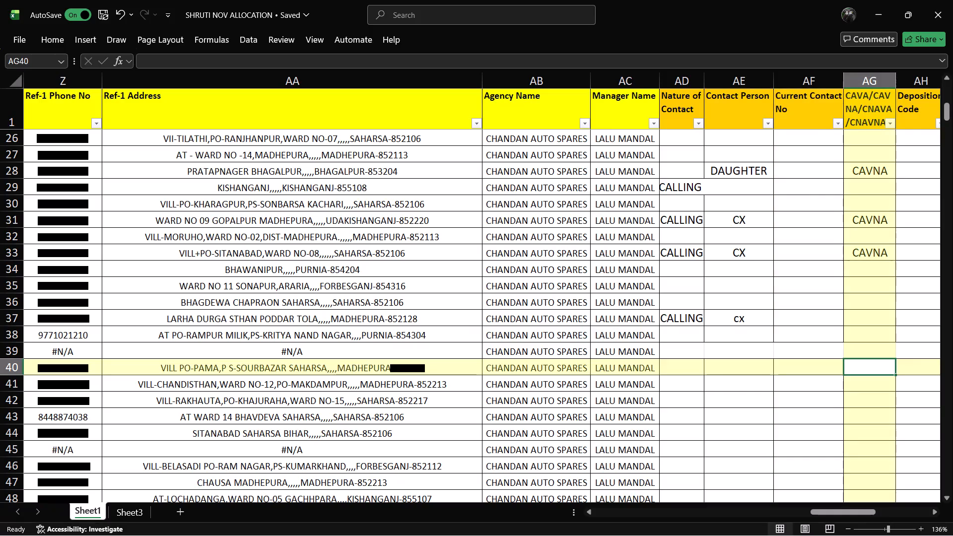
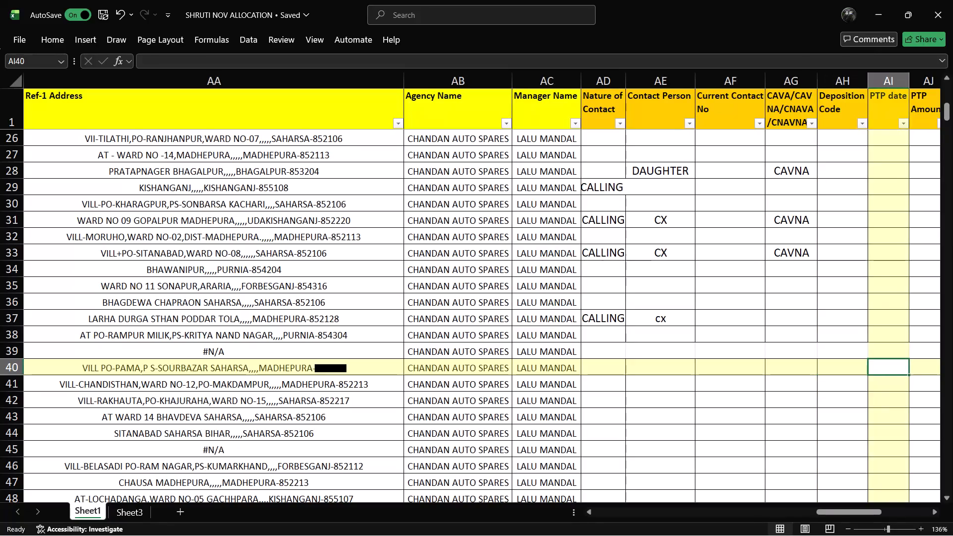
Begin the FEED BACK entry for row 40 with "OUT OF SERVICES,".
key("Right")
key("Right")
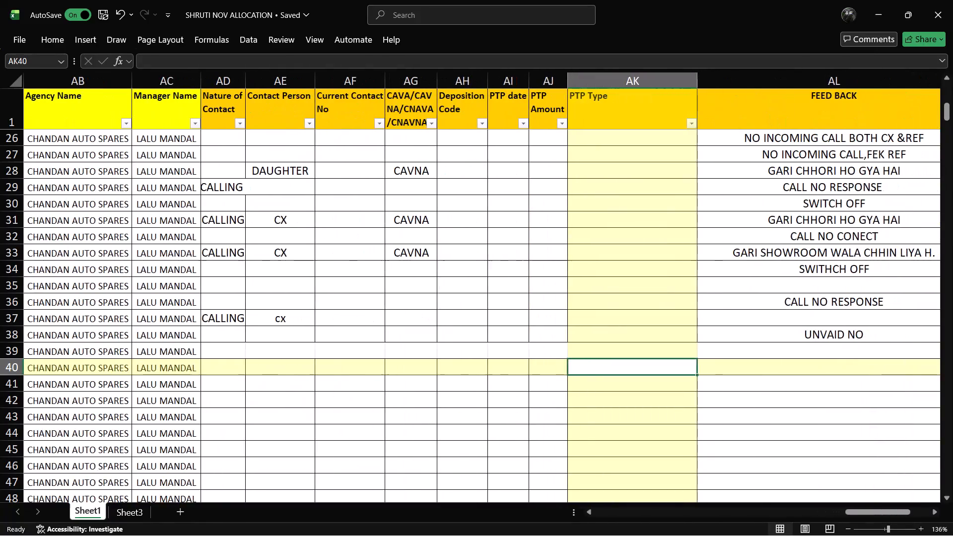
key("Right")
key("Right")
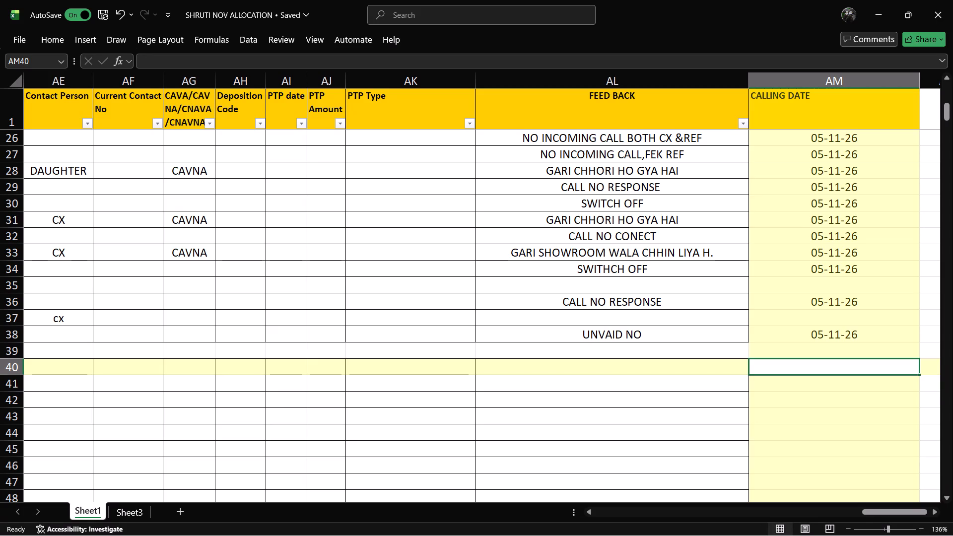
left_click(616, 368)
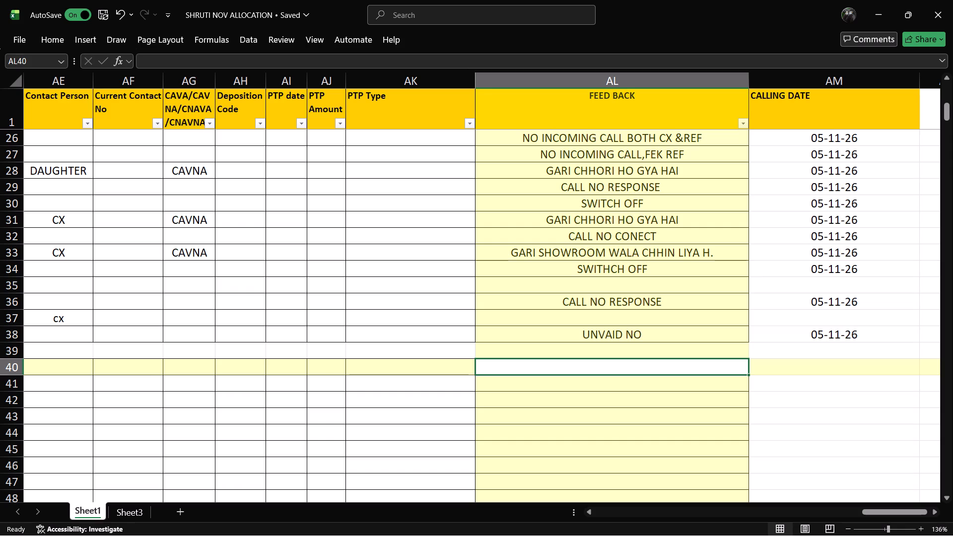
key("c")
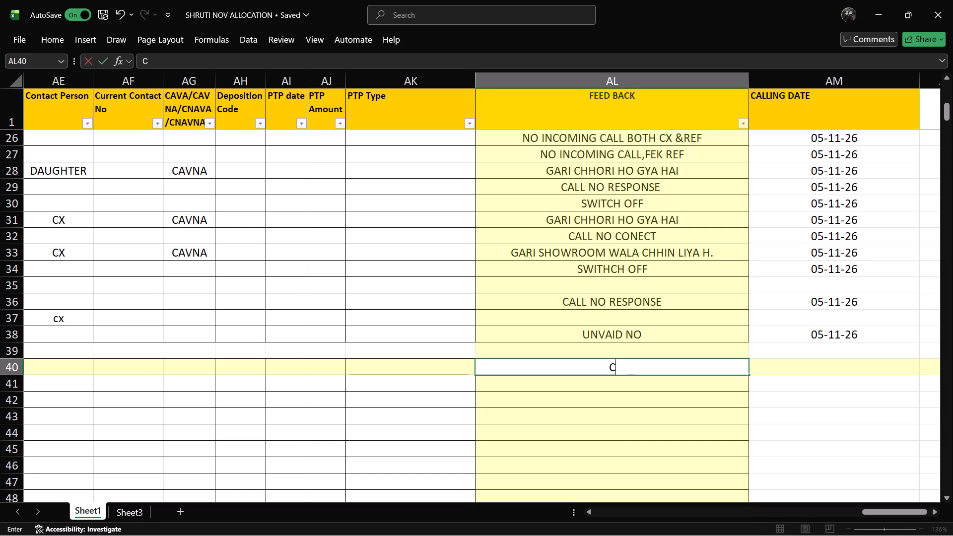
type("US")
key("t")
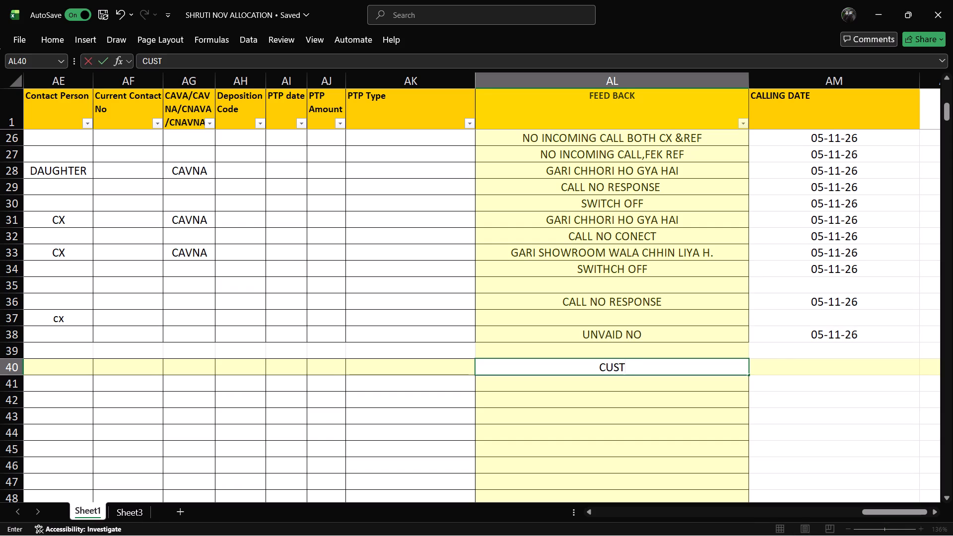
key("BackSpace")
key("BackSpace")
key("BackSpace")
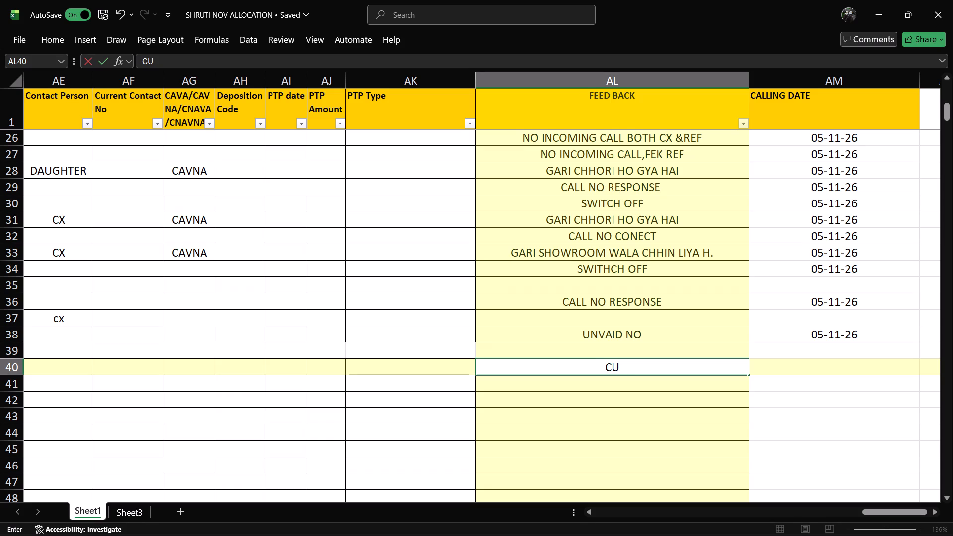
key("x")
key("BackSpace")
key("BackSpace")
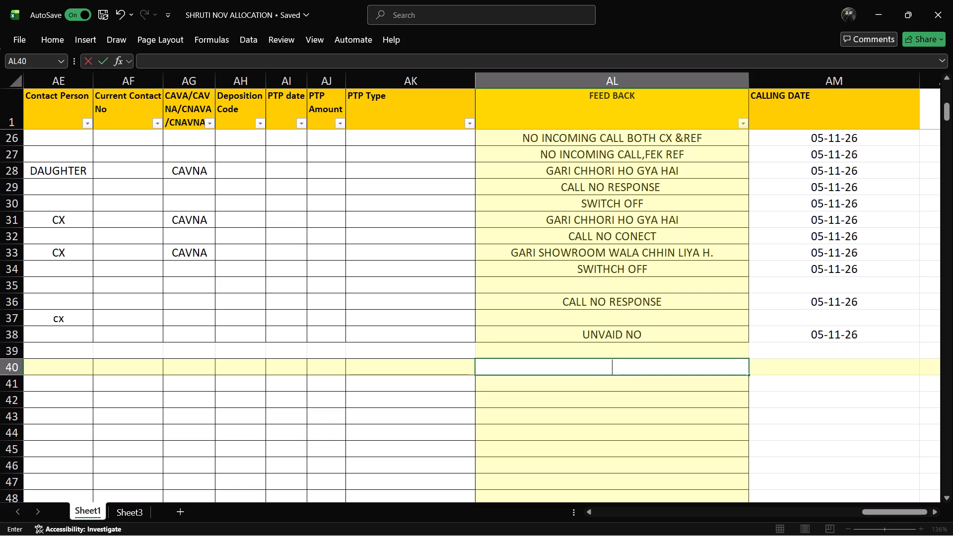
type("OUT I")
key("BackSpace")
type("OF SE")
type("IV")
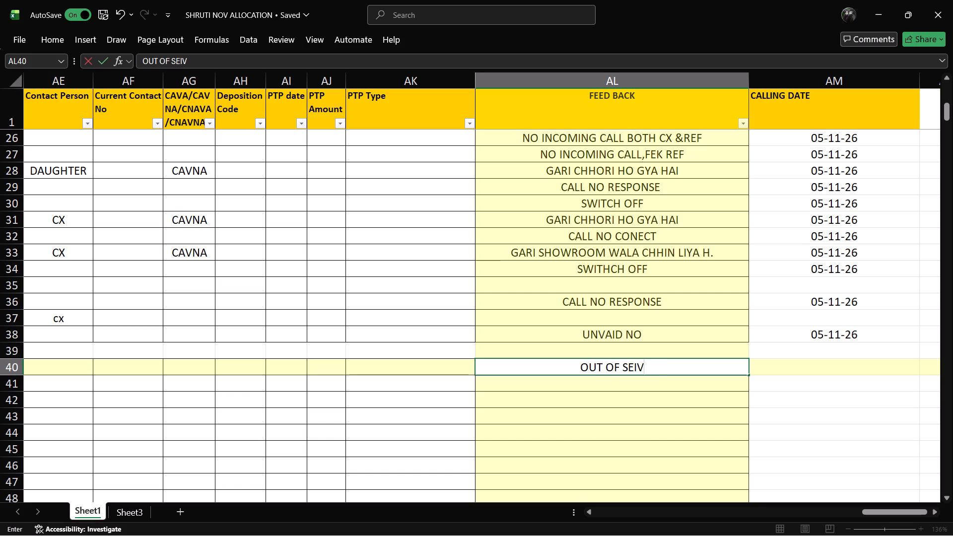
key("BackSpace")
key("BackSpace")
key("BackSpace")
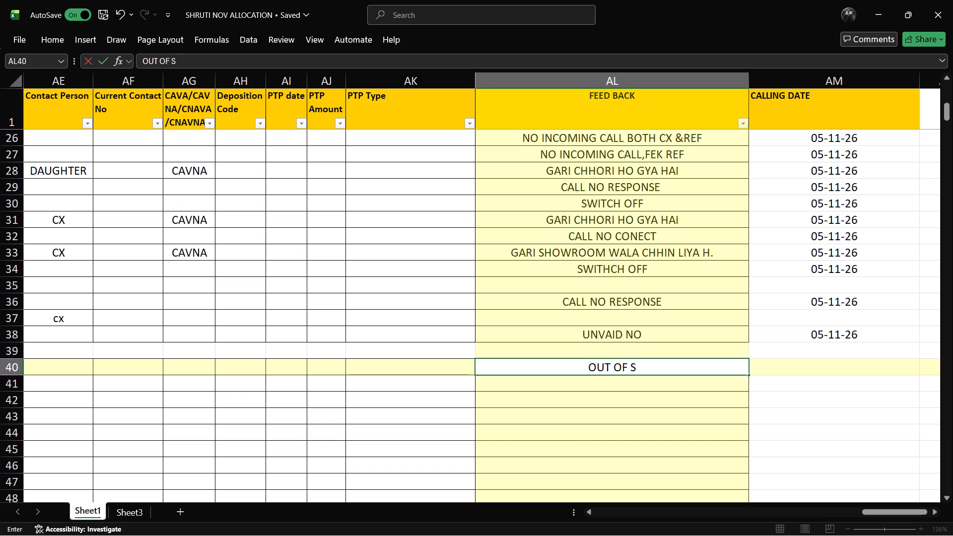
type("ERVICES")
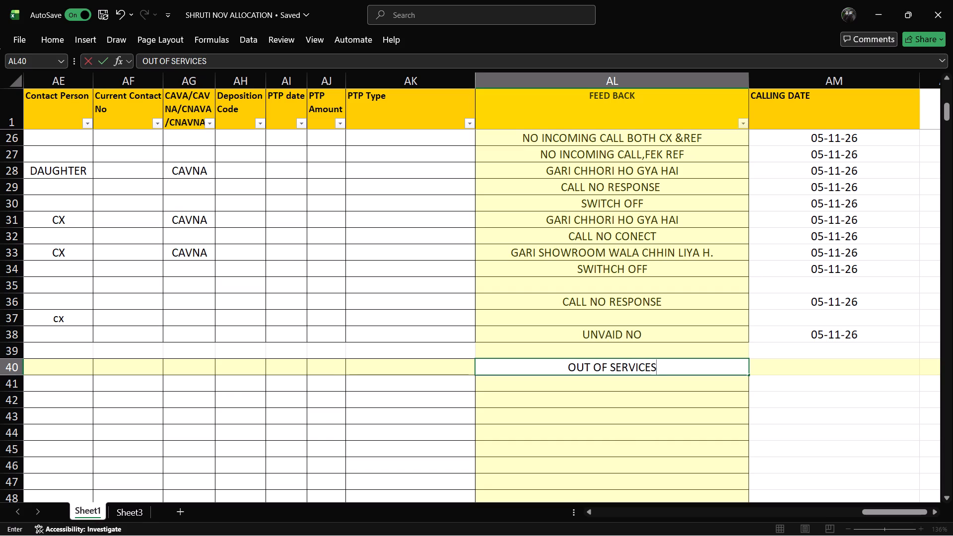
key("comma")
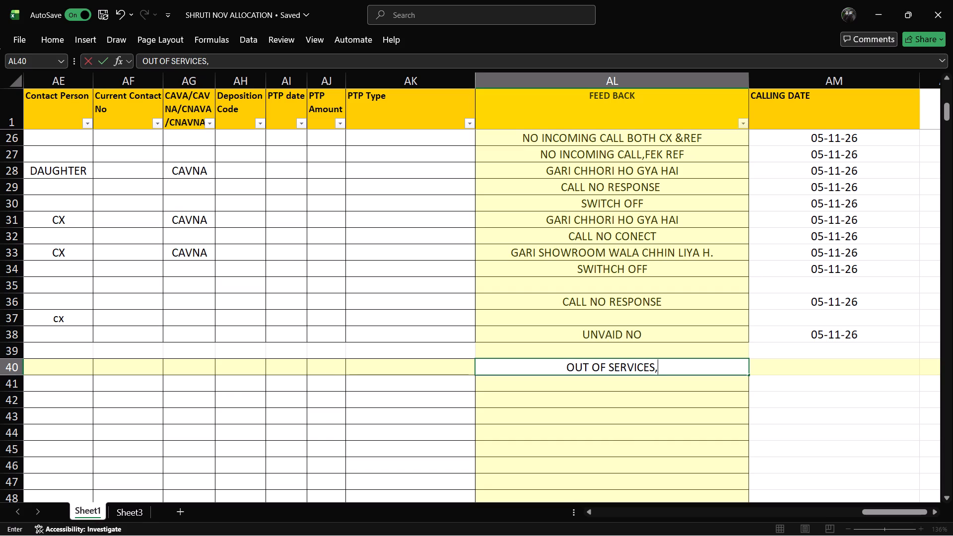
Complete the row 40 feedback with "CX GHAR PE NHI RAHTA HAI ALL FAMILY" and save the workbook.
type("REF")
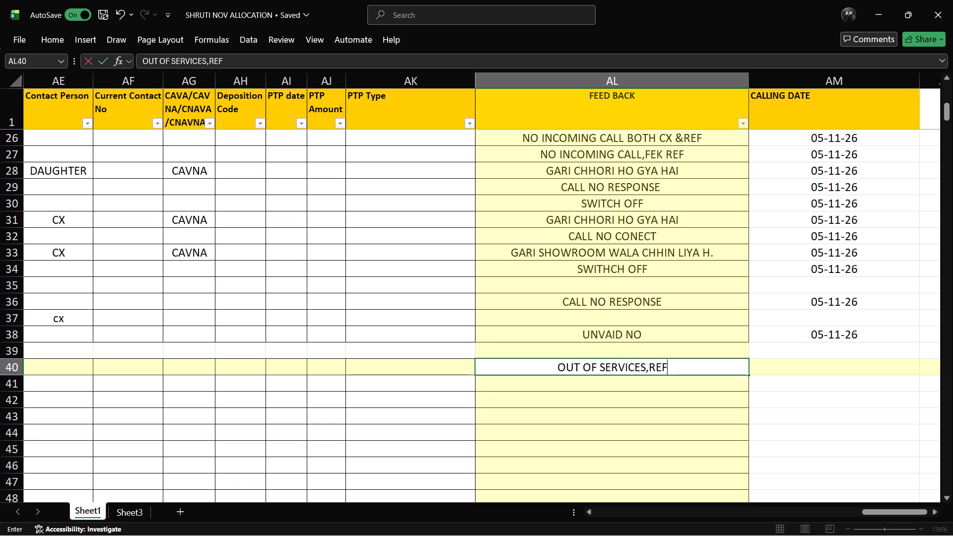
key("BackSpace")
key("BackSpace")
key("BackSpace")
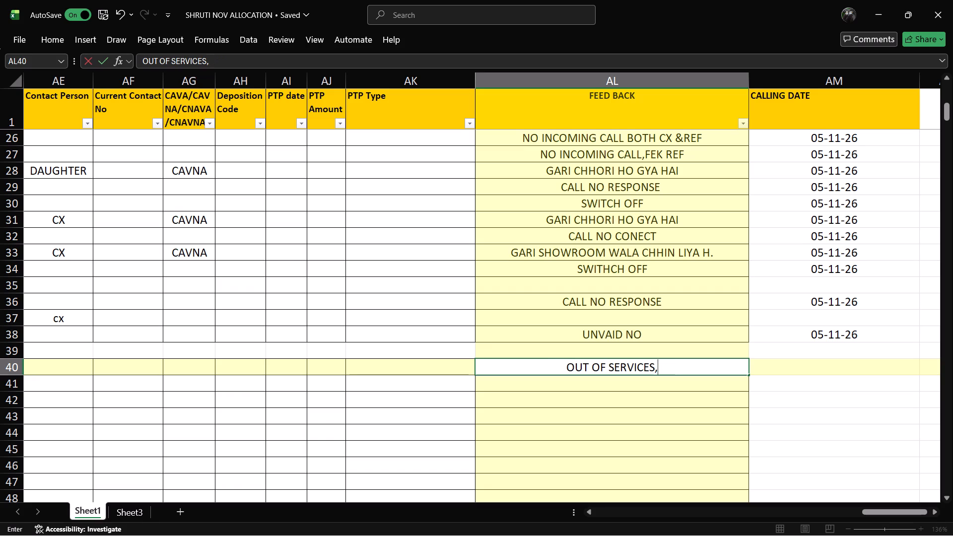
type("CUST")
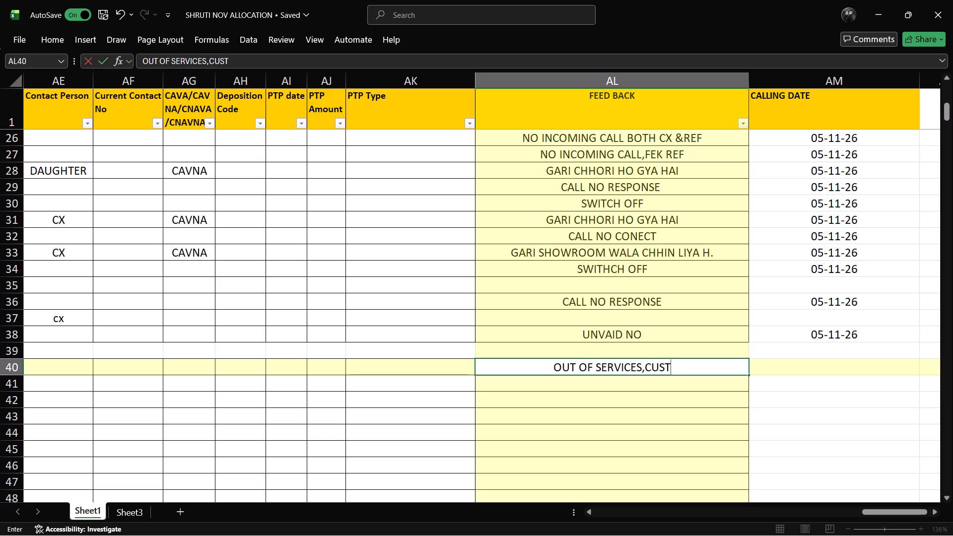
key("BackSpace")
key("BackSpace")
key("BackSpace")
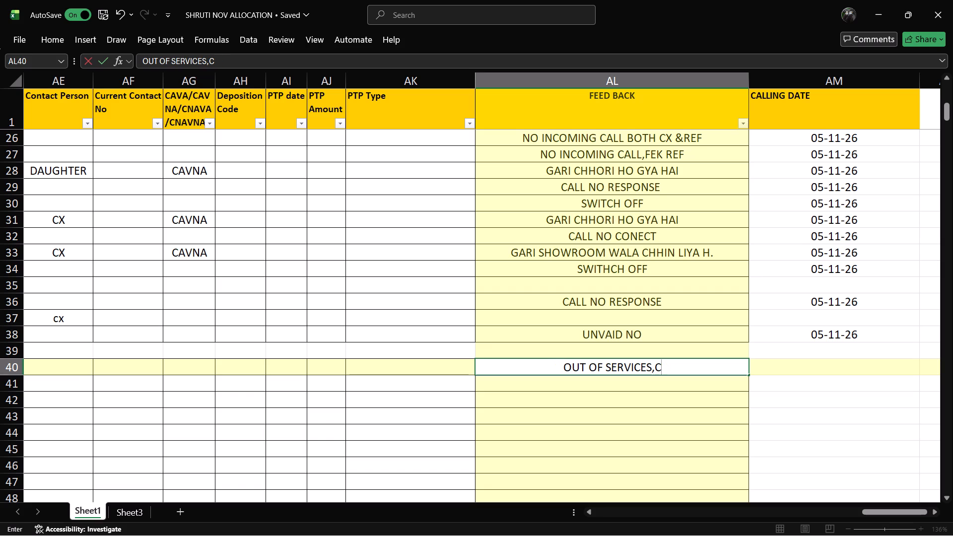
type("X")
key("space")
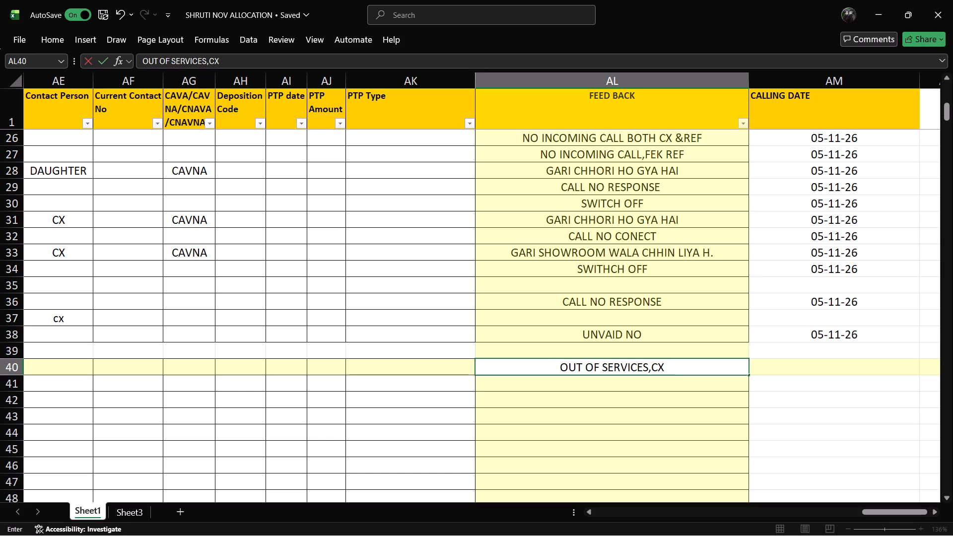
type("GHAR")
key("space")
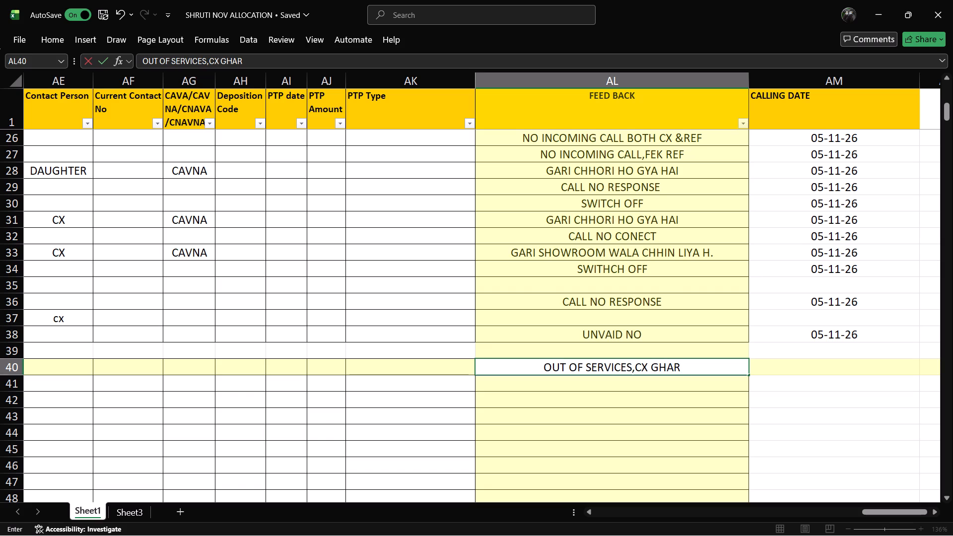
type("PE NHI EA")
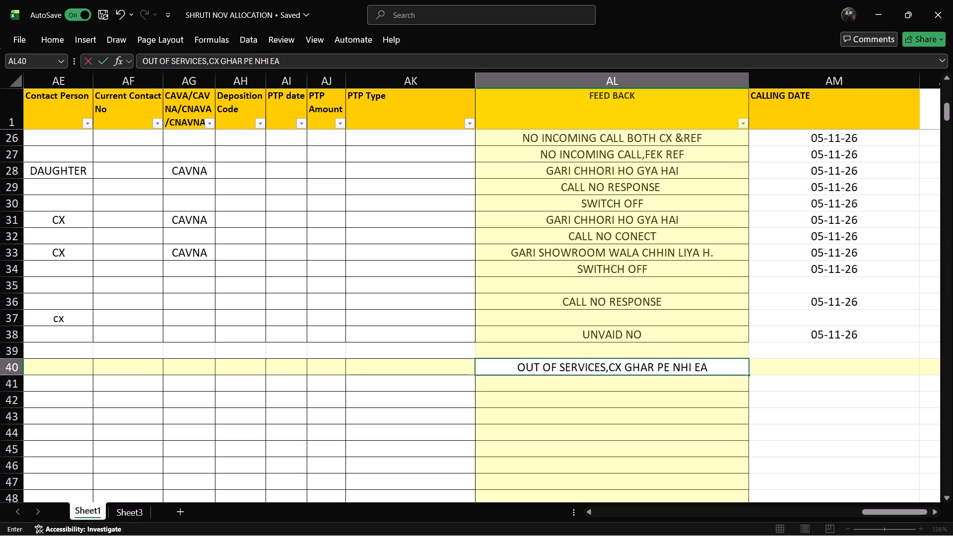
key("BackSpace")
key("BackSpace")
type("RAHTA HAI")
key("space")
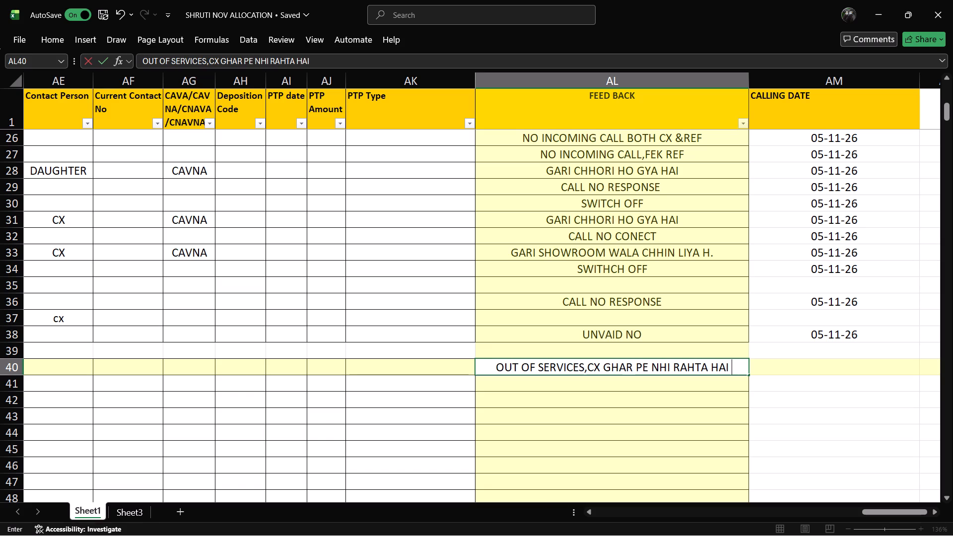
type("ALL FAM")
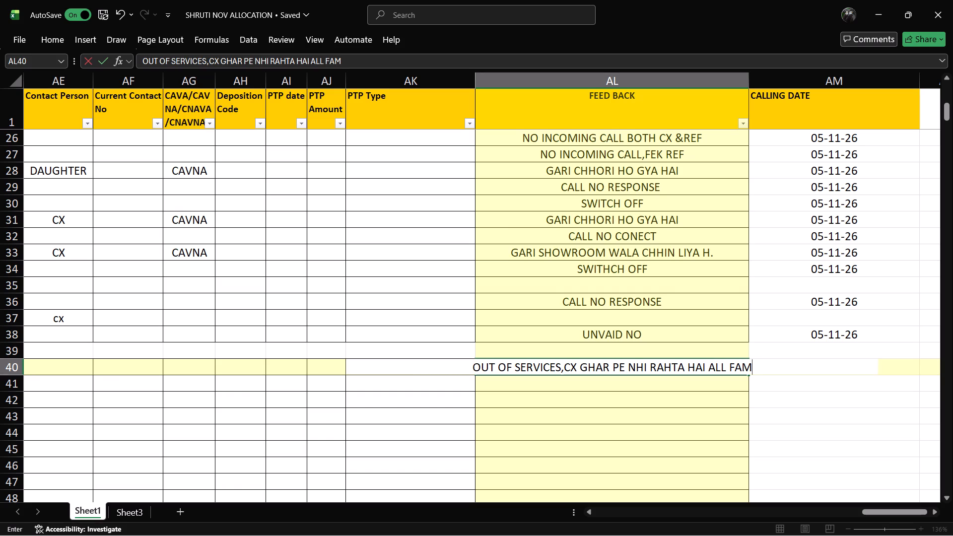
type("ILY")
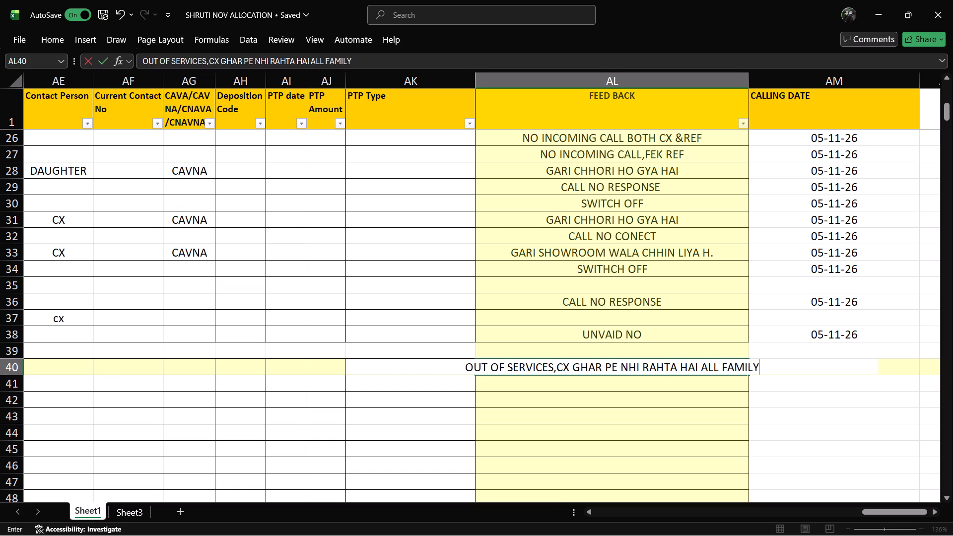
key("Down")
key("ctrl+s")
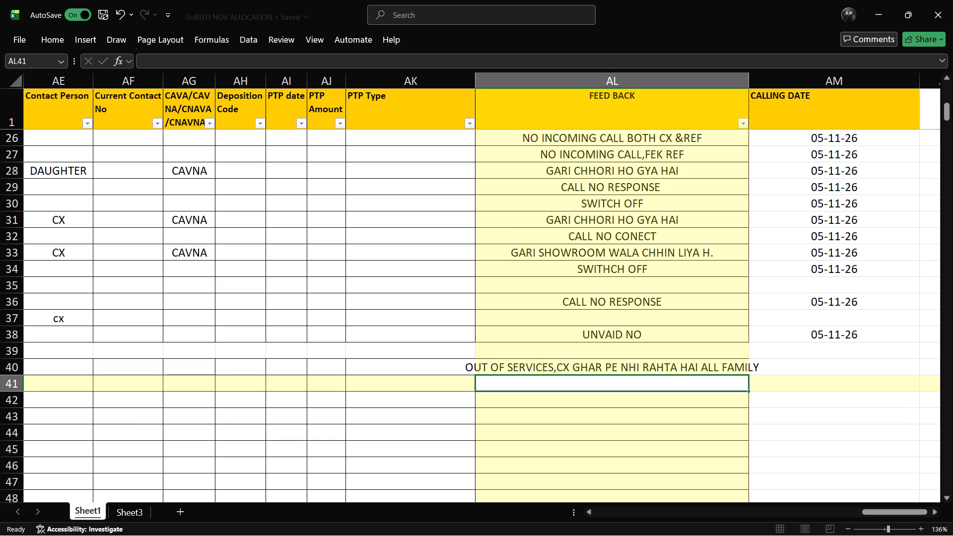
Go back across the row 39 record to its loan number and look up the customer's mobile number.
left_click(667, 346)
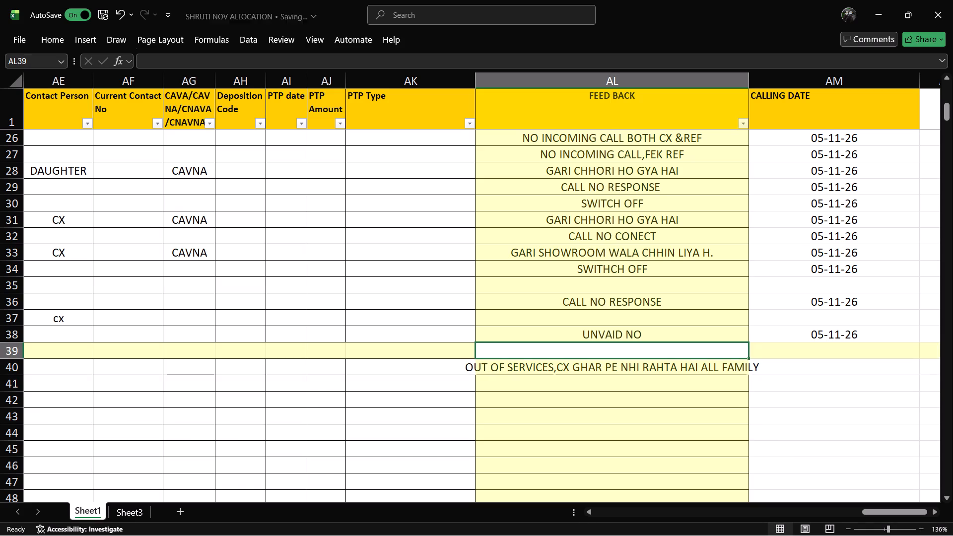
key("Left")
key("Left")
key("Left")
key("Left")
key("Left")
key("Left")
key("Left")
key("Left")
key("Left")
key("Left")
key("Left")
key("Left")
key("Left")
key("Left")
key("Left")
key("Left")
key("Left")
key("Left")
key("Left")
key("Left")
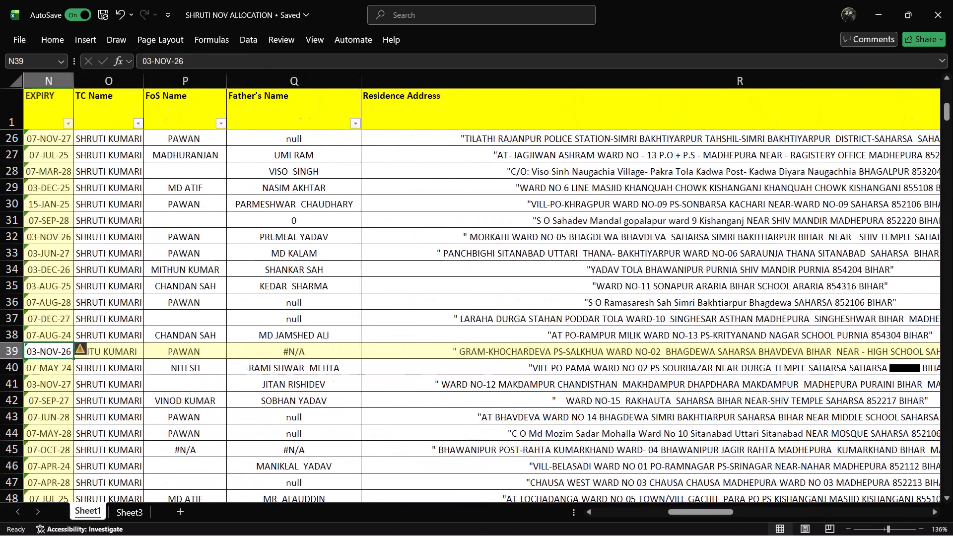
key("Left")
key("Left")
key("Left")
key("Left")
key("Left")
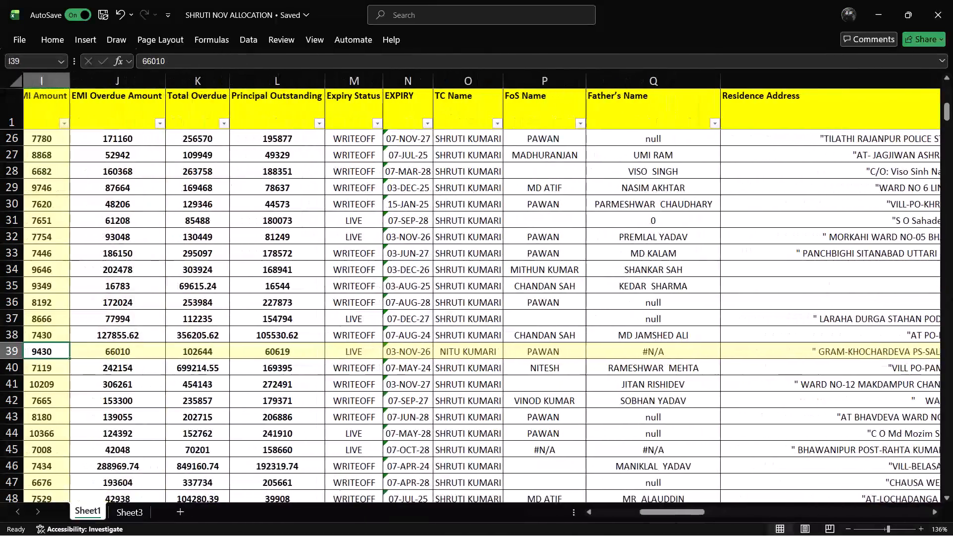
key("Left")
key("Left")
key("Left")
key("Left")
key("Left")
key("Left")
key("Left")
key("Left")
key("Left")
key("Left")
key("Left")
key("Left")
key("Left")
key("Left")
key("Left")
key("Left")
key("Left")
key("Left")
key("Left")
key("Left")
key("Left")
key("Left")
key("Left")
key("Left")
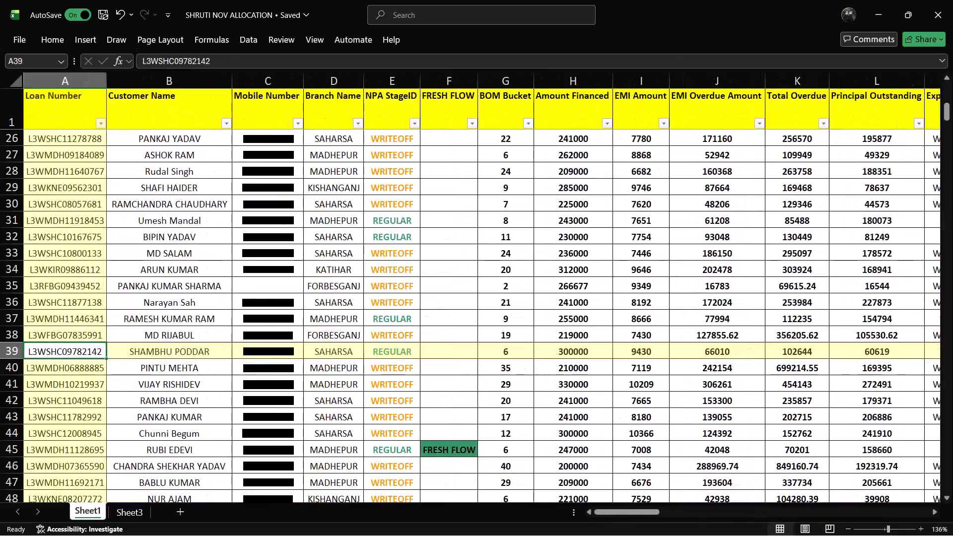
key("Right")
key("Right")
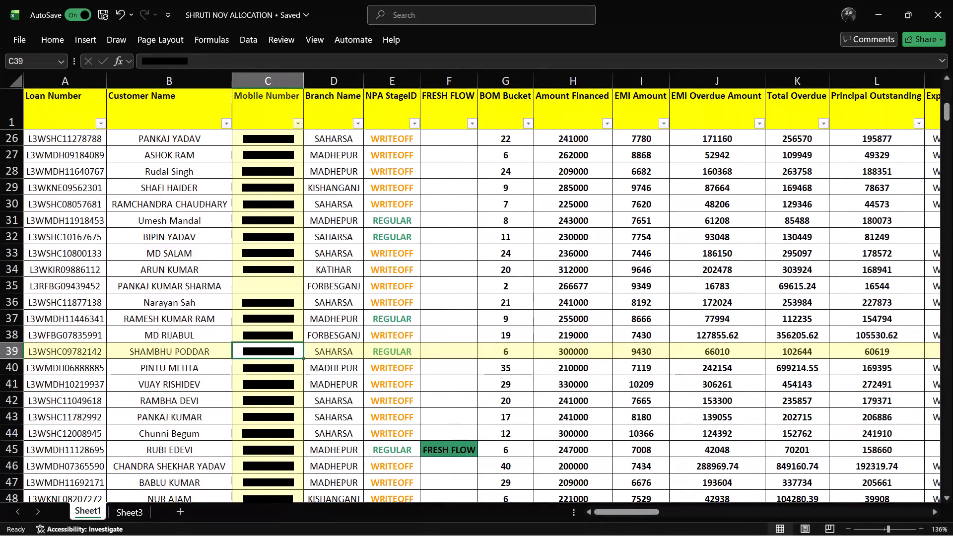
Recheck the loan number, customer name and mobile number of the row 39 record.
key("Left")
key("Left")
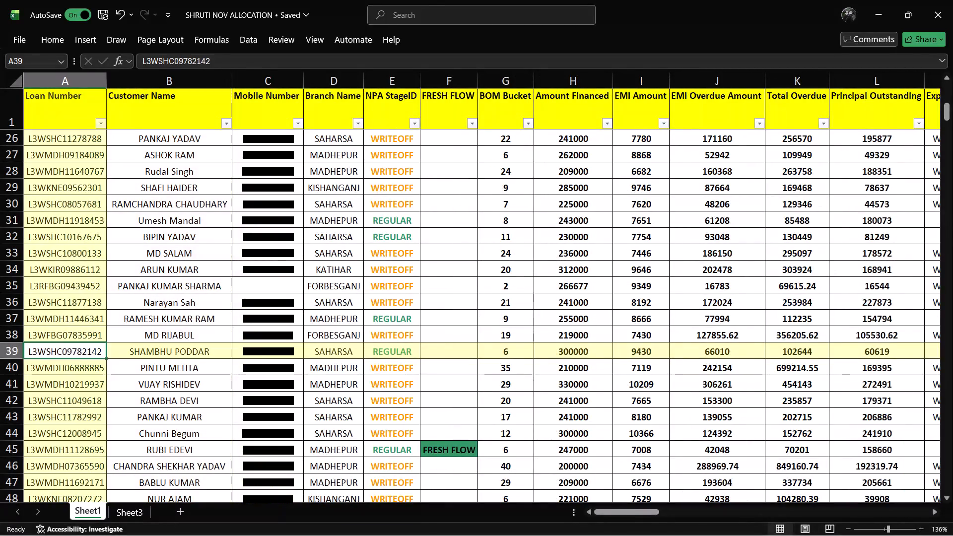
key("Right")
key("Right")
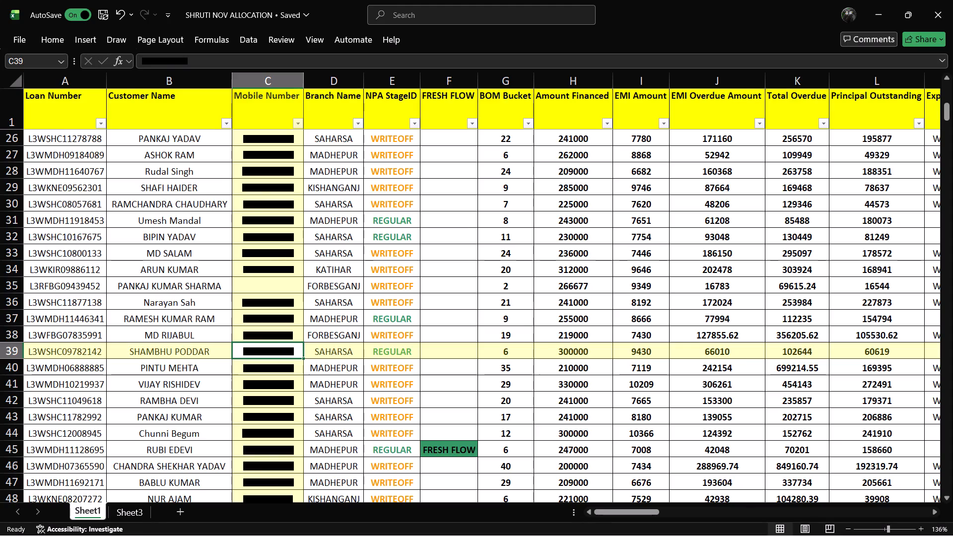
key("Left")
key("Left")
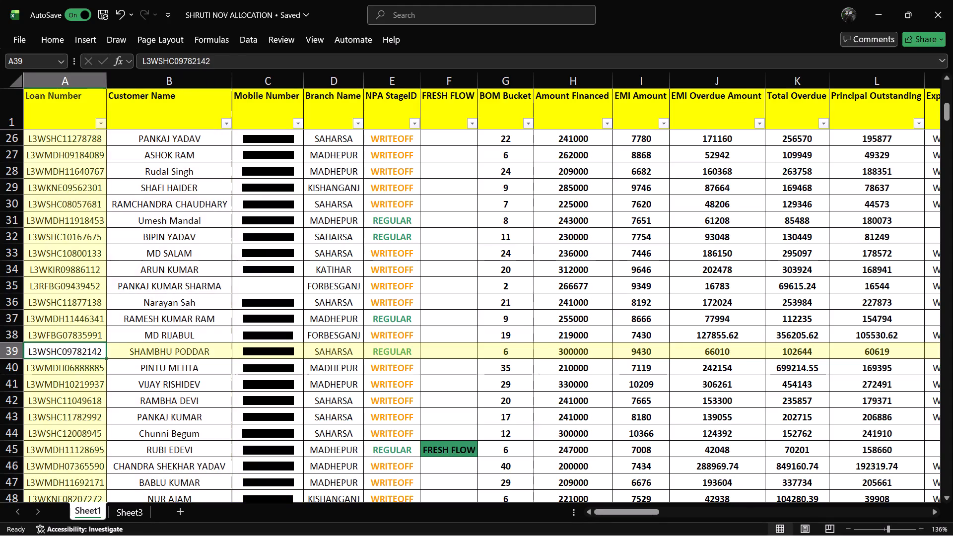
key("Left")
key("Left")
key("Right")
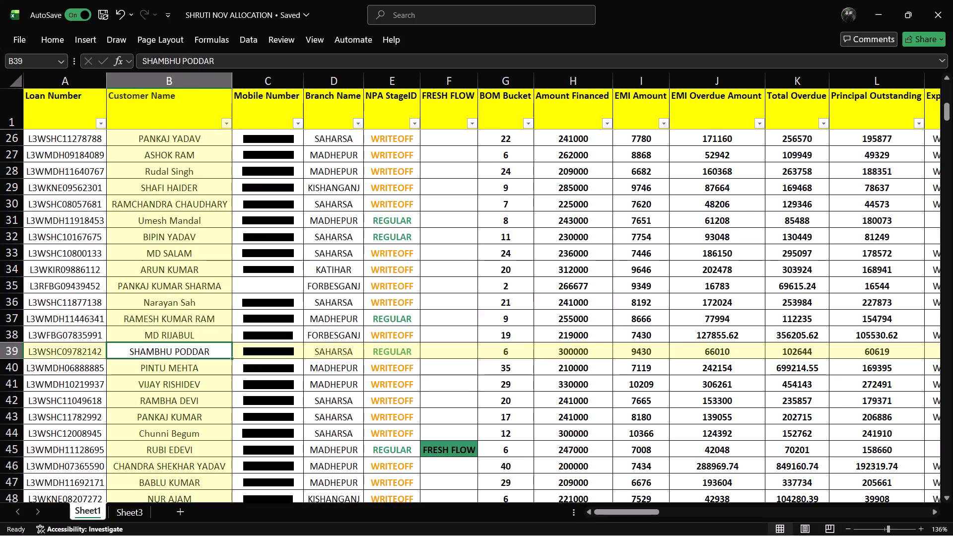
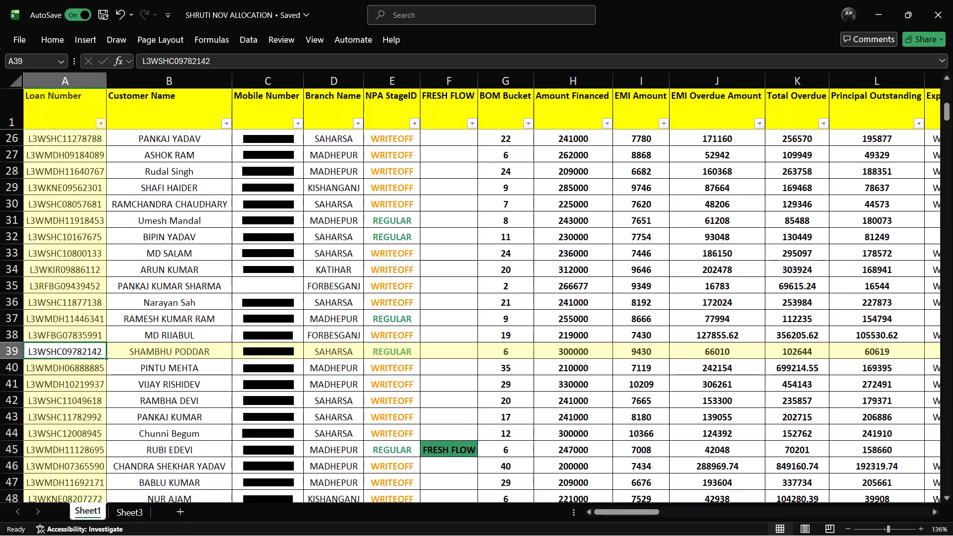
Go to the row 41 record and look up the customer's mobile number.
key("Right")
key("Left")
key("Left")
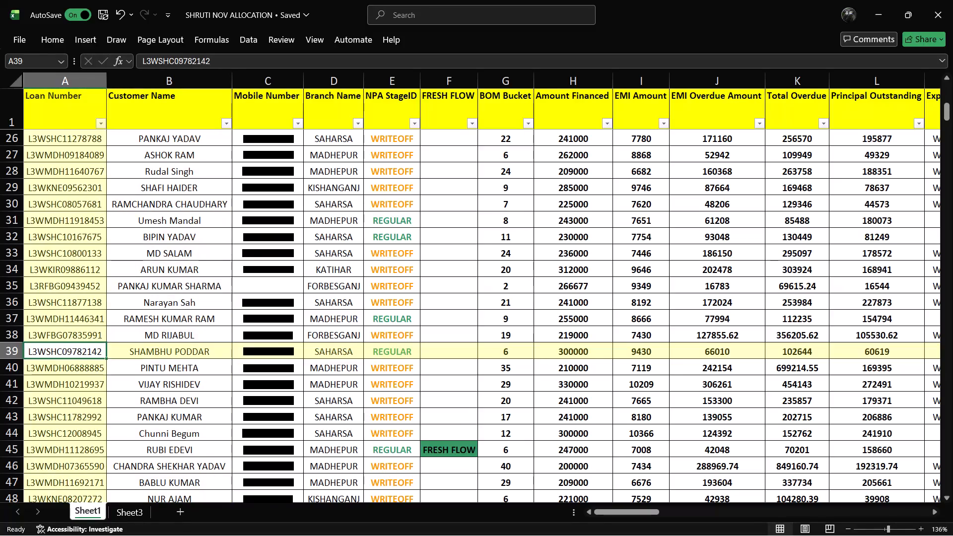
key("Down")
key("Down")
key("Right")
key("Right")
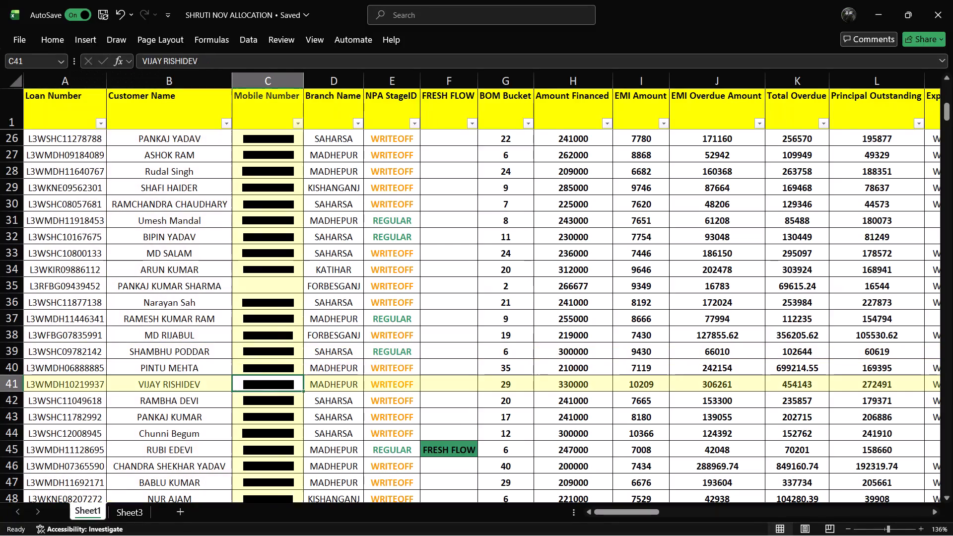
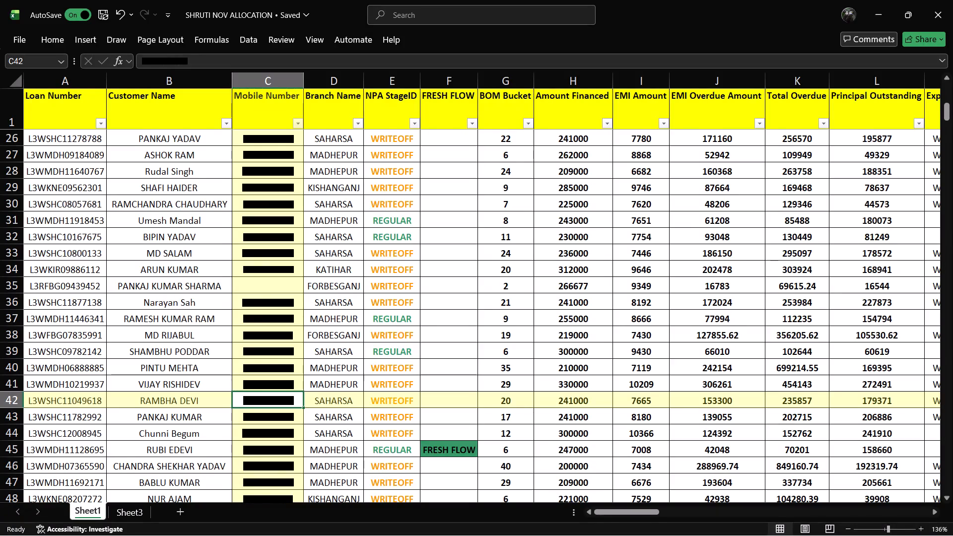
Go back to the row 41 record and check the customer's name.
left_click(208, 384)
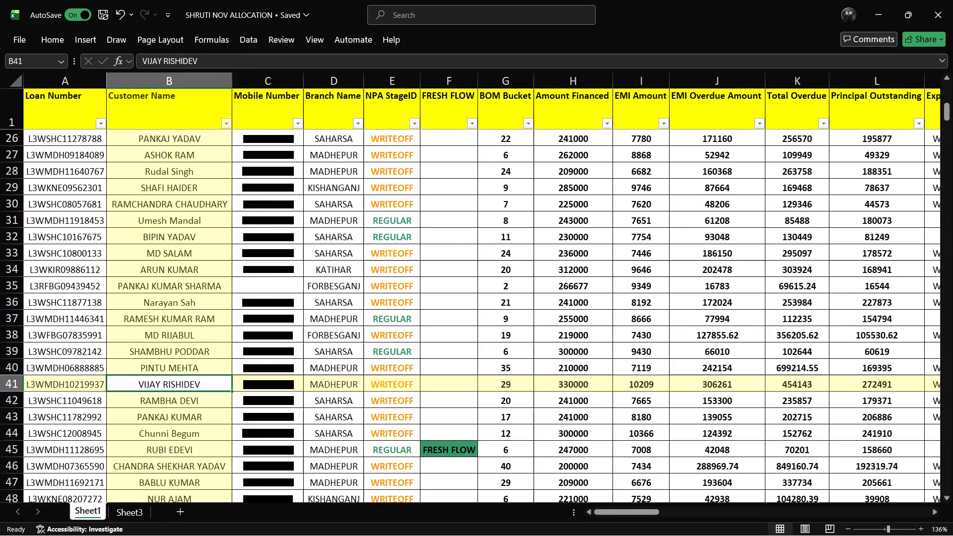
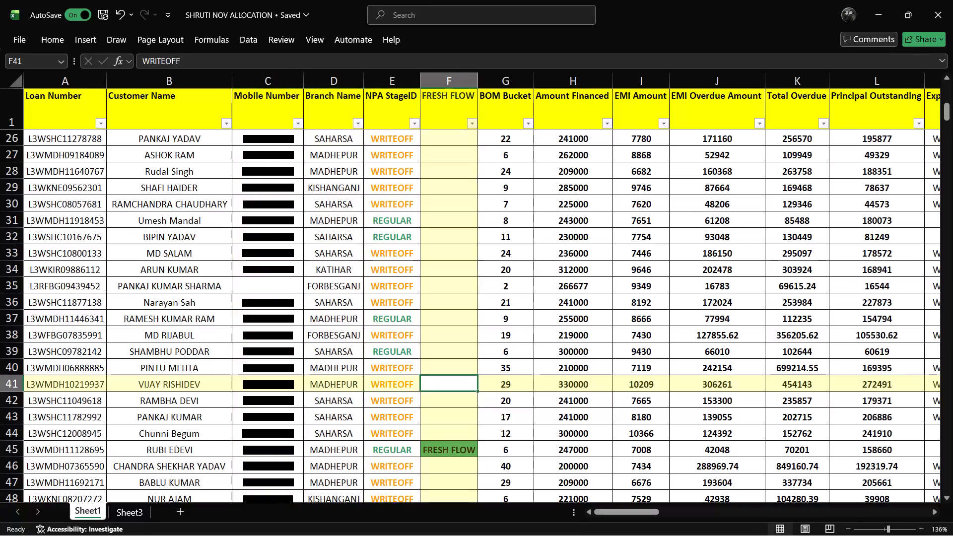
Enter the feedback "CALL NO RESPONSE" for the row 41 customer and save the workbook.
key("Right")
key("Right")
key("Right")
key("Right")
key("Right")
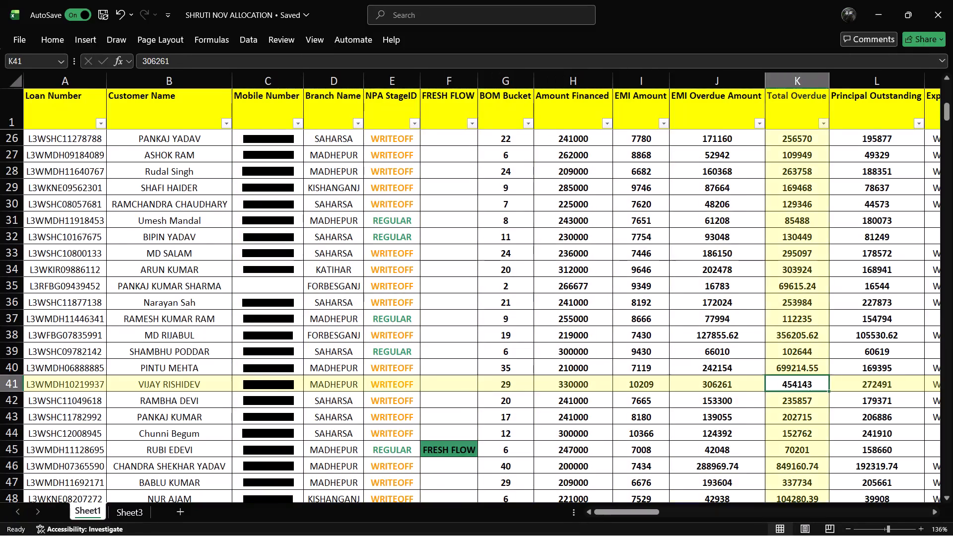
key("Right")
key("Right")
key("Right")
key("Right")
key("Right")
key("Right")
key("Right")
key("Right")
key("Right")
key("Right")
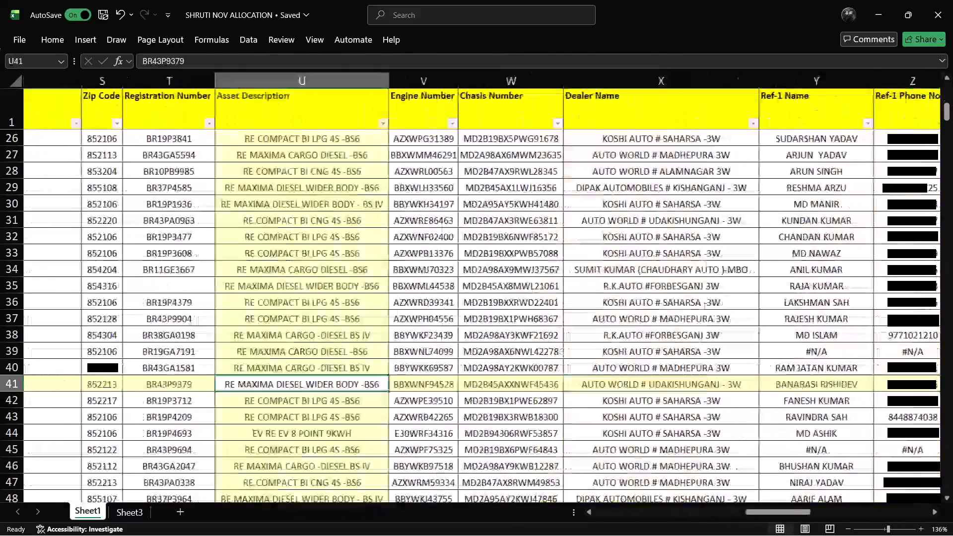
key("Right")
key("Right")
key("Right")
key("Right")
key("Right")
key("Right")
key("Right")
key("Right")
key("Right")
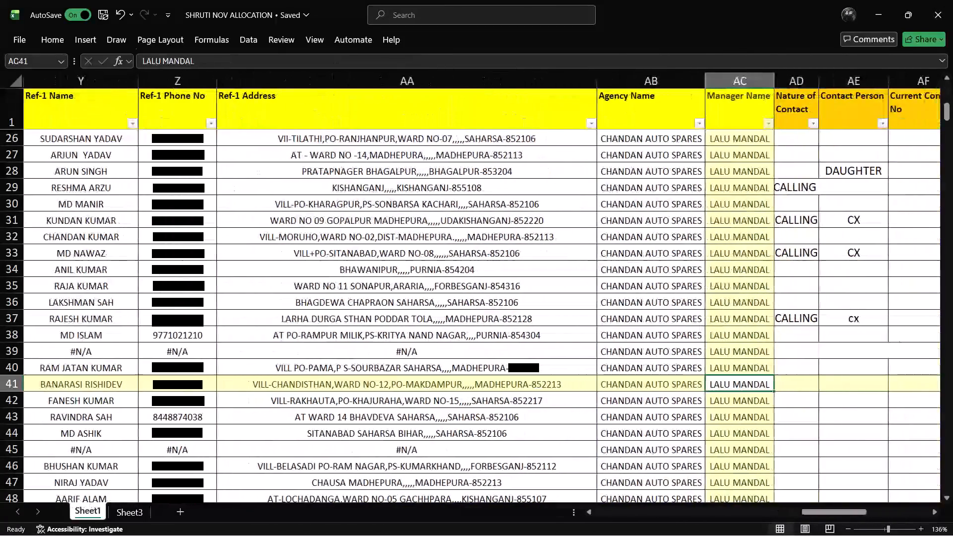
key("Right")
key("Right")
key("Right")
key("Right")
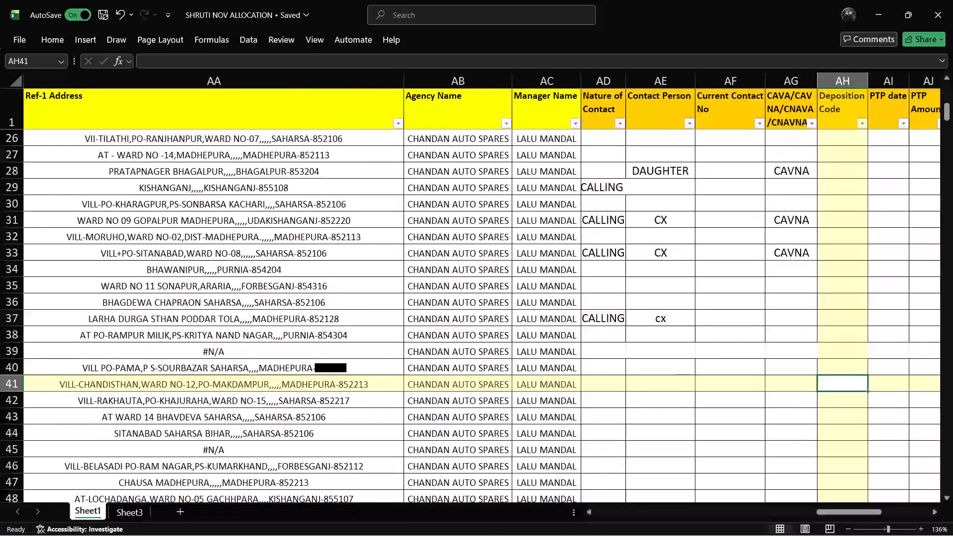
key("Right")
key("Right")
key("Right")
key("Right")
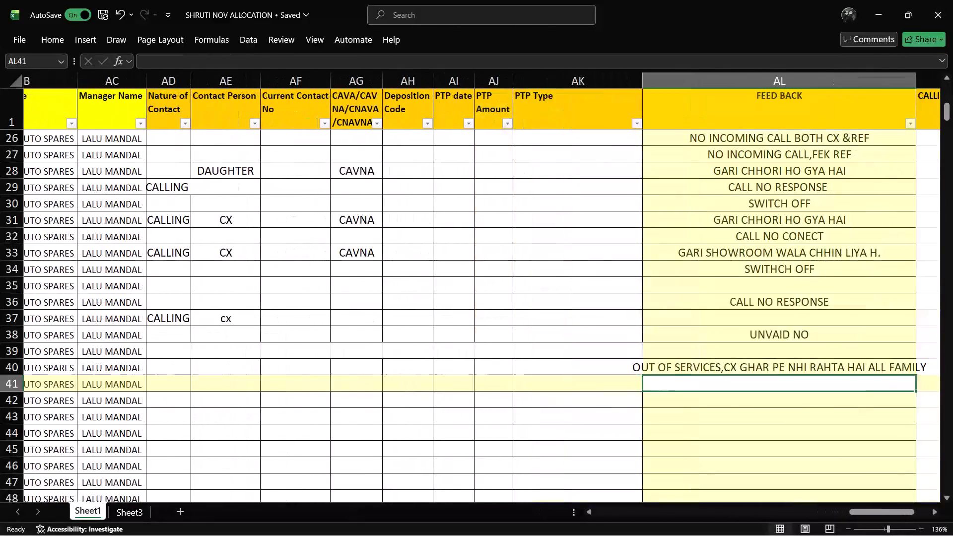
type("CALL NO RES")
type("PO")
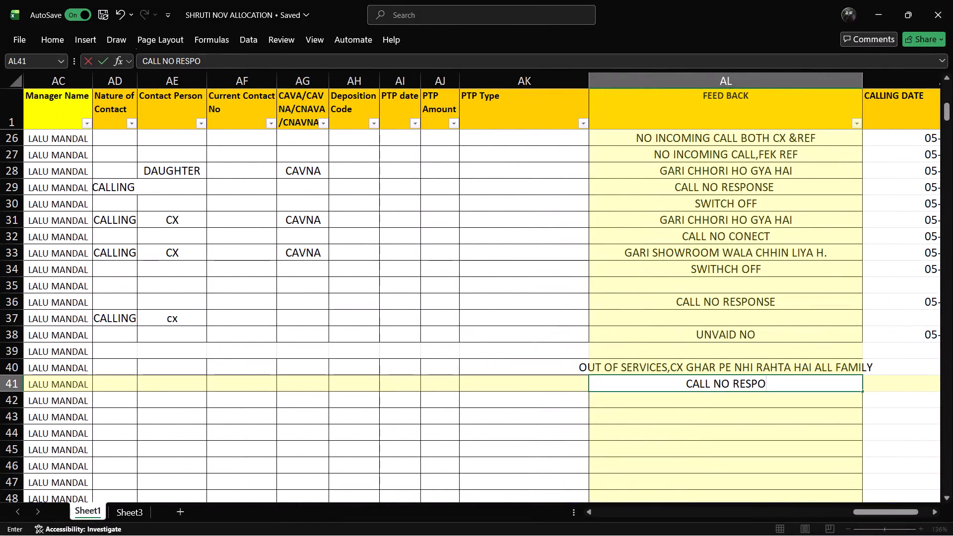
type("NCE")
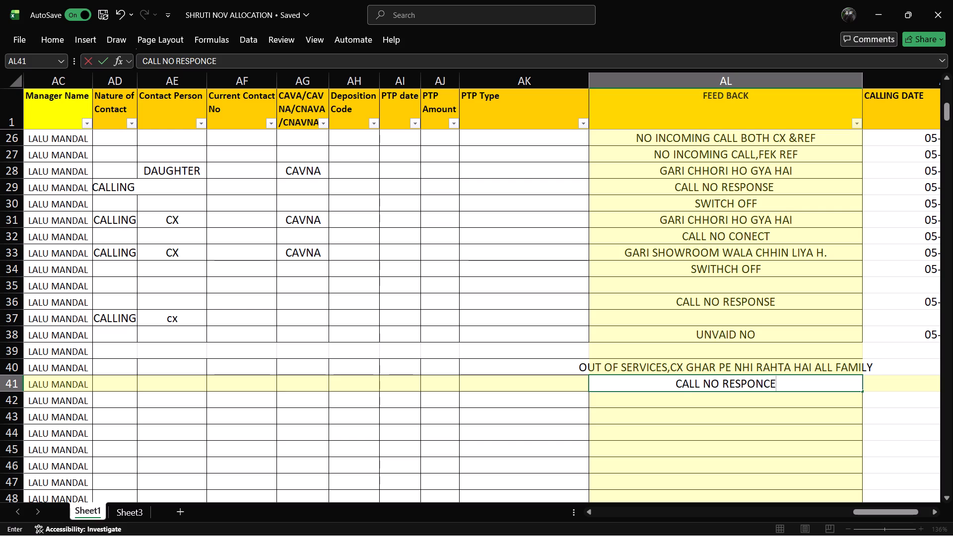
key("Down")
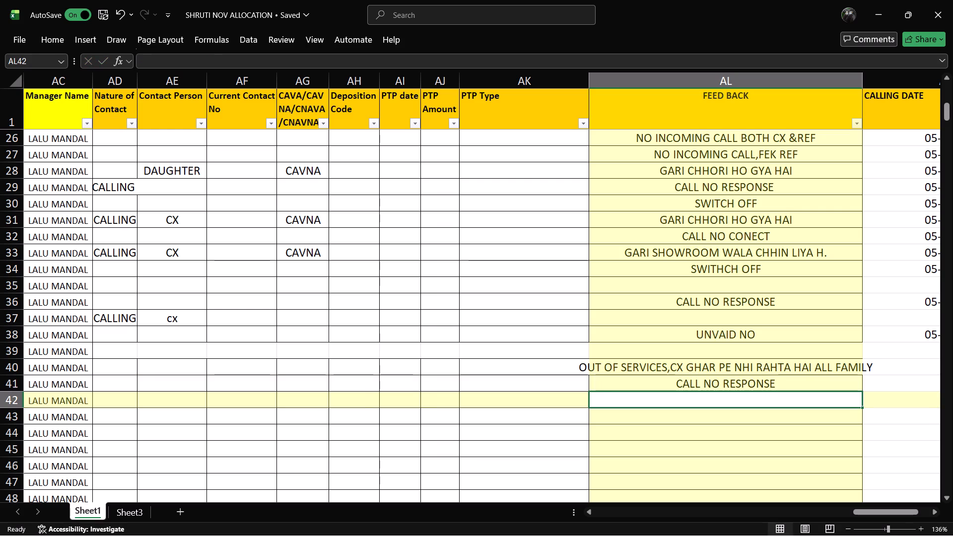
key("ctrl+s")
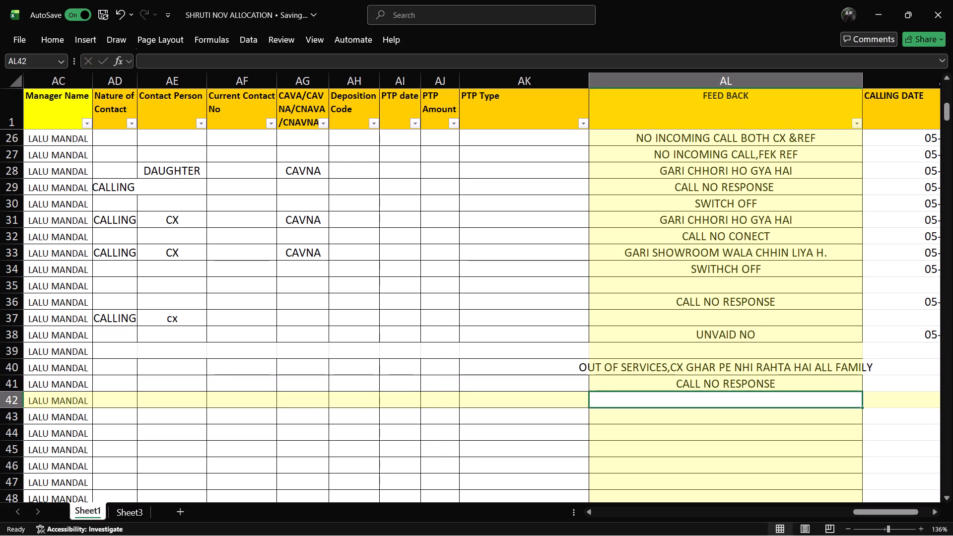
Go back to the start of the row 42 record and look up the customer's name and mobile number.
key("Left")
key("Left")
key("Left")
key("Left")
key("Left")
key("Left")
key("Left")
key("Left")
key("Left")
key("Left")
key("Left")
key("Left")
key("Left")
key("Left")
key("Left")
key("Left")
key("Left")
key("Left")
key("Left")
key("Left")
key("Left")
key("Left")
key("Left")
key("Left")
key("Left")
key("Left")
key("Left")
key("Left")
key("Left")
key("Left")
key("Left")
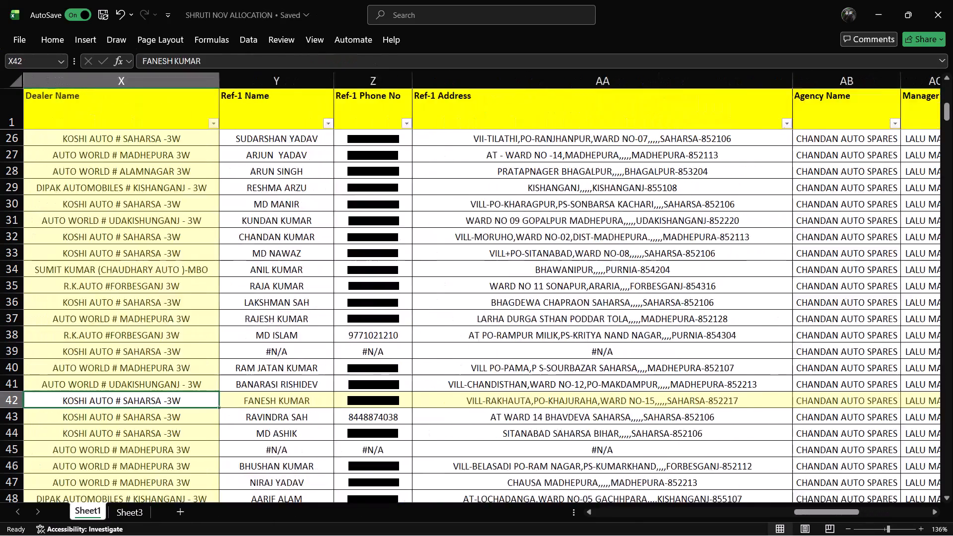
key("Right")
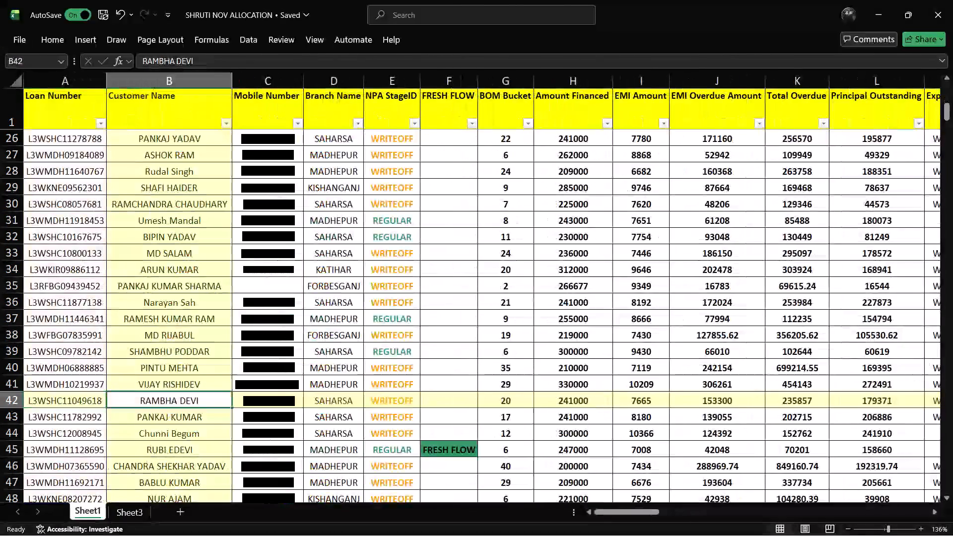
key("Right")
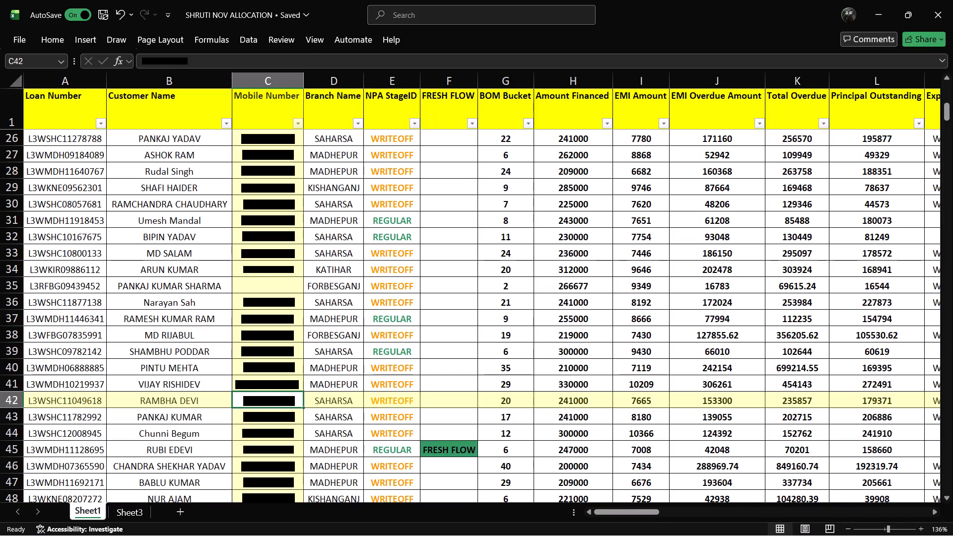
Enter the feedback "SWITCH OFF" for the row 42 customer.
key("Right")
key("Right")
key("Right")
key("Right")
key("Right")
key("Right")
key("Right")
key("Right")
key("Right")
key("Right")
key("Right")
key("Right")
key("Right")
key("Right")
key("Right")
key("Right")
key("Right")
key("Right")
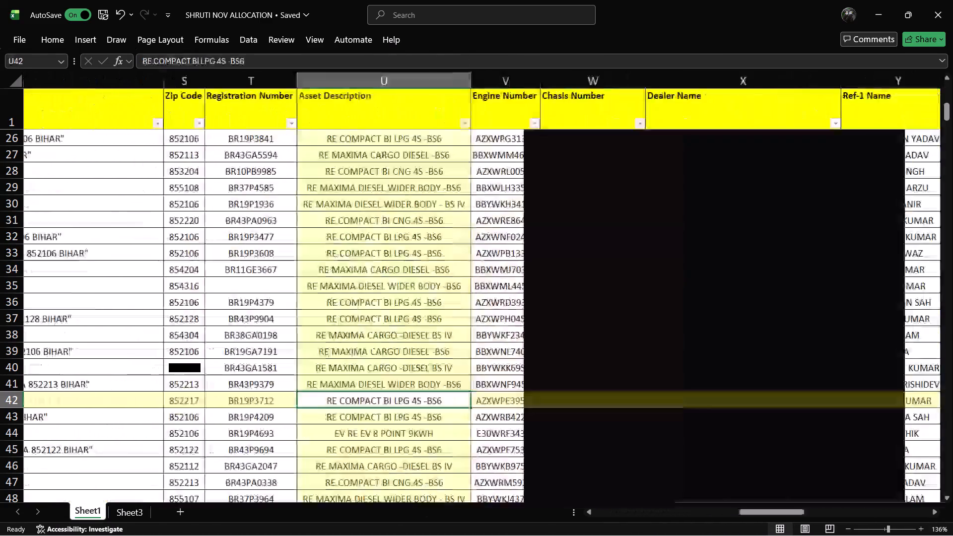
key("Right")
key("Right")
key("Right")
key("Right")
key("Right")
key("Right")
key("Right")
key("Right")
key("Right")
key("Right")
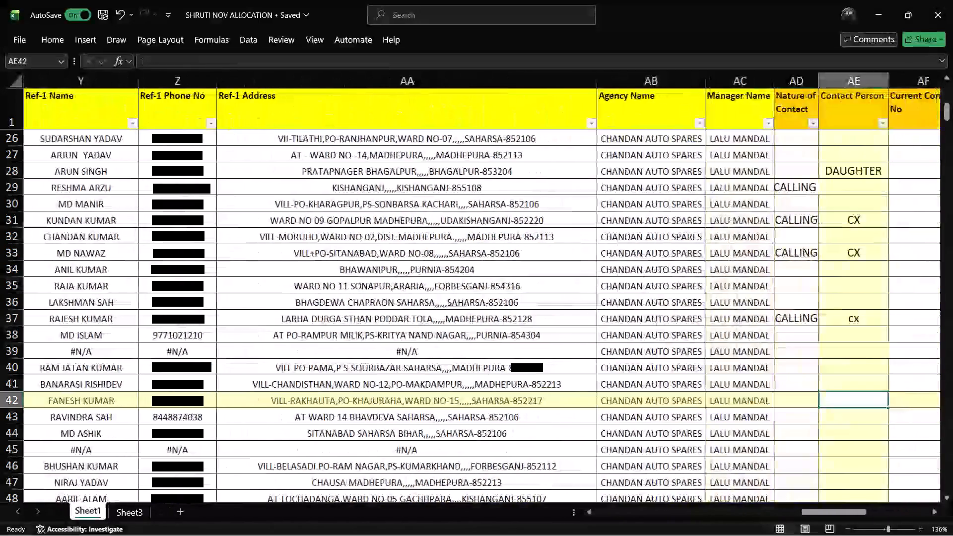
key("Right")
key("Right")
key("Right")
key("Right")
key("Right")
key("Right")
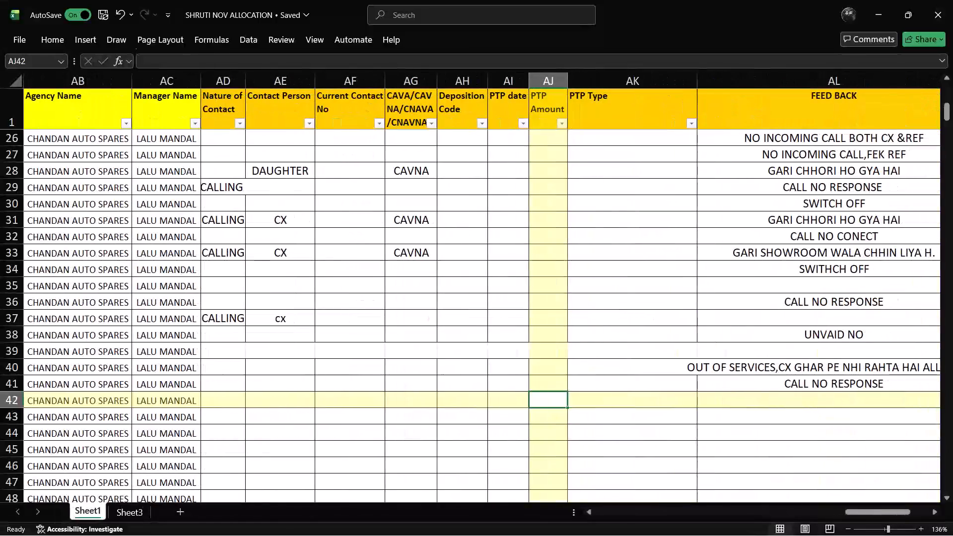
key("Right")
type("SW")
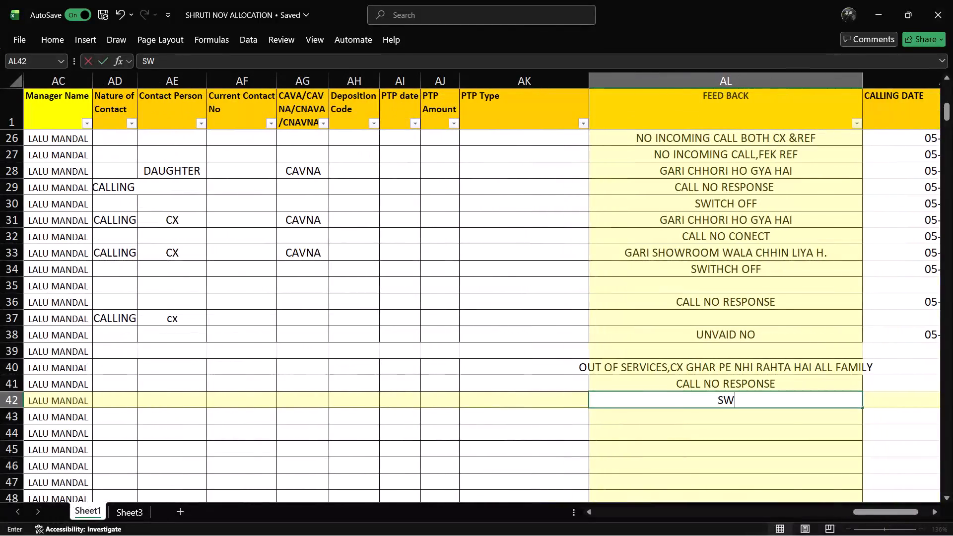
type("ITCH")
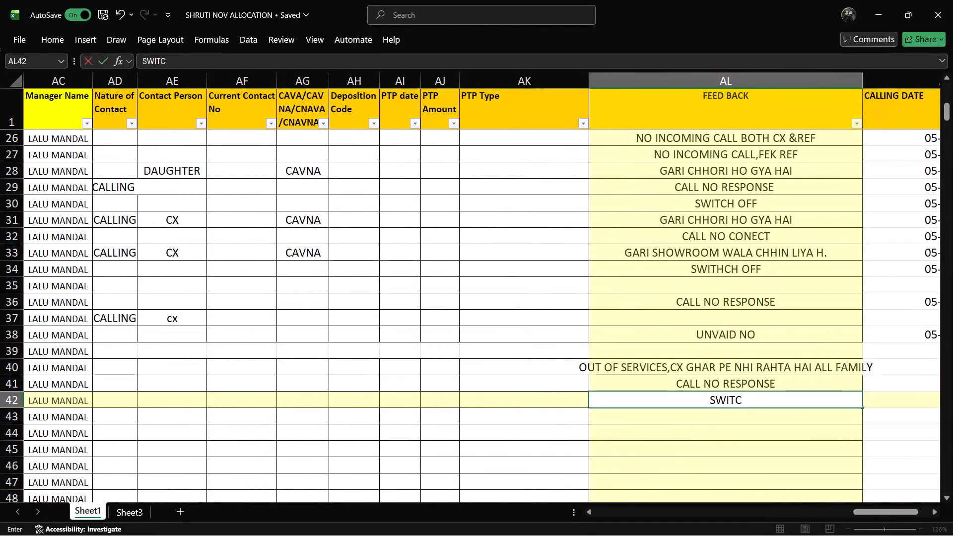
key("space")
type("OFF")
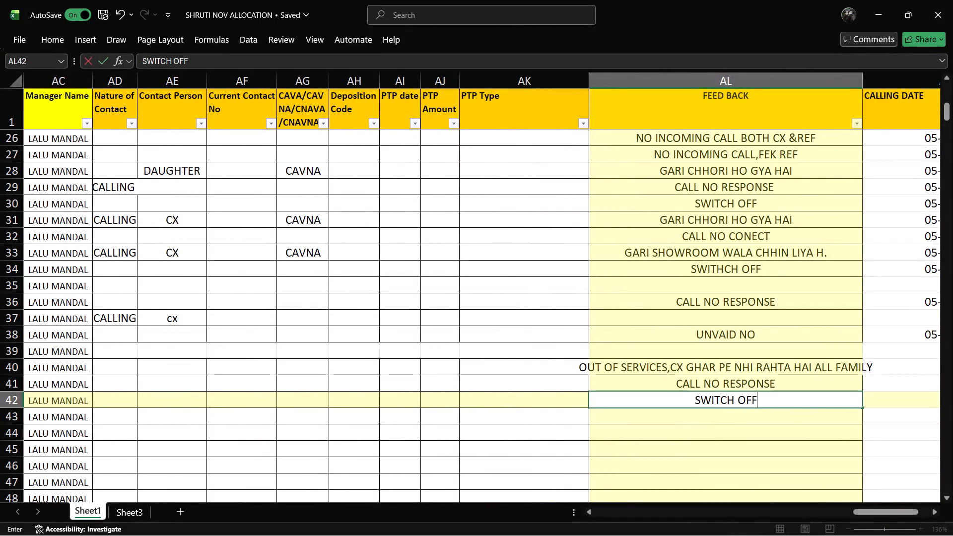
key("Down")
Go back to the start of the row 43 record and look up the customer's name and mobile number.
key("Left")
key("Left")
key("Left")
key("Left")
key("Left")
key("Left")
key("Left")
key("Left")
key("Left")
key("Left")
key("Left")
key("Left")
key("Left")
key("Left")
key("Left")
key("Left")
key("Left")
key("Left")
key("Left")
key("Left")
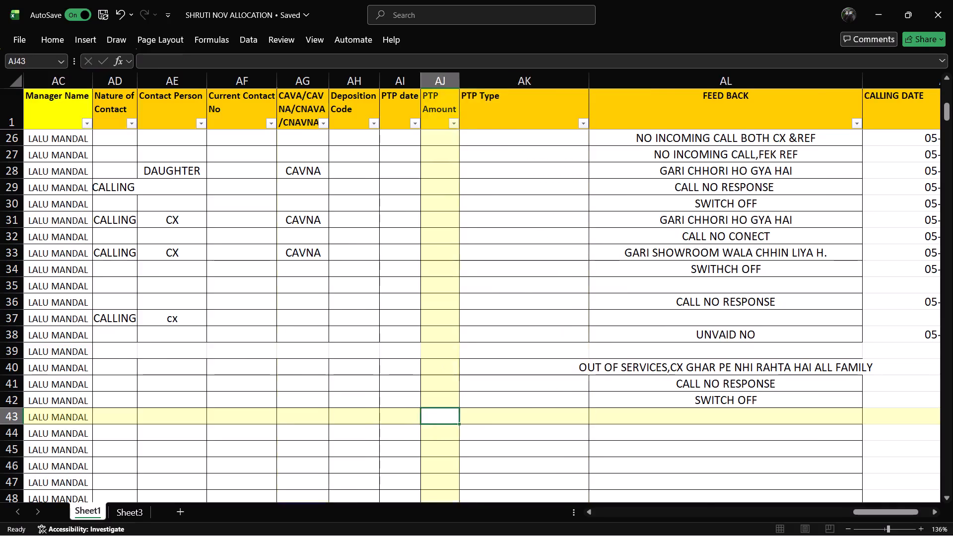
key("Right")
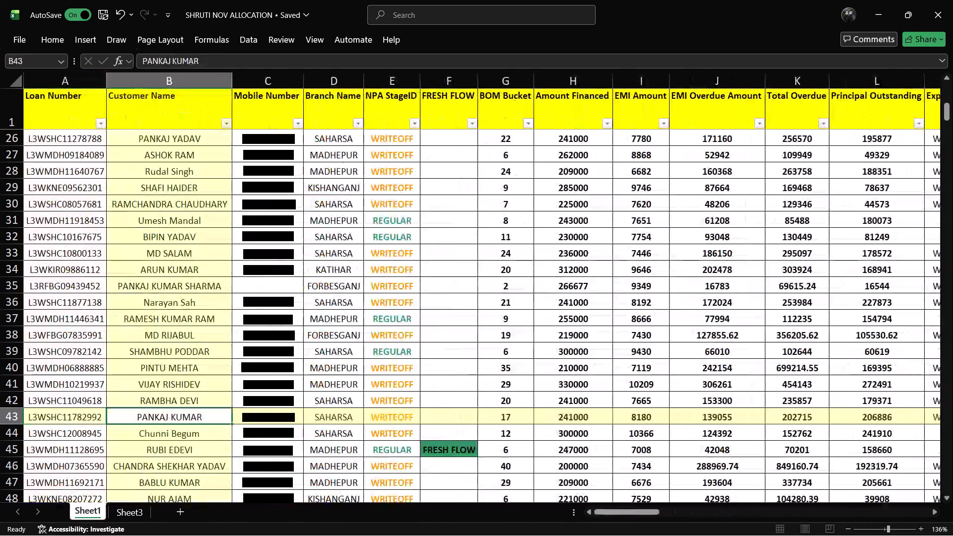
key("Right")
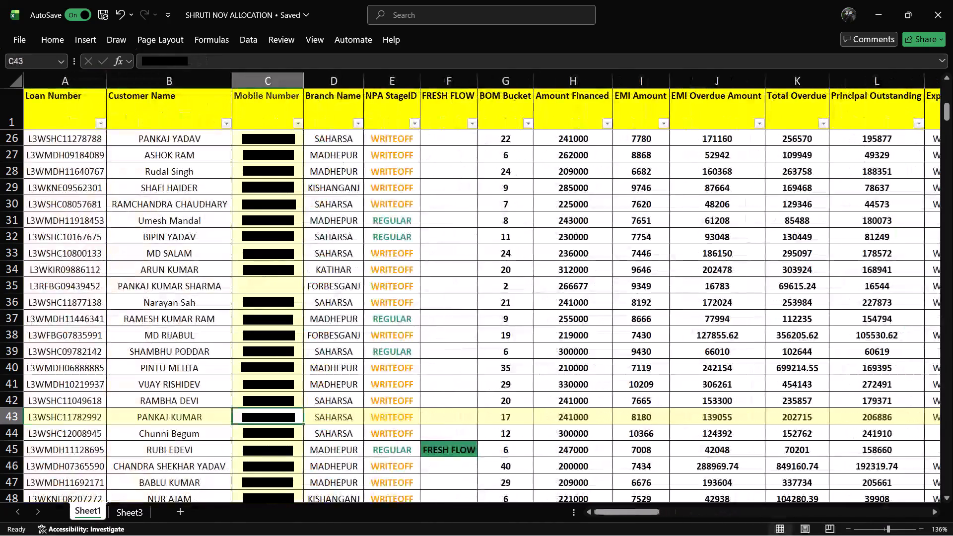
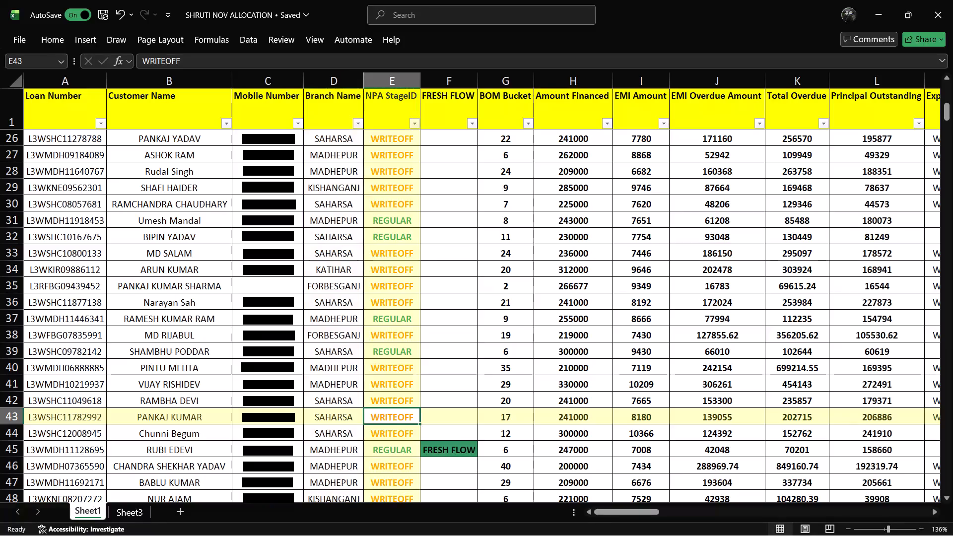
Read across the row 43 record to the reference contact and look up the Ref-1 name and phone number.
key("Right")
key("Right")
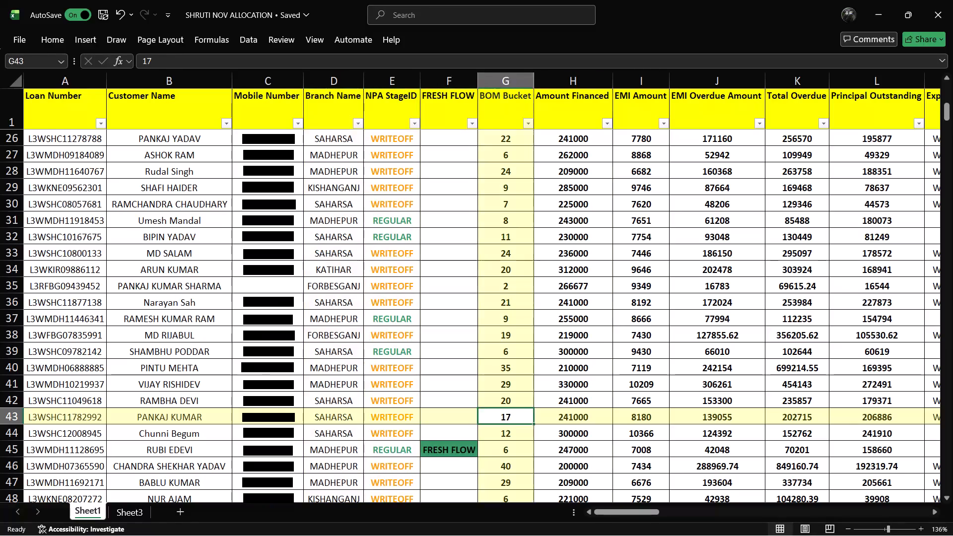
key("Right")
key("Right")
key("Right")
key("Right")
key("Right")
key("Right")
key("Right")
key("Right")
key("Right")
key("Right")
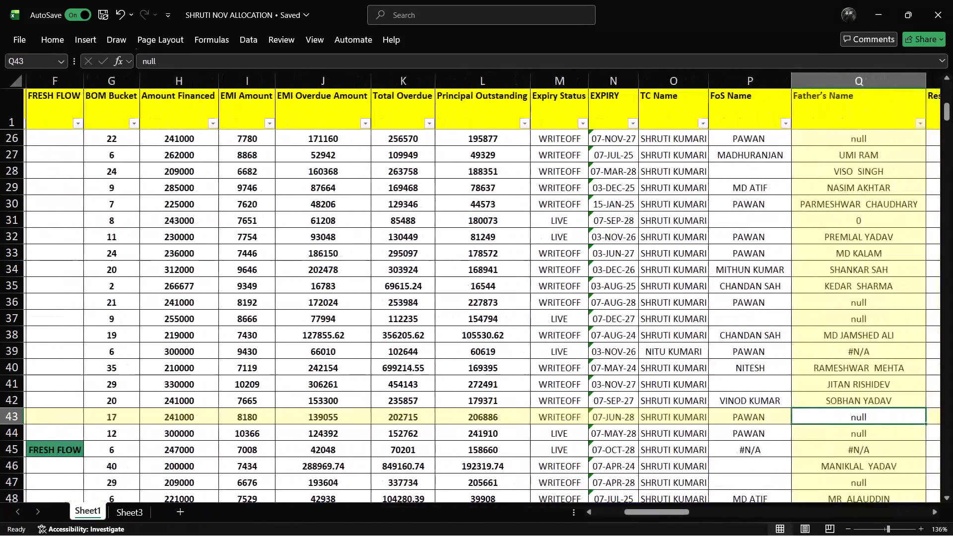
key("Right")
key("Right")
key("Right")
key("Right")
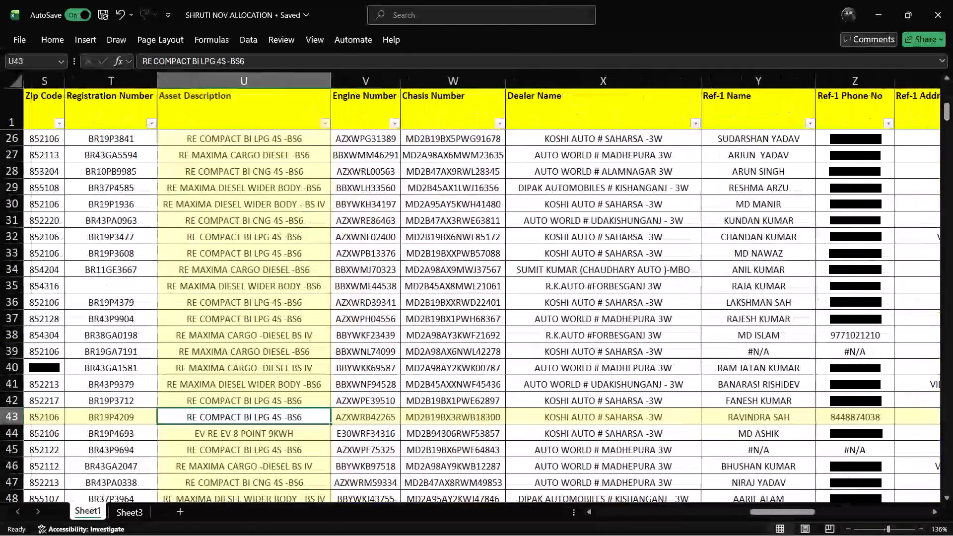
key("Right")
key("Right")
key("Right")
key("Right")
key("Right")
key("Right")
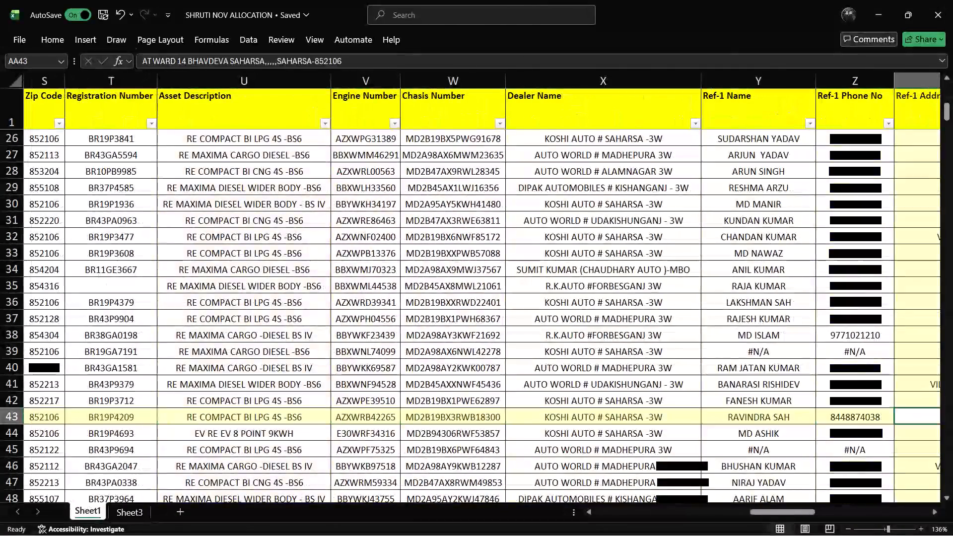
key("Right")
key("Left")
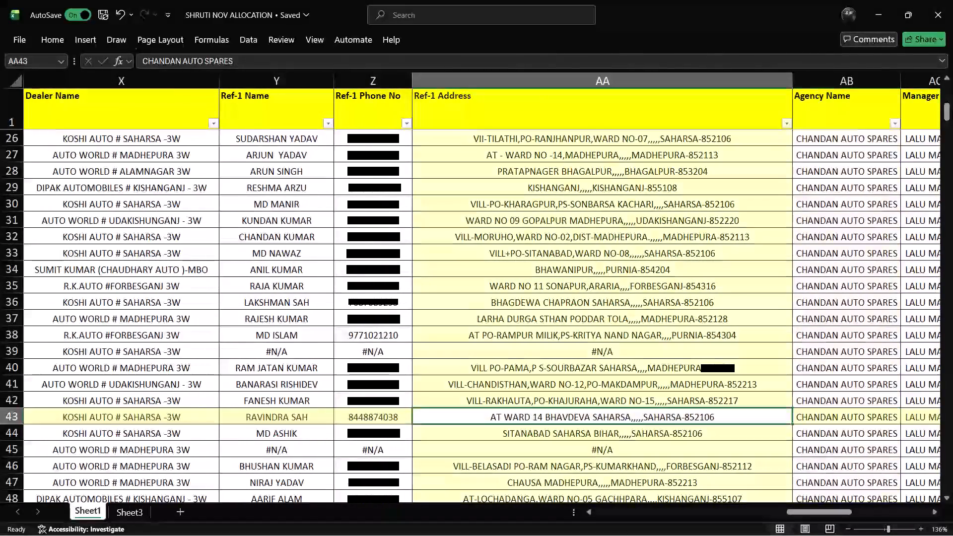
key("Left")
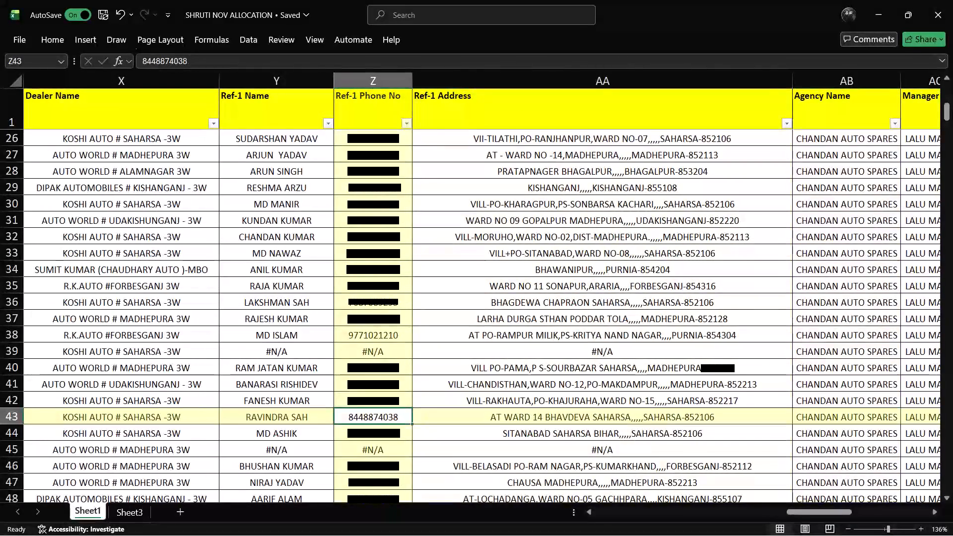
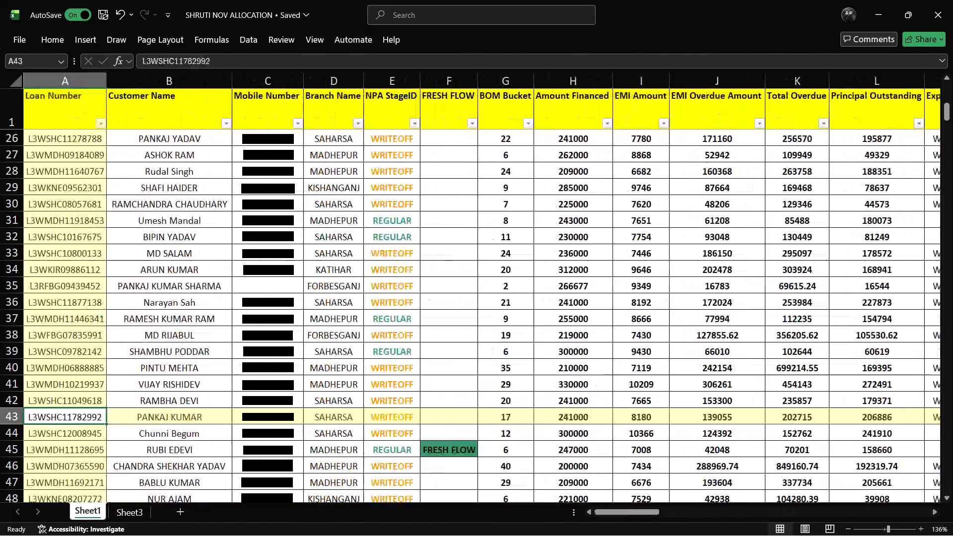
Record the feedback "NO ACTIVE NO CX& REF" for the row 43 customer and save the workbook.
key("Right")
key("Right")
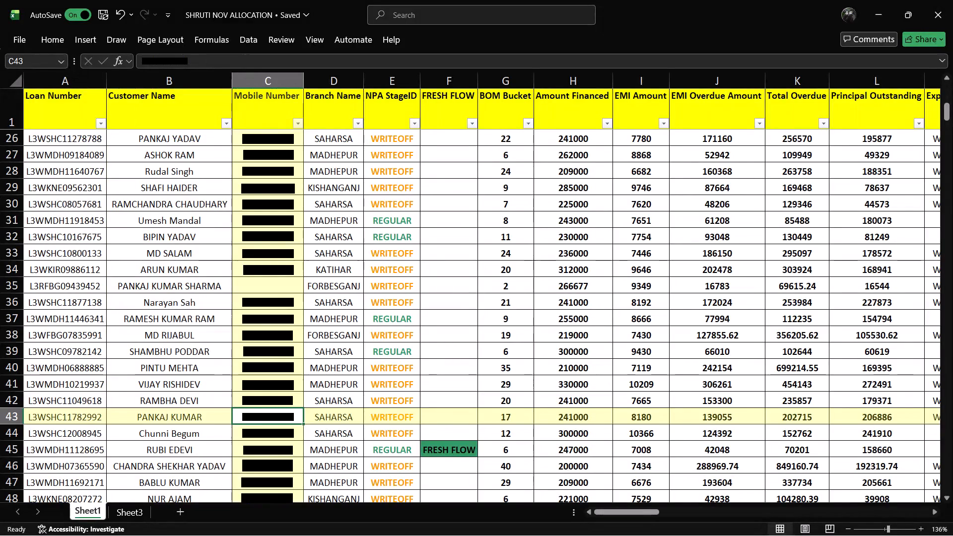
key("Right")
key("Right")
key("Right")
key("Right")
key("Right")
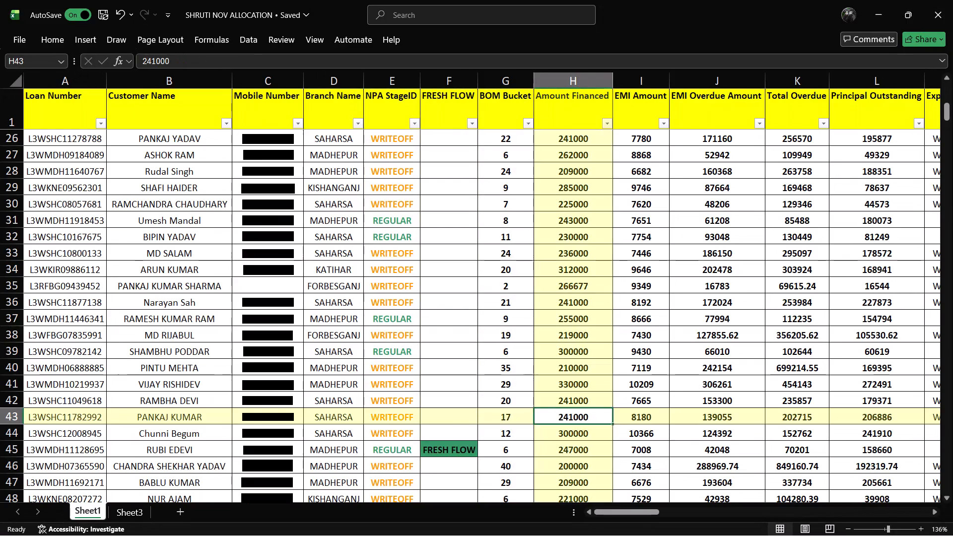
key("Right")
key("Right")
key("Right")
key("Right")
key("Right")
key("Right")
key("Right")
key("Right")
key("Right")
key("Right")
key("Right")
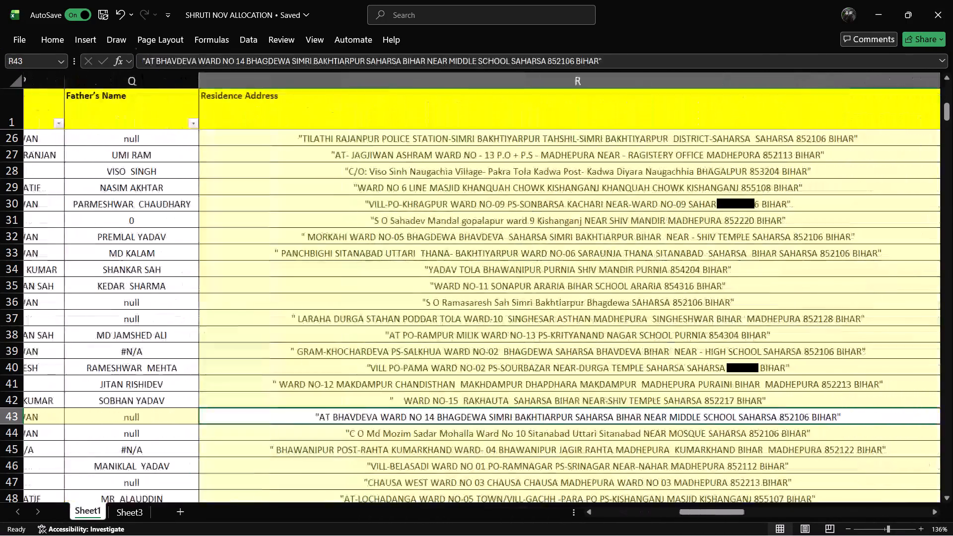
key("Right")
key("Right")
key("Right")
key("Right")
key("Right")
key("Right")
key("Right")
key("Right")
key("Right")
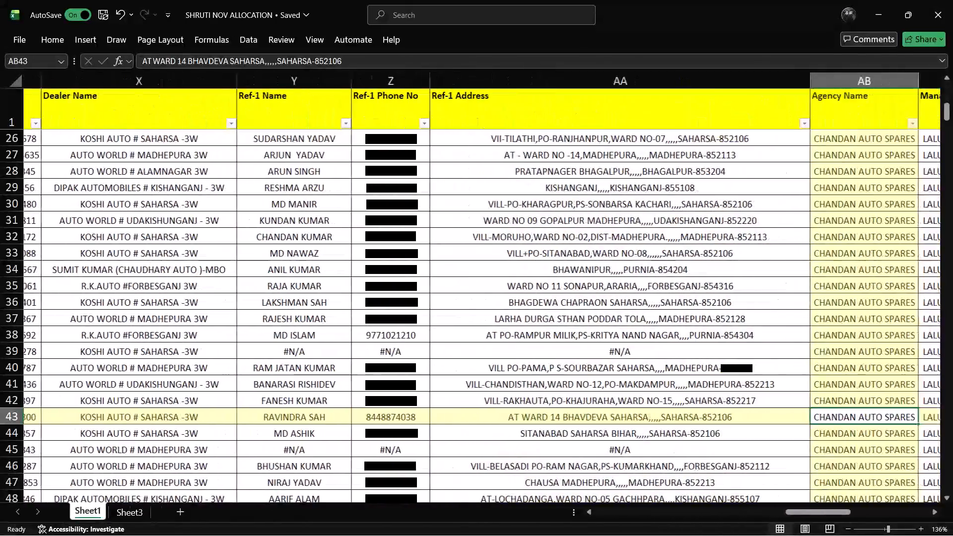
key("Right")
key("Right")
key("Right")
key("Right")
key("Right")
key("Right")
key("Right")
key("Right")
key("Right")
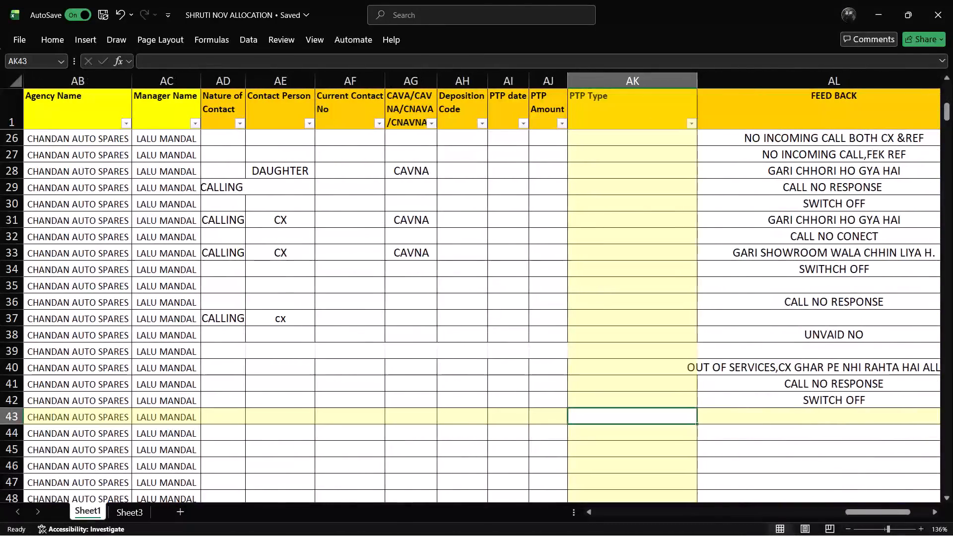
key("Right")
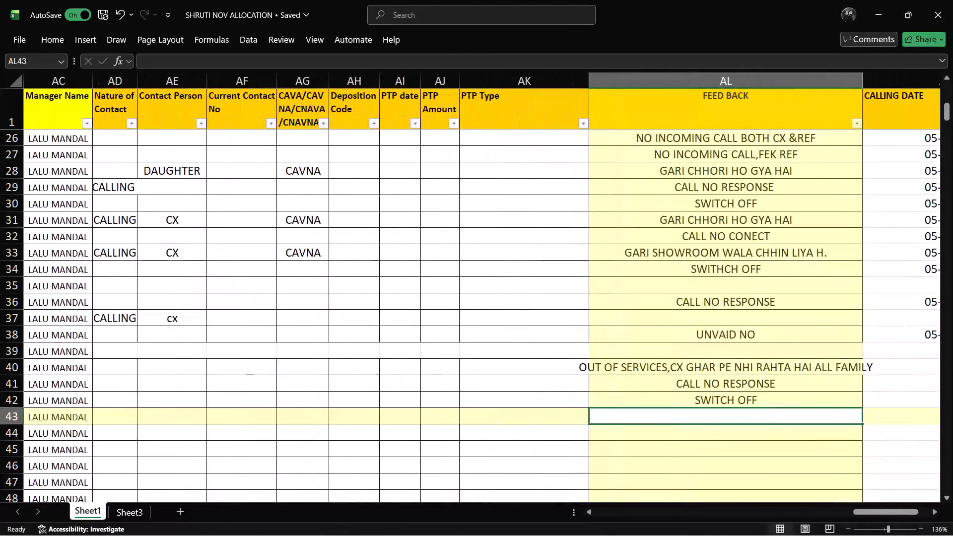
type("NO ACC")
key("BackSpace")
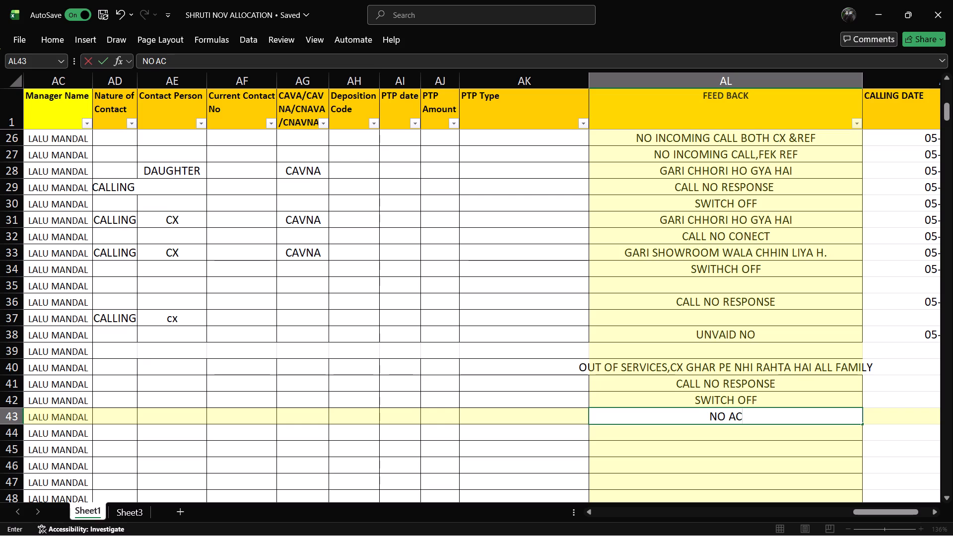
type("TIVE NO")
key("space")
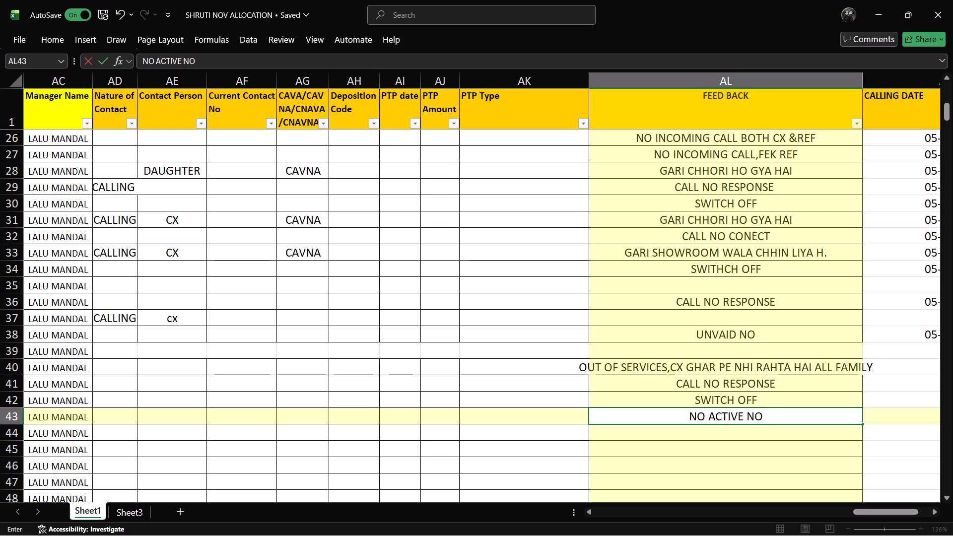
type("CX")
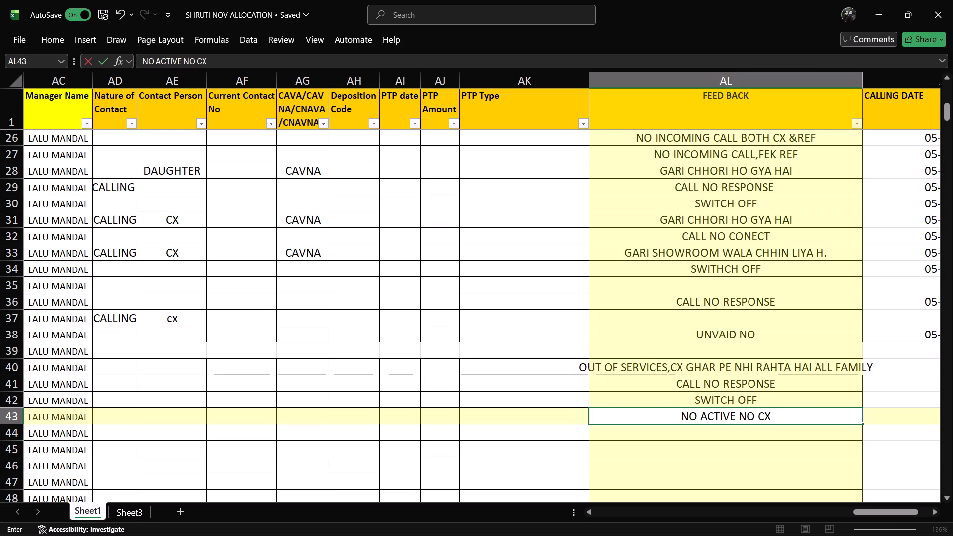
key("ctrl+4")
key("shift+ampersand")
key("space")
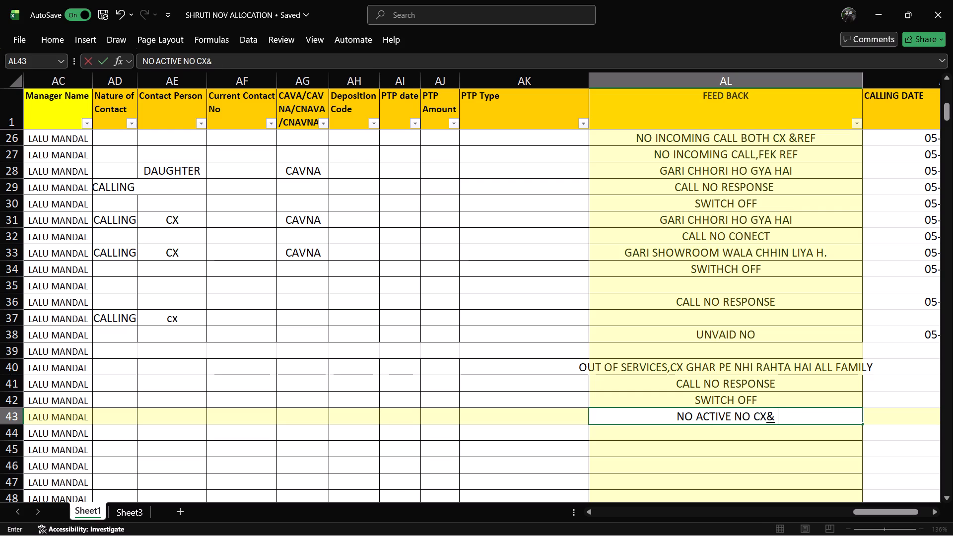
type("REF")
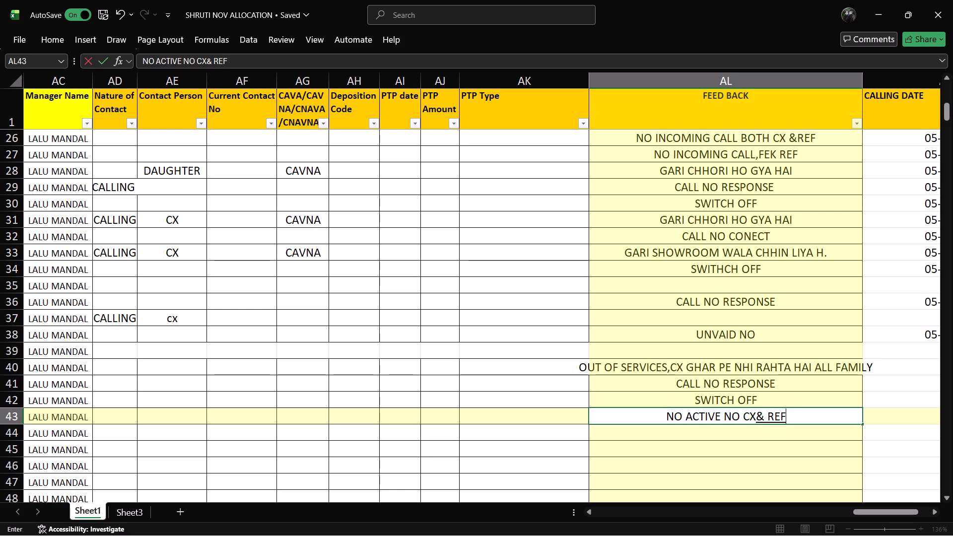
key("ctrl+s")
Fill the calling date 05-11-2026 for rows 43, 42, 41 and 40, and save the workbook.
key("Right")
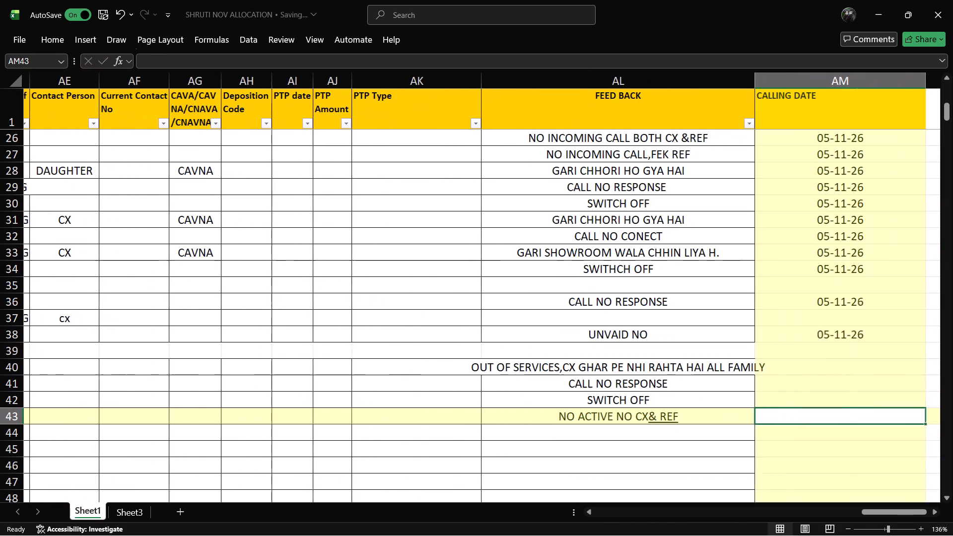
key("ctrl+semicolon")
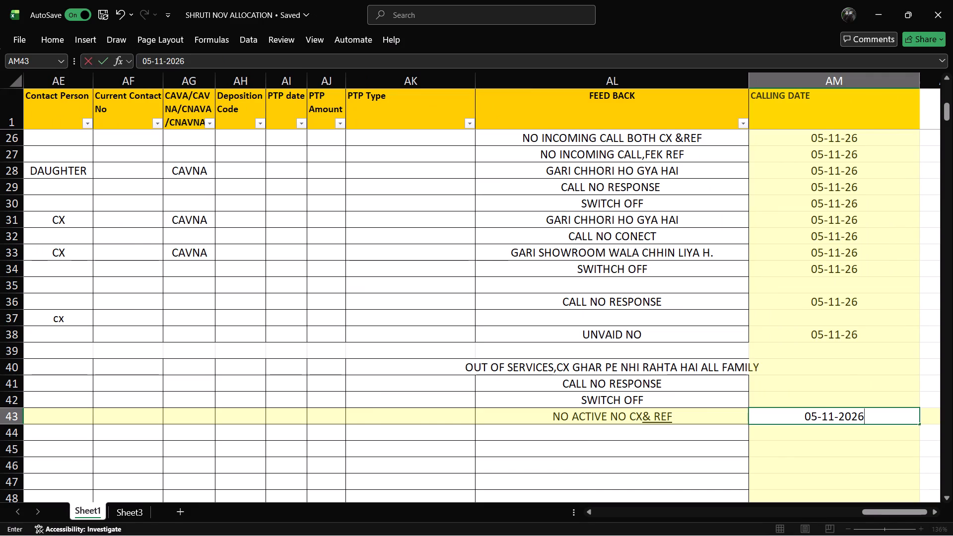
key("Up")
key("ctrl+semicolon")
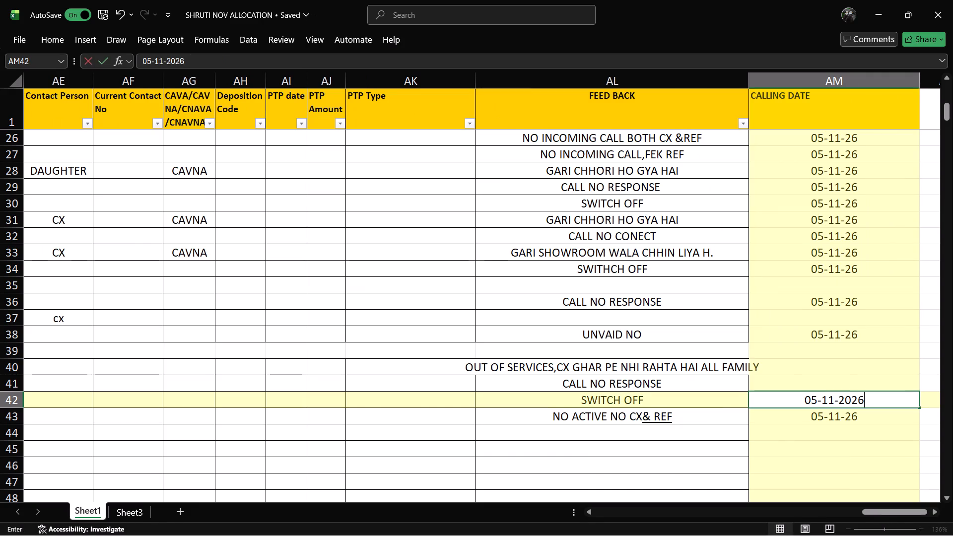
key("Up")
key("ctrl+semicolon")
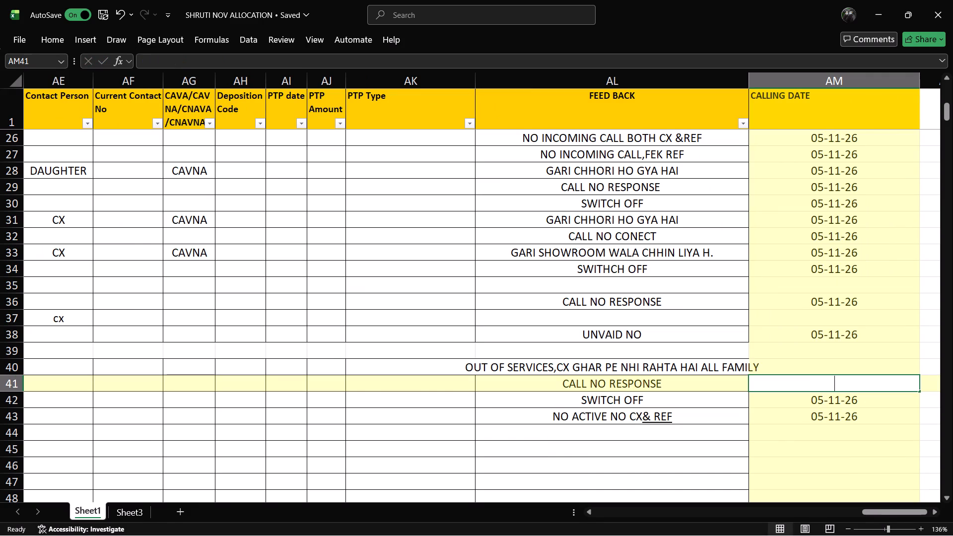
key("Up")
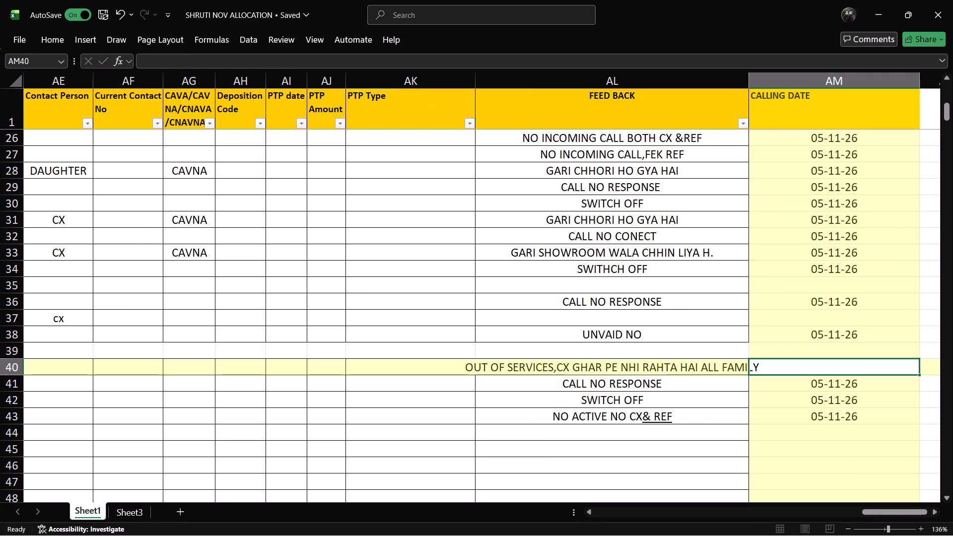
key("ctrl+semicolon")
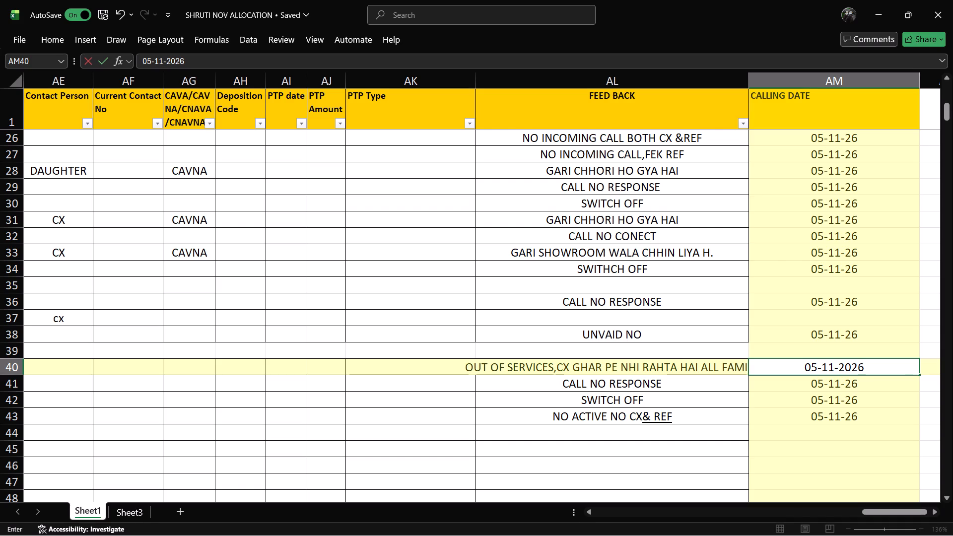
left_click(814, 450)
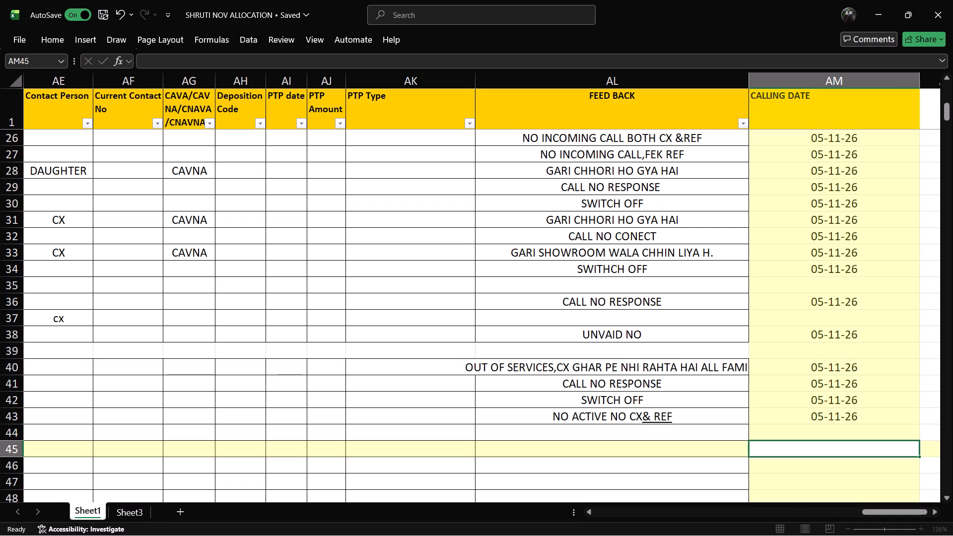
left_click(825, 416)
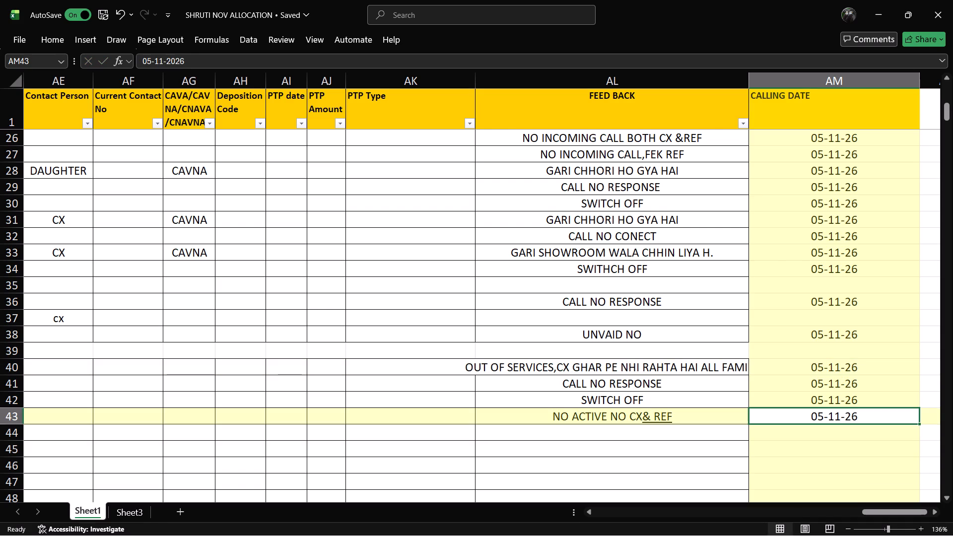
key("ctrl+s")
Return to the customer details and look up the mobile number of the row 44 customer.
key("Left")
key("Left")
key("Left")
key("Left")
key("Left")
key("Left")
key("Left")
key("Left")
key("Left")
key("Left")
key("Left")
key("Left")
key("Left")
key("Left")
key("Left")
key("Left")
key("Left")
key("Left")
key("Left")
key("Left")
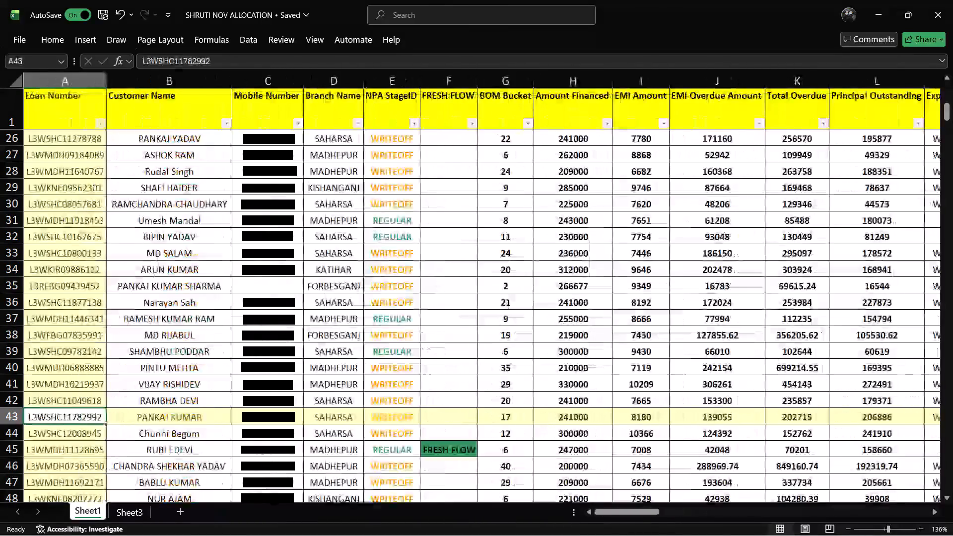
key("Right")
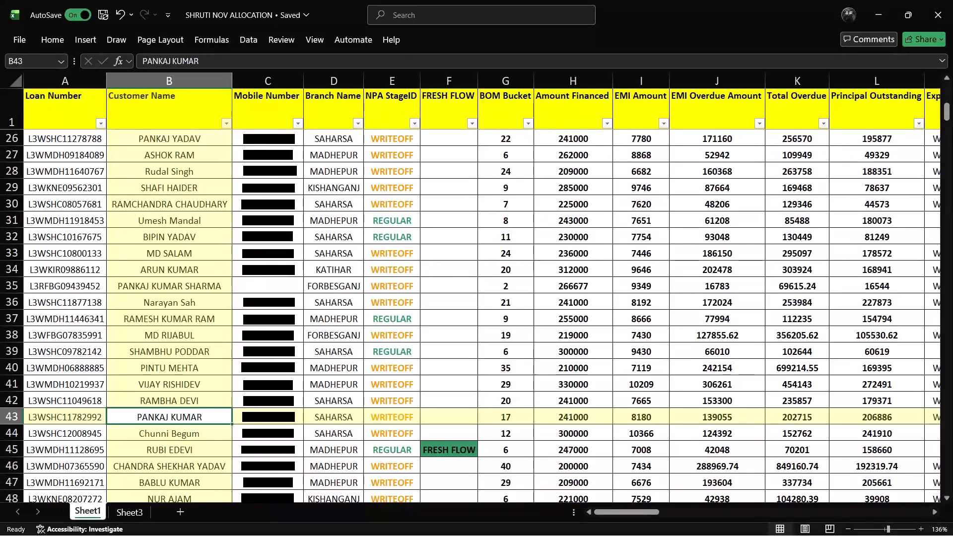
key("Down")
key("Right")
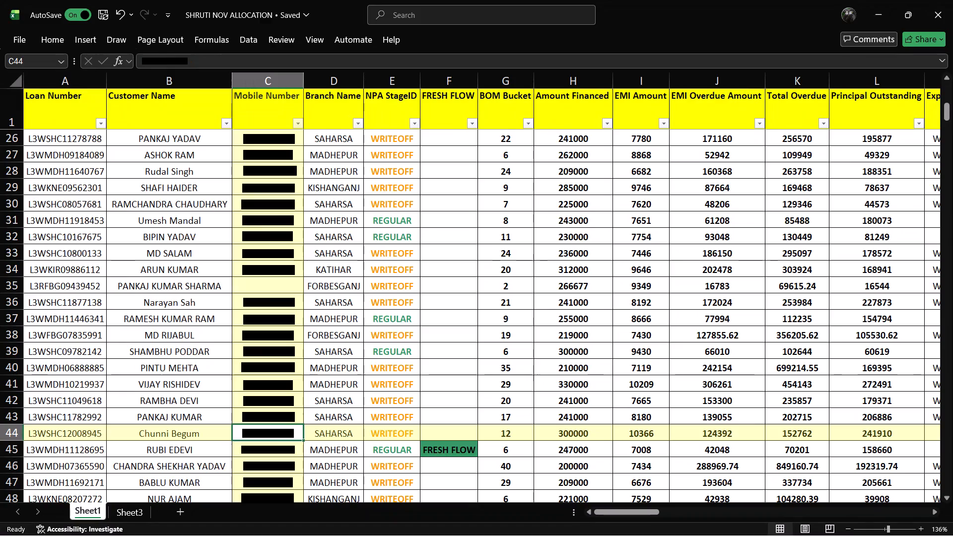
Record the feedback "SWITCH OFF" for the row 44 customer and save the workbook.
key("Right")
key("Right")
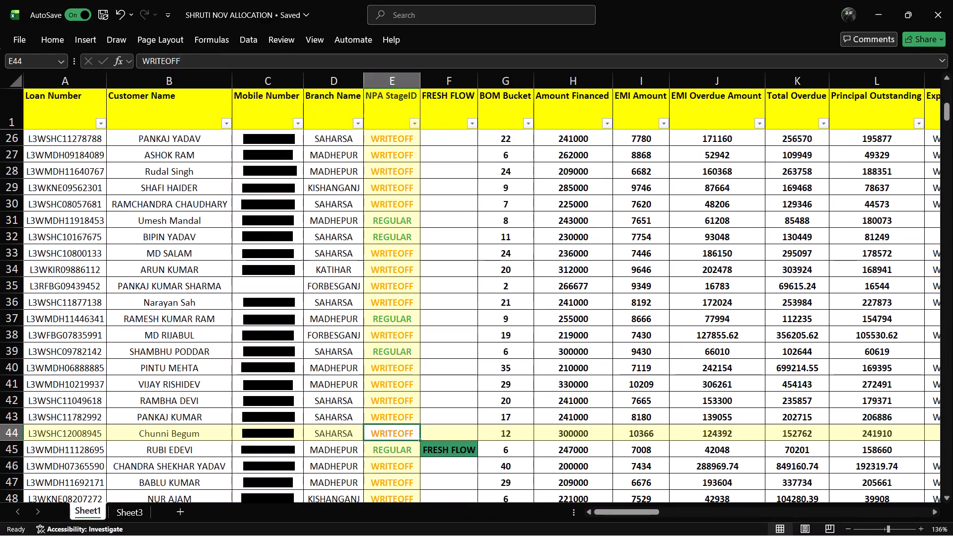
key("Right")
key("Right")
key("Right")
key("Right")
key("Right")
key("Right")
key("Right")
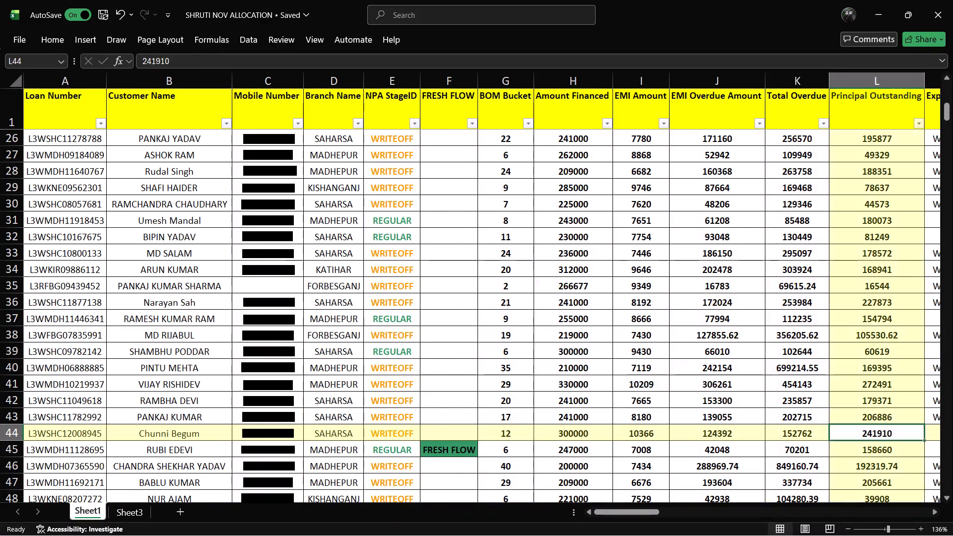
key("Right")
key("Right")
key("Right")
key("Right")
key("Right")
key("Right")
key("Right")
key("Right")
key("Right")
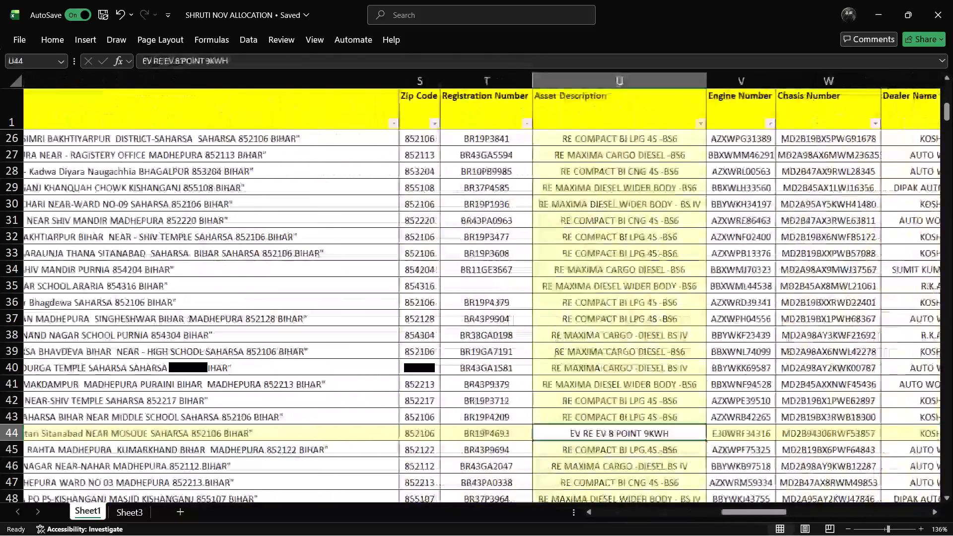
key("Right")
key("Right")
key("Right")
key("Right")
key("Right")
key("Right")
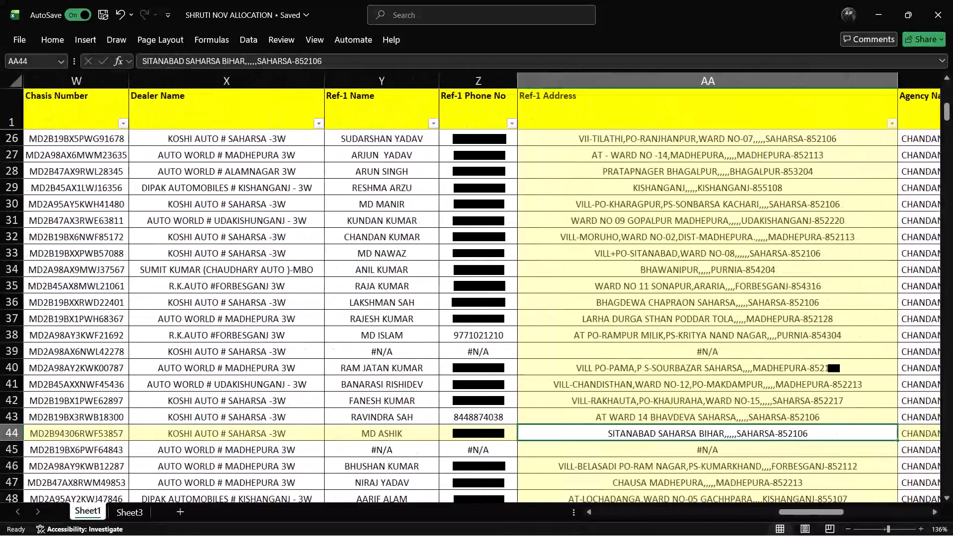
key("Right")
key("Right")
key("Right")
key("Right")
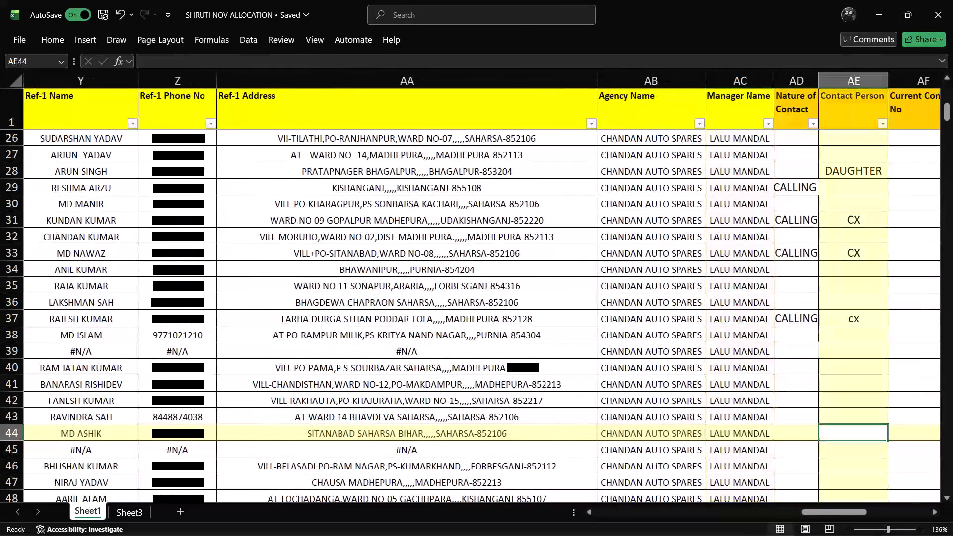
key("Right")
key("Right")
key("Right")
key("Right")
key("Right")
key("Right")
key("Right")
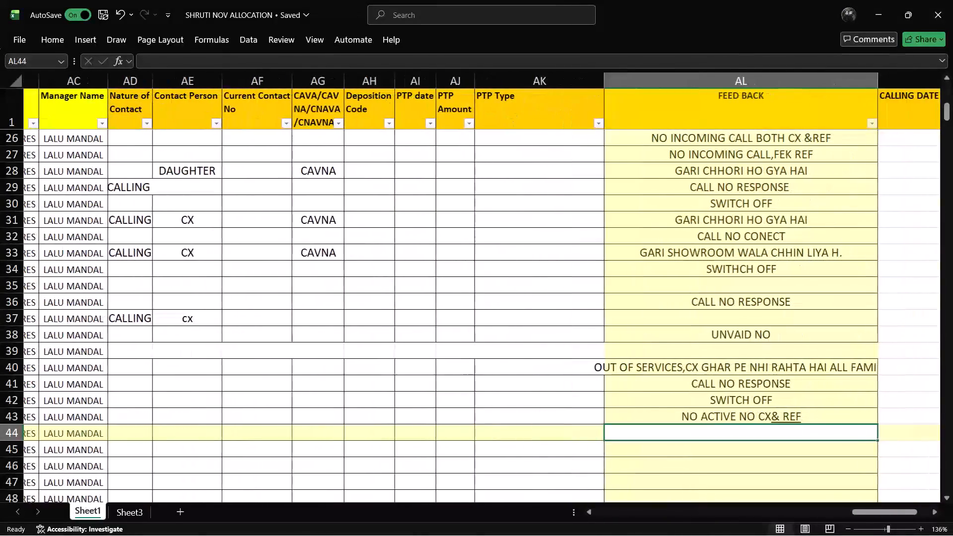
type("SW")
key("Down")
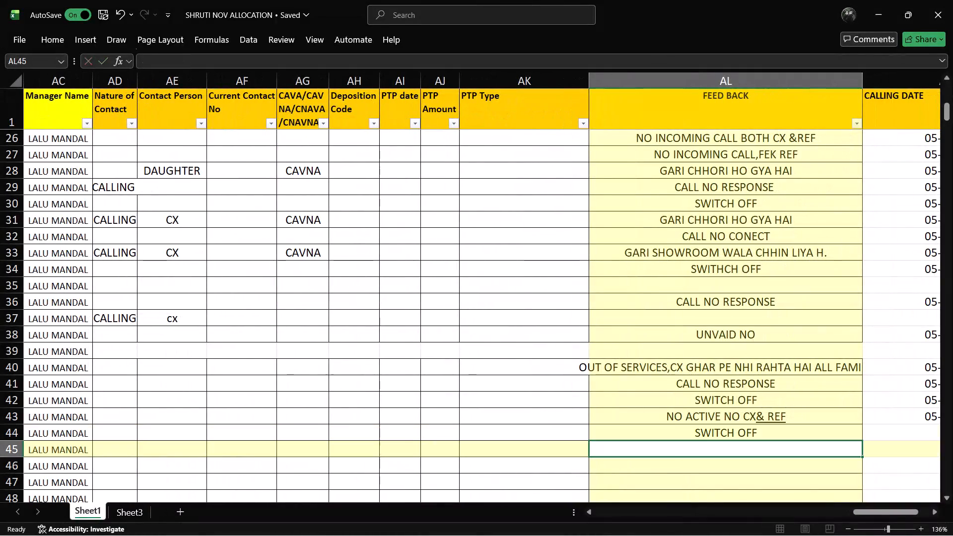
key("ctrl+s")
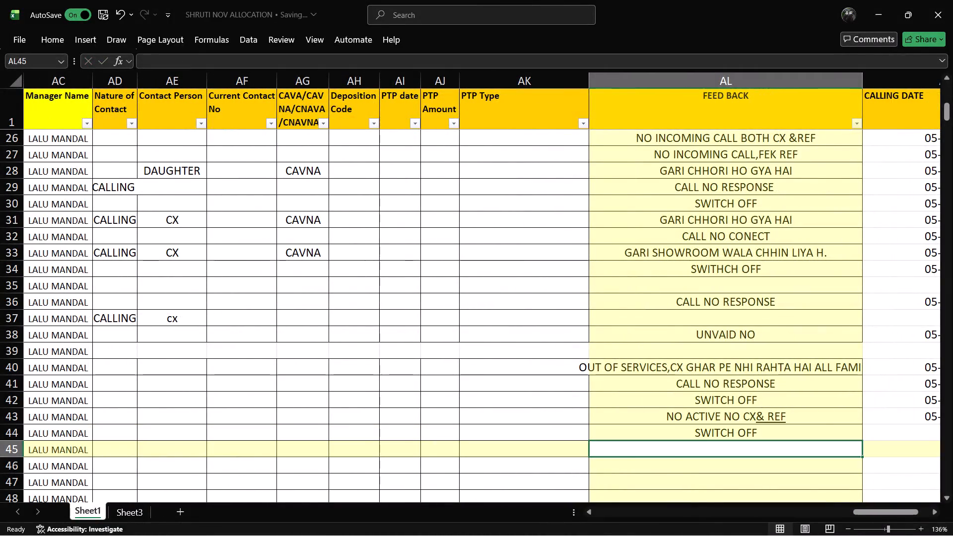
Return to the customer details and look up the mobile number of the row 45 customer.
key("Left")
key("Left")
key("Left")
key("Left")
key("Left")
key("Left")
key("Left")
key("Left")
key("Left")
key("Left")
key("Left")
key("Left")
key("Left")
key("Left")
key("Left")
key("Left")
key("Left")
key("Left")
key("Left")
key("Left")
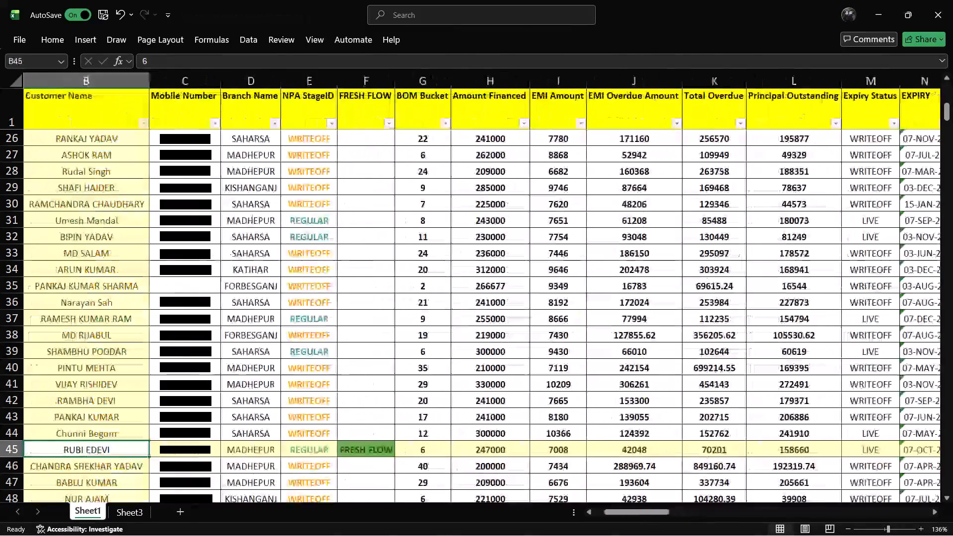
key("Right")
key("Right")
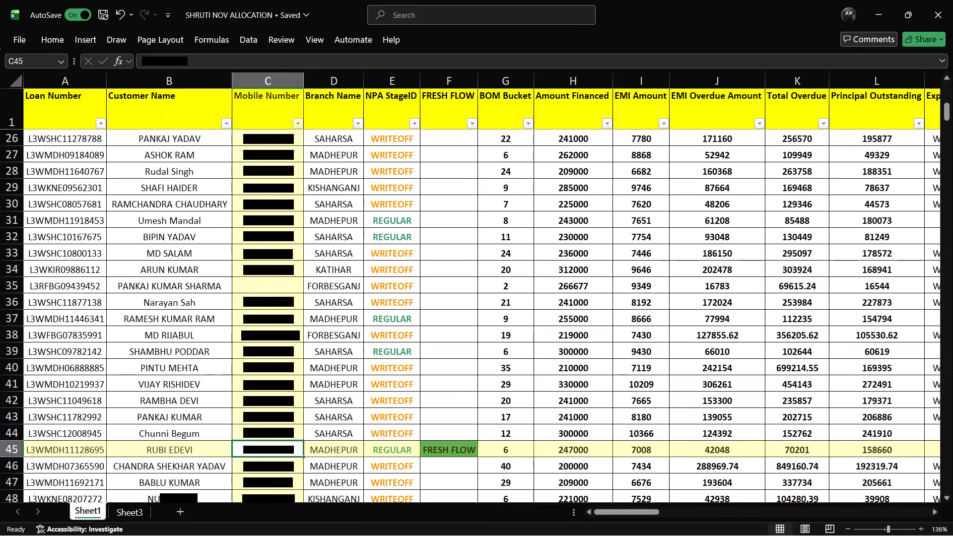
Record the feedback "FOREWARD CALL" for the row 45 customer and save the workbook.
key("Right")
key("Right")
key("Right")
key("Right")
key("Right")
key("Right")
key("Right")
key("Right")
key("Right")
key("Right")
key("Right")
key("Right")
key("Right")
key("Right")
key("Right")
key("Right")
key("Right")
key("Right")
key("Right")
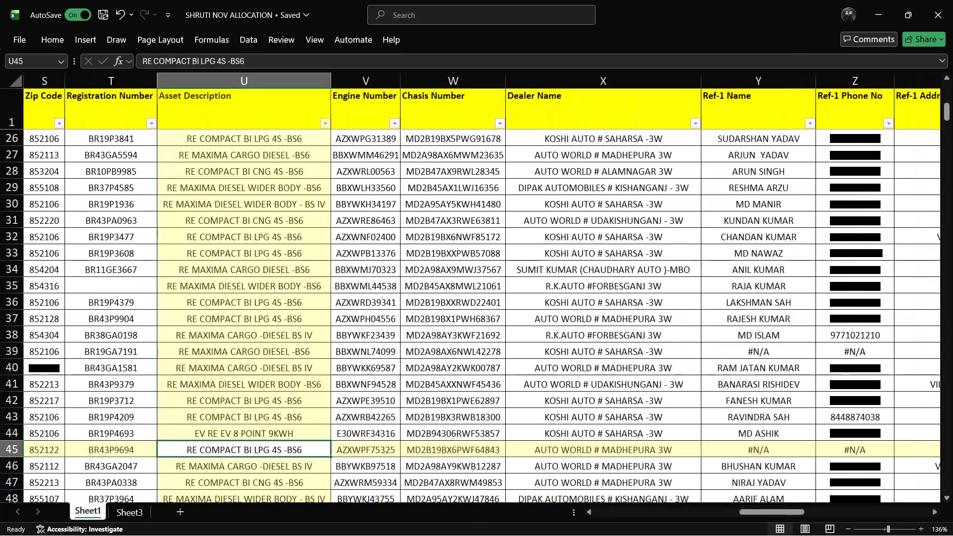
key("Right")
key("Right")
key("Right")
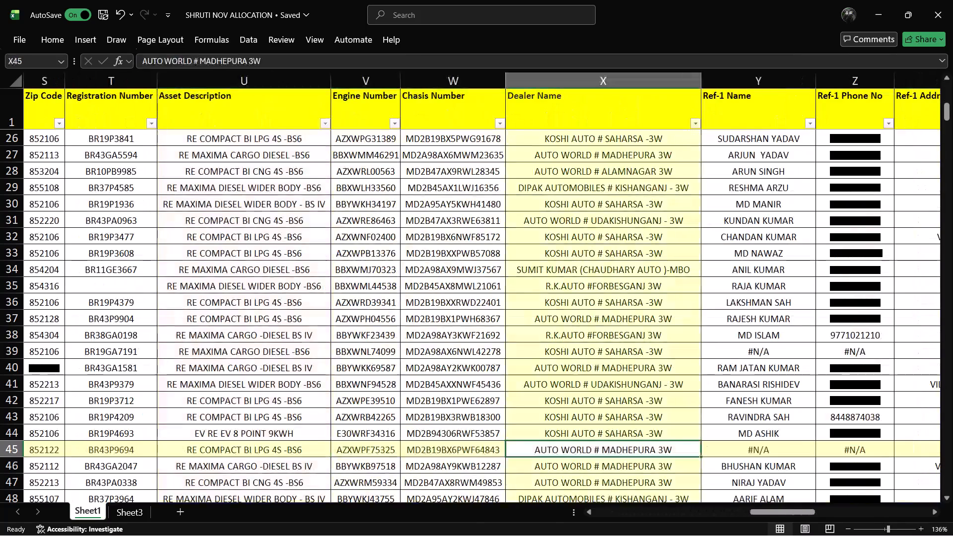
key("Right")
key("Right")
key("Right")
key("Right")
key("Right")
key("Right")
key("Right")
key("Right")
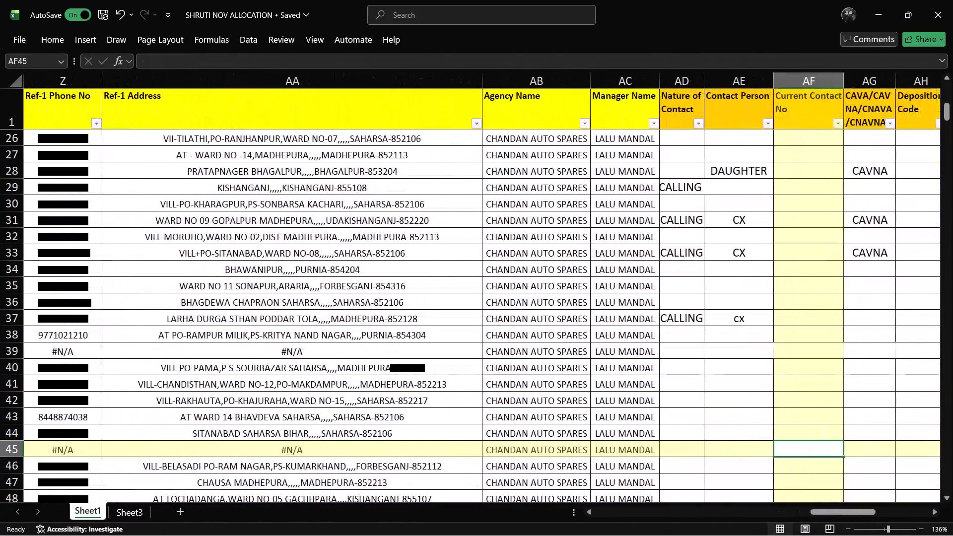
key("Right")
key("Right")
key("Right")
key("Right")
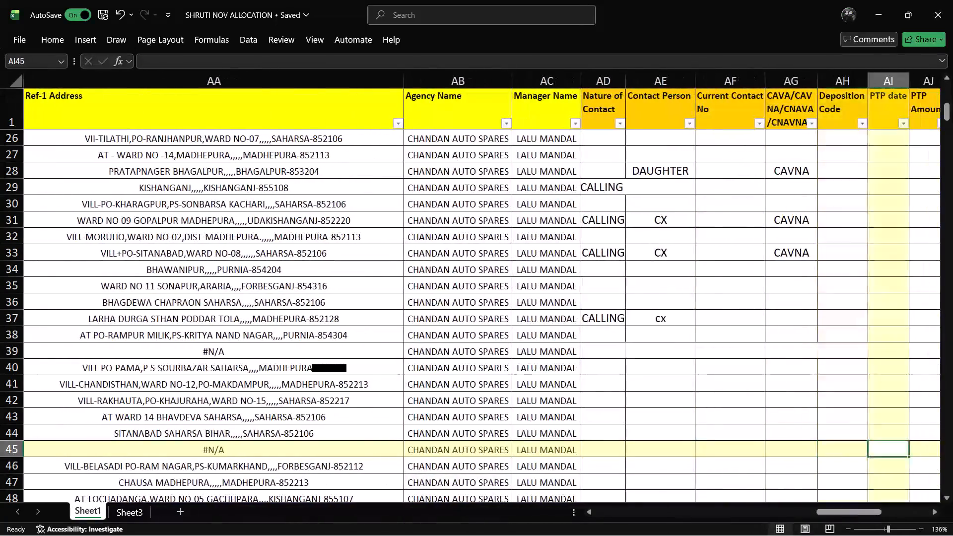
key("Right")
key("Right")
type("FOR")
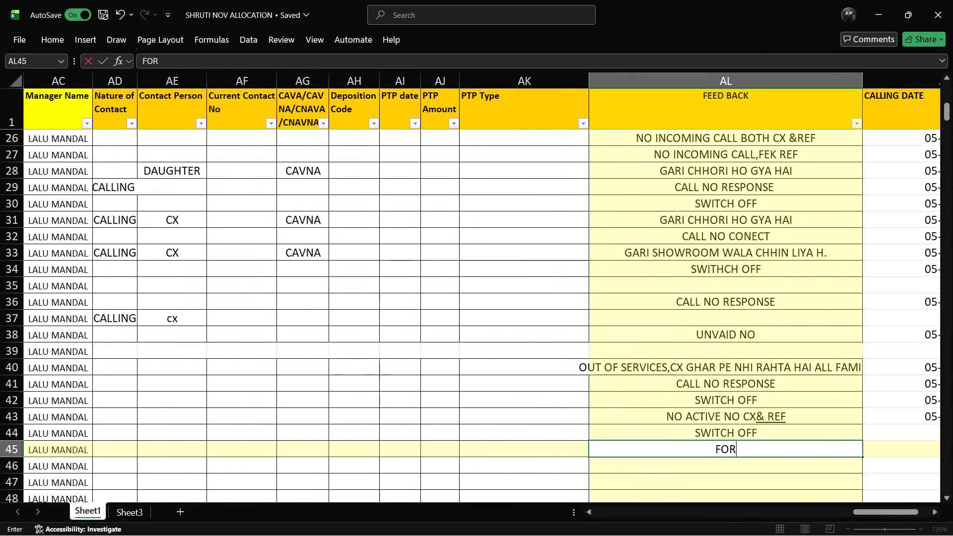
type("EWA")
key("r")
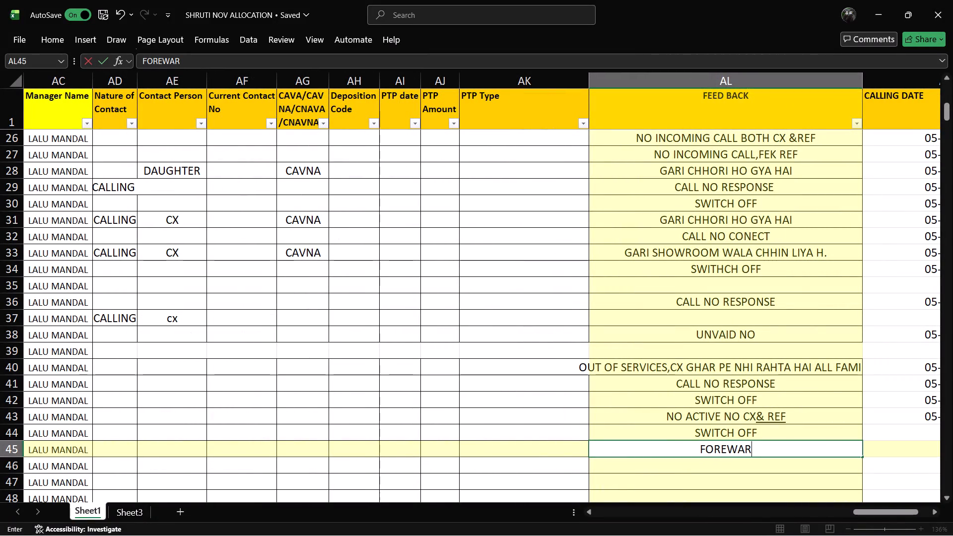
key("d")
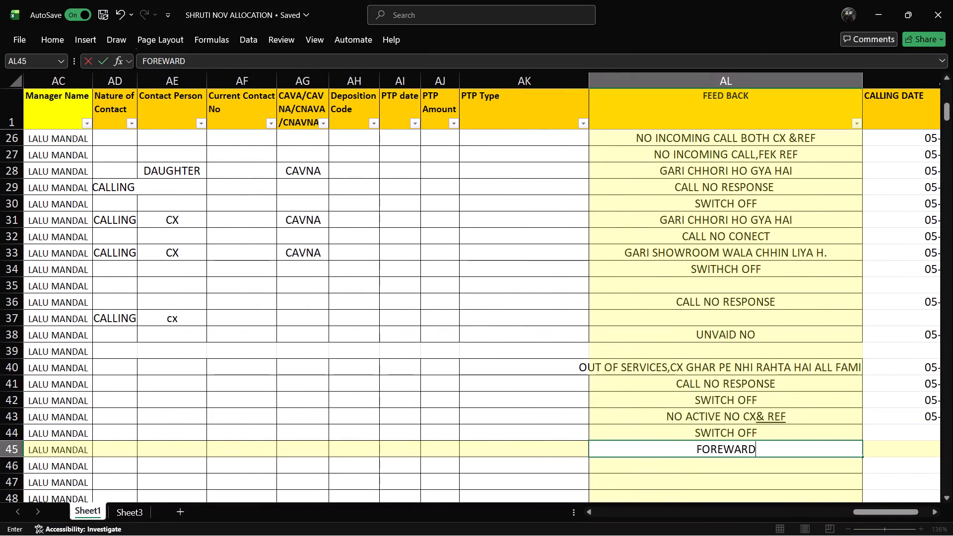
key("space")
type("CALL")
key("Down")
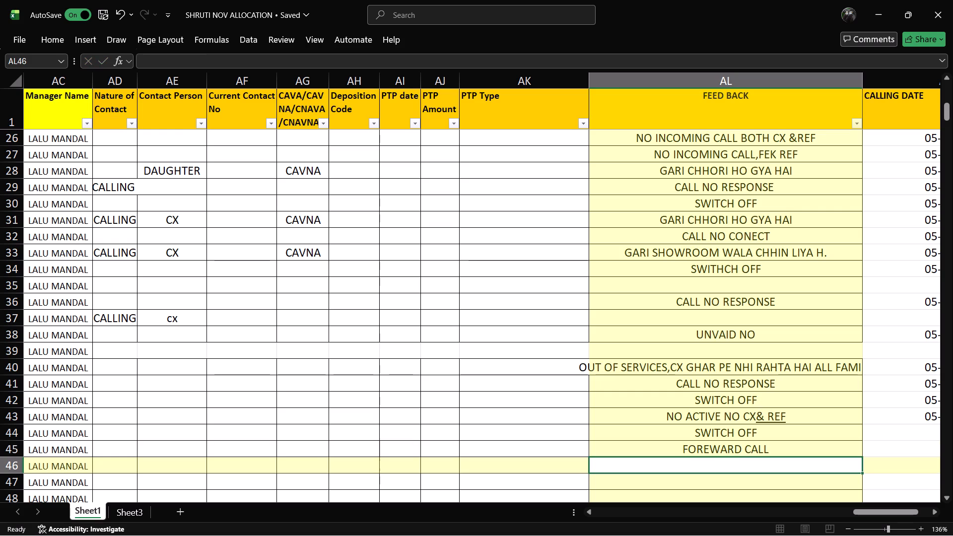
key("ctrl+s")
Return to the customer details and look up the mobile number of the row 46 customer.
key("Left")
key("Left")
key("Left")
key("Left")
key("Left")
key("Left")
key("Left")
key("Left")
key("Left")
key("Left")
key("Left")
key("Left")
key("Left")
key("Left")
key("Left")
key("Left")
key("Left")
key("Left")
key("Left")
key("Left")
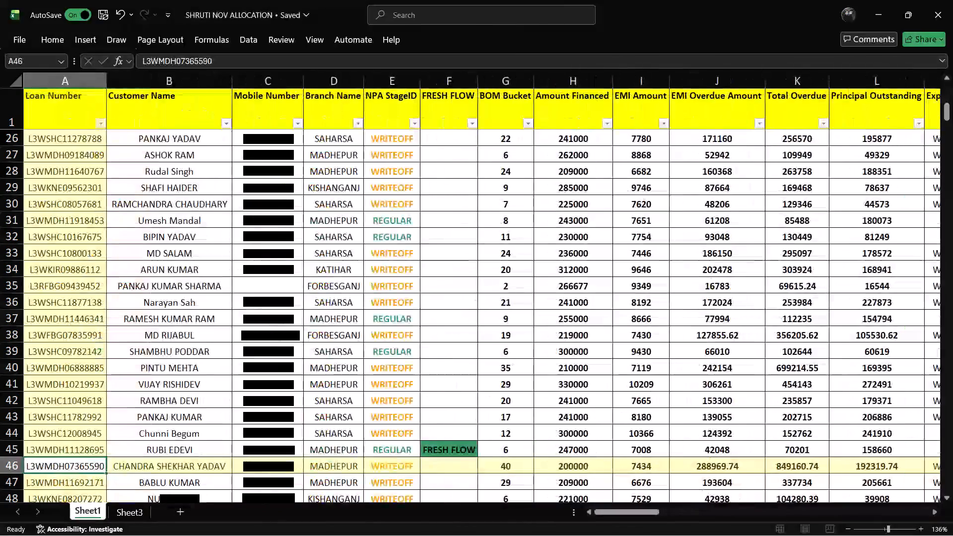
key("Right")
key("Right")
key("Right")
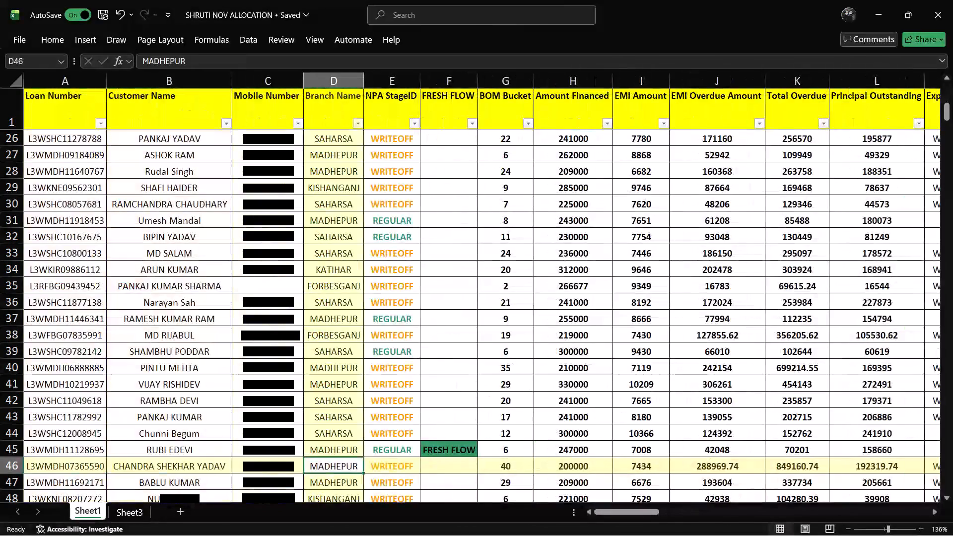
key("Left")
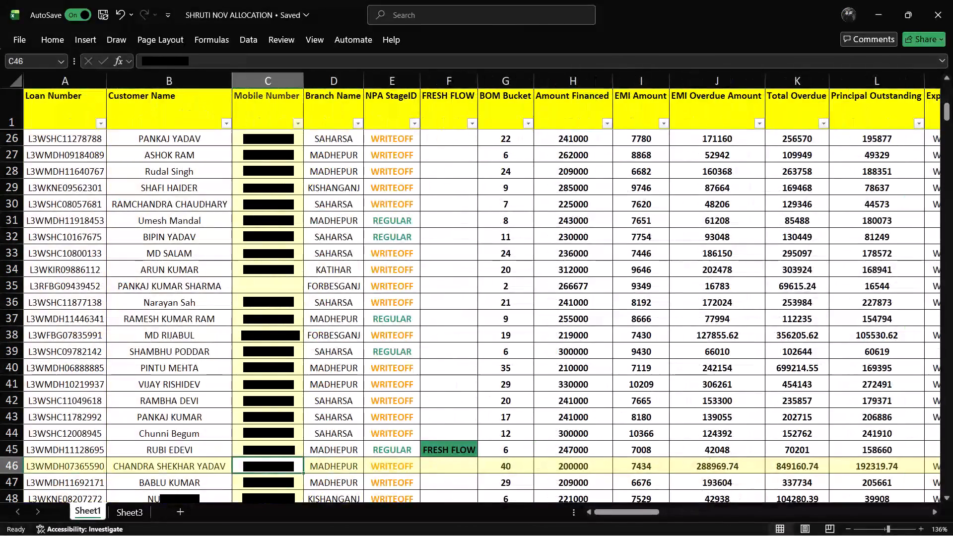
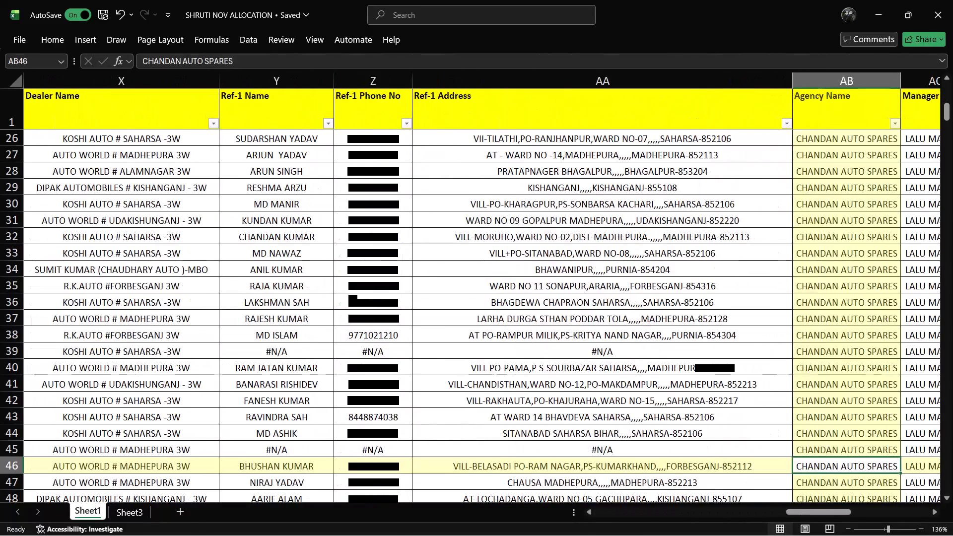
Look up the Ref-1 phone number for the row 46 customer.
key("Right")
key("Right")
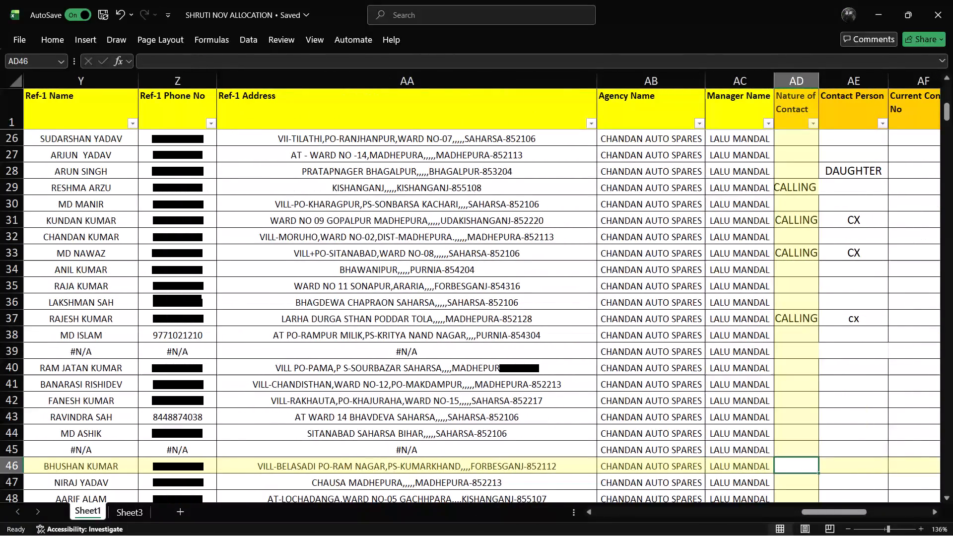
left_click(194, 472)
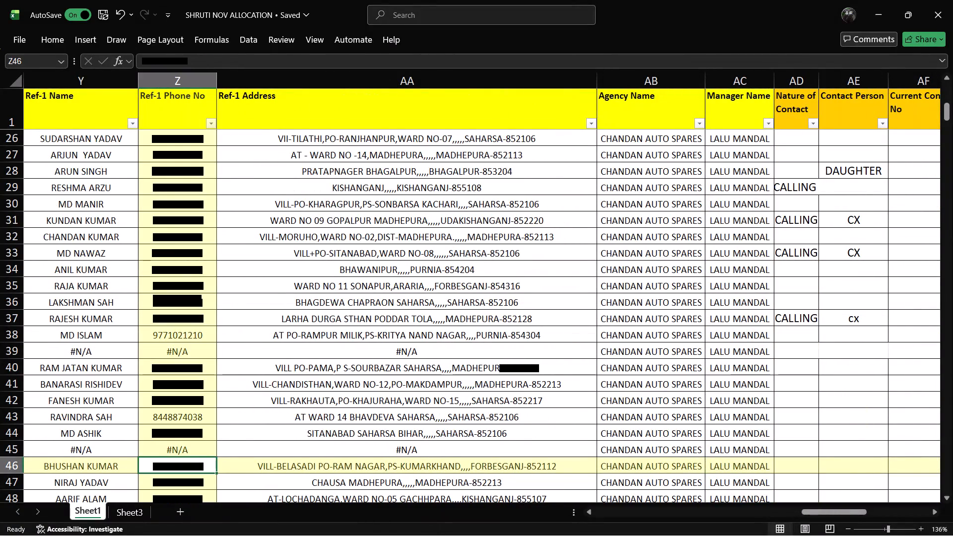
Record the feedback "SWITCH OFF" for the row 46 customer and save the workbook.
left_click(801, 468)
key("Right")
key("Right")
key("Right")
key("Right")
key("Right")
key("Right")
key("Right")
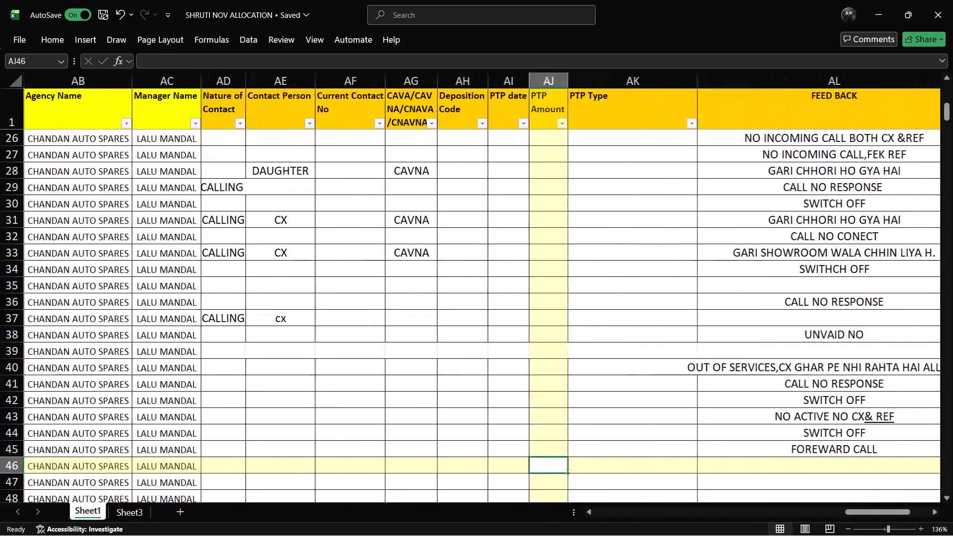
key("Right")
type("SW")
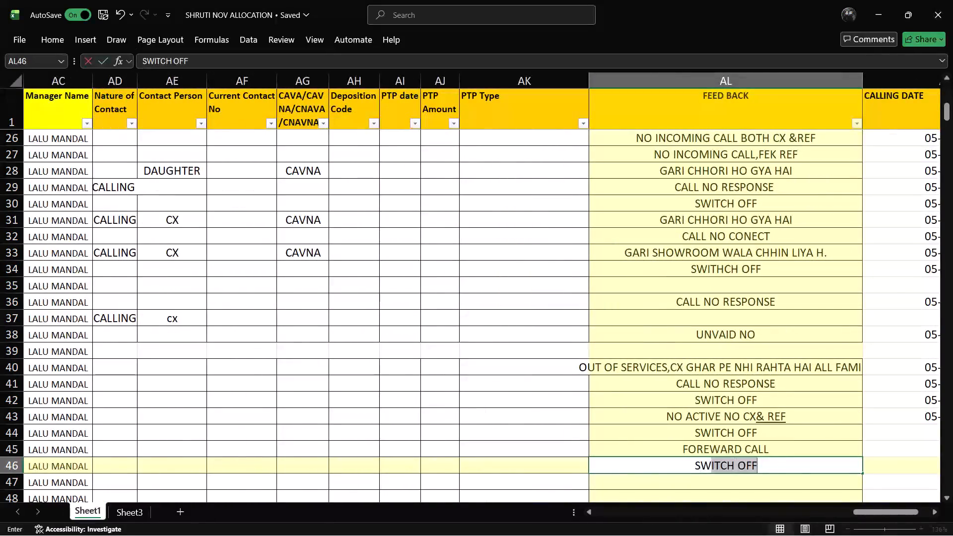
key("Down")
key("ctrl+s")
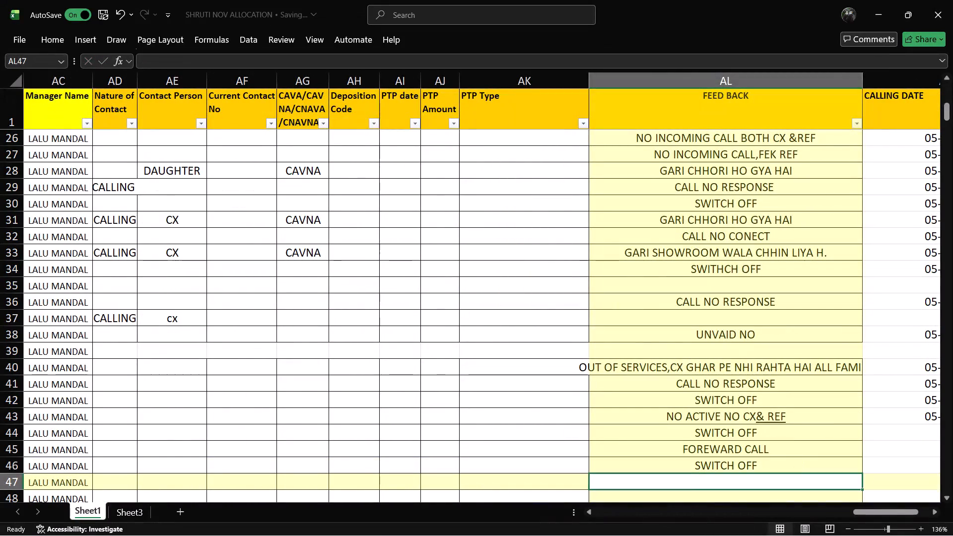
Return to the customer details and look up the mobile number of the row 47 customer.
key("Left")
key("Left")
key("Left")
key("Left")
key("Left")
key("Left")
key("Left")
key("Left")
key("Left")
key("Left")
key("Left")
key("Left")
key("Left")
key("Left")
key("Left")
key("Left")
key("Left")
key("Left")
key("Left")
key("Left")
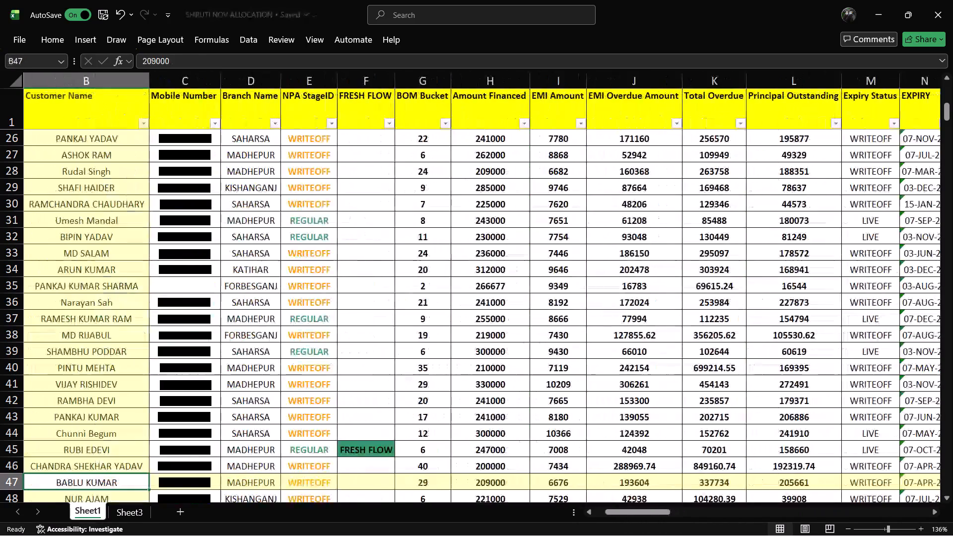
key("Right")
key("Right")
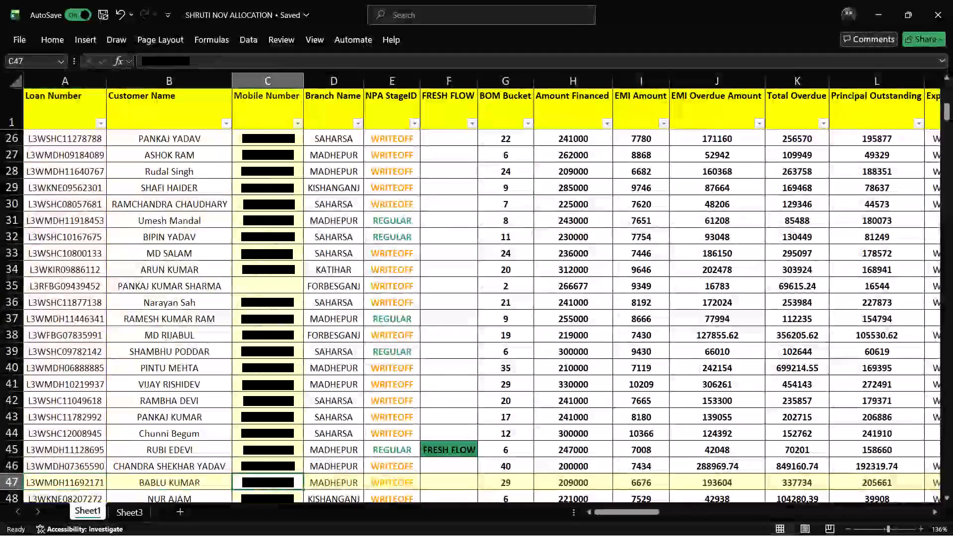
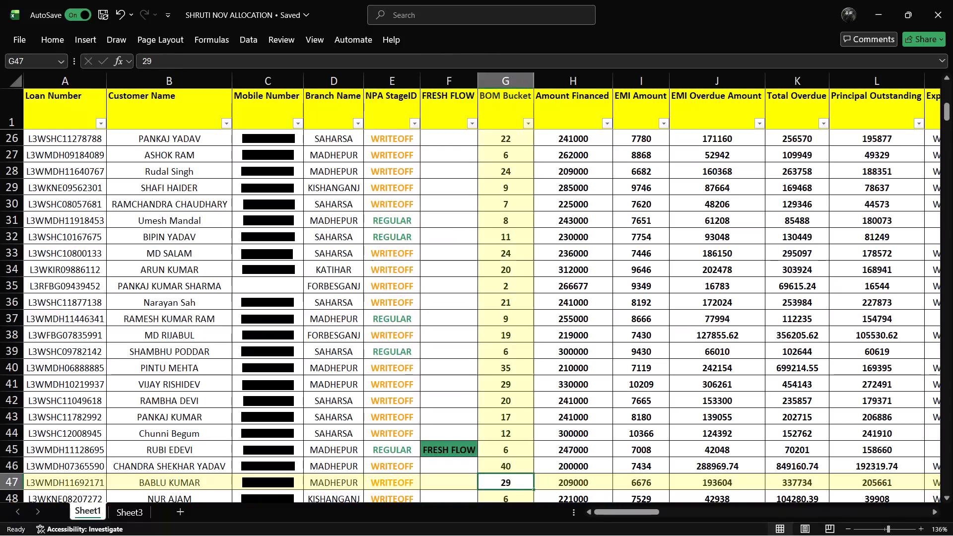
Review the row 47 customer's loan, vehicle and dealer details, and look up the Ref-1 phone number.
key("Right")
key("Right")
key("Right")
key("Right")
key("Right")
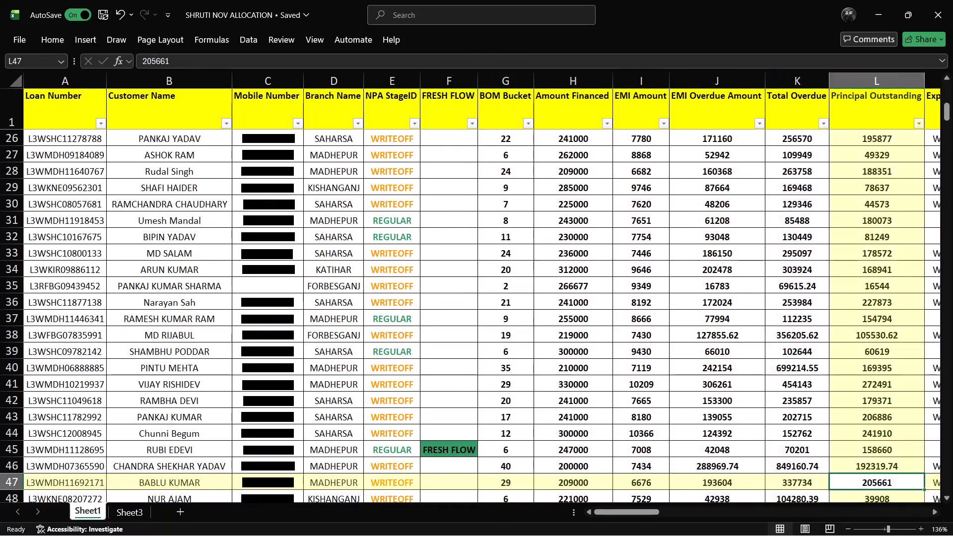
key("Right")
key("Right")
key("Right")
key("Right")
key("Right")
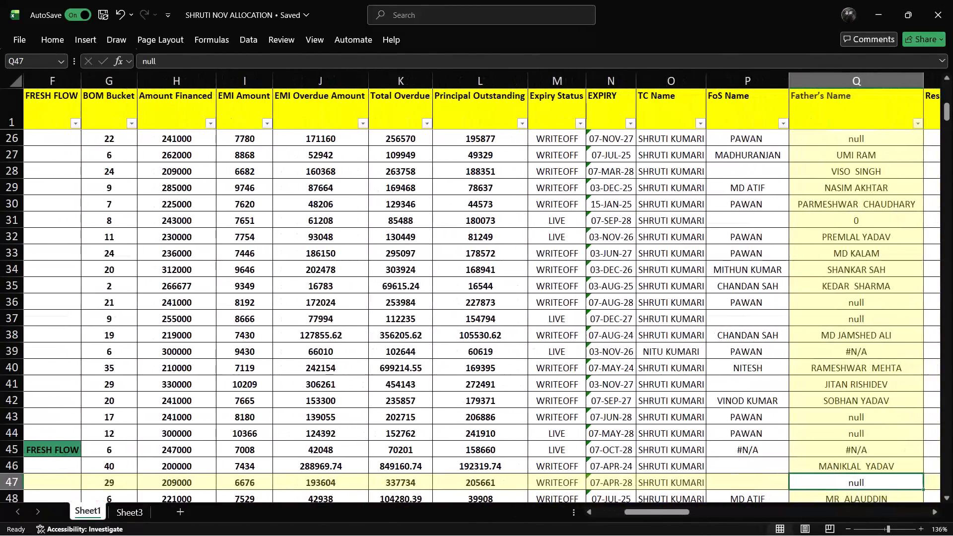
key("Right")
key("Right")
key("Right")
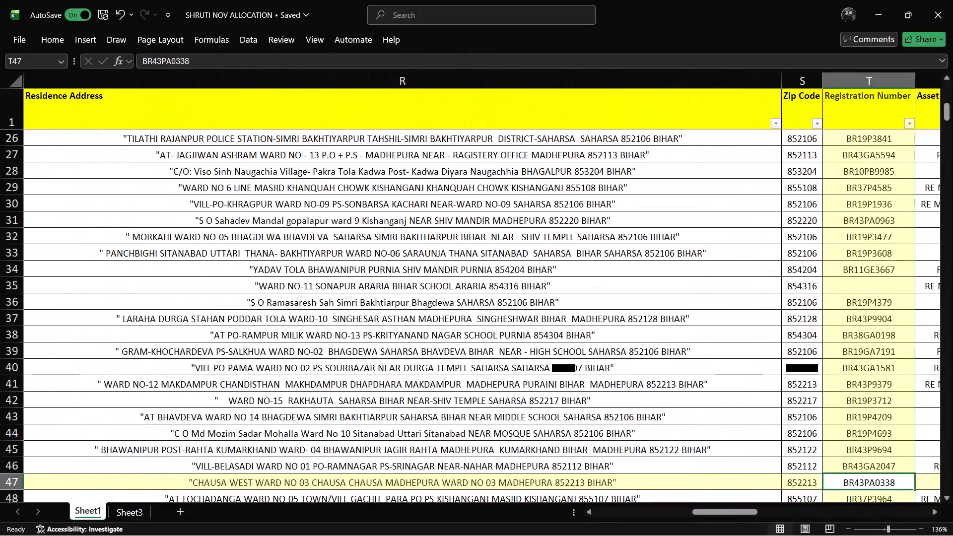
key("Right")
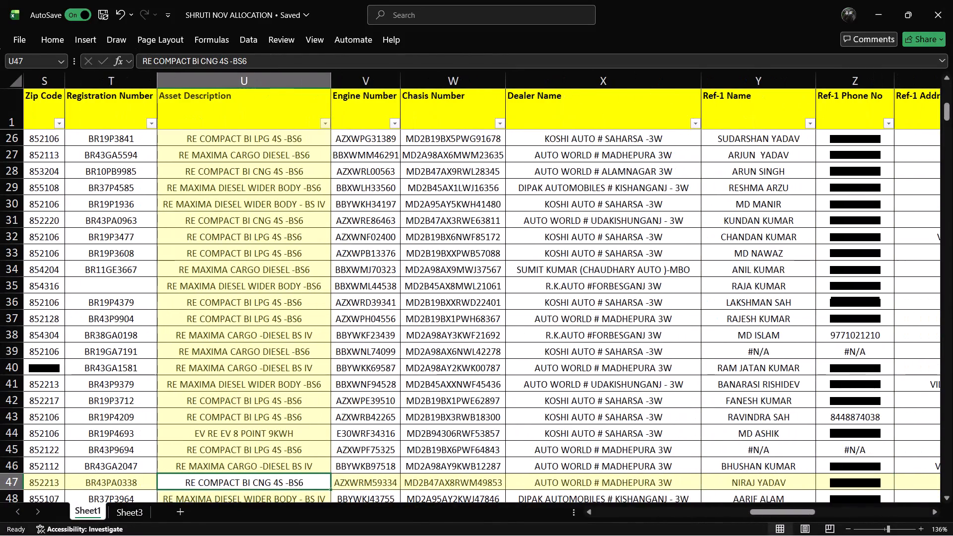
key("Right")
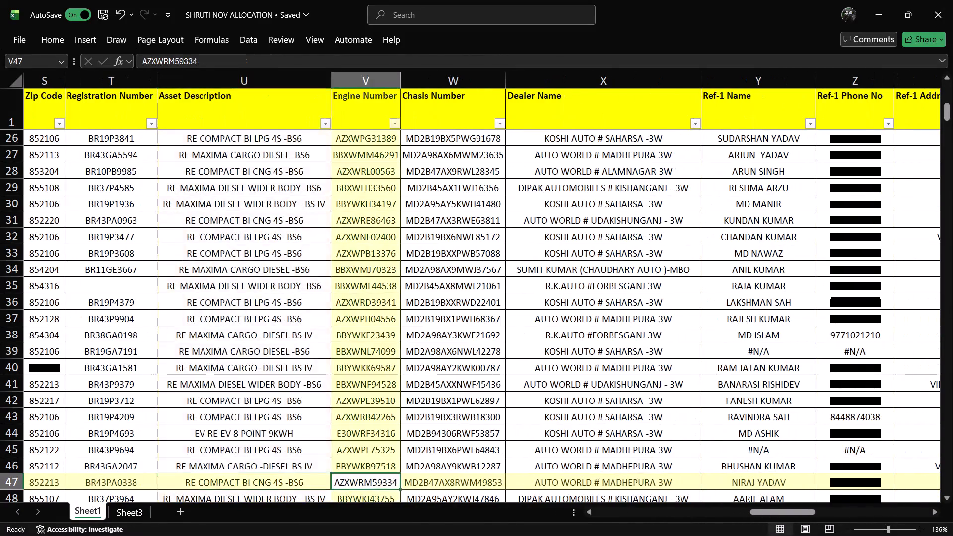
key("Right")
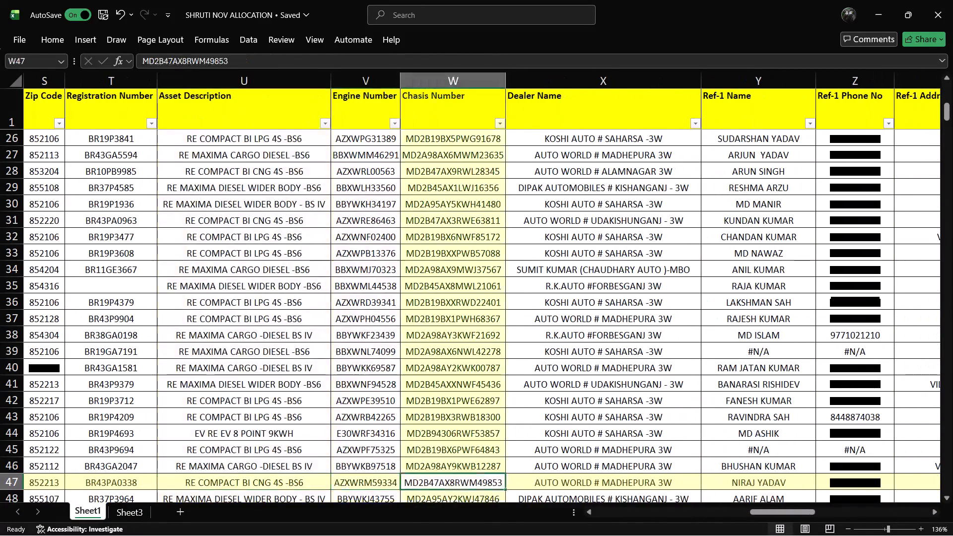
key("Right")
key("Right")
key("Right")
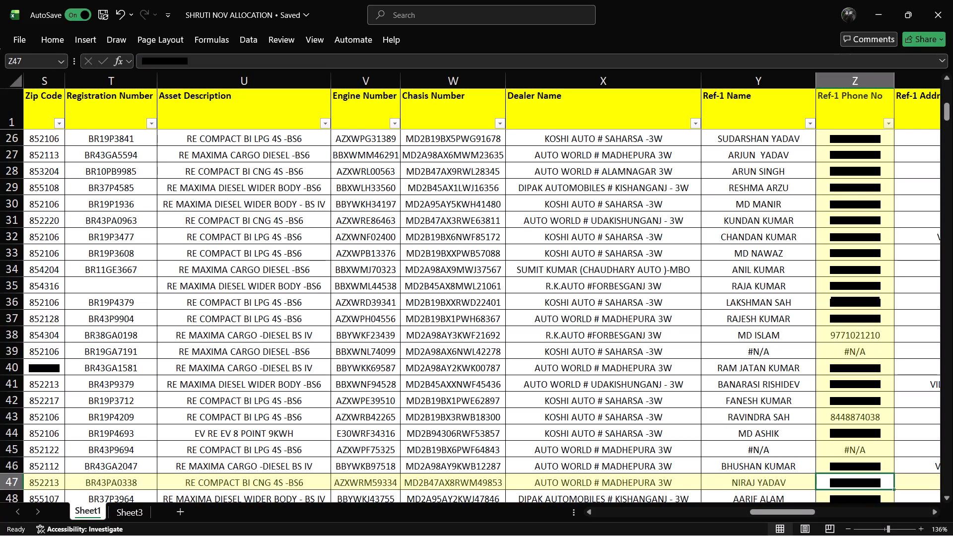
Return to the start of row 47 and check the customer's loan number.
key("Left")
key("Left")
key("Left")
key("Left")
key("Left")
key("Left")
key("Left")
key("Left")
key("Left")
key("Left")
key("Left")
key("Left")
key("Left")
key("Left")
key("Left")
key("Left")
key("Left")
key("Left")
key("Left")
key("Left")
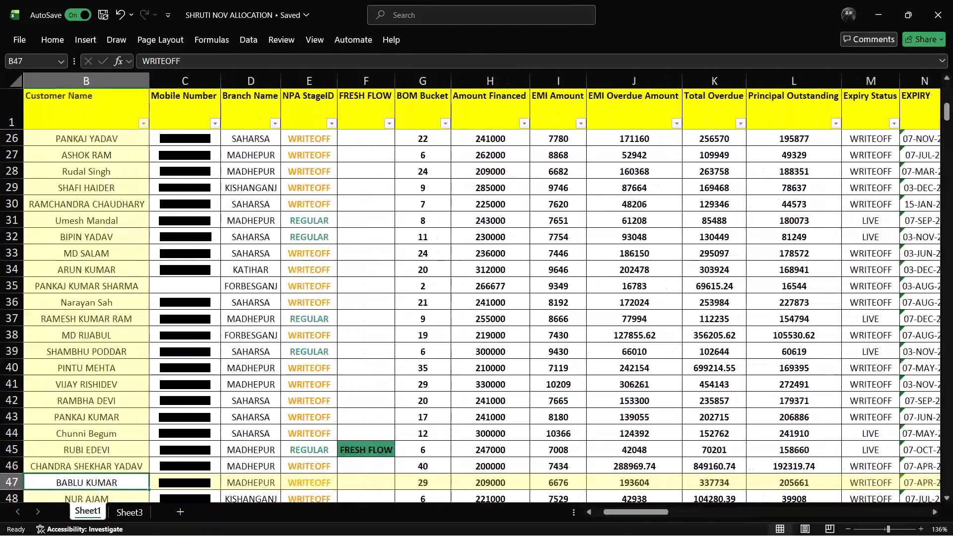
key("Right")
key("Left")
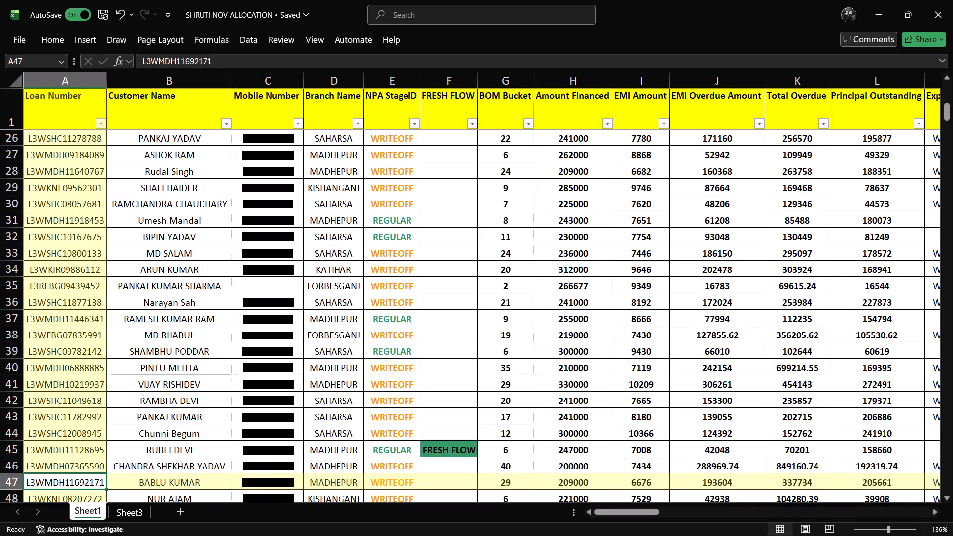
Check the row 47 customer's name and branch, and look up the mobile number again.
key("Right")
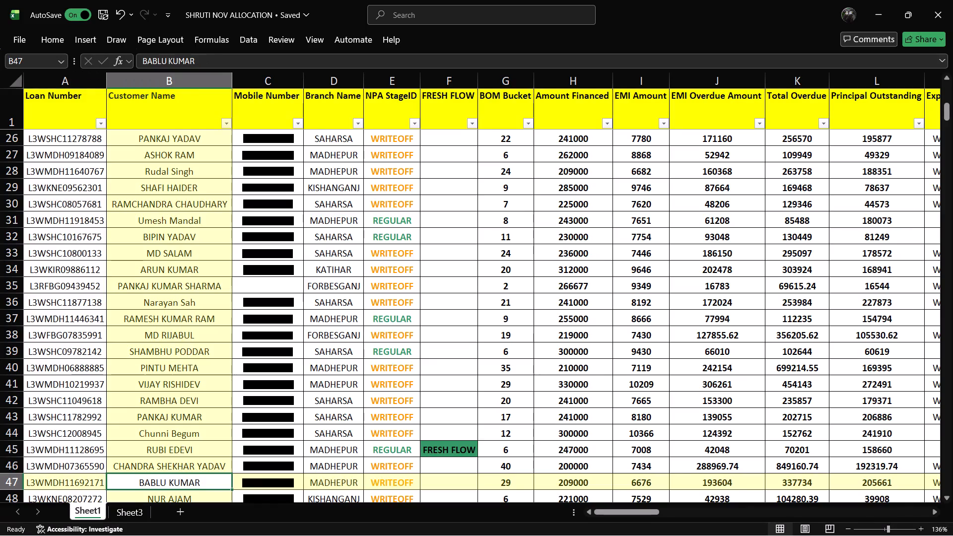
key("Right")
key("Right")
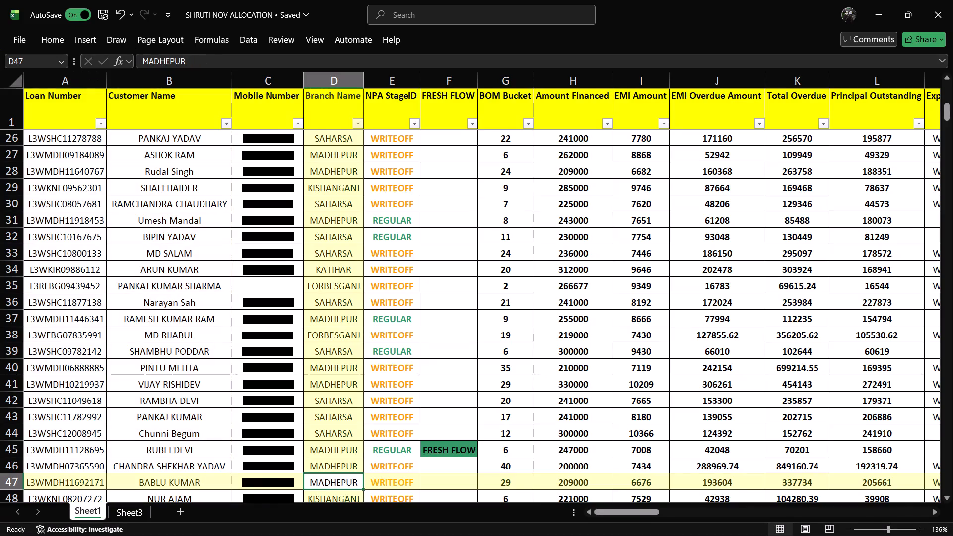
key("Left")
key("Left")
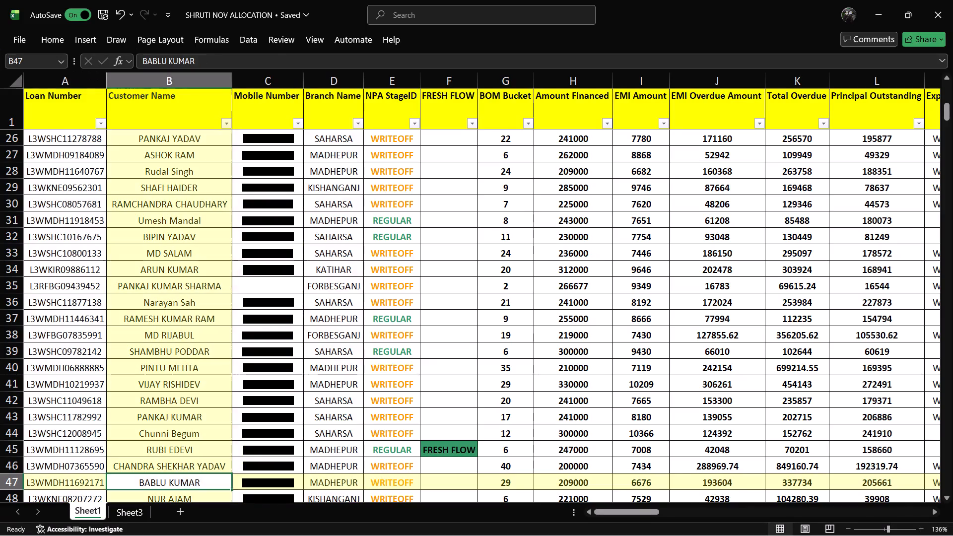
key("Left")
key("Left")
key("Right")
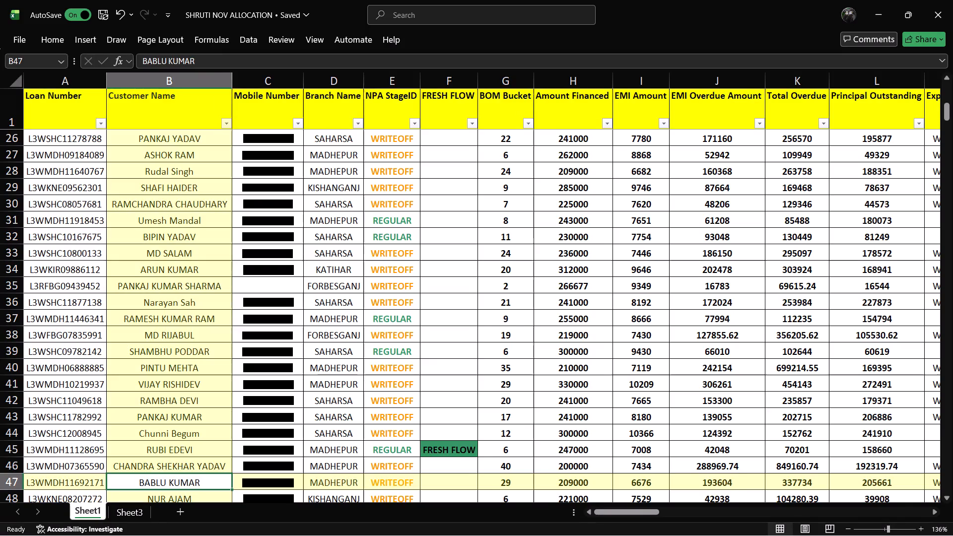
key("Right")
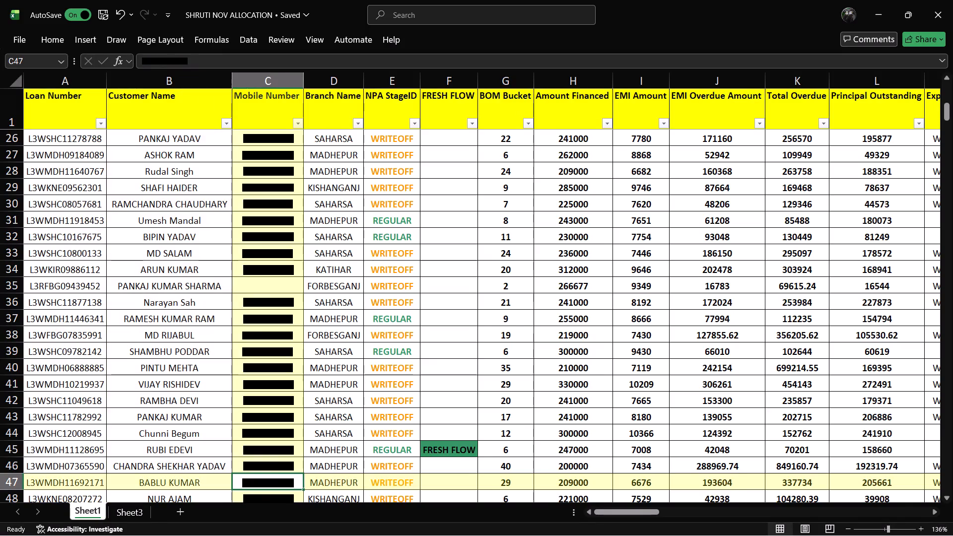
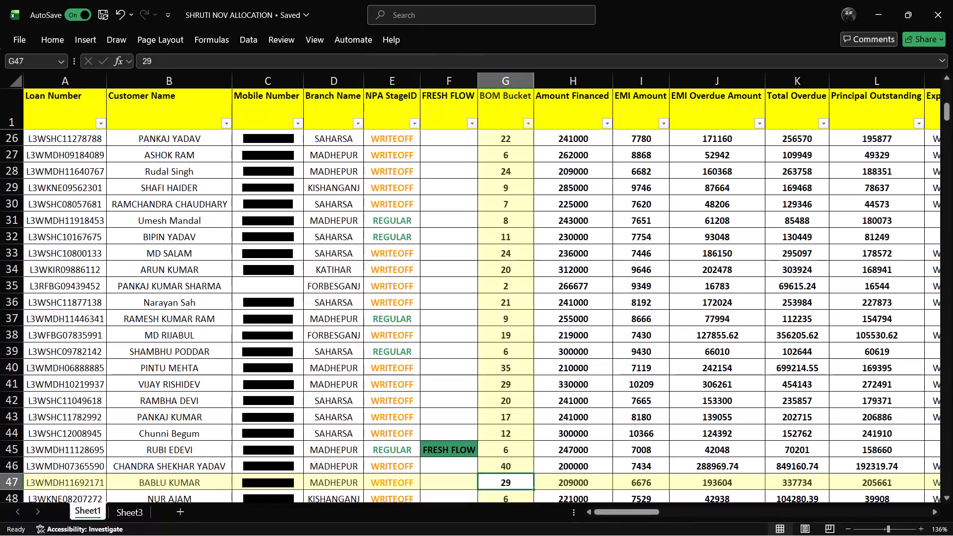
Enter THIF as the deposition code for the row 47 customer.
key("Right")
key("Right")
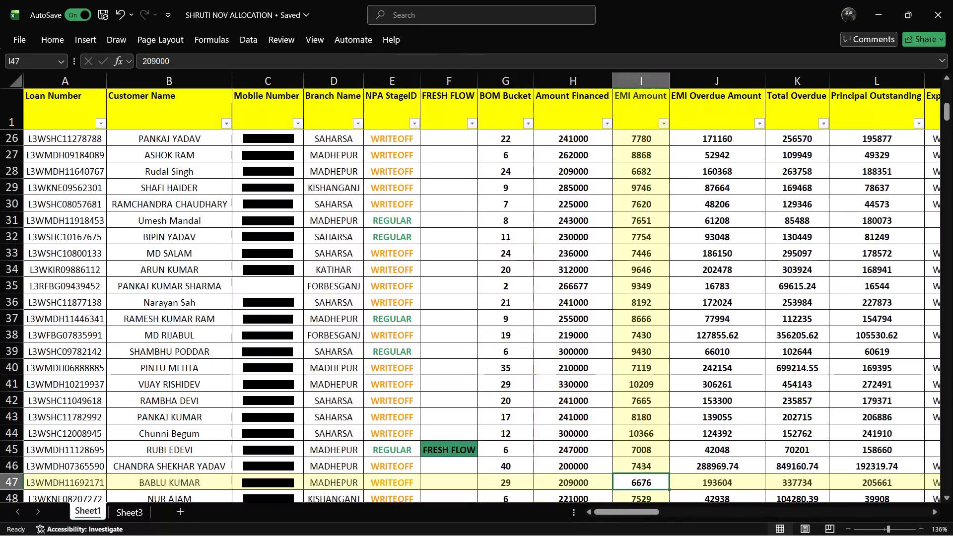
key("Right")
key("Right")
key("Right")
key("Right")
key("Right")
key("Right")
key("Right")
key("Right")
key("Right")
key("Right")
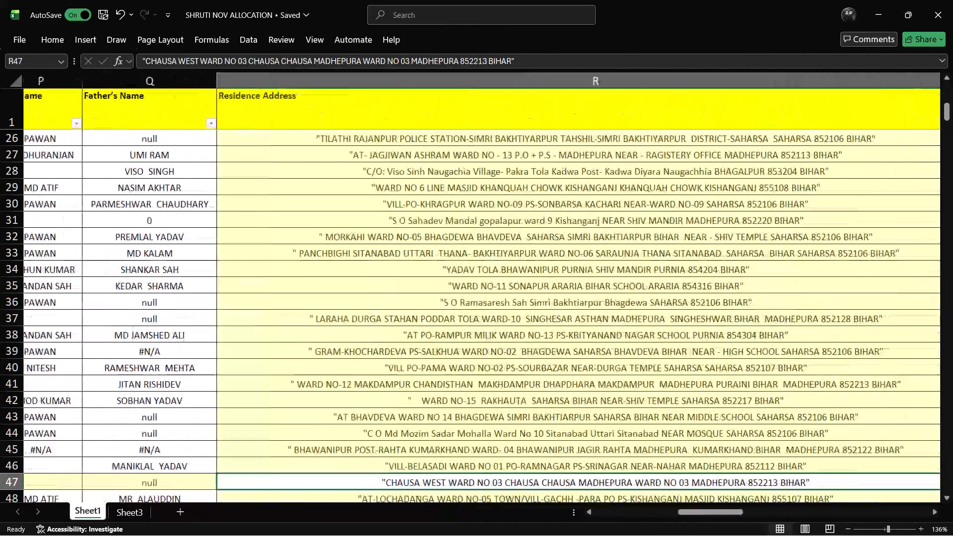
key("Right")
key("Right")
key("Right")
key("Right")
key("Right")
key("Right")
key("Right")
key("Right")
key("Right")
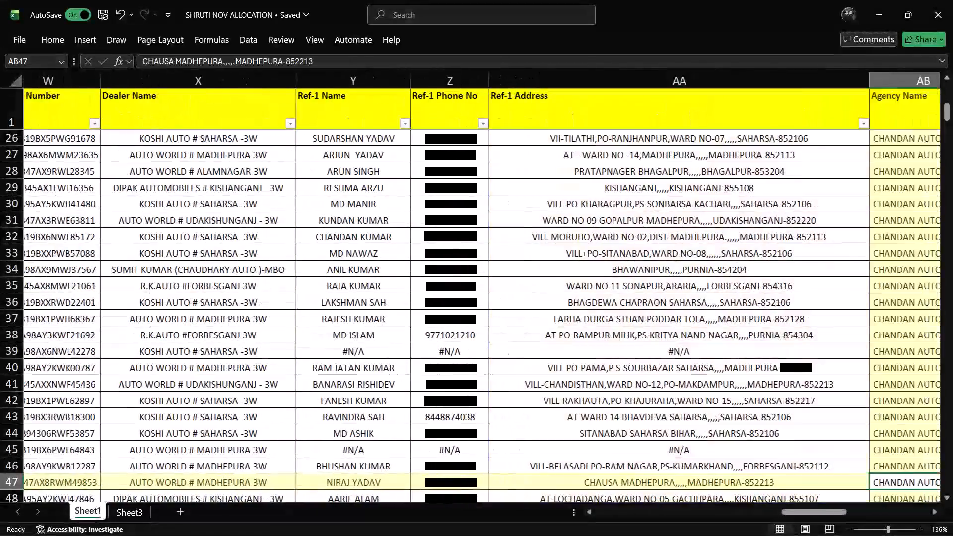
key("Right")
key("Right")
key("Right")
key("Right")
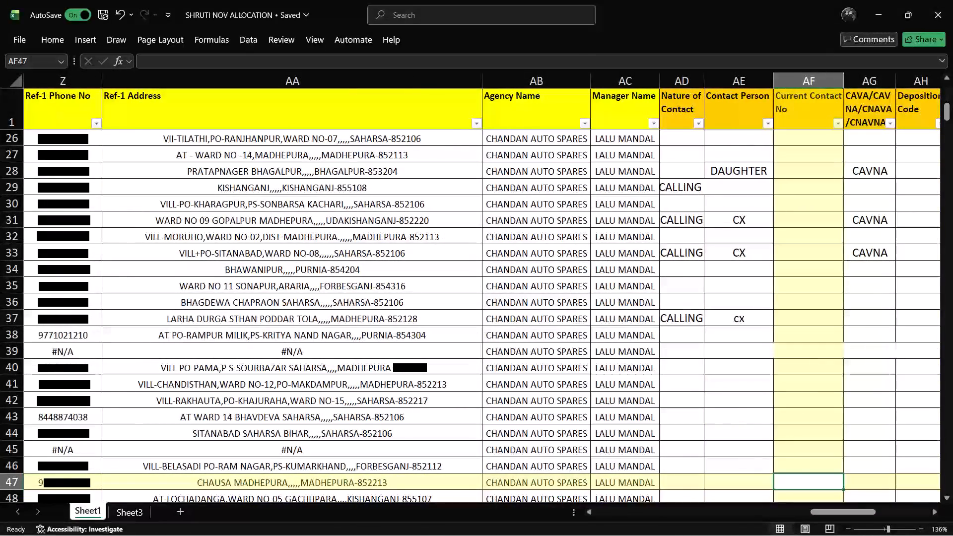
key("Right")
key("Right")
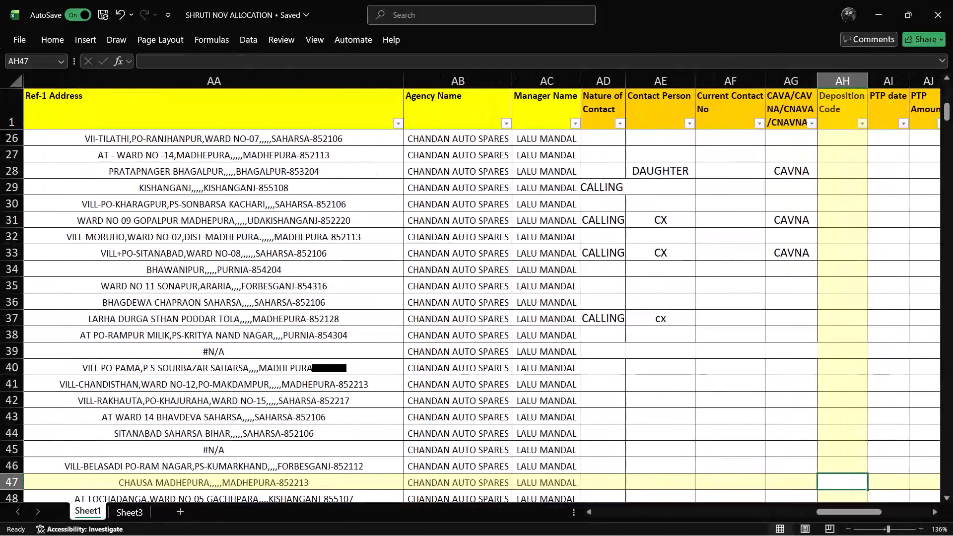
key("Right")
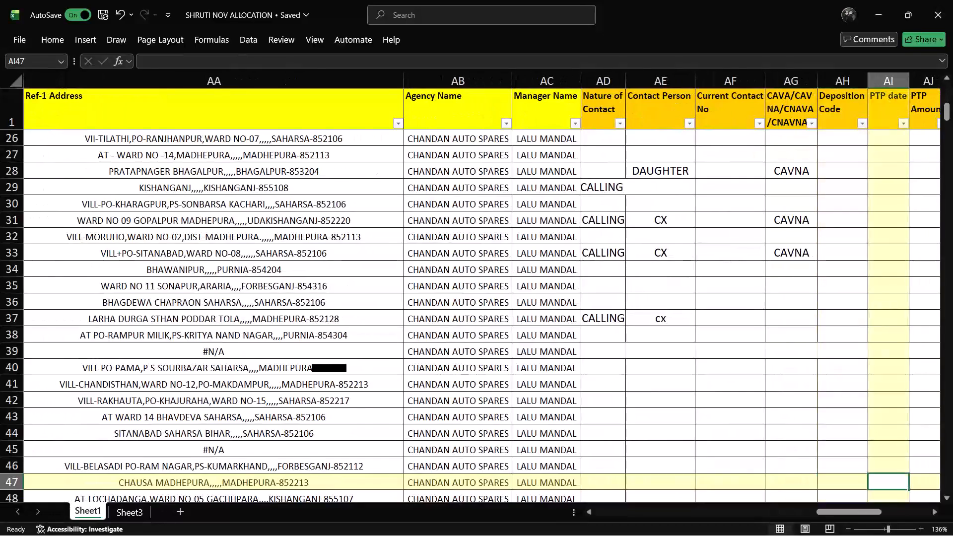
key("Left")
type("THI")
key("f")
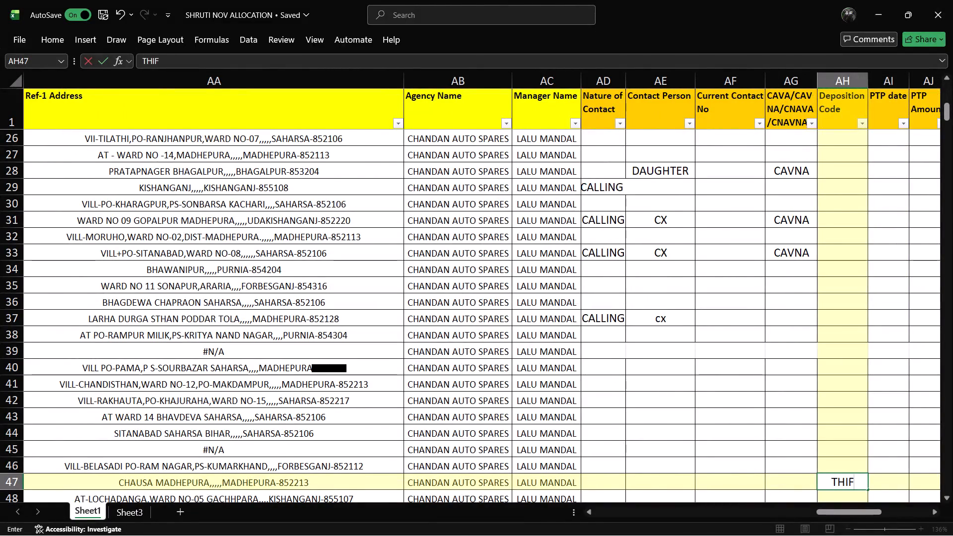
key("Right")
Log the row 47 customer's feedback as GARI CHHORI HO GYA H CUSTOMER BAHAR RAHTA H.
key("Right")
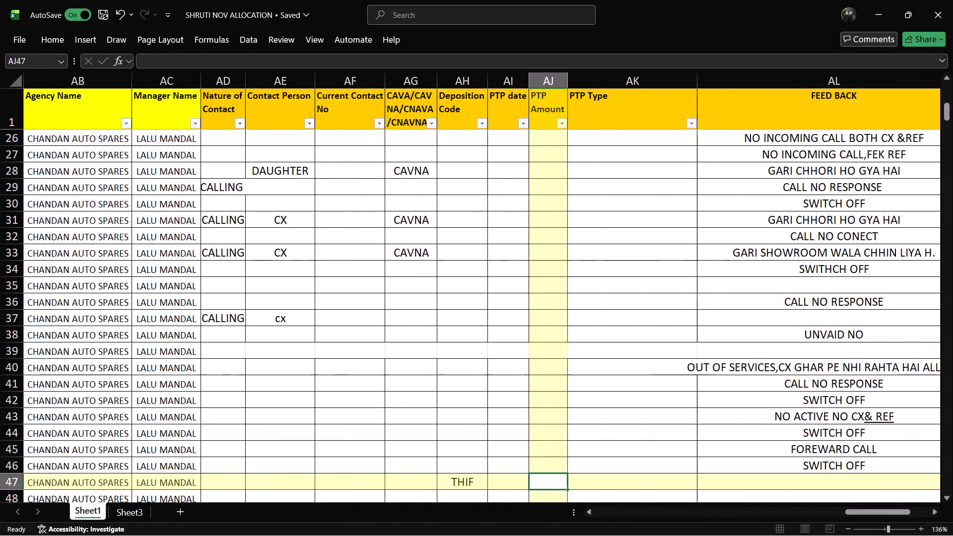
key("Right")
key("Right")
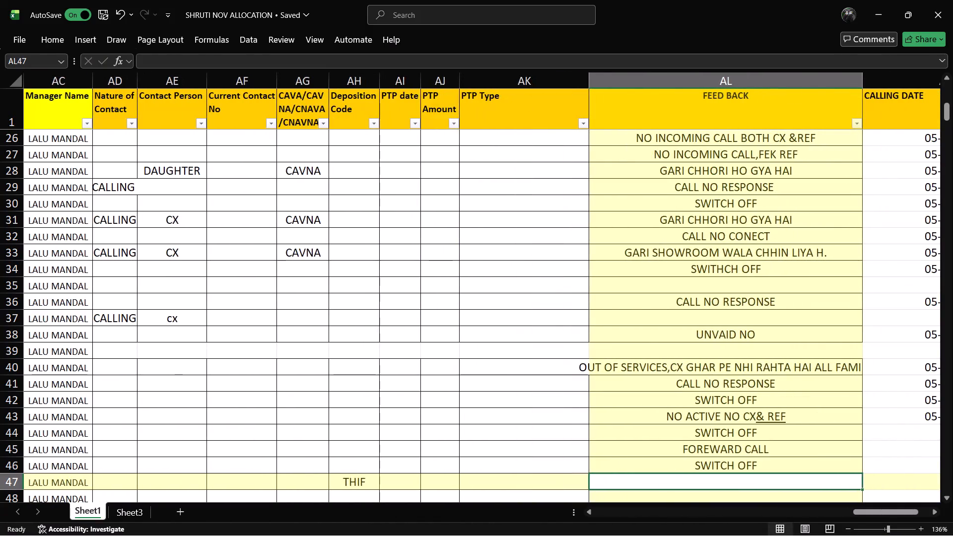
left_click(680, 480)
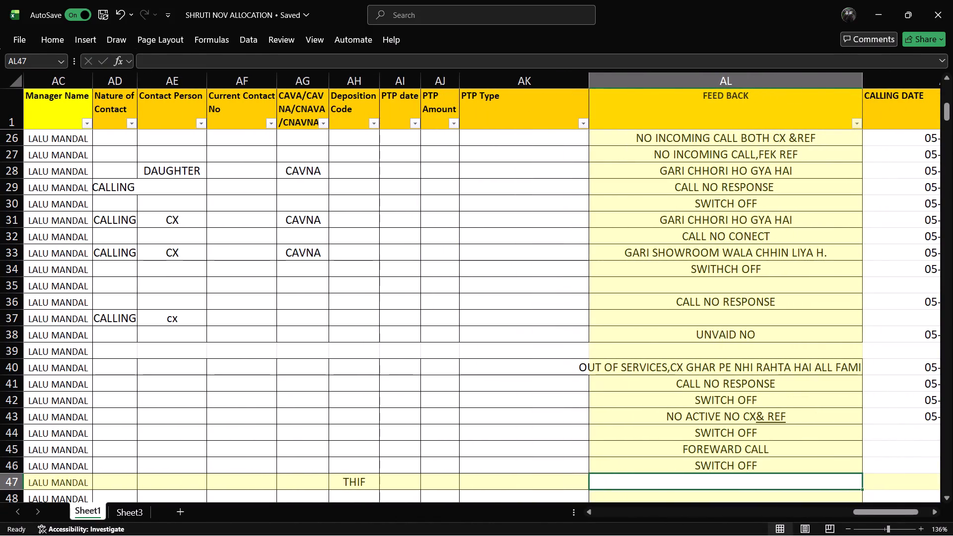
type("GAR")
type("I")
key("space")
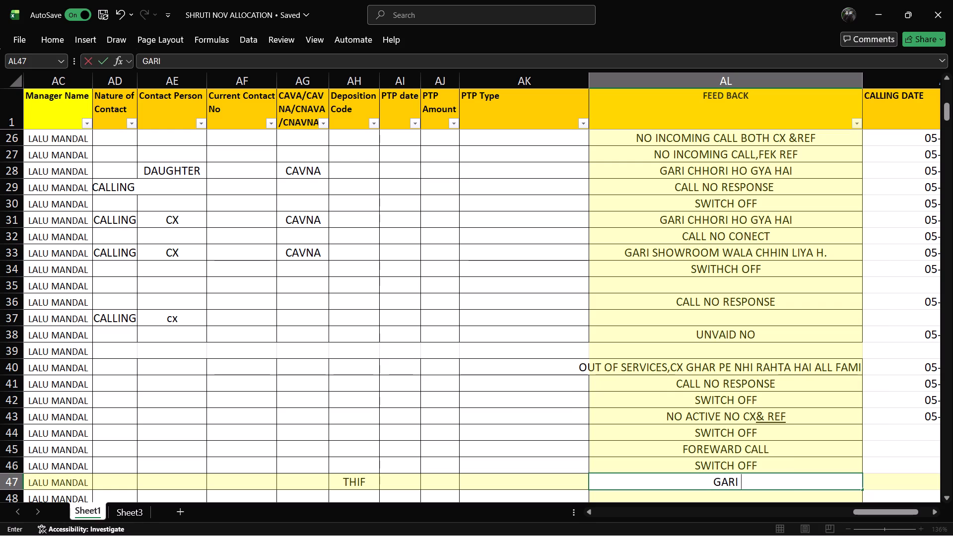
type("CHHOR")
type("I HO")
key("space")
type("YA")
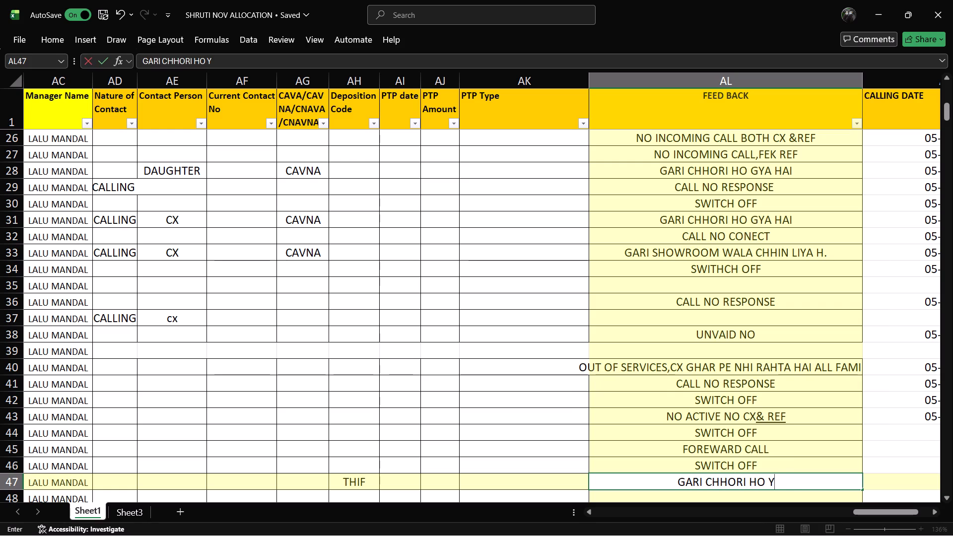
key("space")
key("BackSpace")
key("BackSpace")
key("BackSpace")
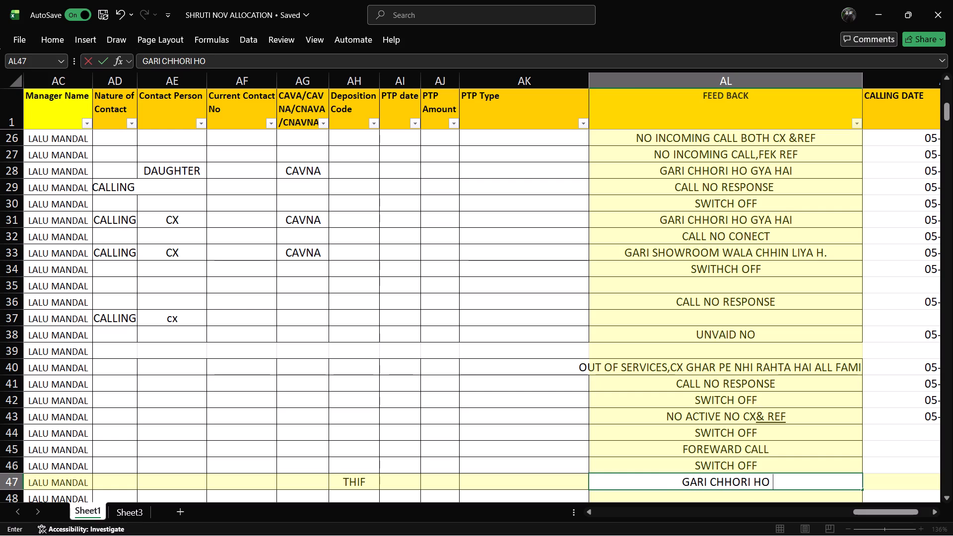
type("GYA")
key("space")
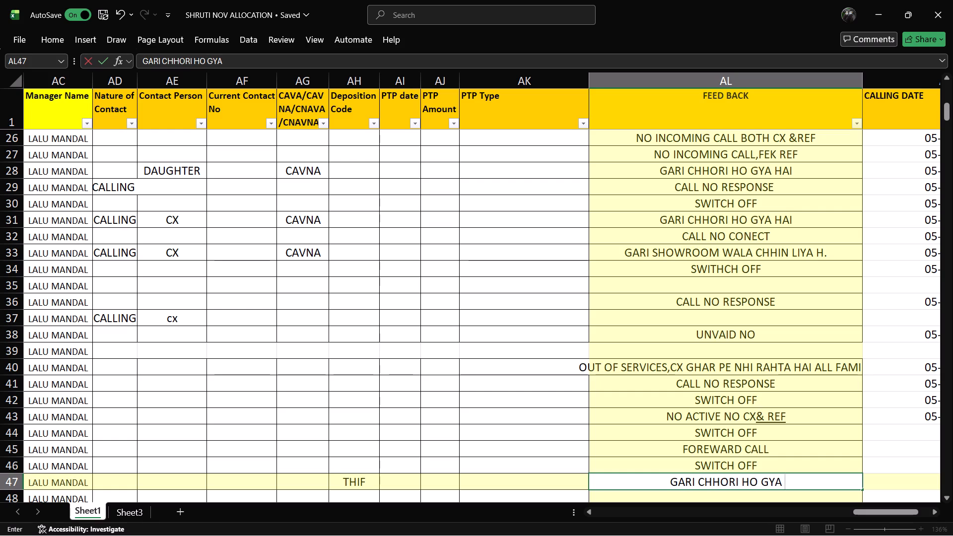
type("H CUSTOMER")
key("space")
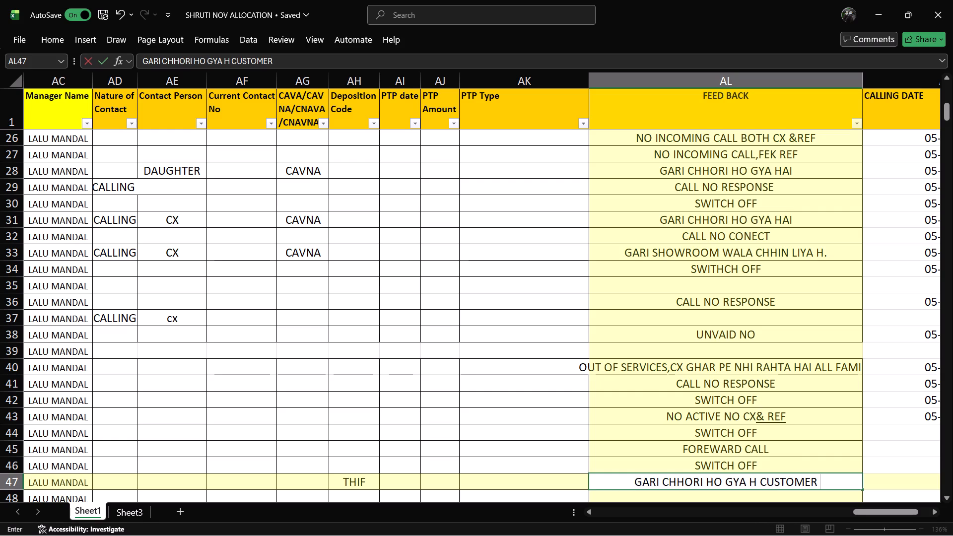
type("BAHAR")
key("space")
type("RA")
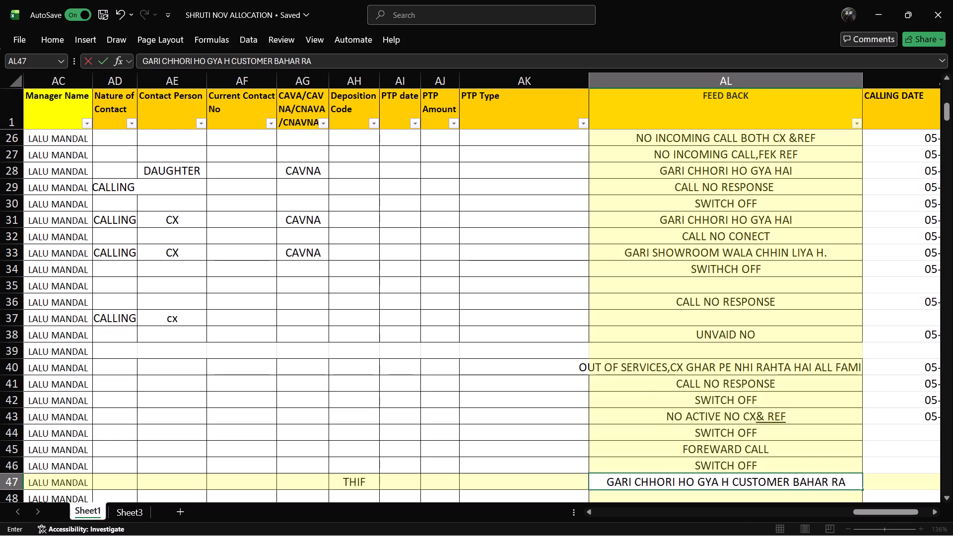
type("HTA")
key("space")
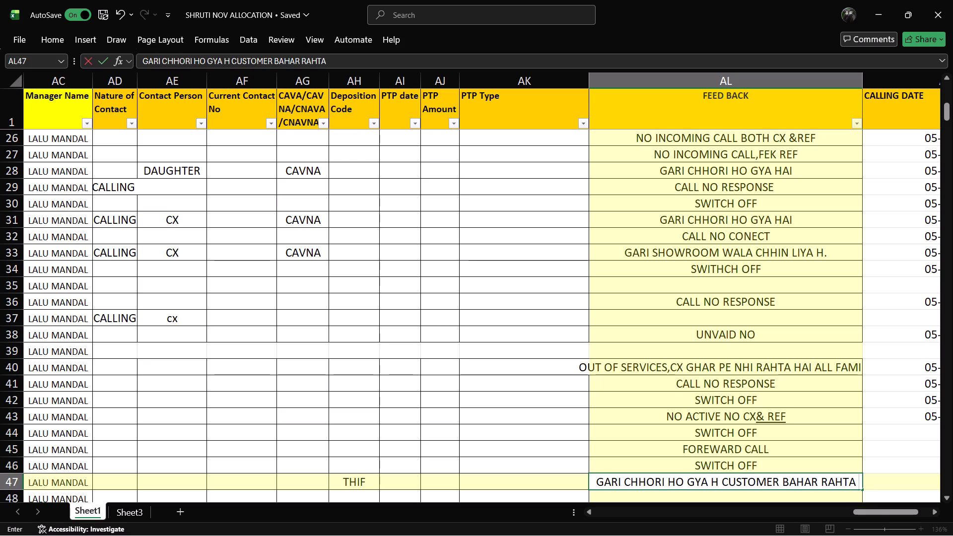
key("h")
left_click(835, 446)
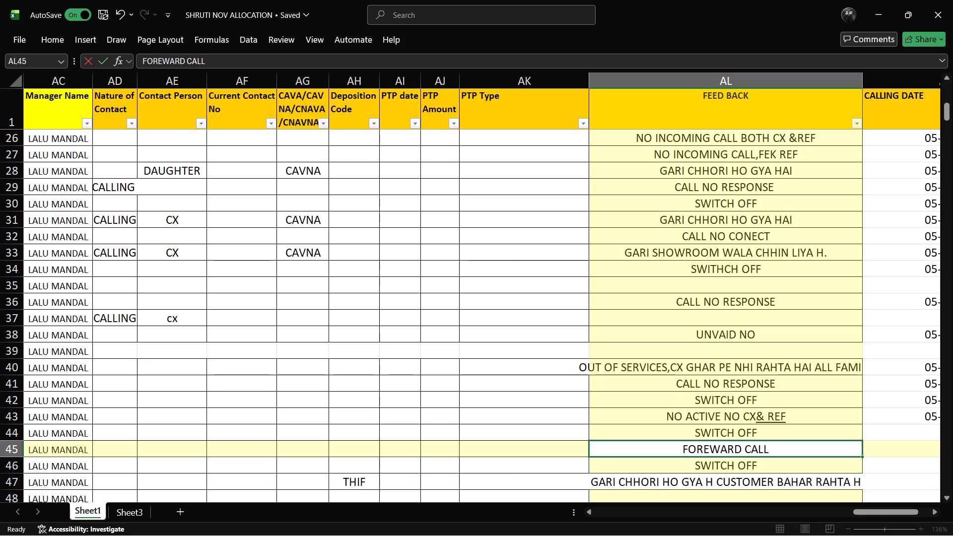
Enter REF as the contact person for row 47.
left_click(772, 486)
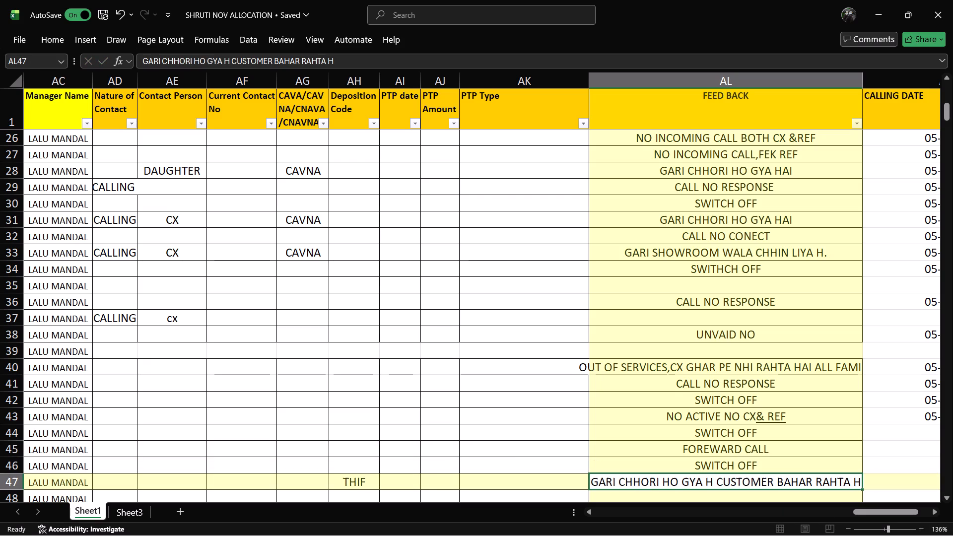
key("Left")
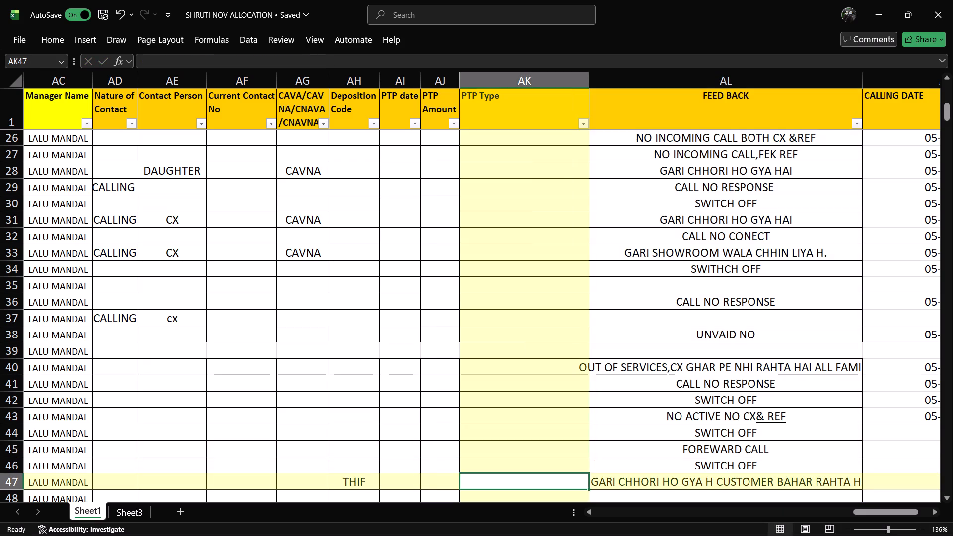
key("Left")
key("Left")
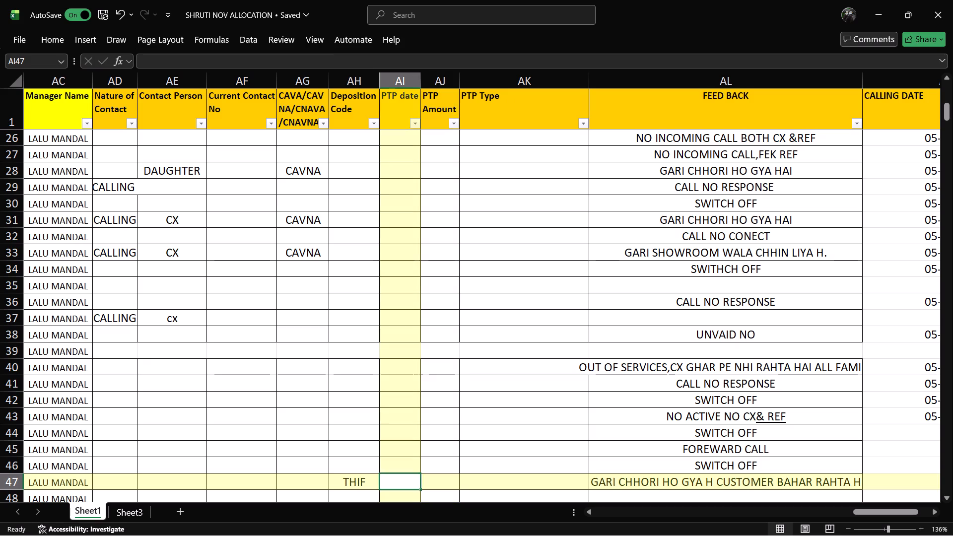
key("Left")
key("Left")
key("Left")
key("Left")
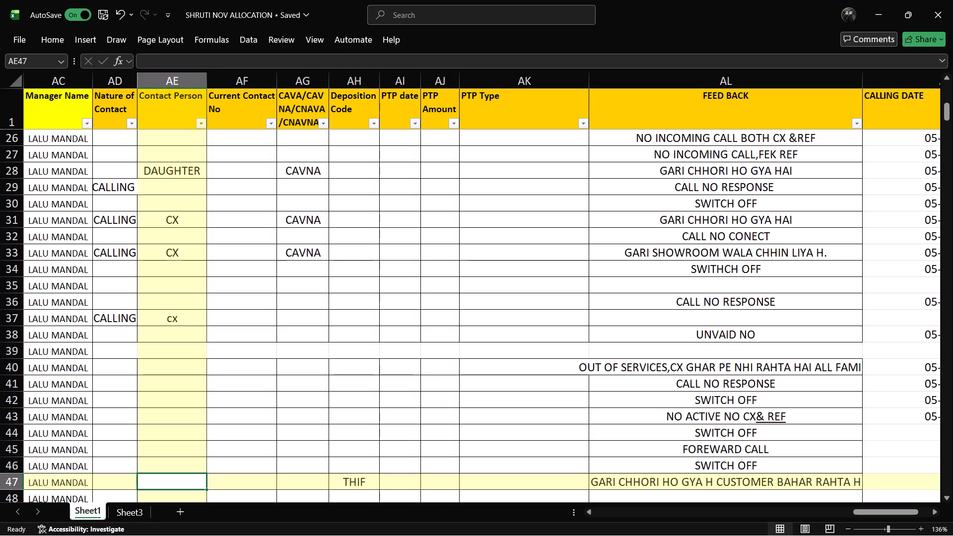
type("RE")
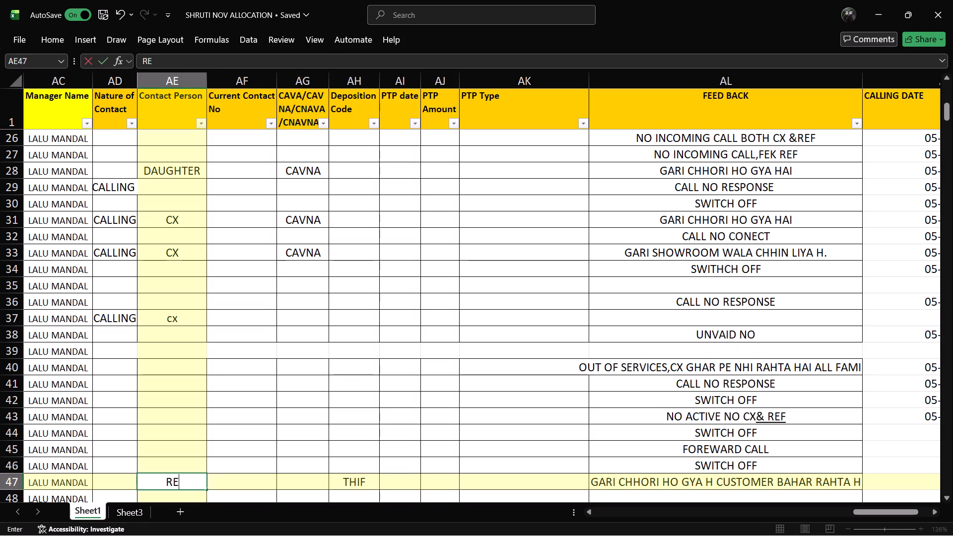
key("f")
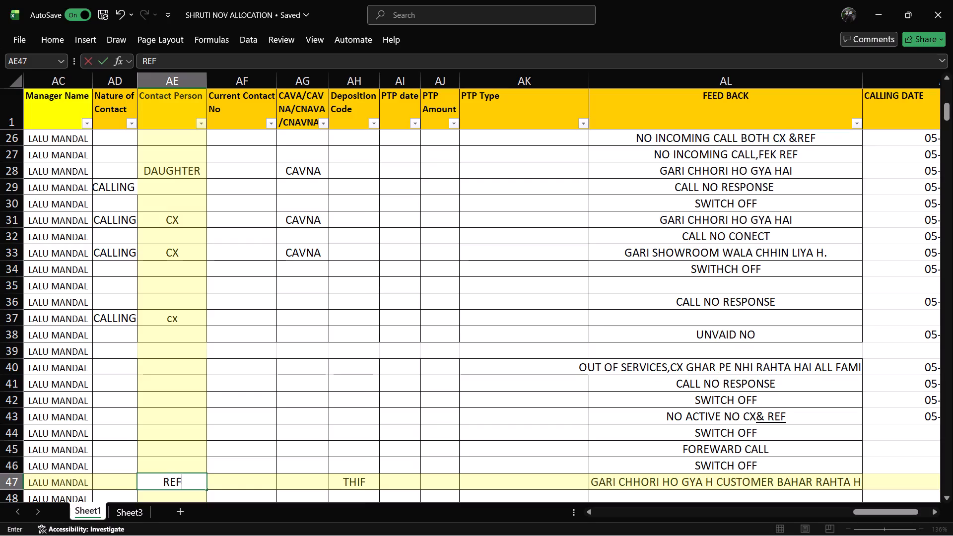
key("Left")
Go back through row 47 to check the customer's loan expiry, principal outstanding and total overdue.
key("Left")
key("Left")
key("Left")
key("Left")
key("Left")
key("Left")
key("Left")
key("Left")
key("Left")
key("Left")
key("Left")
key("Left")
key("Left")
key("Left")
key("Left")
key("Left")
key("Left")
key("Left")
key("Left")
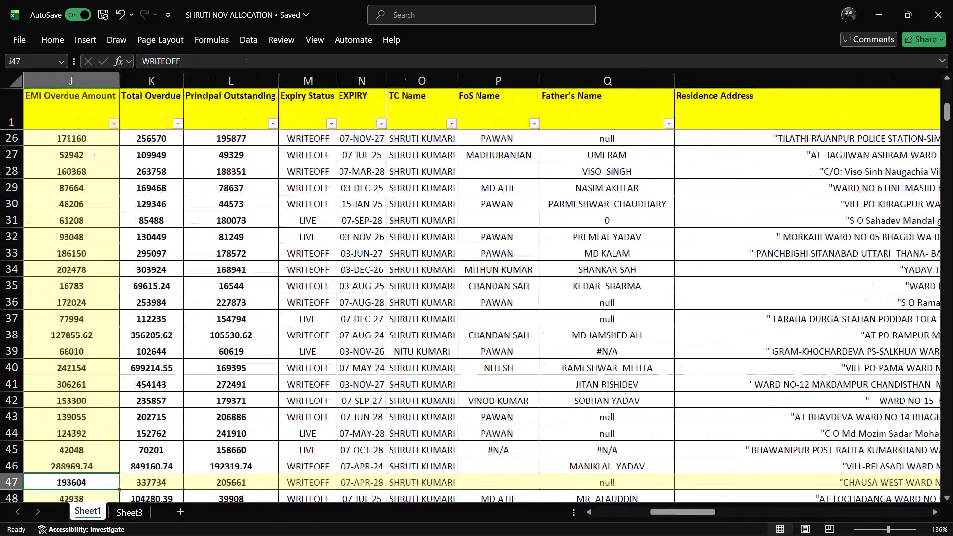
key("Right")
key("Right")
key("Right")
key("Right")
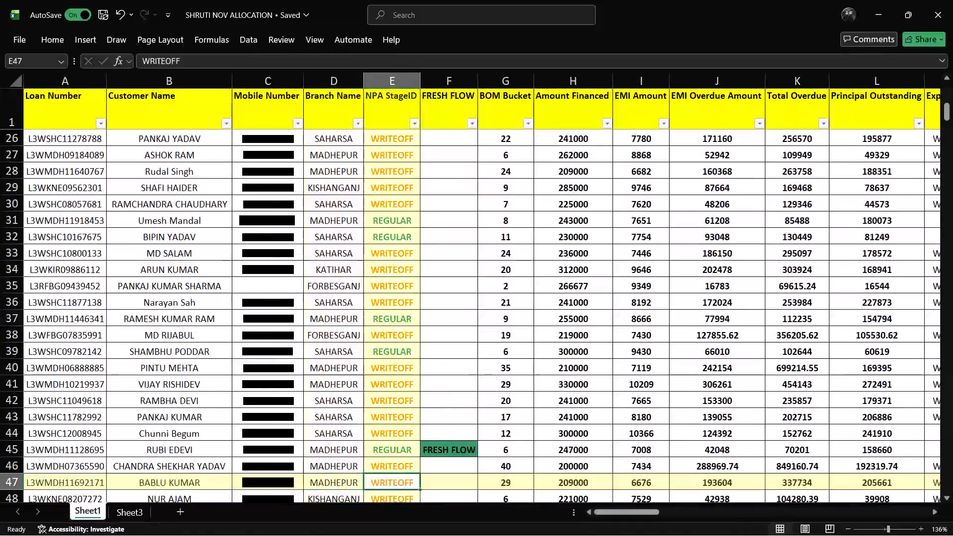
key("Right")
key("Right")
key("Right")
key("Right")
key("Right")
key("Right")
key("Right")
key("Right")
key("Right")
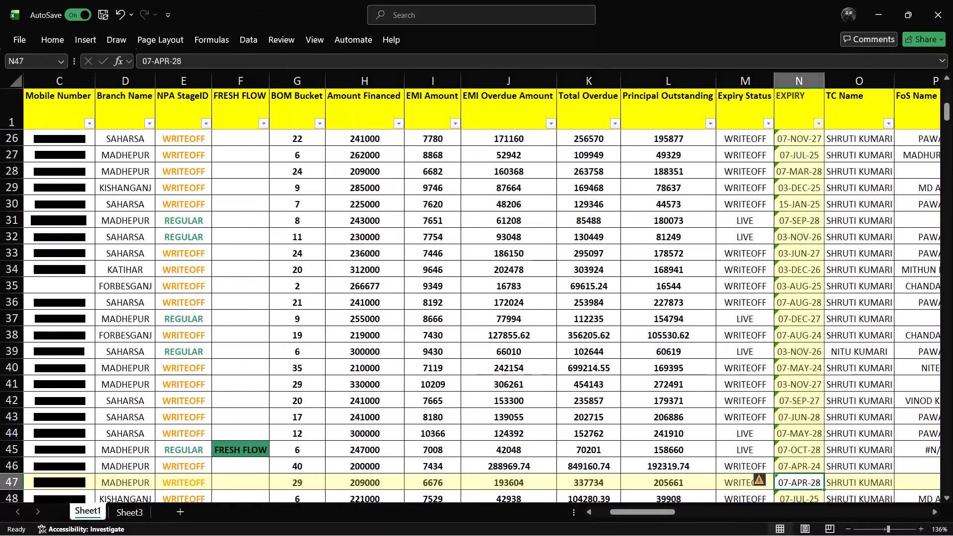
key("Left")
key("Left")
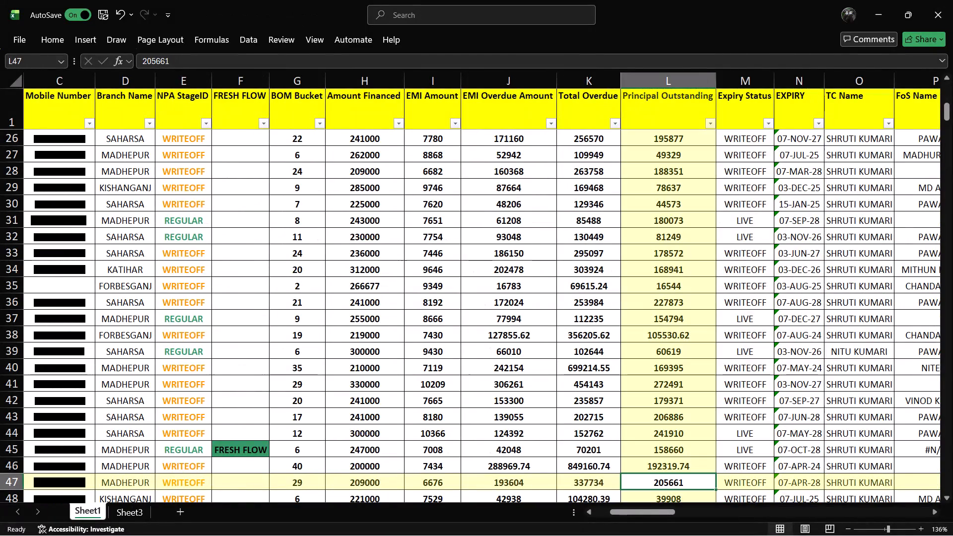
key("Left")
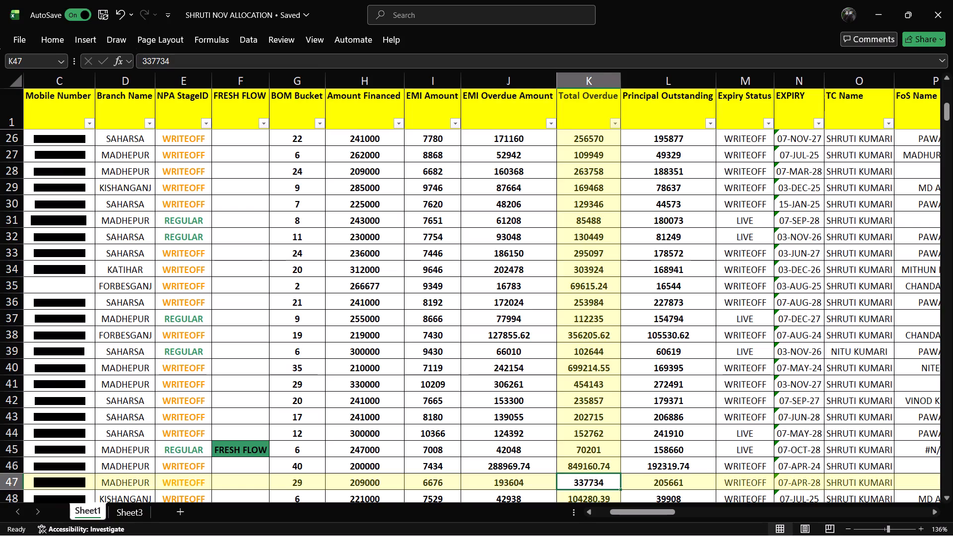
Review row 47's zip code and Ref-1 name and address, returning to the contact person entry.
key("Right")
key("Right")
key("Right")
key("Right")
key("Right")
key("Right")
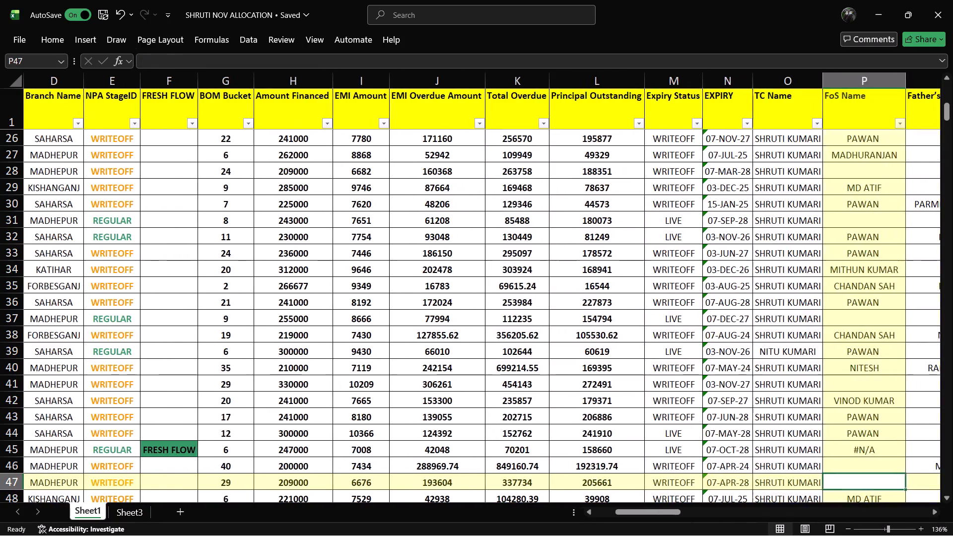
key("Right")
key("Right")
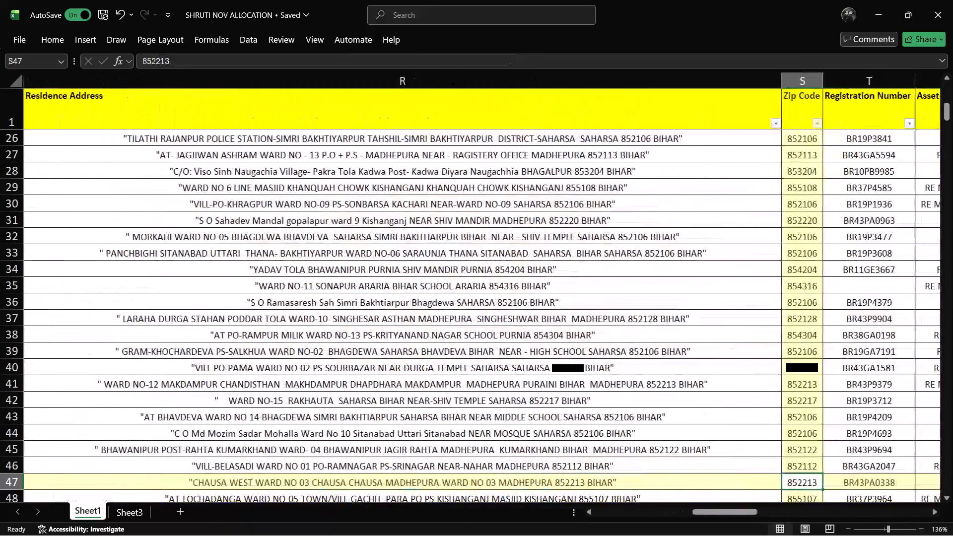
key("Right")
key("Right")
key("Right")
key("Right")
key("Right")
key("Right")
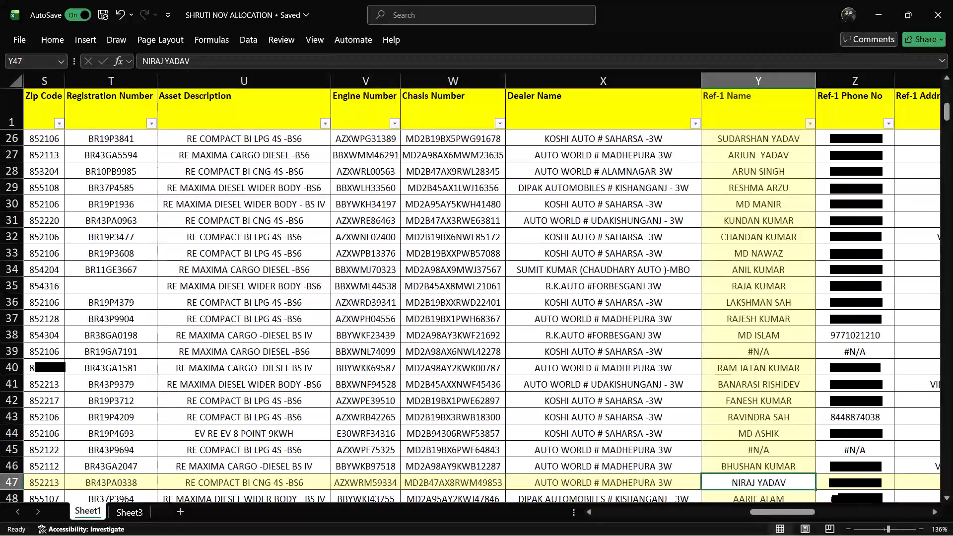
key("Right")
key("Right")
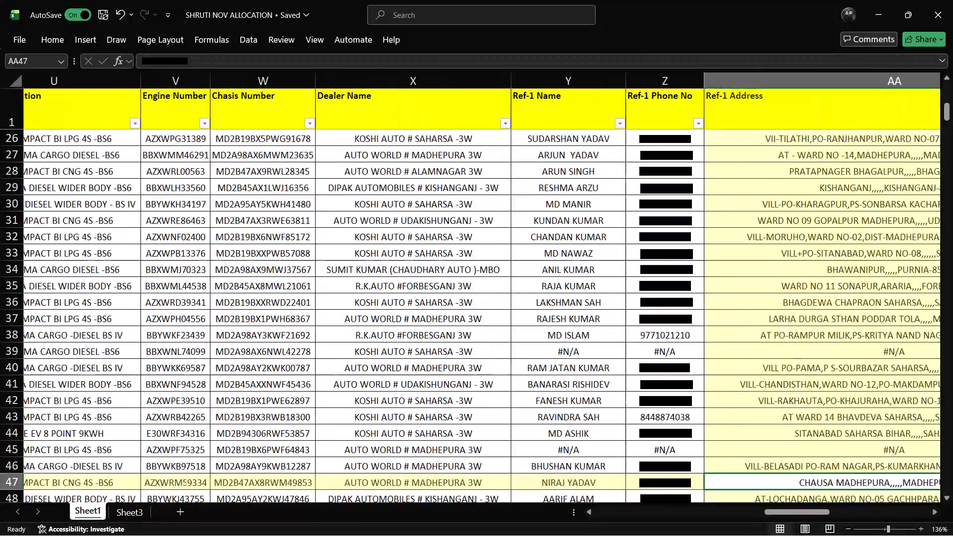
key("Right")
key("Right")
key("Right")
key("Right")
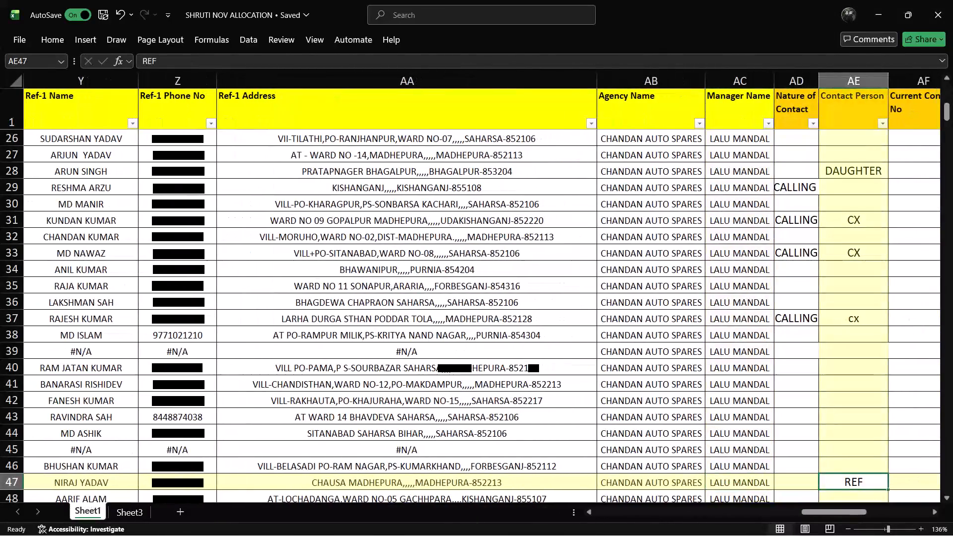
Change the contact person for row 47 to REFRENCE.
key("Right")
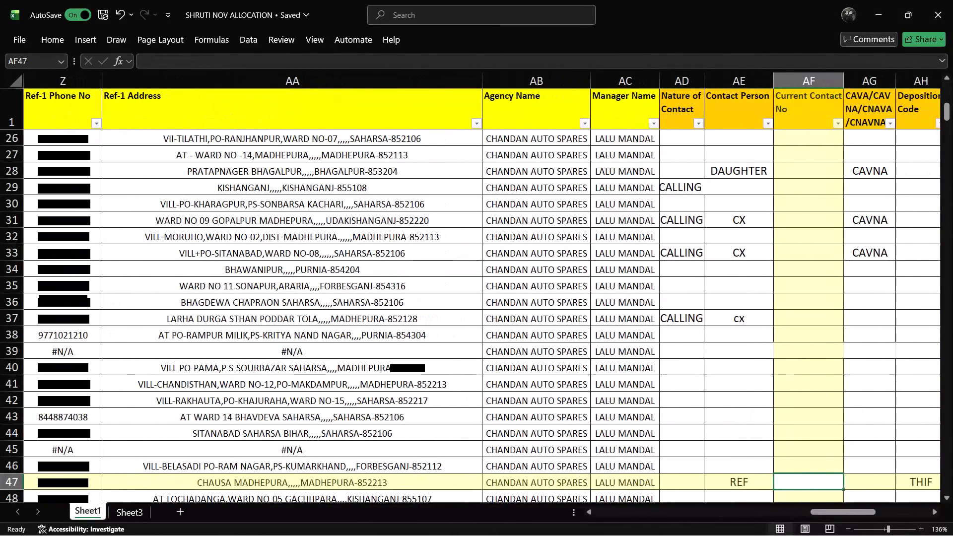
double_click(759, 482)
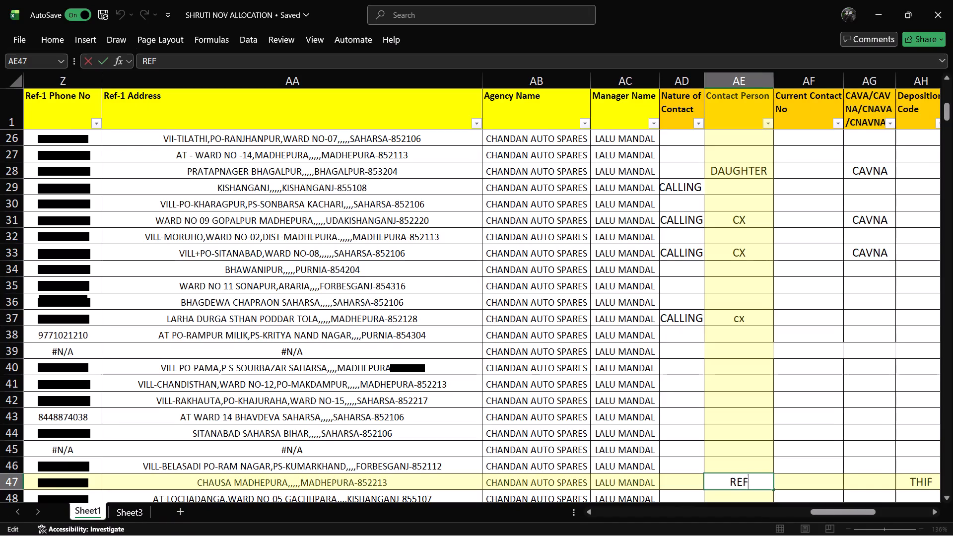
type("RE")
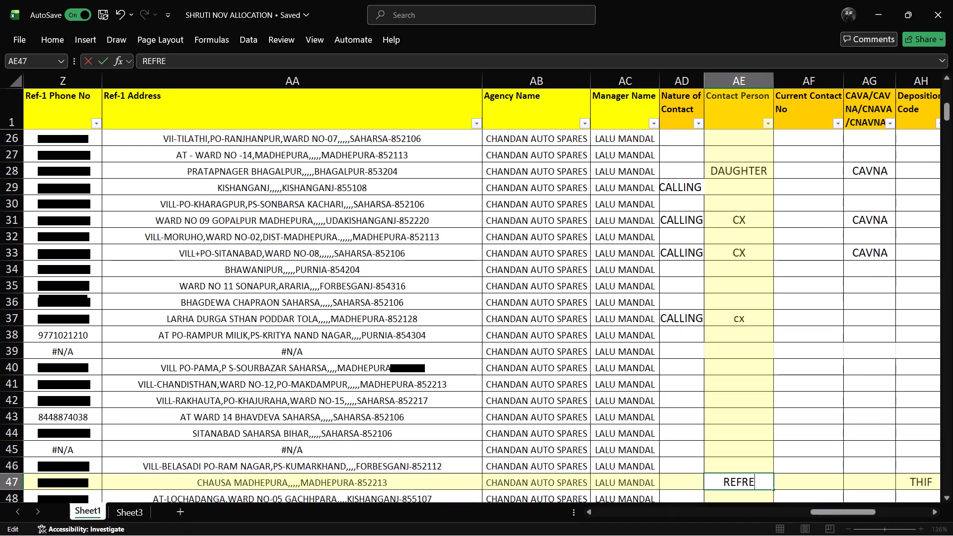
type("NCE")
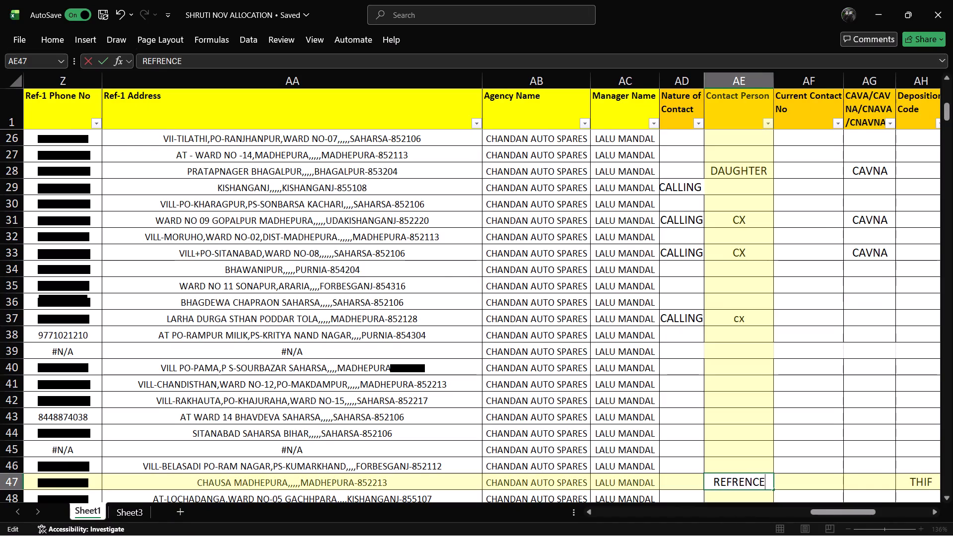
left_click(750, 448)
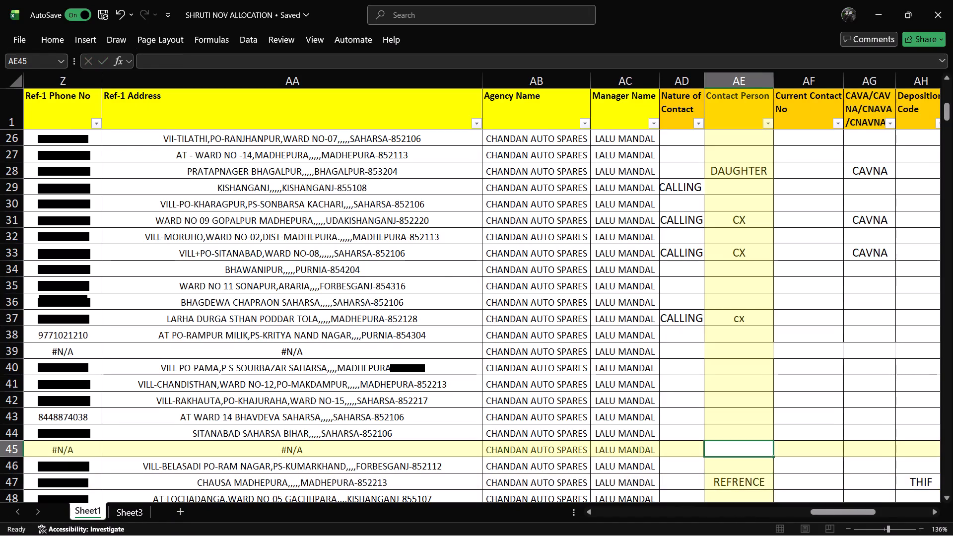
left_click(756, 485)
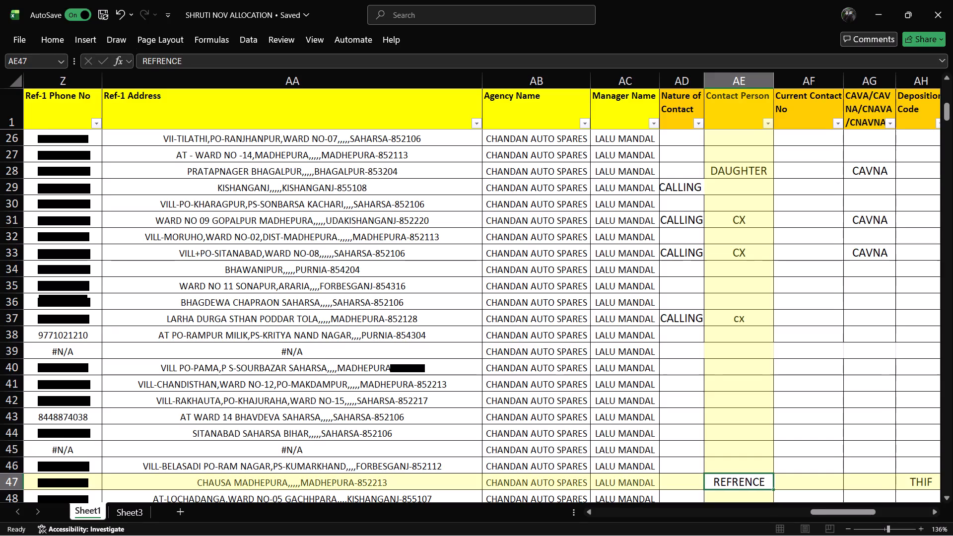
Replace the contact person abbreviation CX with CUSTOMER in rows 37, 33 and 31.
left_click(741, 318)
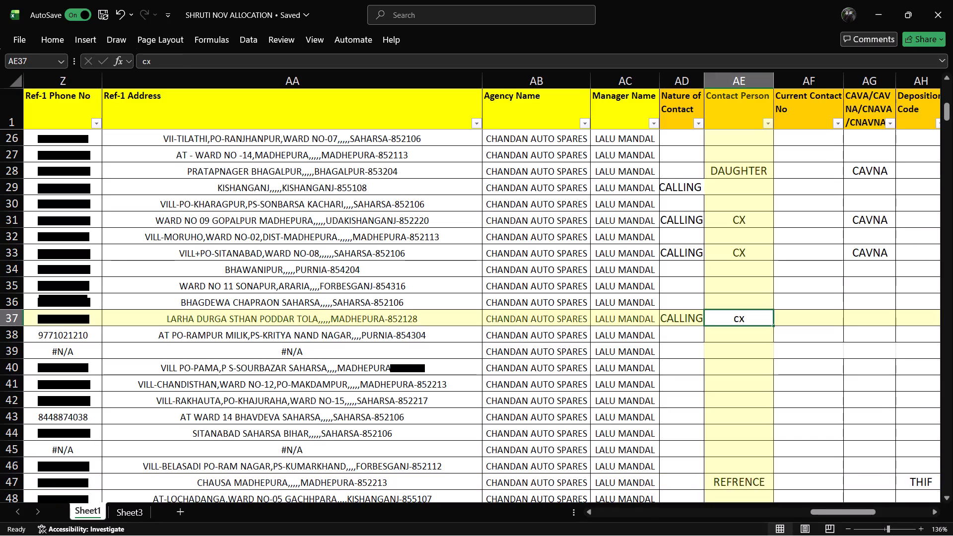
key("BackSpace")
type("CUSTOMER")
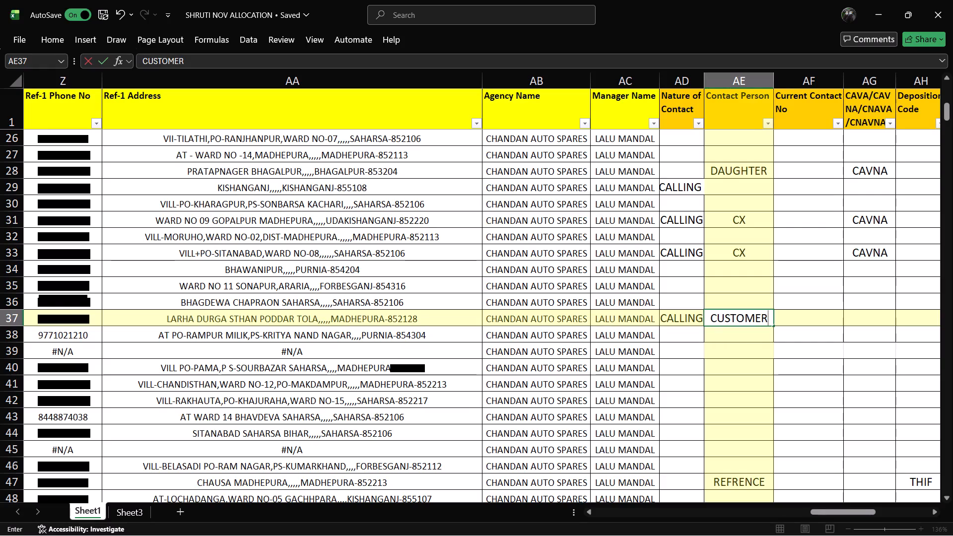
left_click(752, 254)
key("BackSpace")
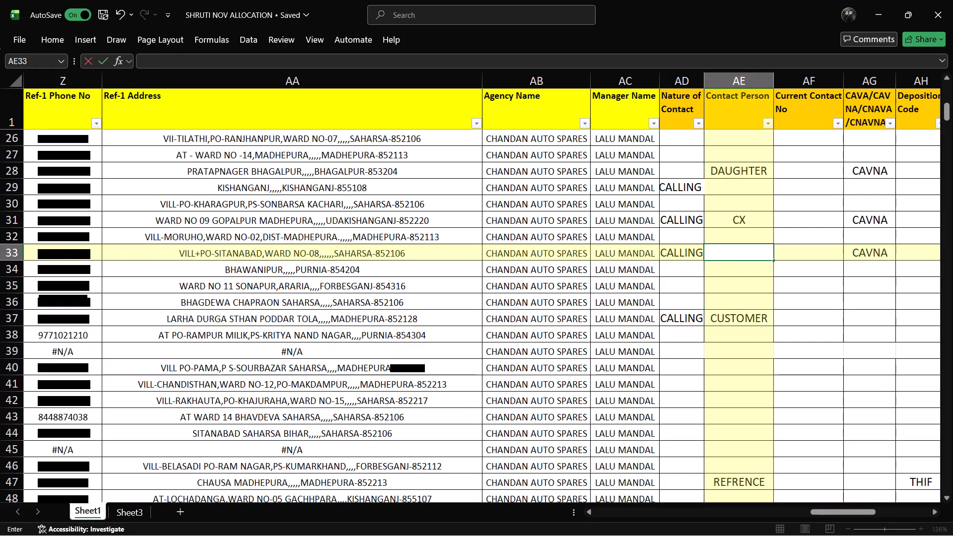
type("CUS")
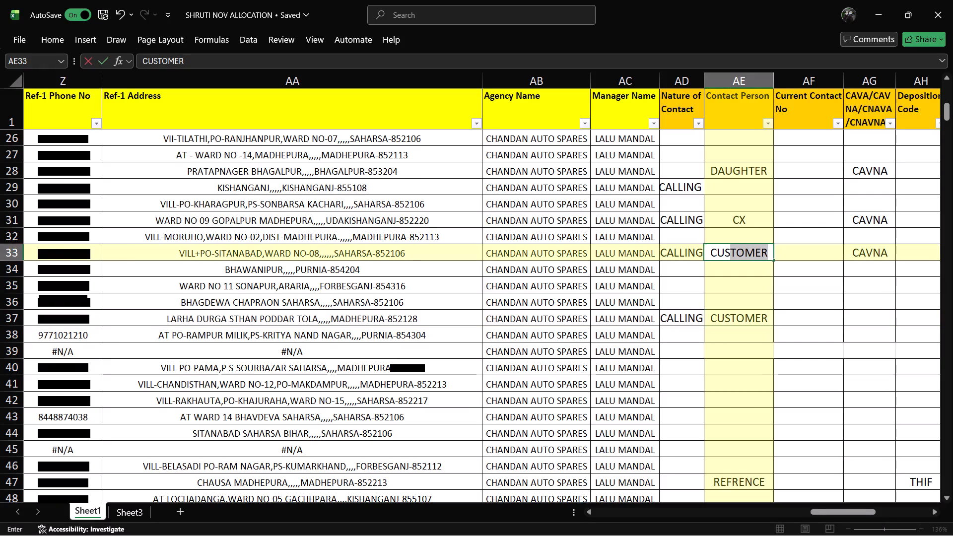
key("Up")
key("Up")
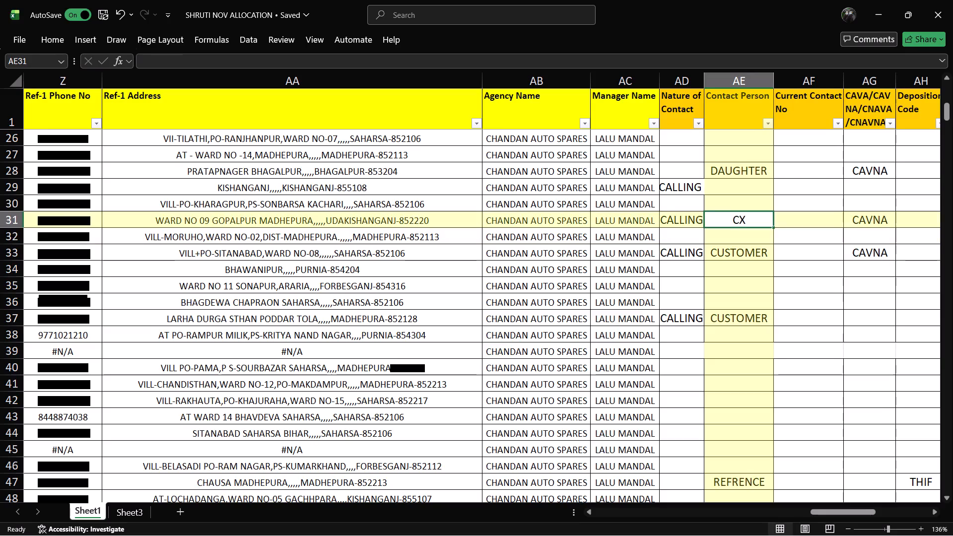
key("BackSpace")
type("CI")
key("BackSpace")
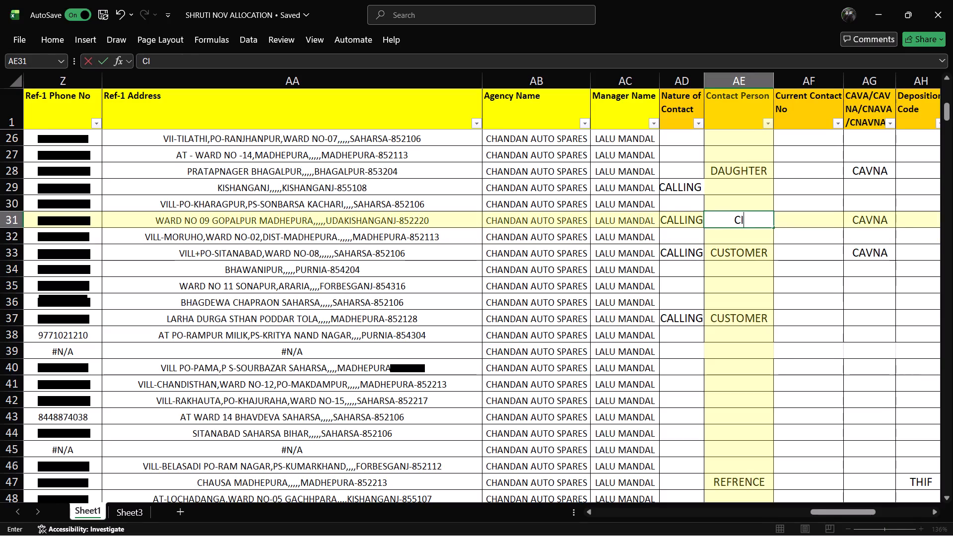
type("US")
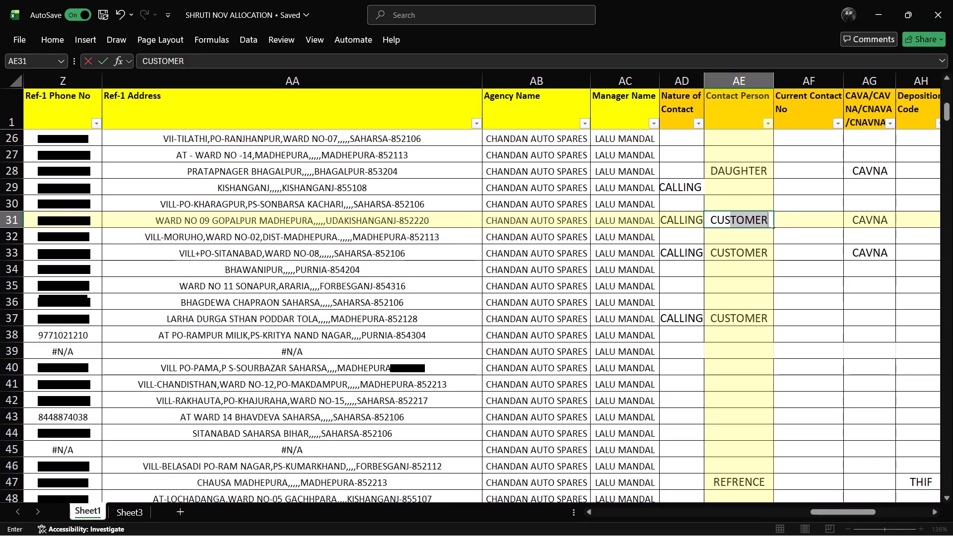
key("Down")
Return to row 47's contact person entry and save the workbook.
key("Down")
key("Down")
key("Down")
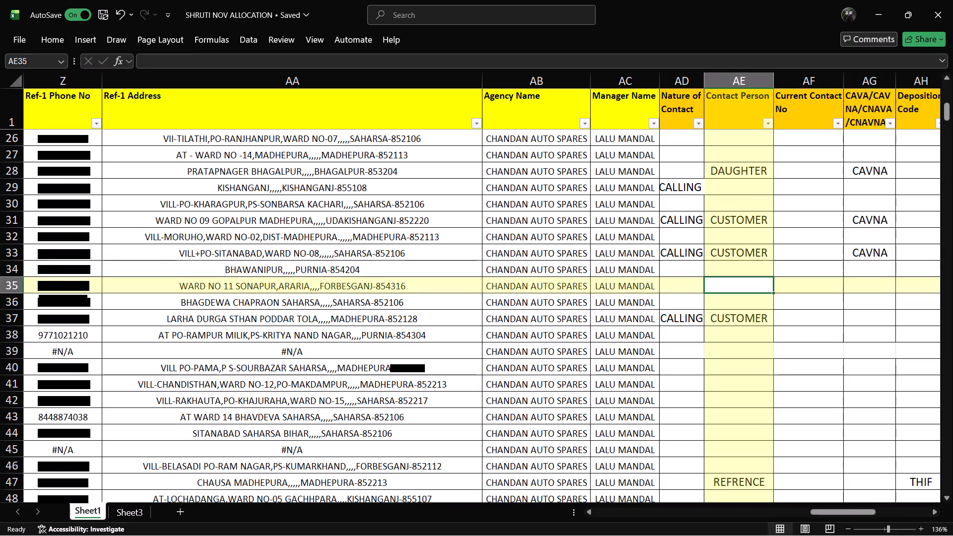
key("Down")
key("Down")
key("Down")
key("Down")
key("Down")
key("Down")
key("Down")
key("Down")
key("Down")
key("Down")
key("Down")
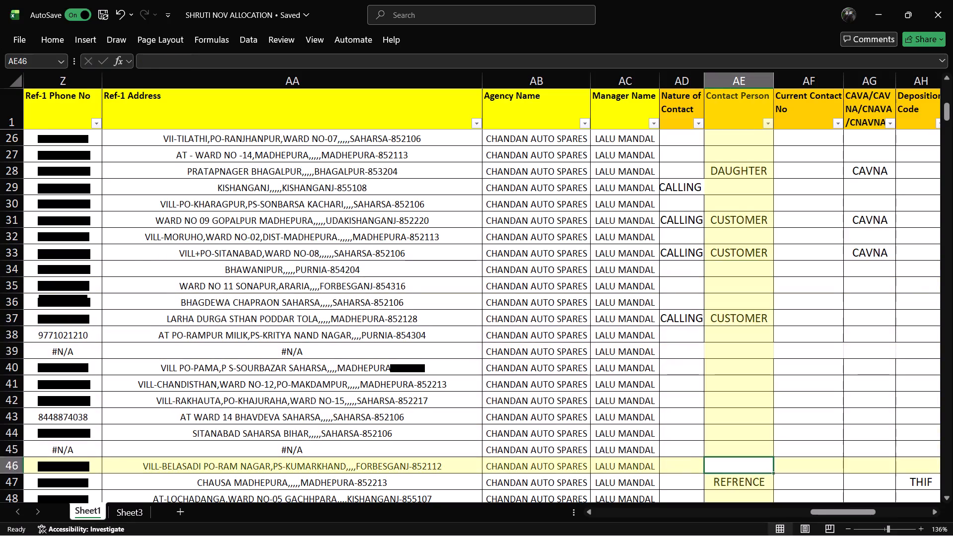
key("Down")
key("ctrl+s")
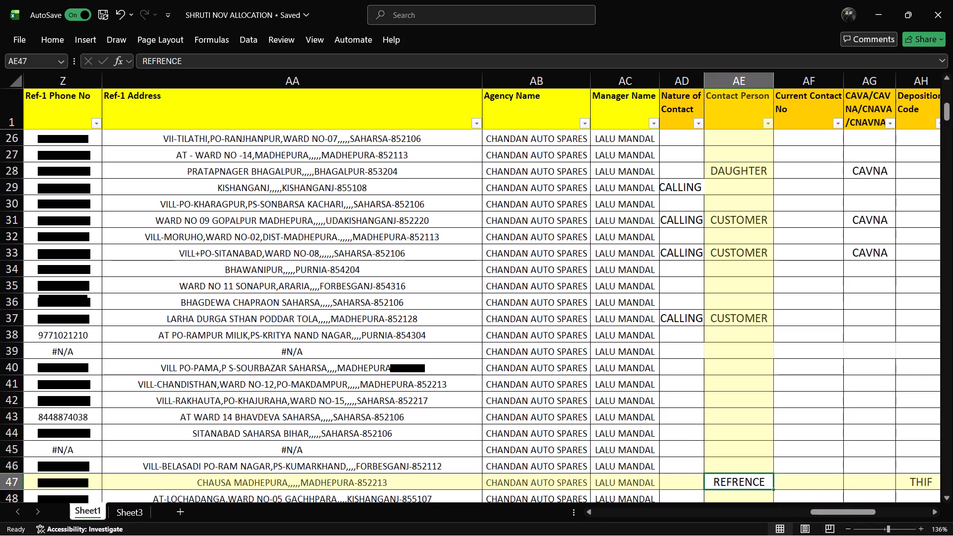
Go across row 47's deposition code and PTP fields, and open its blank Nature of Contact entry for editing.
key("Right")
key("Right")
key("Right")
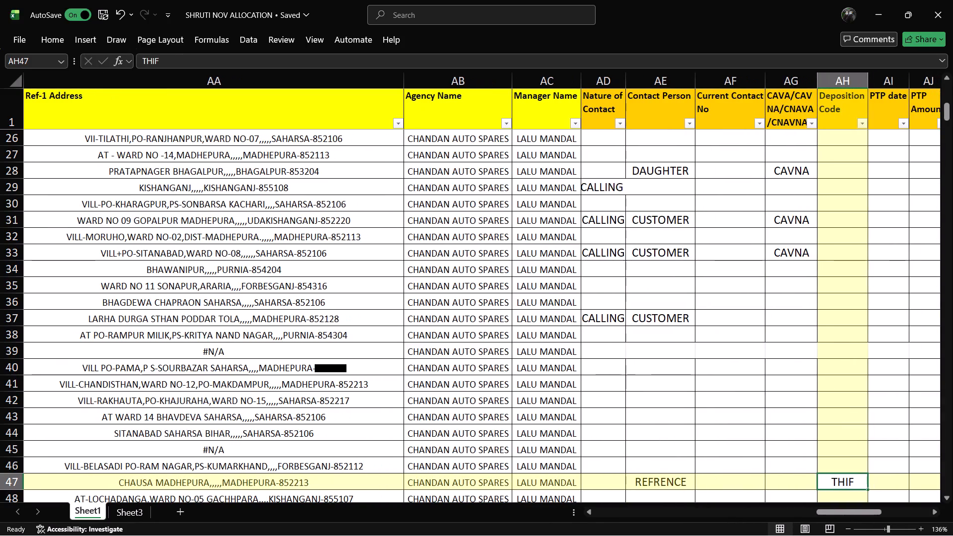
key("Right")
key("Right")
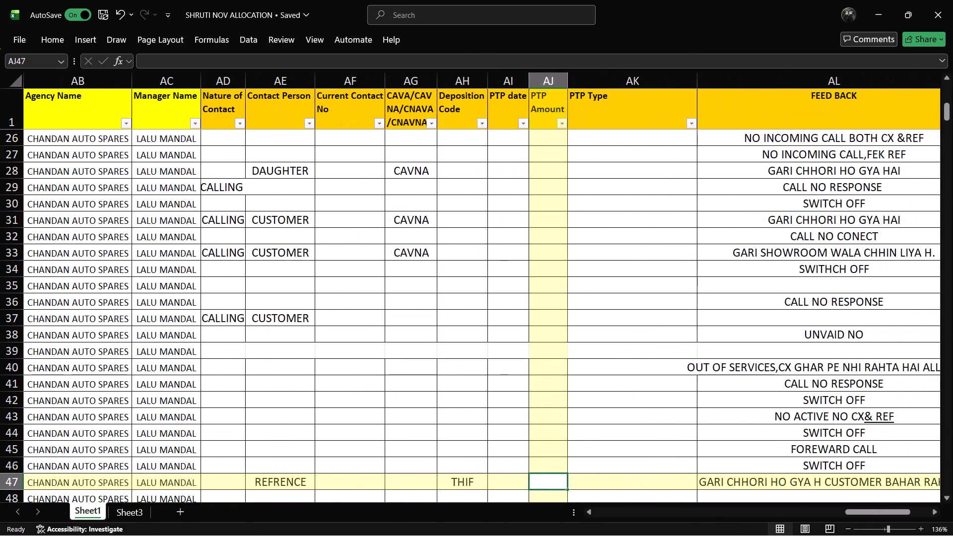
double_click(217, 482)
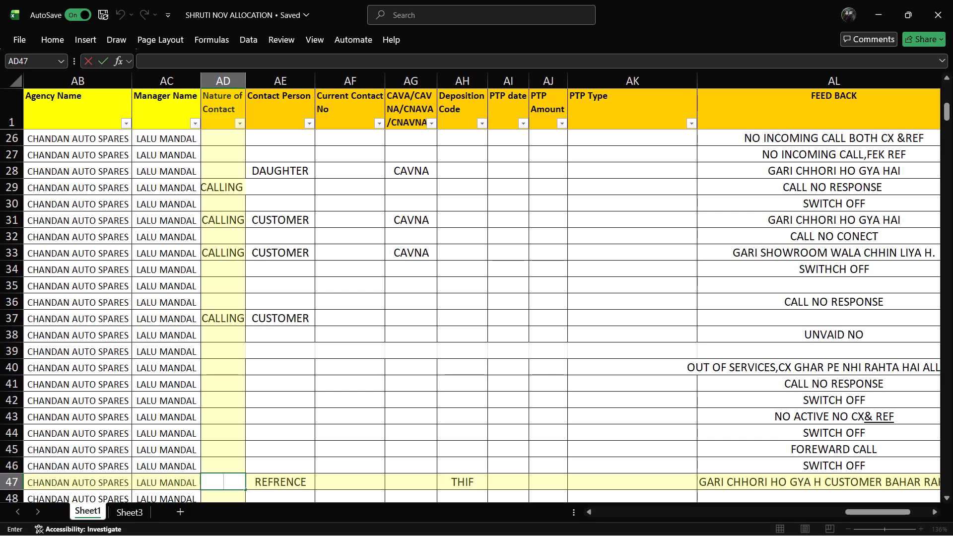
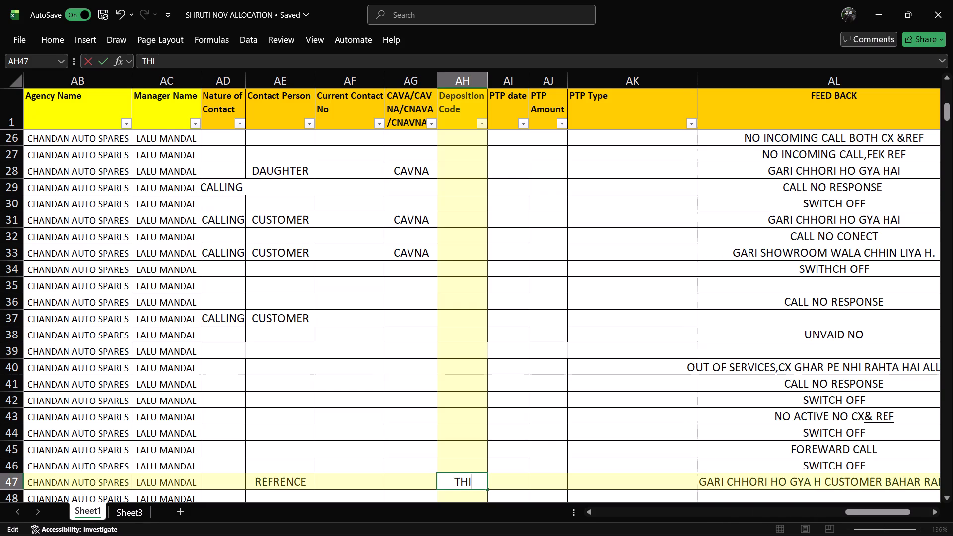
Enter THEF as the deposition code for row 47 and save the workbook.
key("BackSpace")
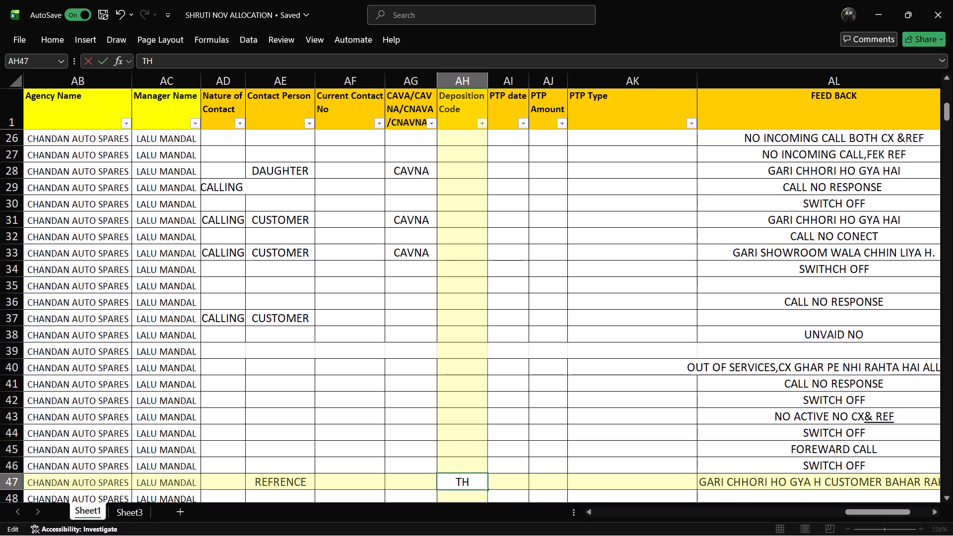
key("e")
key("f")
left_click(522, 484)
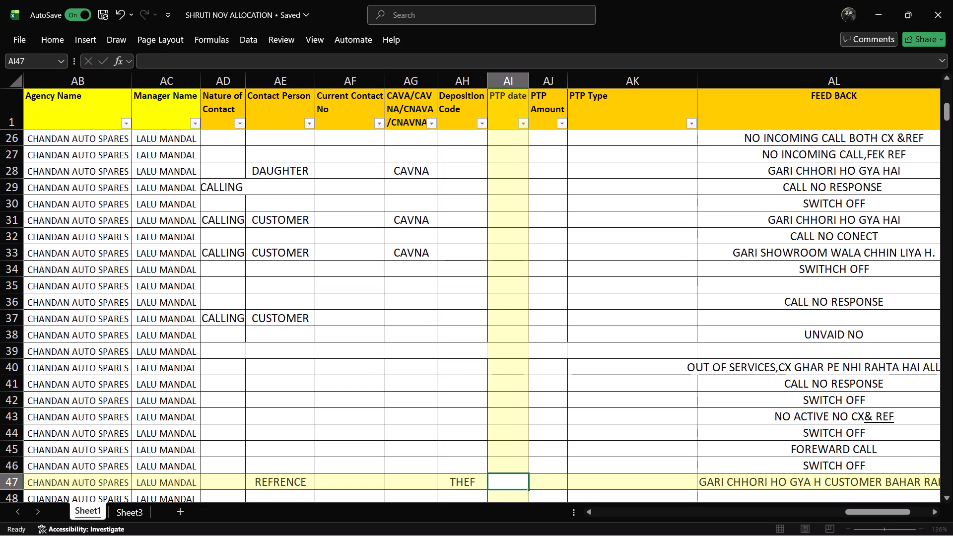
key("ctrl+s")
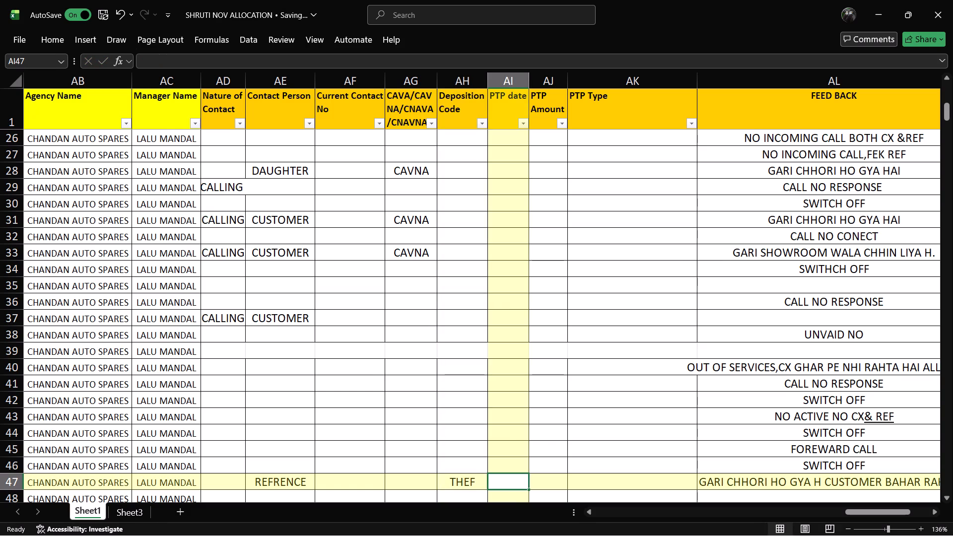
key("ctrl+s")
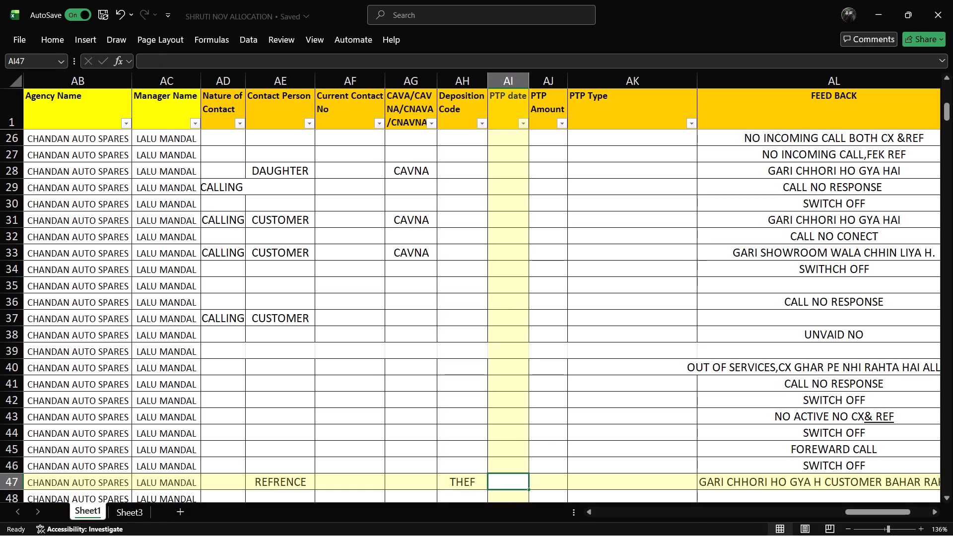
Return to row 47's loan number and look through the loan records from there up to row 19.
key("Left")
key("Left")
key("Left")
key("Left")
key("Left")
key("Left")
key("Left")
key("Left")
key("Left")
key("Left")
key("Left")
key("Left")
key("Left")
key("Left")
key("Left")
key("Left")
key("Left")
key("Left")
key("Left")
key("Left")
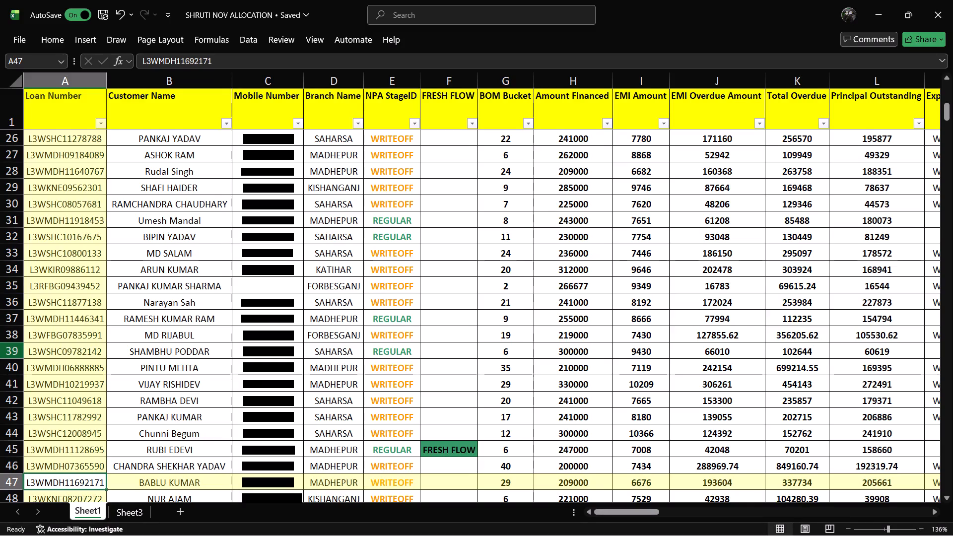
key("Up")
key("Up")
key("Up")
key("Up")
key("Up")
key("Up")
key("Up")
key("Up")
key("Up")
key("Up")
key("Up")
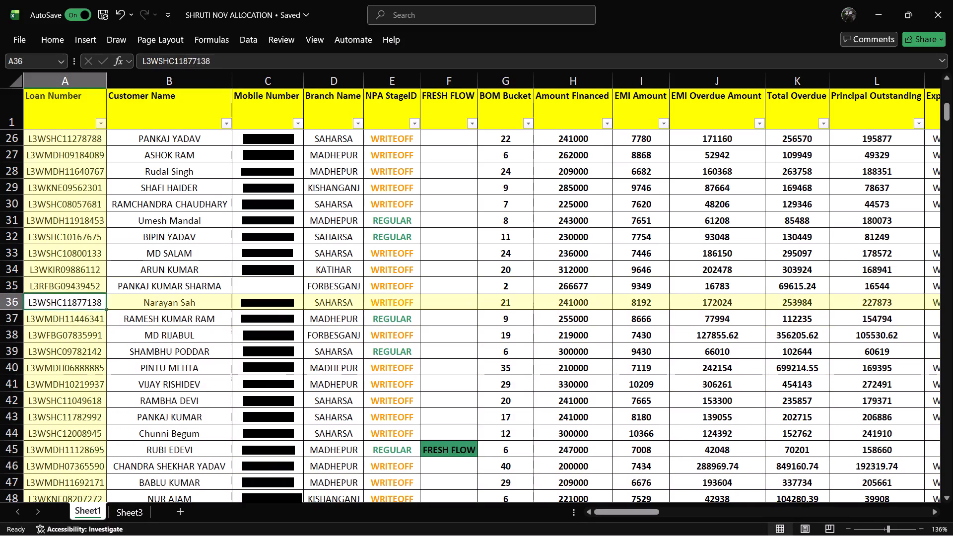
key("Up")
key("Up")
key("Up")
key("Up")
key("Up")
key("Up")
key("Up")
key("Up")
key("Up")
key("Up")
key("Up")
key("Up")
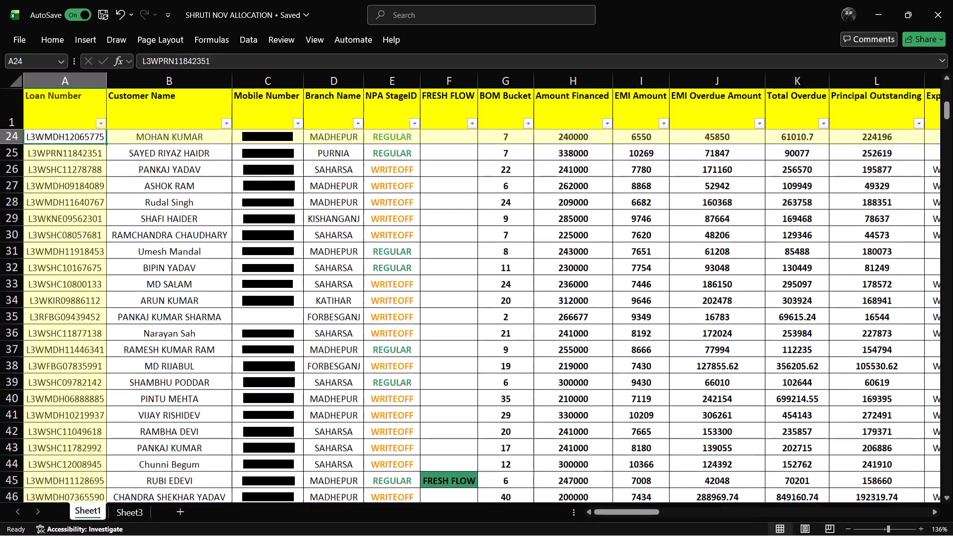
key("Up")
key("Up")
key("Up")
key("Up")
key("Up")
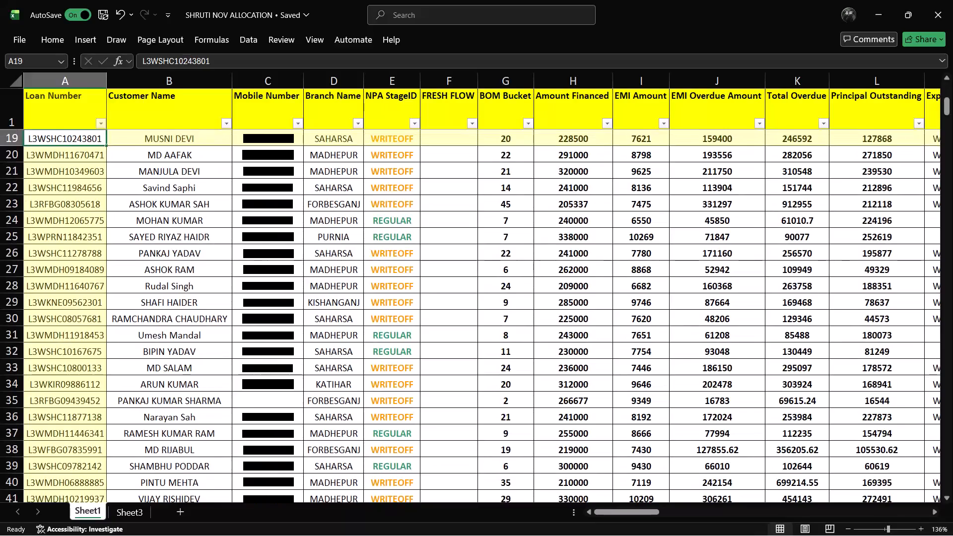
Examine row 37's loan record from the loan number across to the expiry date.
left_click(80, 434)
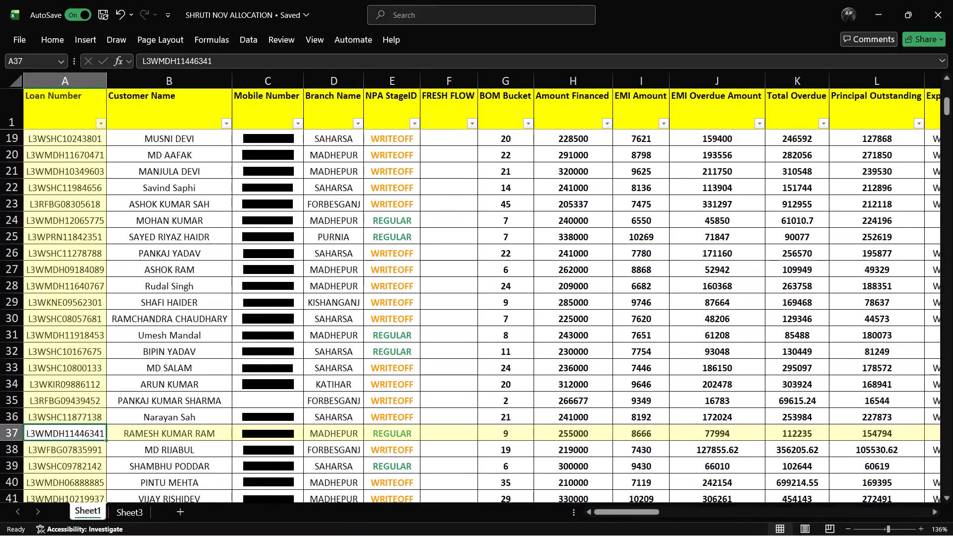
key("Right")
key("Right")
key("Right")
key("Right")
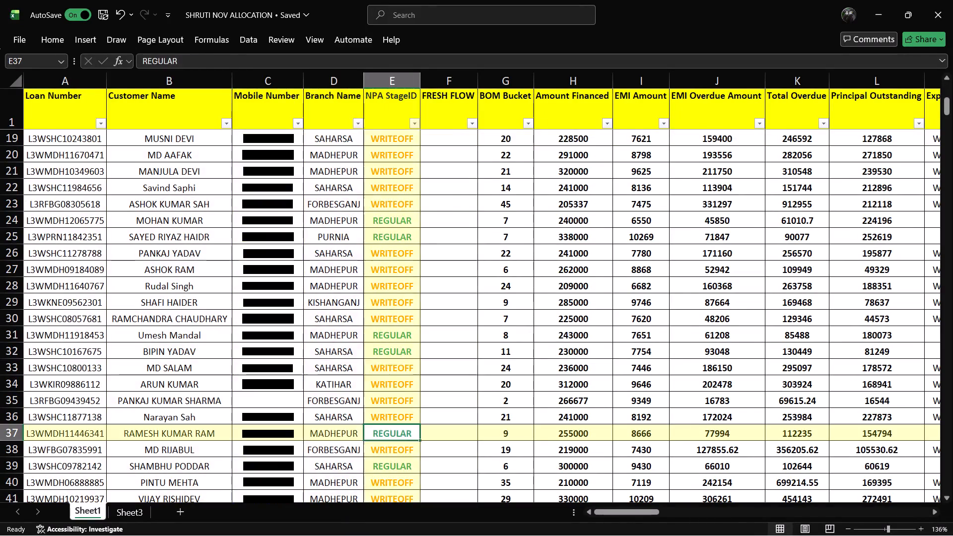
key("Right")
key("Right")
key("Right")
key("Right")
key("Right")
key("Right")
key("Right")
key("Right")
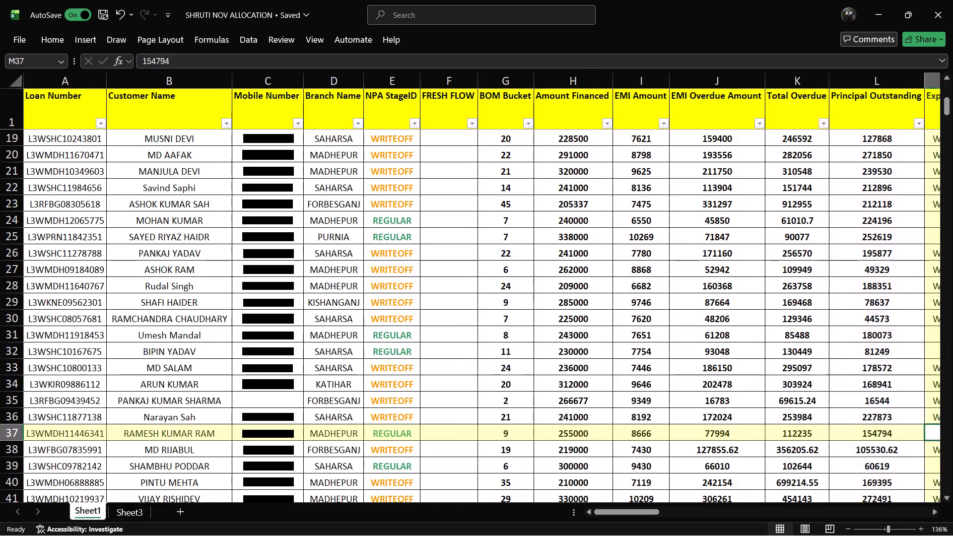
key("Right")
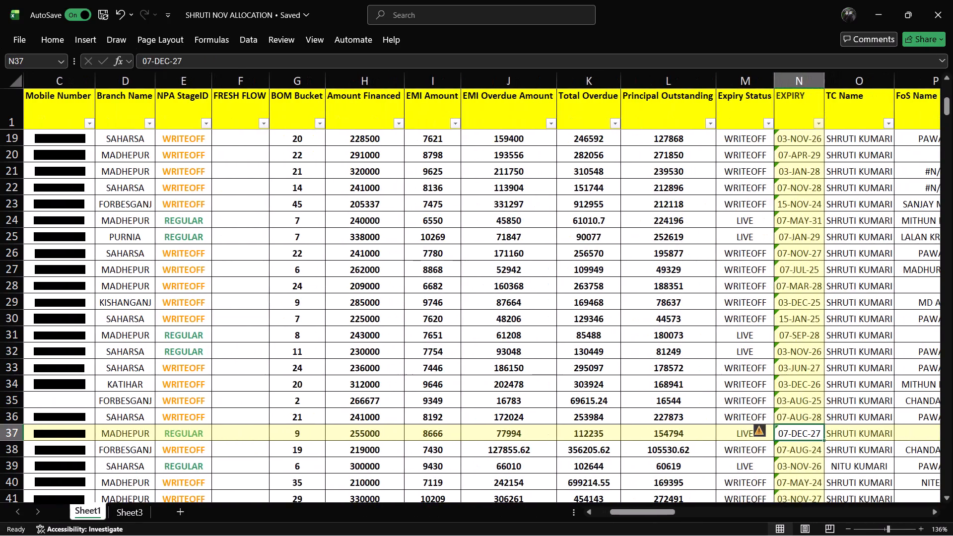
Check row 37's financed amount, EMI overdue, total overdue and principal outstanding, and return to its loan number.
left_click(381, 435)
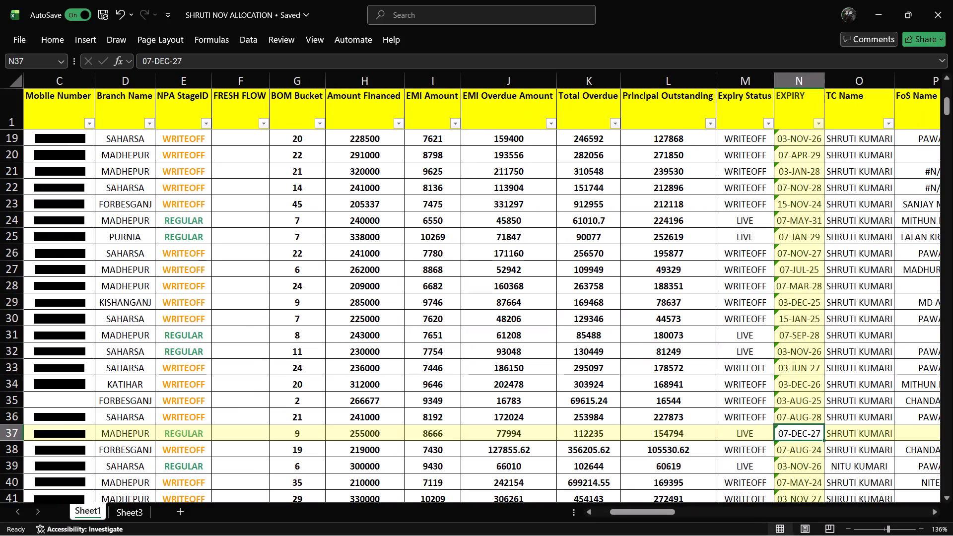
key("Right")
key("Right")
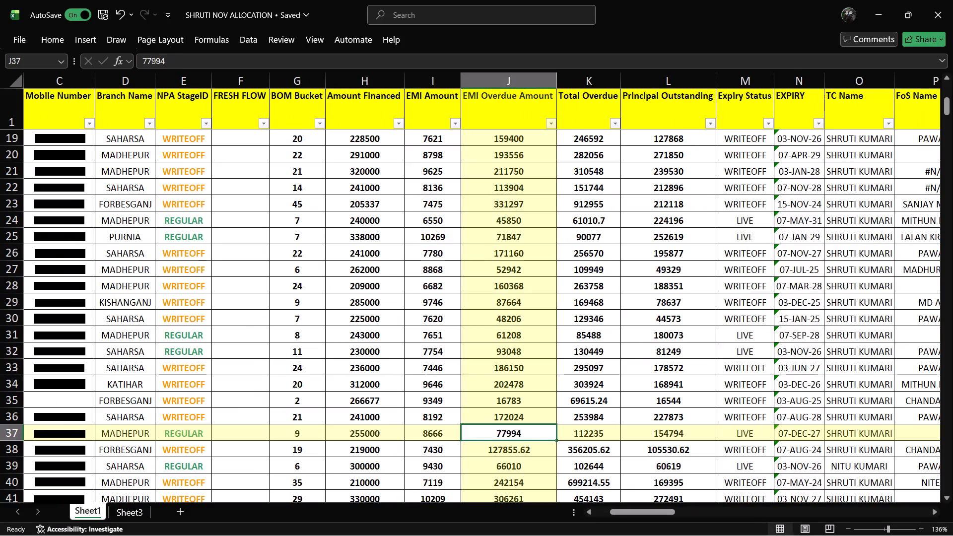
key("Right")
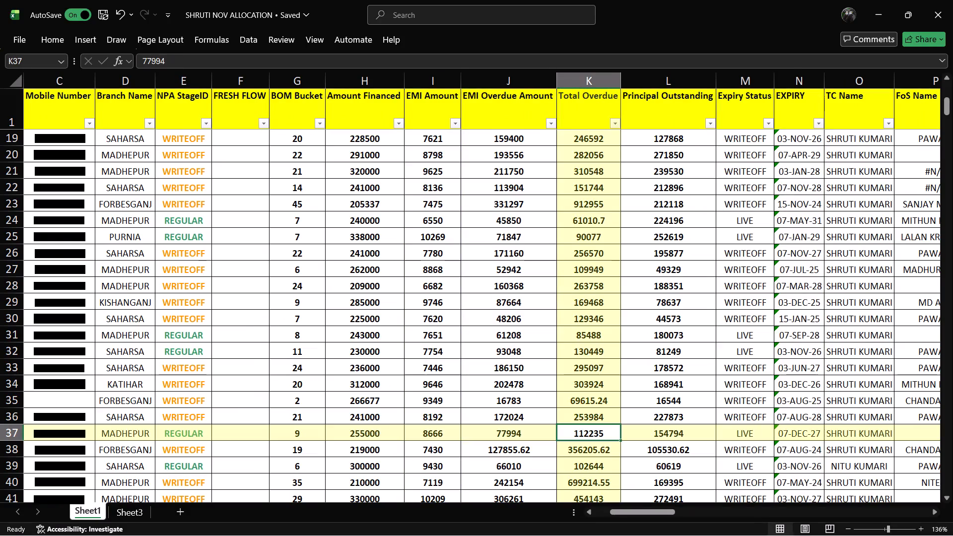
key("Right")
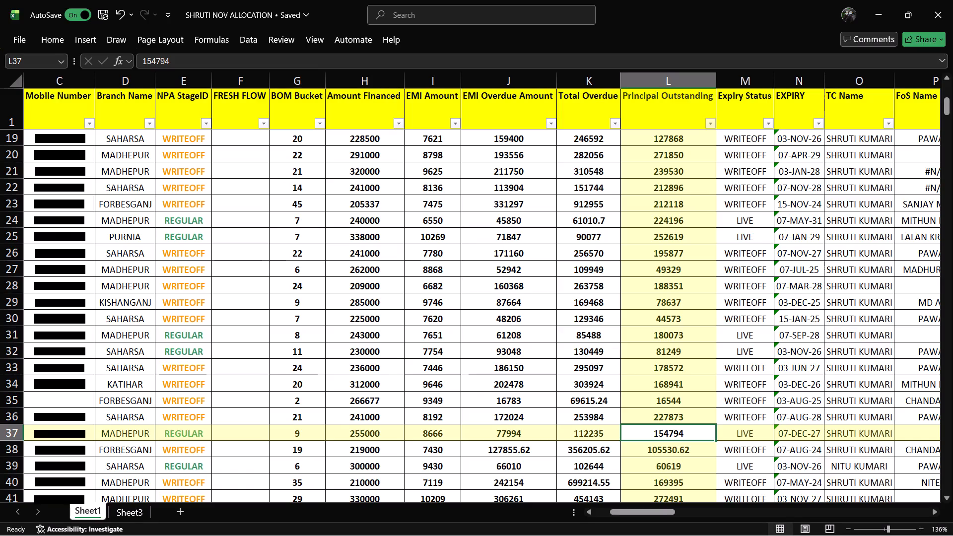
key("Left")
key("Left")
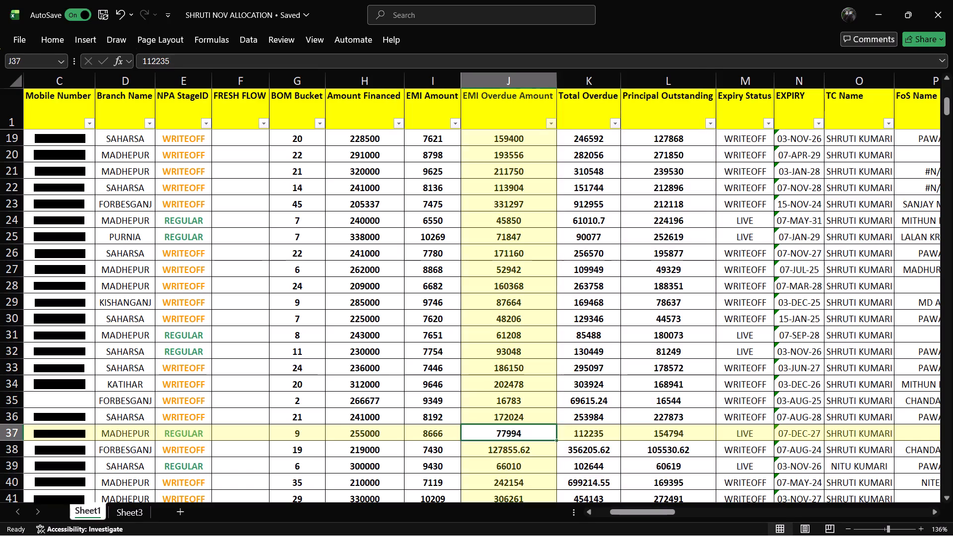
key("Left")
key("Left")
key("Left")
key("Left")
key("Left")
key("Left")
key("Left")
key("Left")
key("Left")
key("Left")
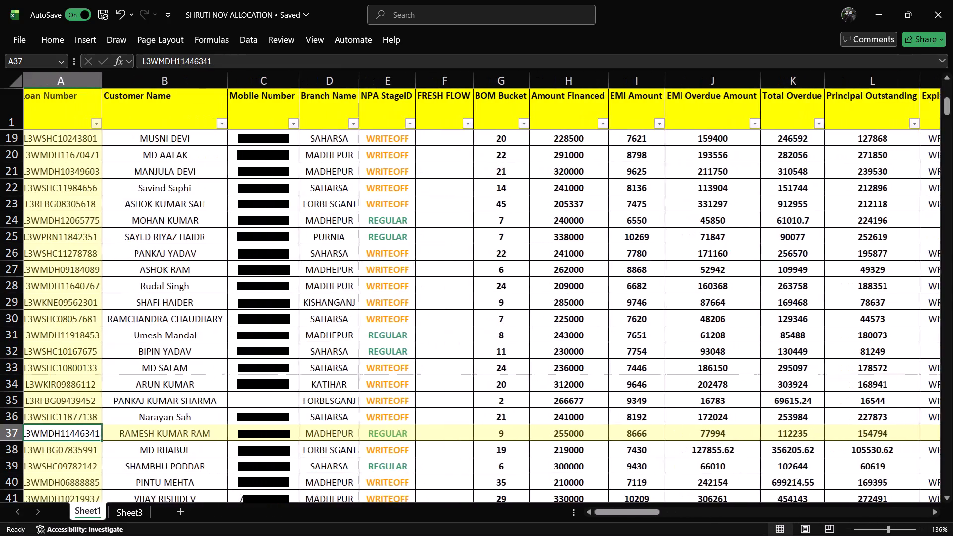
Move from row 37's loan number to its mobile number to check the customer's contact entry.
key("Left")
key("Right")
key("Right")
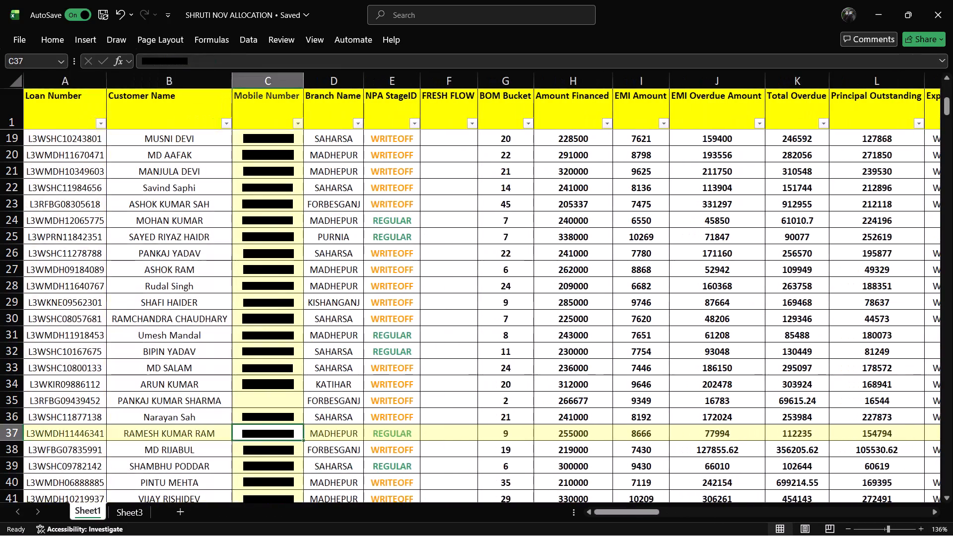
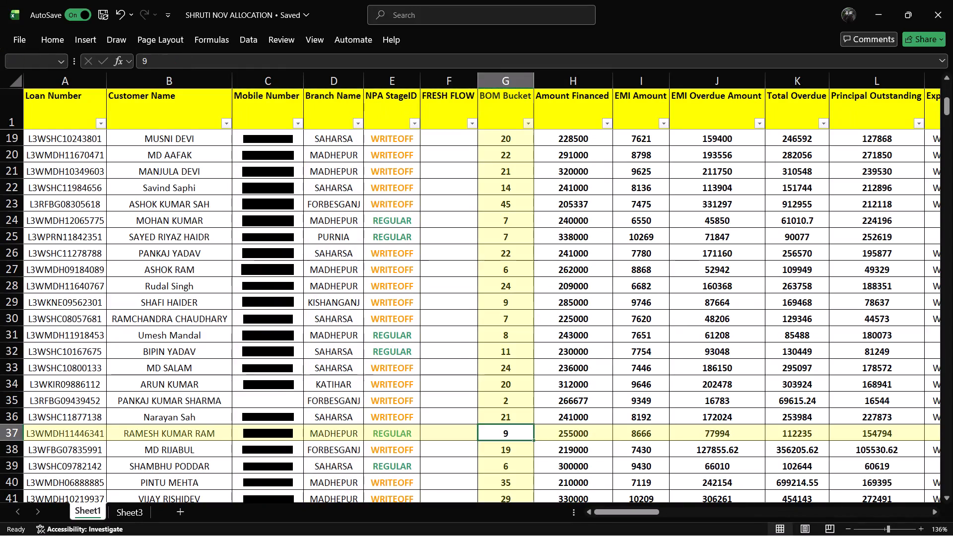
Examine row 37's loan record from the amount financed across to the expiry details and TC name.
key("Right")
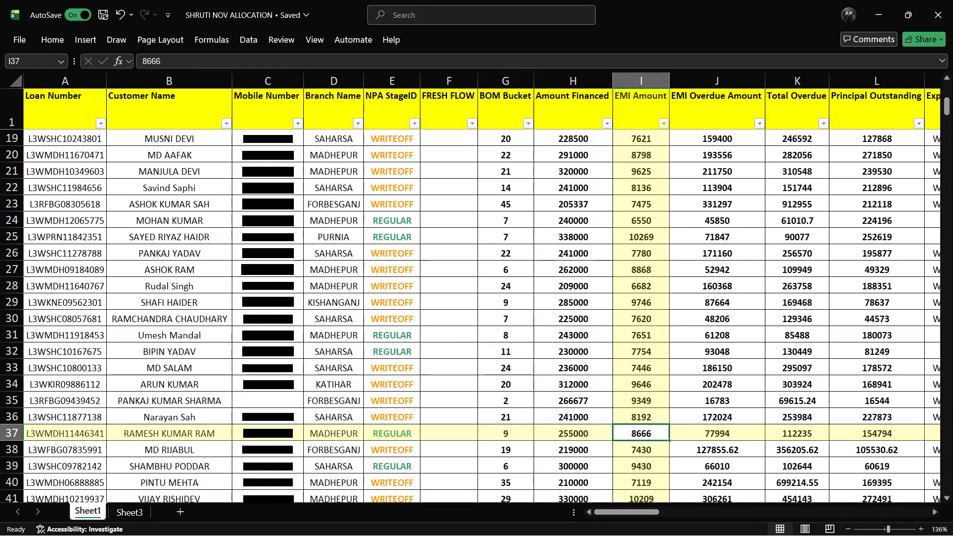
key("Right")
key("Right")
key("Right")
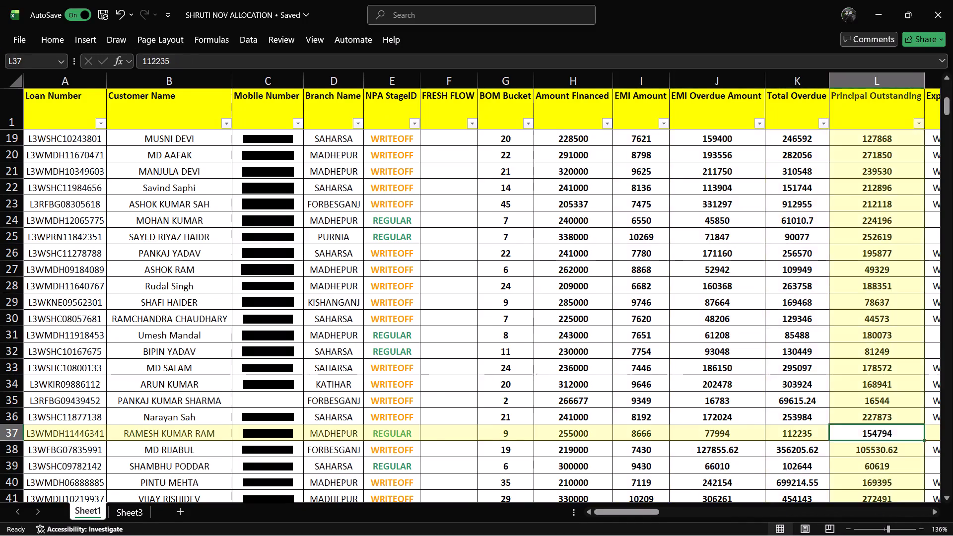
key("Right")
key("Right")
key("Right")
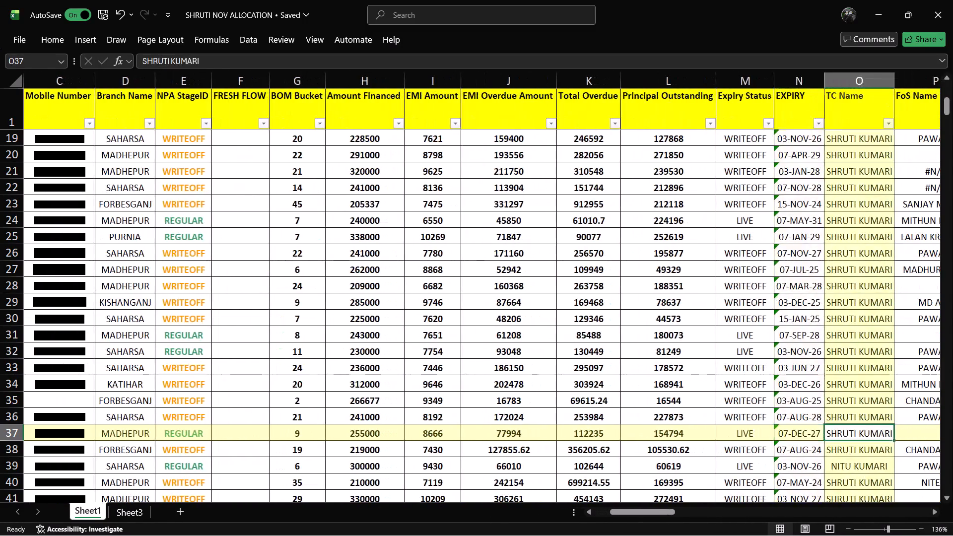
Examine row 37's father's name, residence address, vehicle, dealer and reference details, and its logged contact nature and contact person.
key("Right")
key("Right")
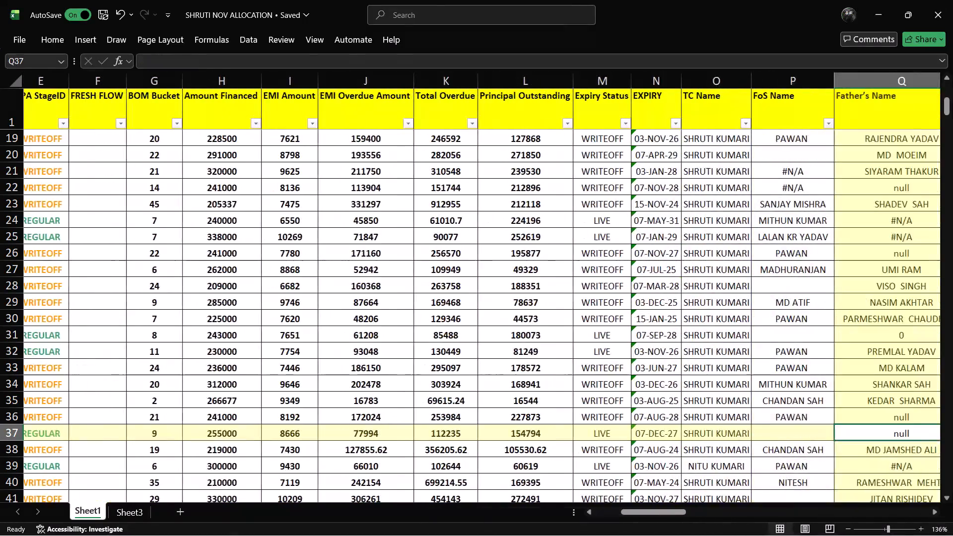
key("Right")
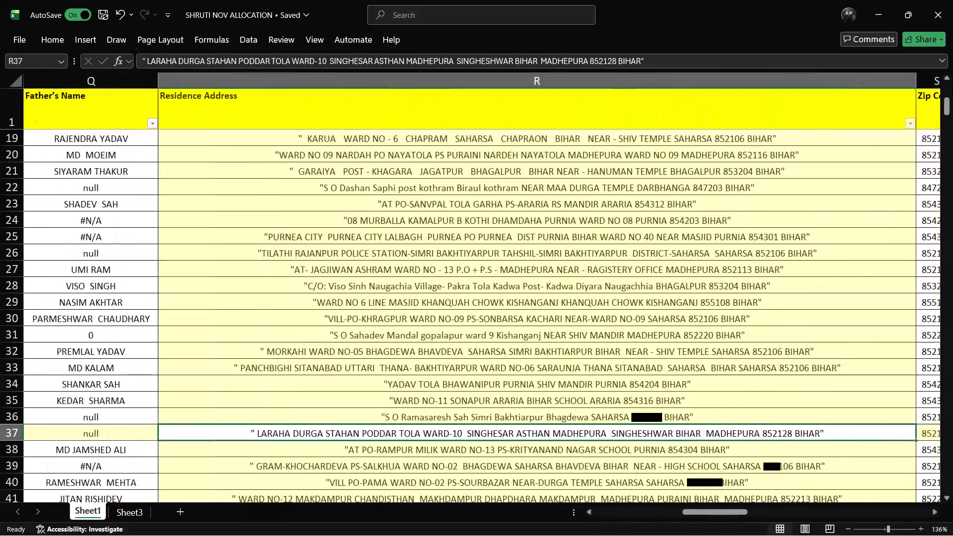
key("Right")
key("Right")
key("Right")
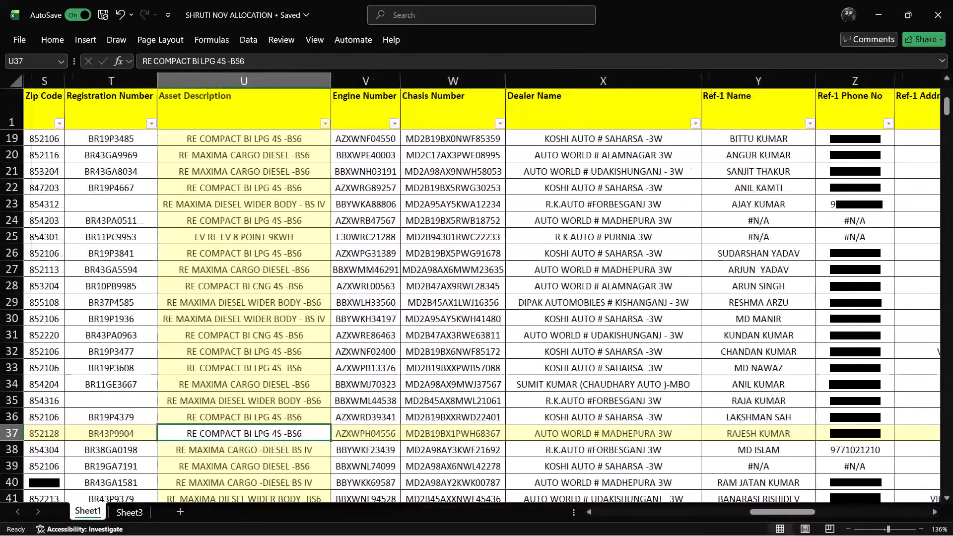
key("Right")
key("Right")
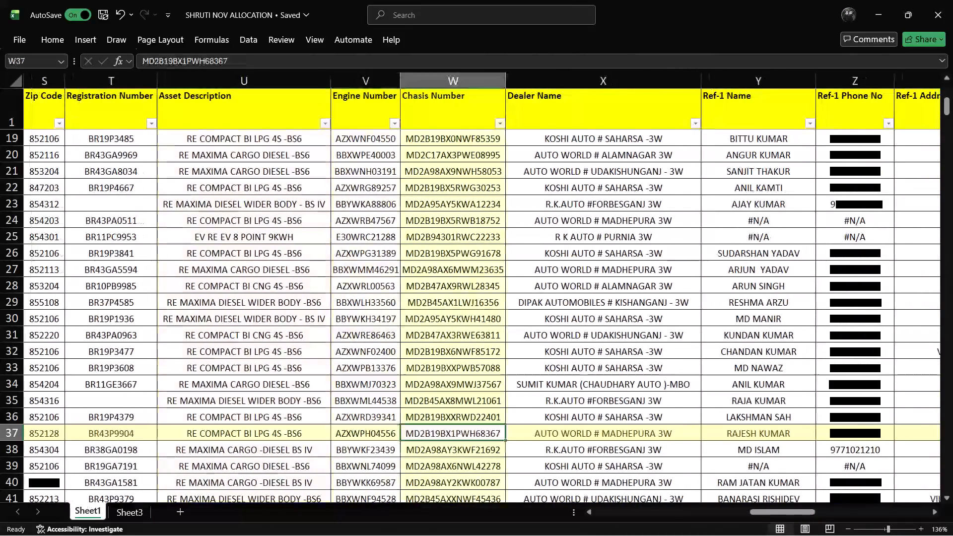
key("Right")
key("Right")
key("Right")
key("Right")
key("Right")
key("Right")
key("Right")
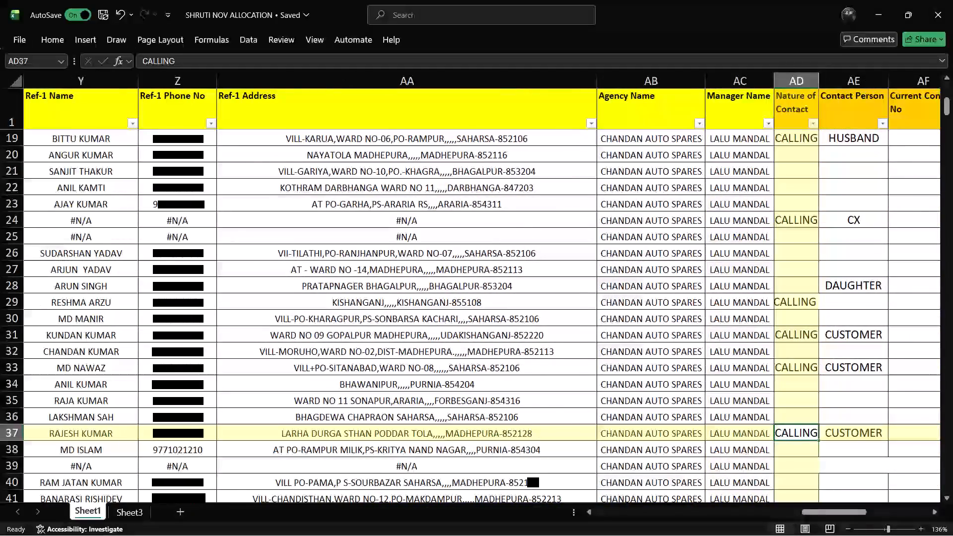
key("Right")
key("Right")
key("Right")
Return to row 37's loan number and review its loan record across to the expiry status.
key("Left")
key("Left")
key("Left")
key("Left")
key("Left")
key("Left")
key("Left")
key("Left")
key("Left")
key("Left")
key("Left")
key("Left")
key("Left")
key("Left")
key("Left")
key("Left")
key("Left")
key("Left")
key("Left")
key("Left")
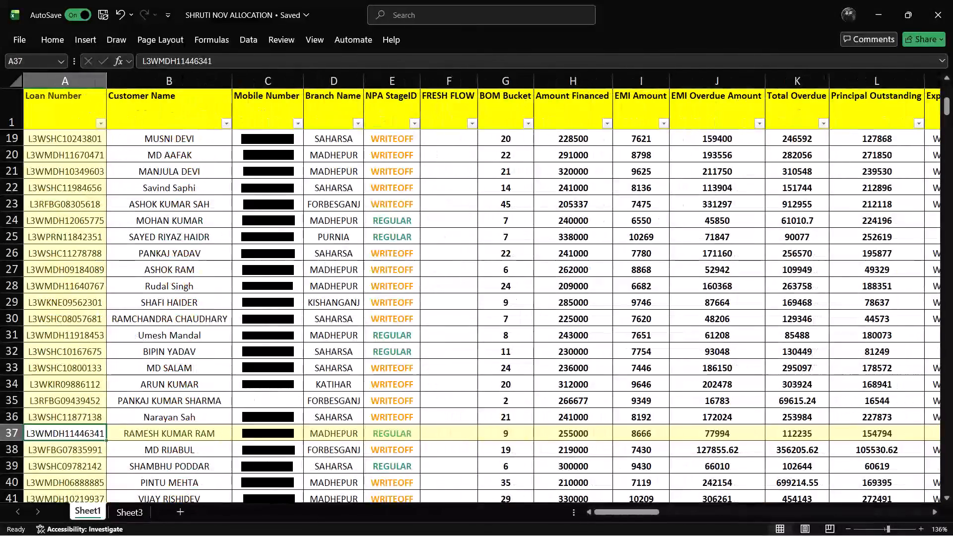
key("Right")
key("Right")
key("Right")
key("Right")
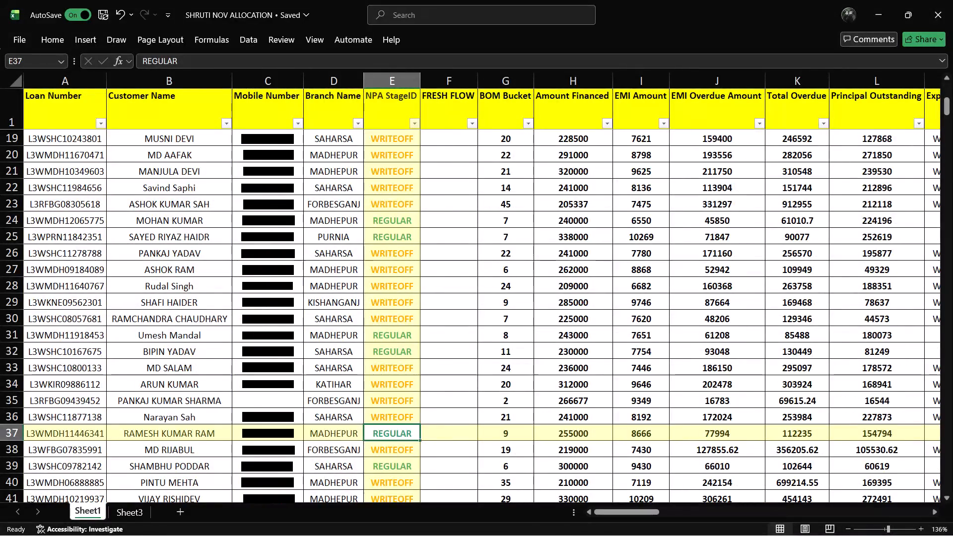
key("Right")
key("Right")
key("Right")
key("Right")
key("Right")
key("Right")
key("Right")
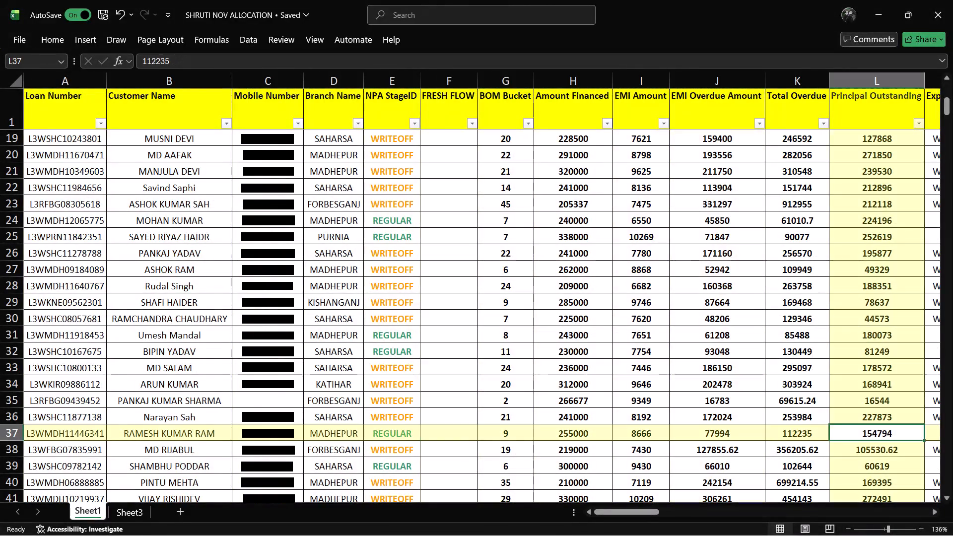
key("Right")
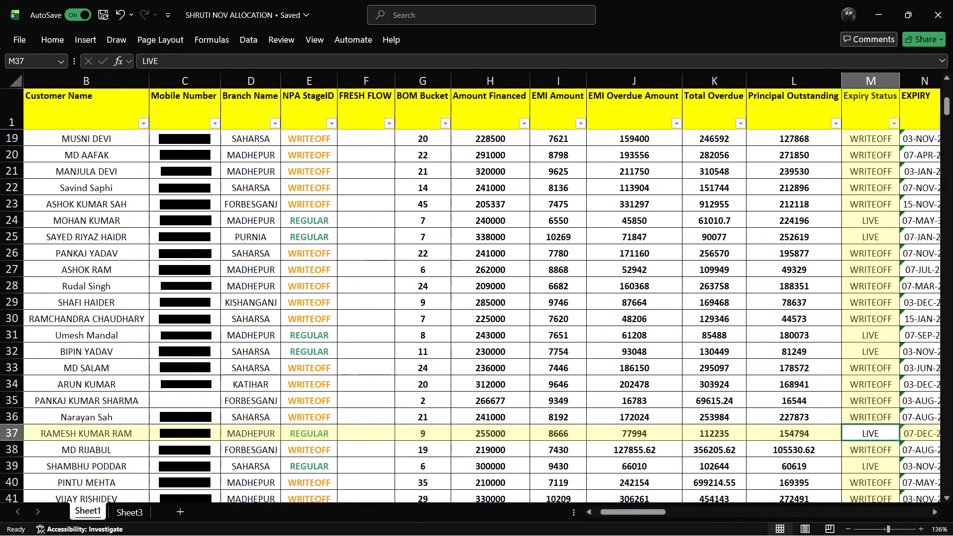
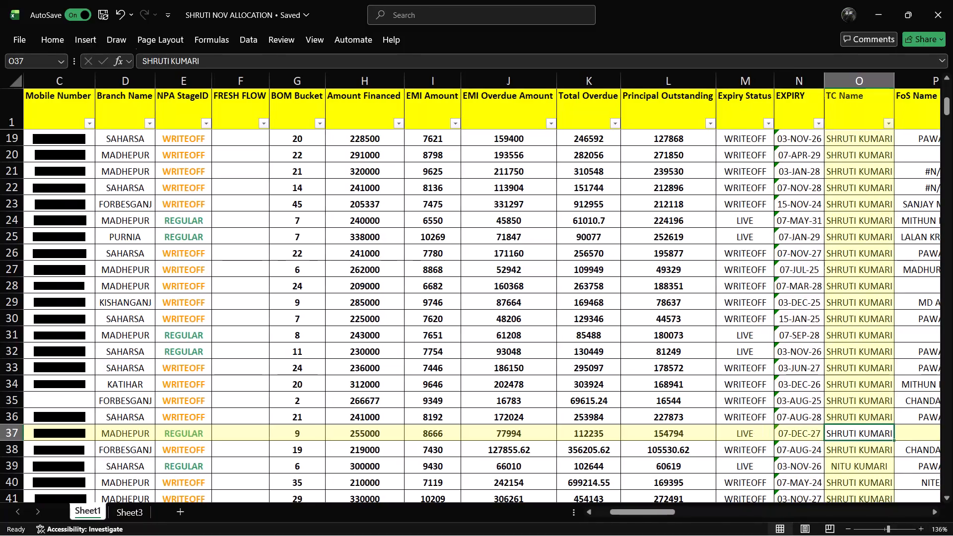
Check row 37's TC name, FoS name and father's name, and return to its expiry status.
key("Right")
key("Right")
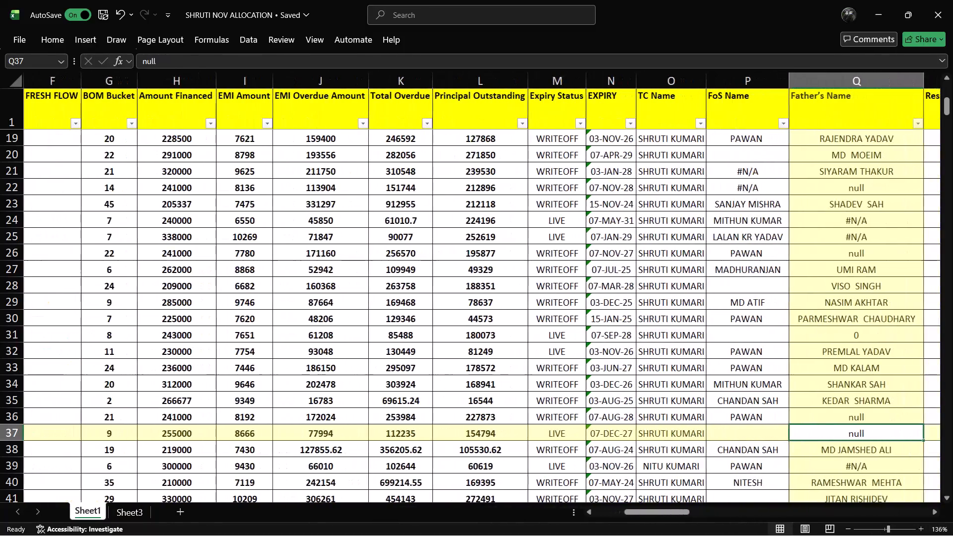
key("Left")
key("Left")
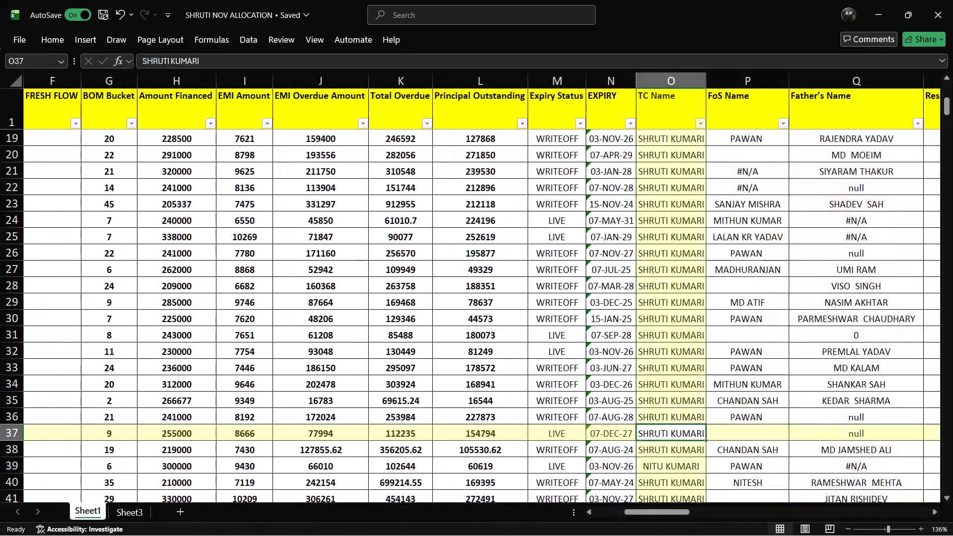
key("Left")
key("Left")
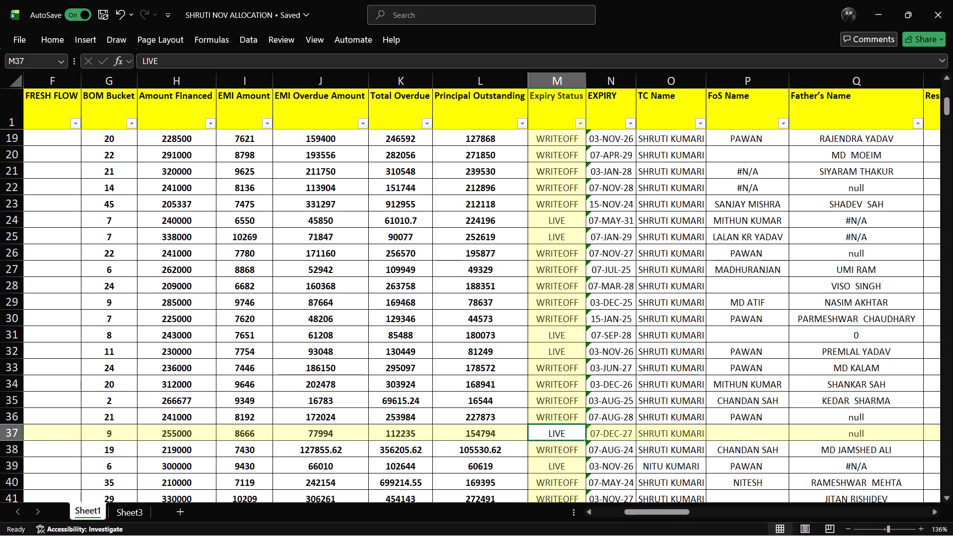
Go back across row 37's loan amounts to its loan number and review the customer name.
key("Left")
key("Left")
key("Left")
key("Left")
key("Left")
key("Left")
key("Left")
key("Left")
key("Left")
key("Left")
key("Left")
key("Left")
key("Left")
key("Left")
key("Left")
key("Left")
key("Left")
key("Left")
key("Left")
key("Left")
key("Left")
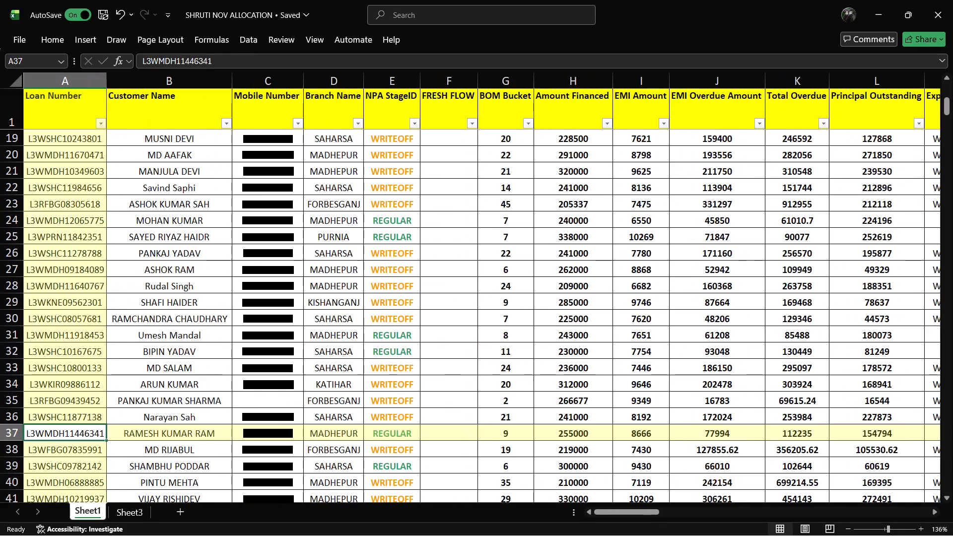
key("Right")
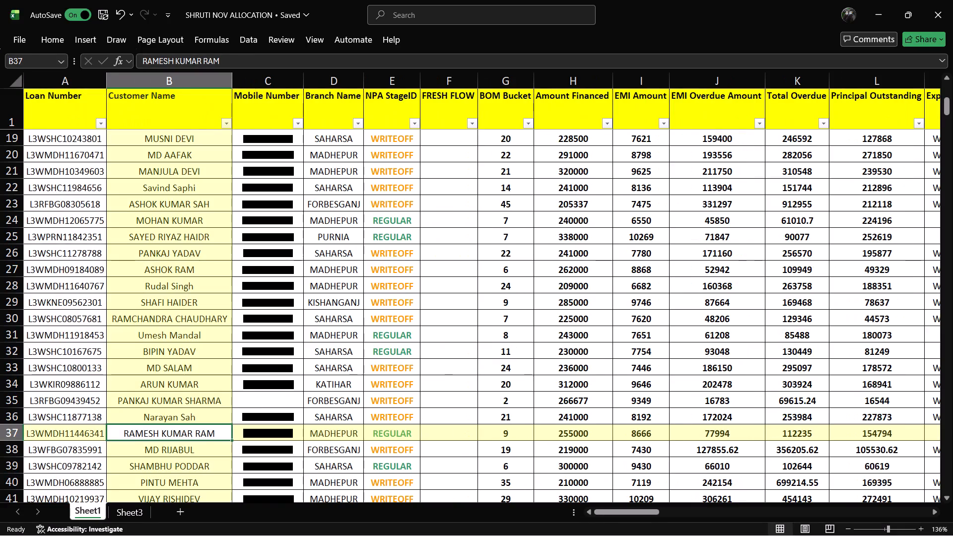
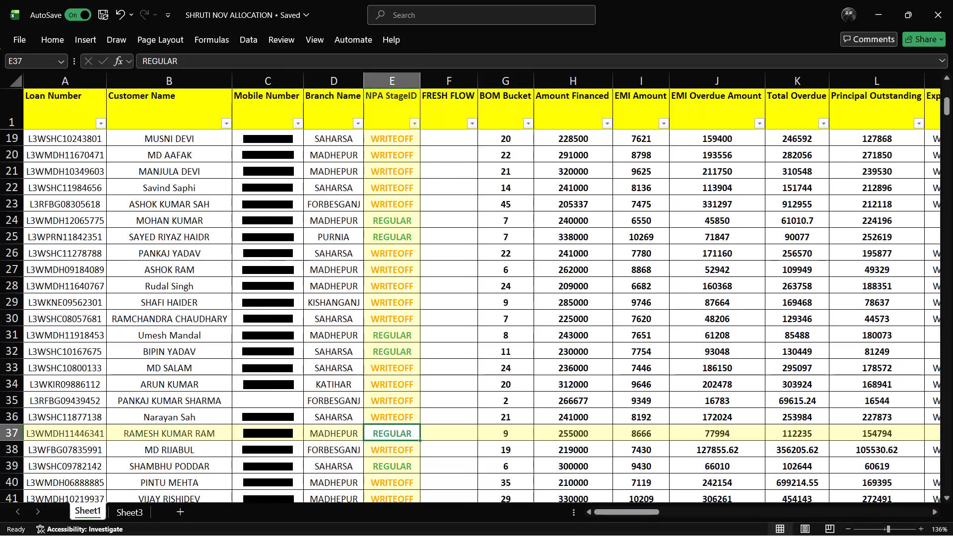
Review row 37's loan details from the NPA stage across to the EMI amount.
key("Right")
key("Right")
key("Right")
key("Right")
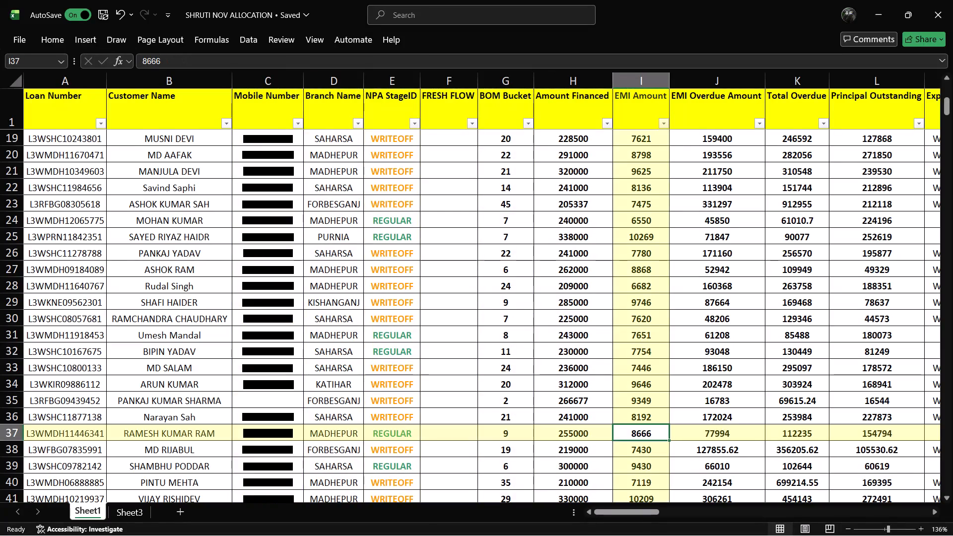
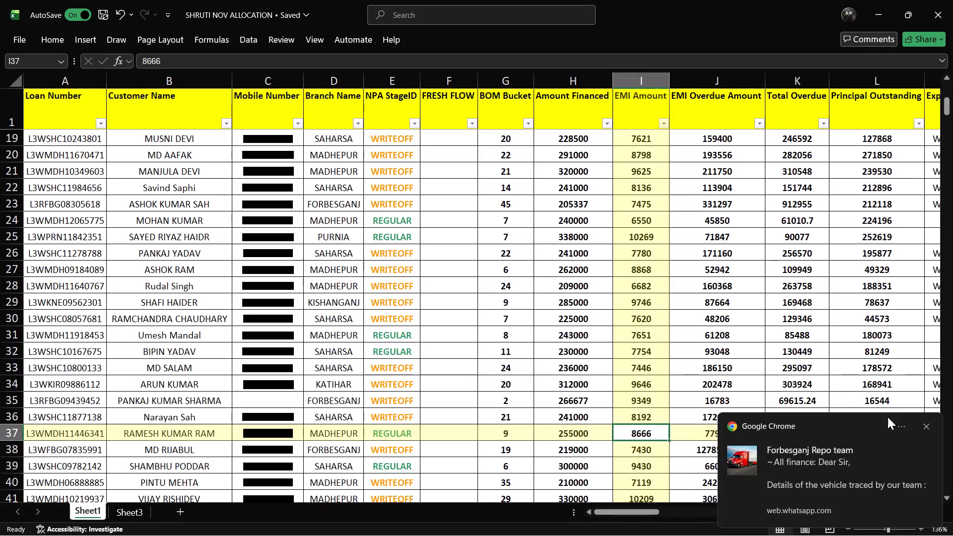
Check row 37's loan figures between the BOM bucket and expiry status, covering the financed, EMI, overdue and principal outstanding amounts.
left_click(930, 424)
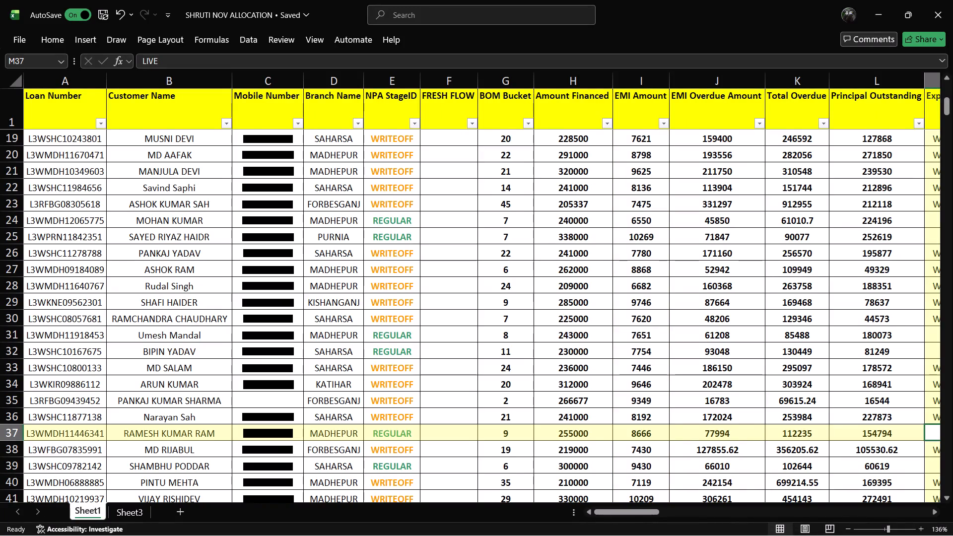
left_click(650, 436)
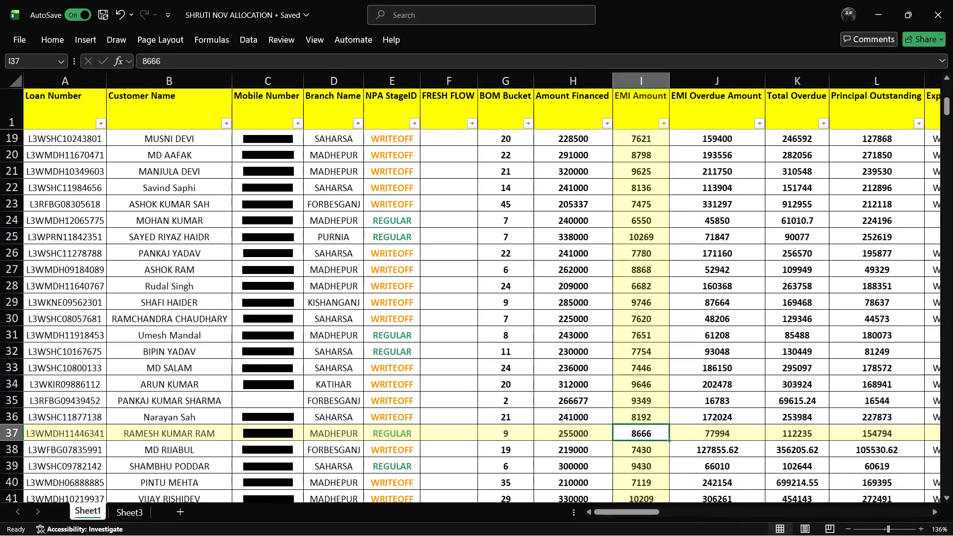
key("Left")
key("Left")
key("Right")
key("Right")
key("Right")
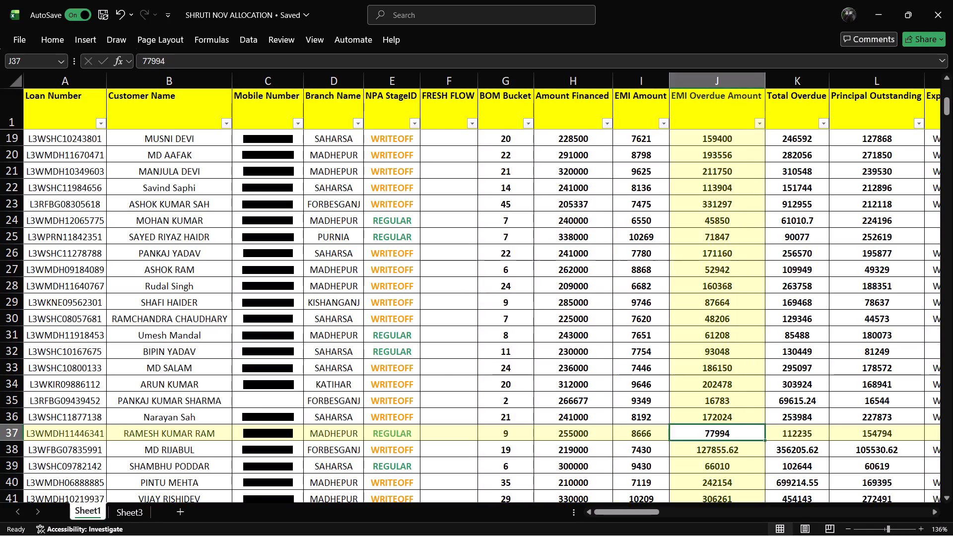
key("Right")
key("Right")
key("Right")
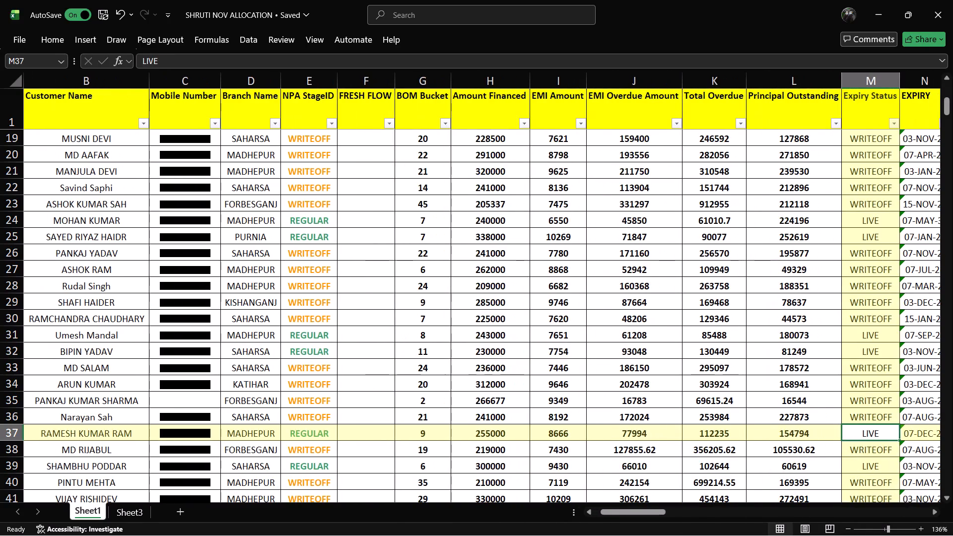
key("Left")
key("Left")
key("Left")
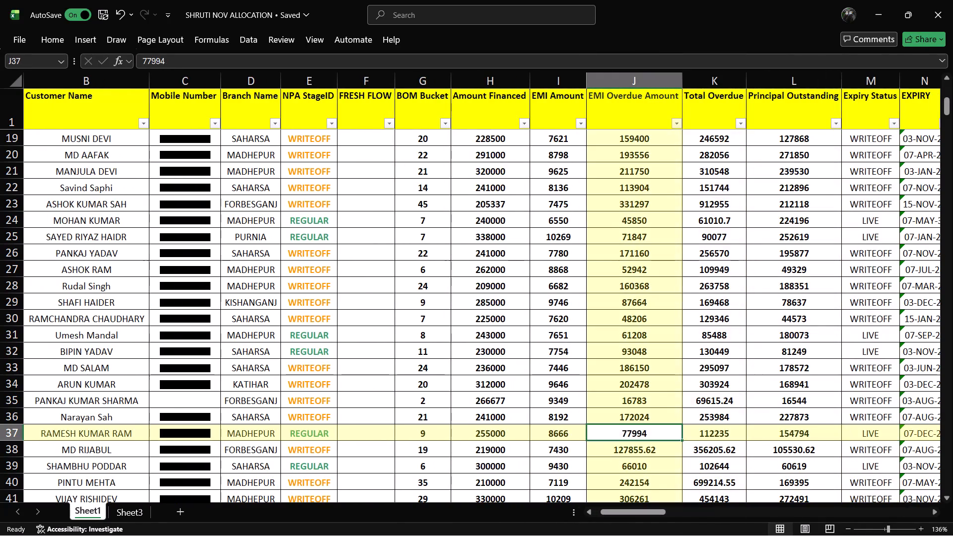
key("Left")
key("Left")
key("Left")
key("Right")
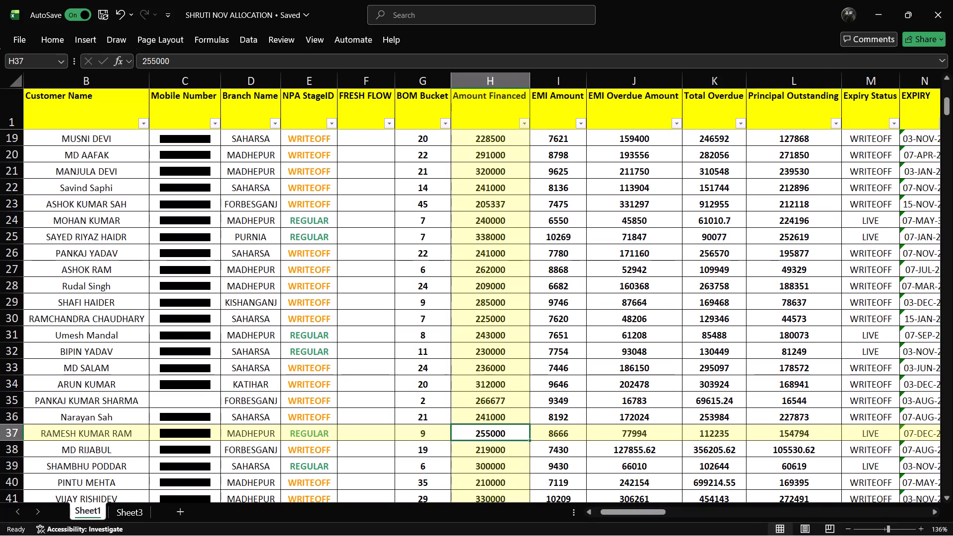
key("Right")
key("Right")
key("Right")
key("Right")
key("Right")
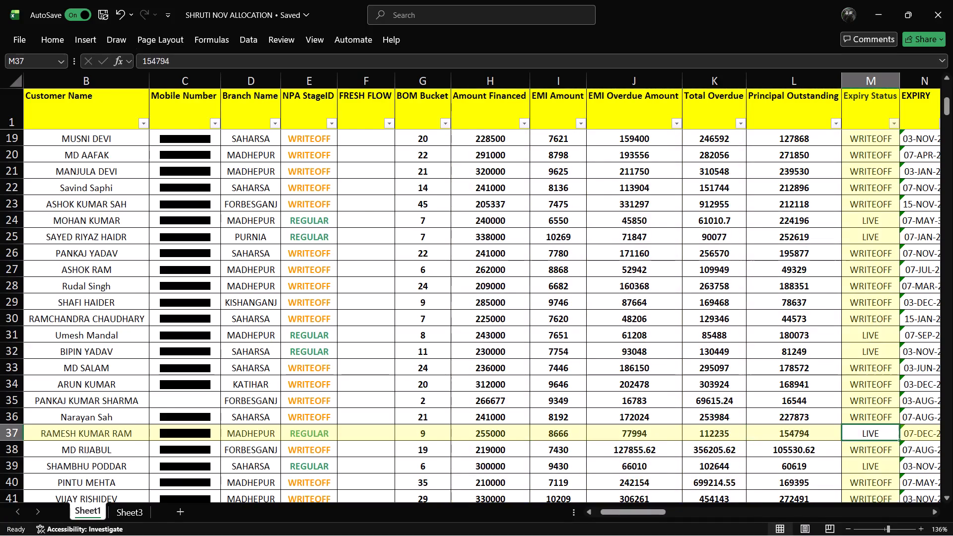
Check row 37's expiry date, TC name, FoS name and father's name, and go back over its overdue amounts and BOM bucket to the loan number.
key("Right")
key("Right")
key("Right")
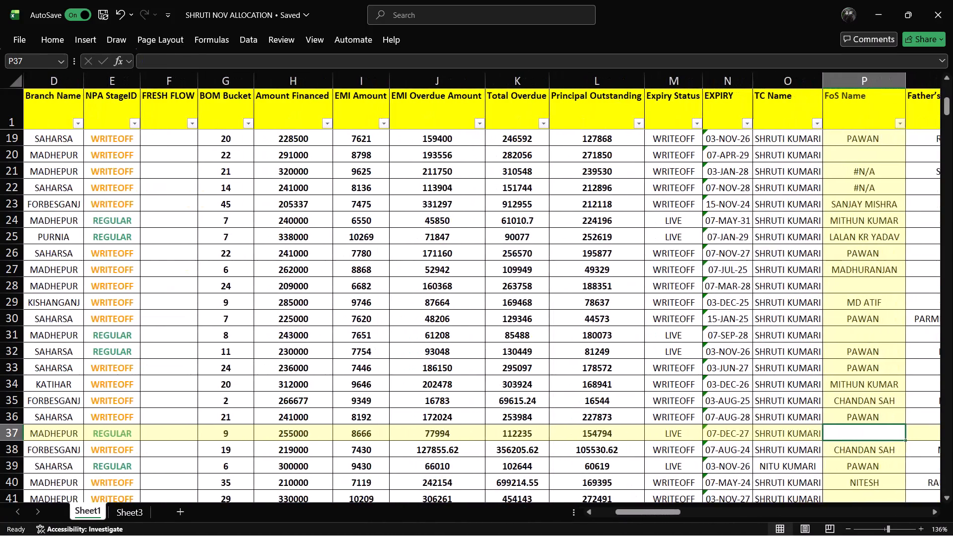
key("Right")
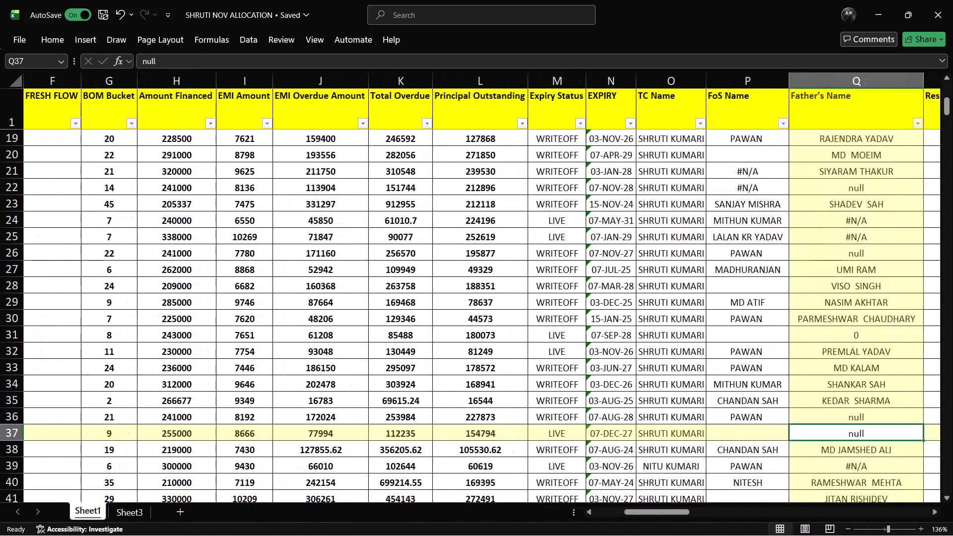
key("Left")
key("Left")
key("Left")
key("Left")
key("Left")
key("Left")
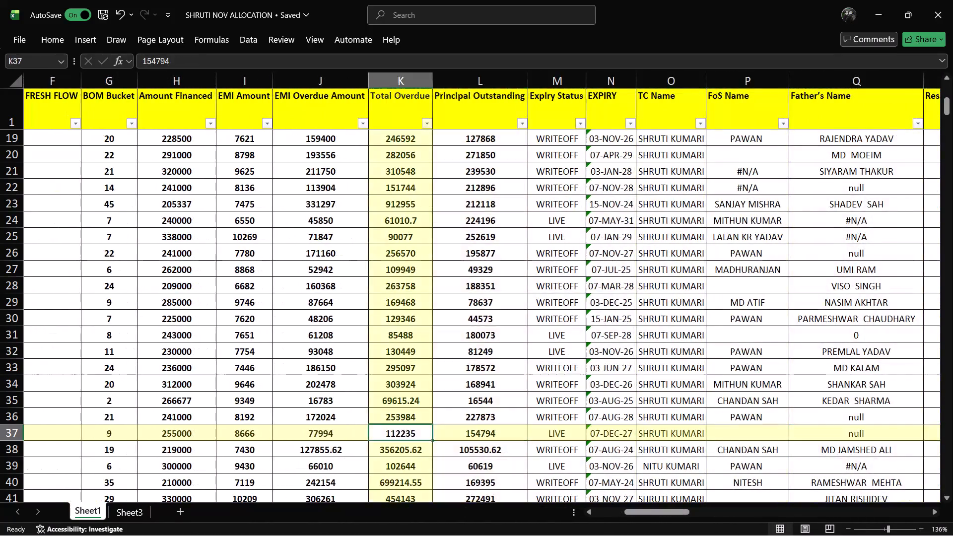
key("Left")
key("Left")
key("Left")
key("Left")
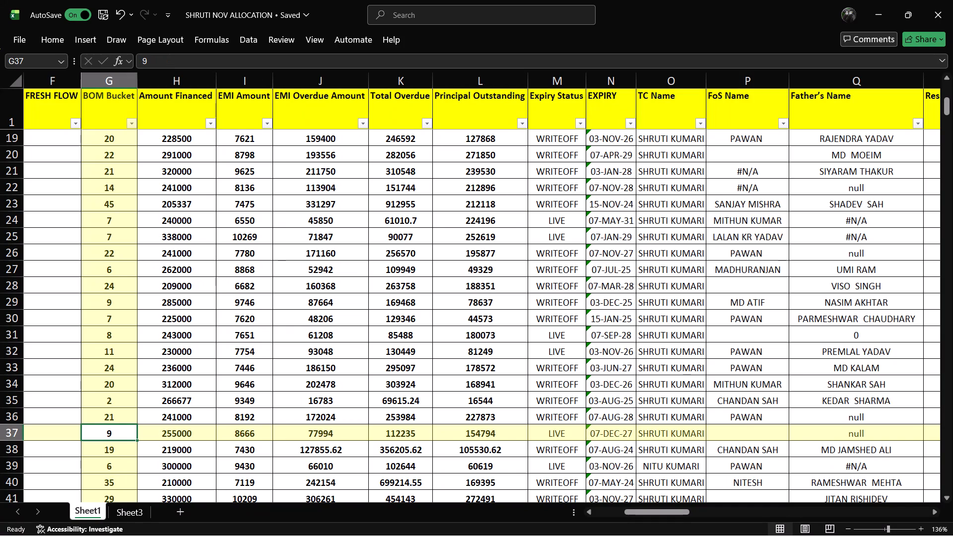
key("Left")
key("Left")
key("Left")
key("Left")
key("Left")
key("Left")
key("Left")
key("Left")
key("Left")
key("Left")
key("Left")
key("Left")
key("Left")
key("Left")
key("Left")
key("Left")
key("Left")
key("Left")
key("Left")
key("Left")
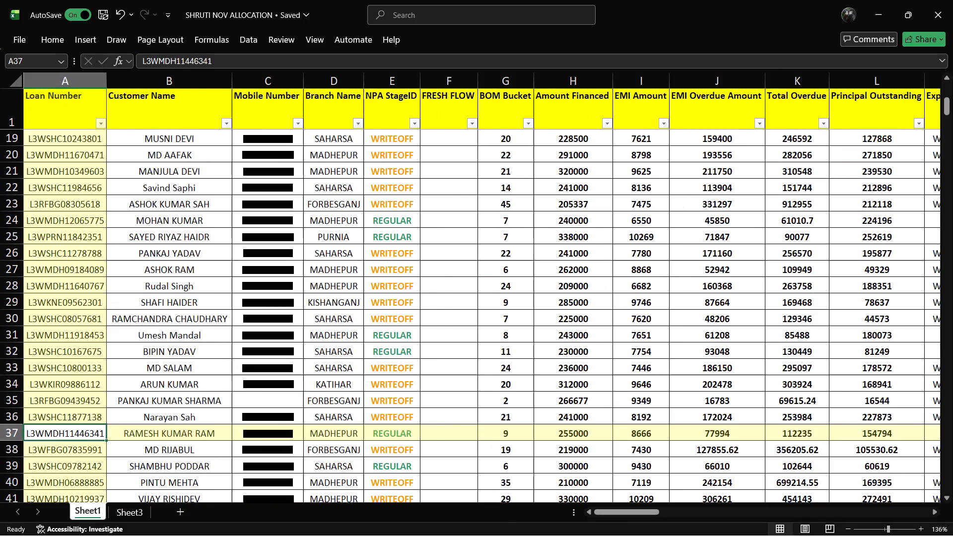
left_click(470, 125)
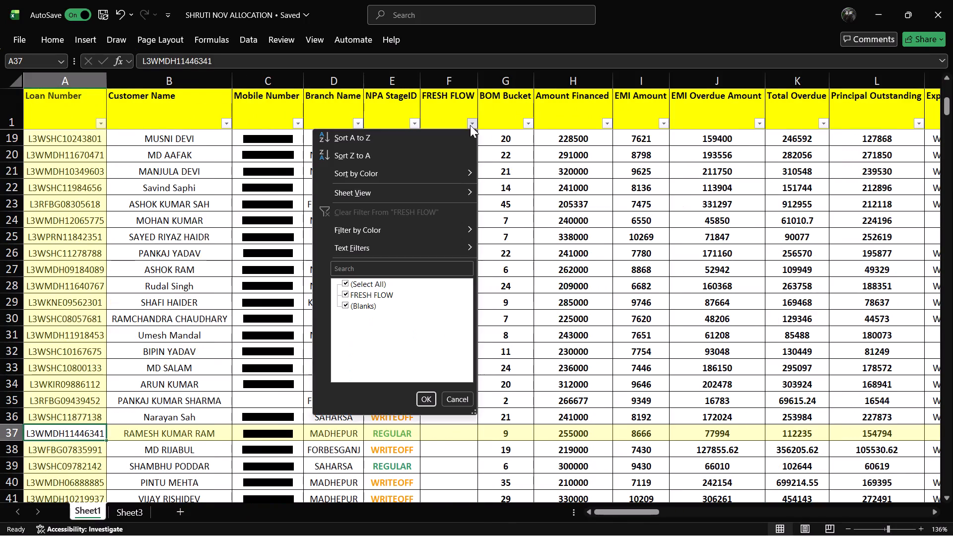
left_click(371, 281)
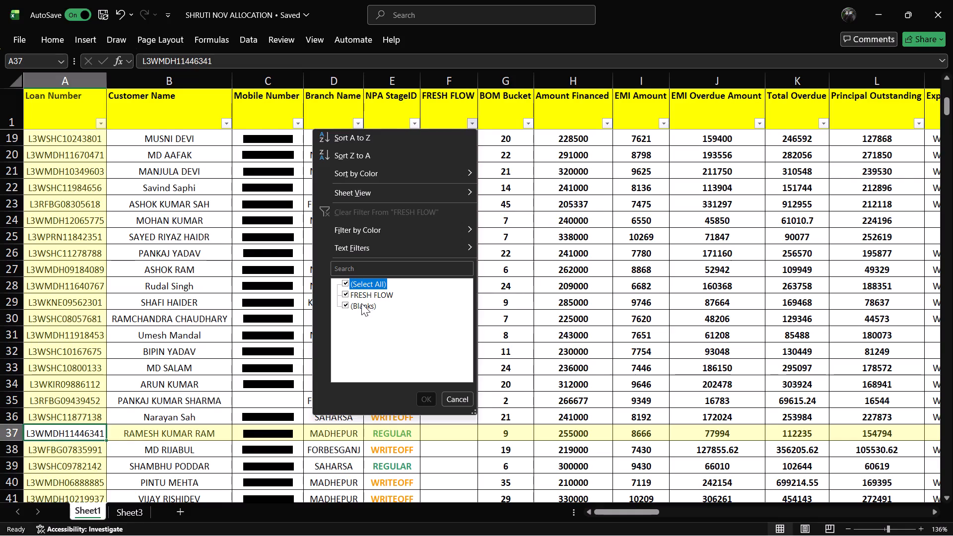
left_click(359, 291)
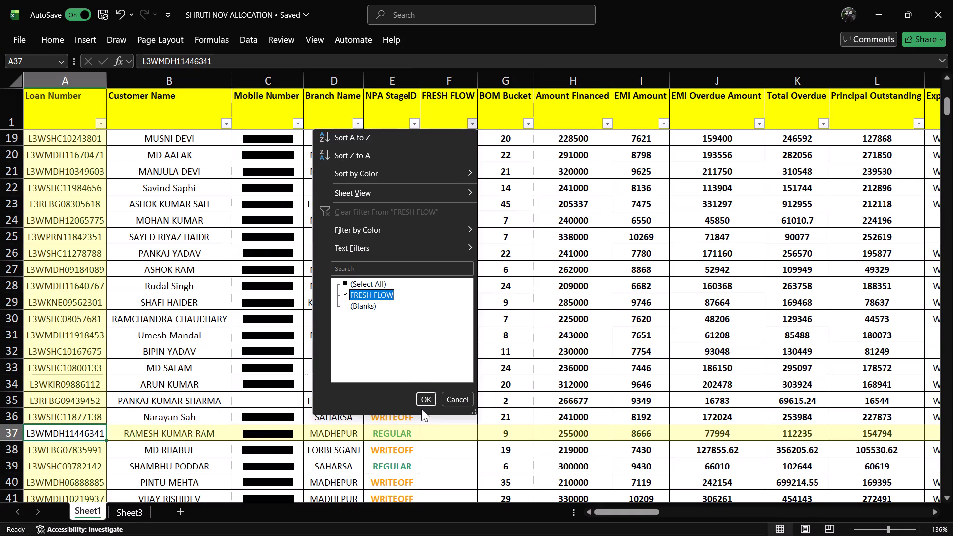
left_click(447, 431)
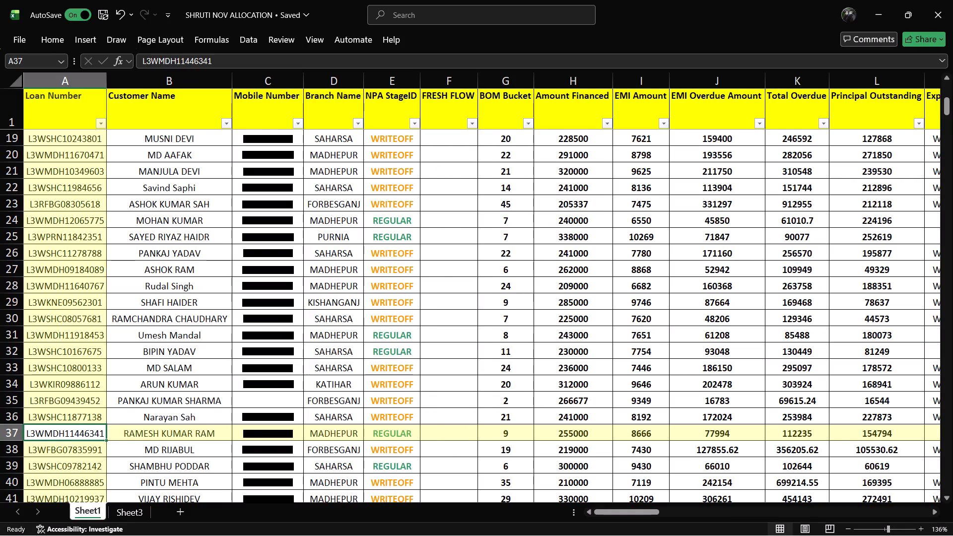
Review row 37's details again from the loan number across the NPA stage and BOM bucket to the EMI amount.
key("Right")
key("Right")
key("Right")
key("Right")
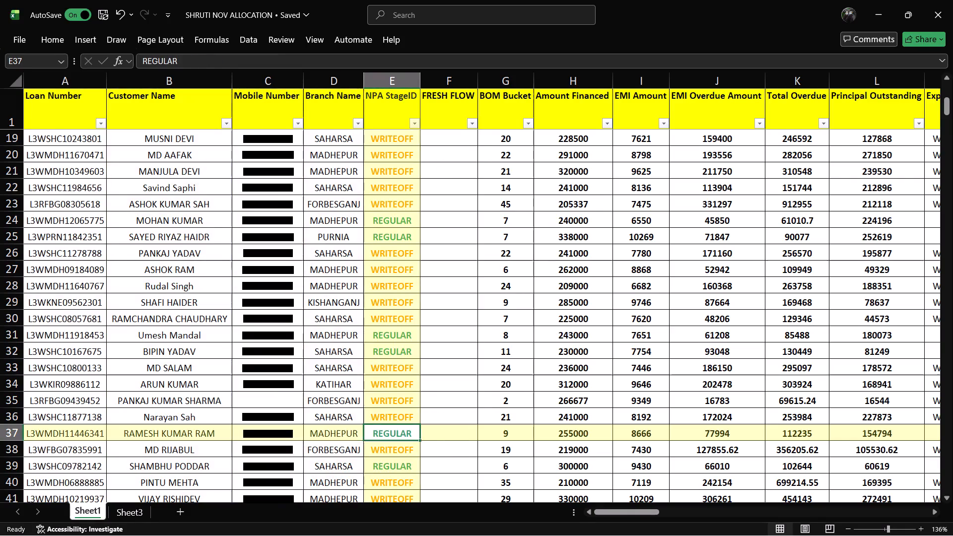
key("Right")
key("Right")
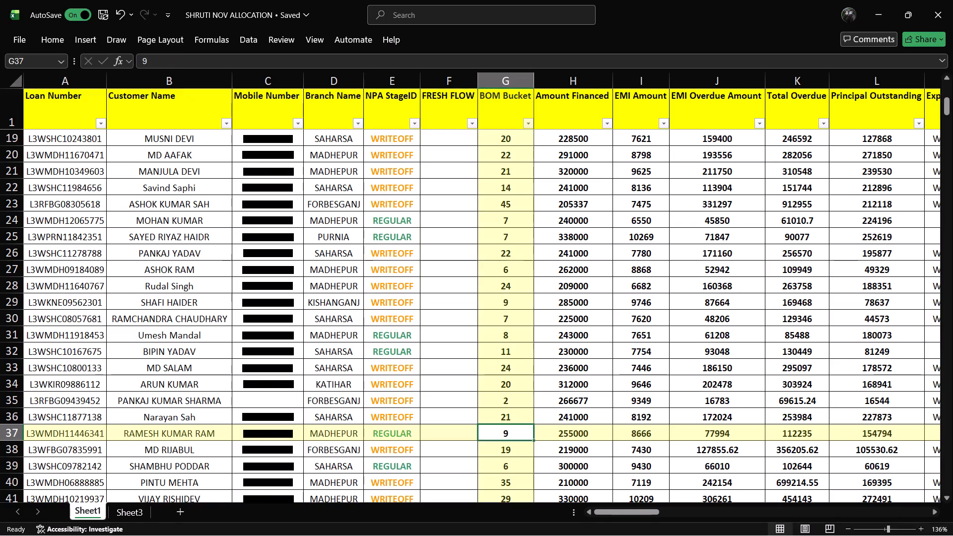
key("Right")
key("Right")
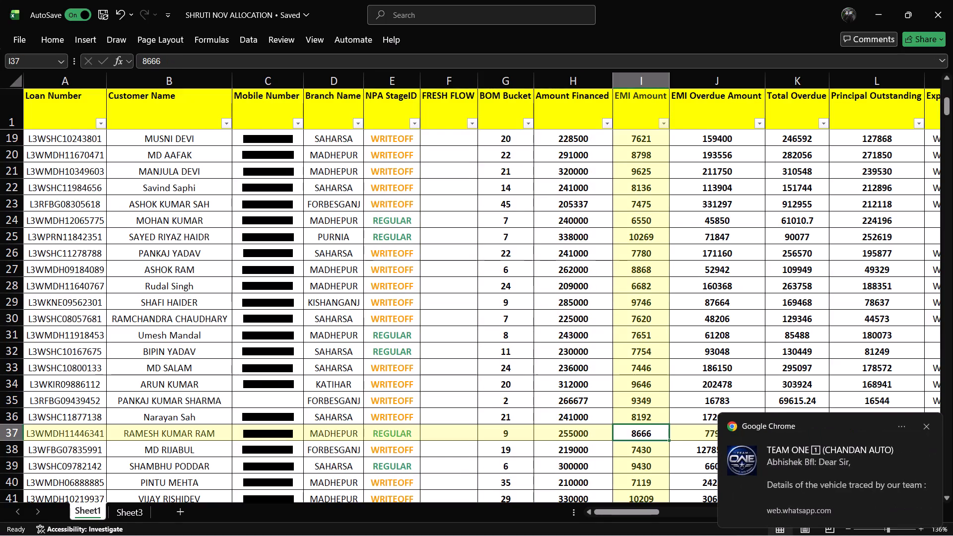
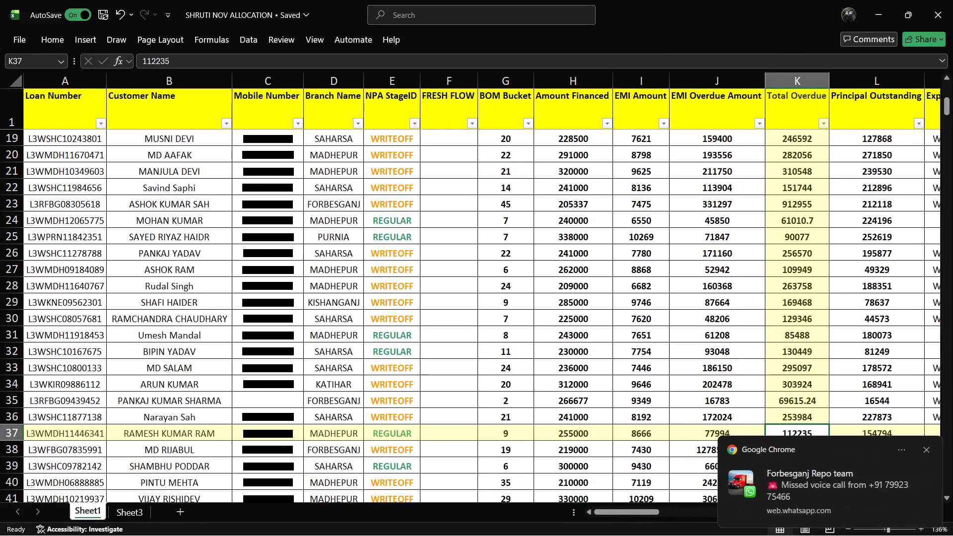
Dismiss the missed voice call notification covering the sheet and return to row 37's EMI overdue amount.
left_click(936, 448)
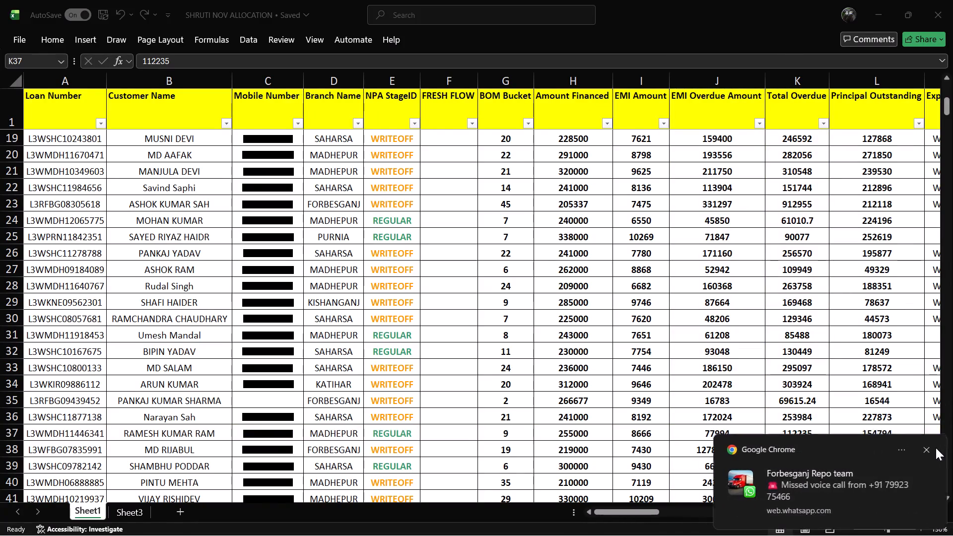
left_click(738, 435)
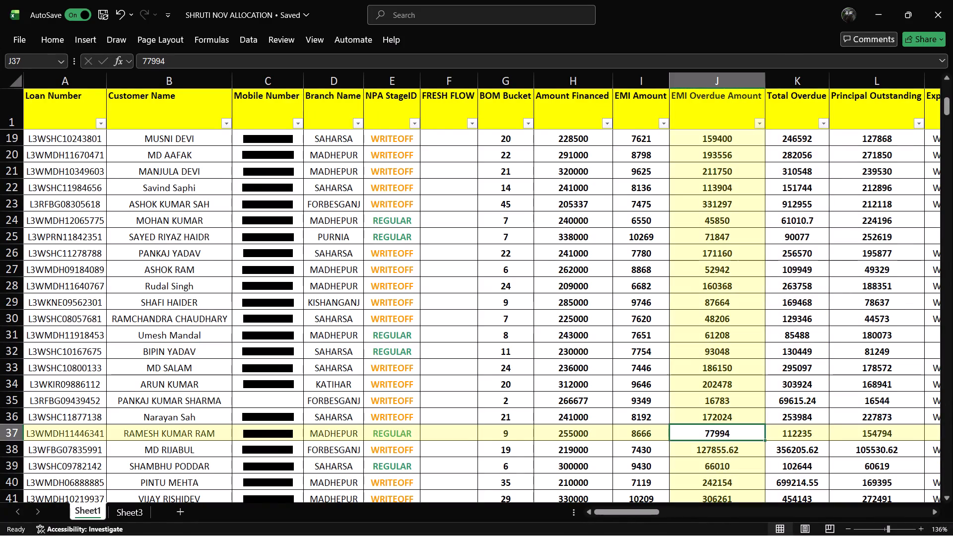
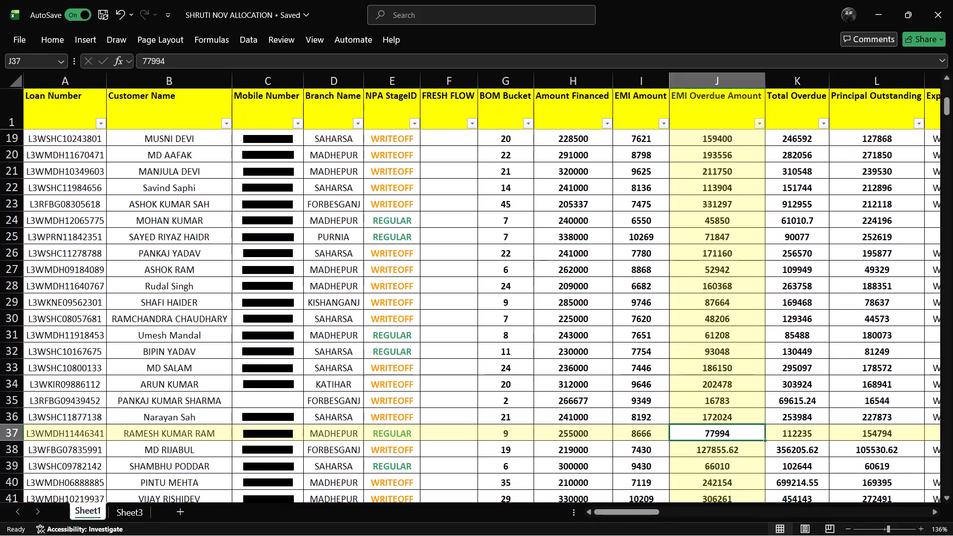
Review row 37's details from the loan number across the mobile number, loan amounts and expiry date to the TC name.
left_click(54, 432)
key("Right")
key("Right")
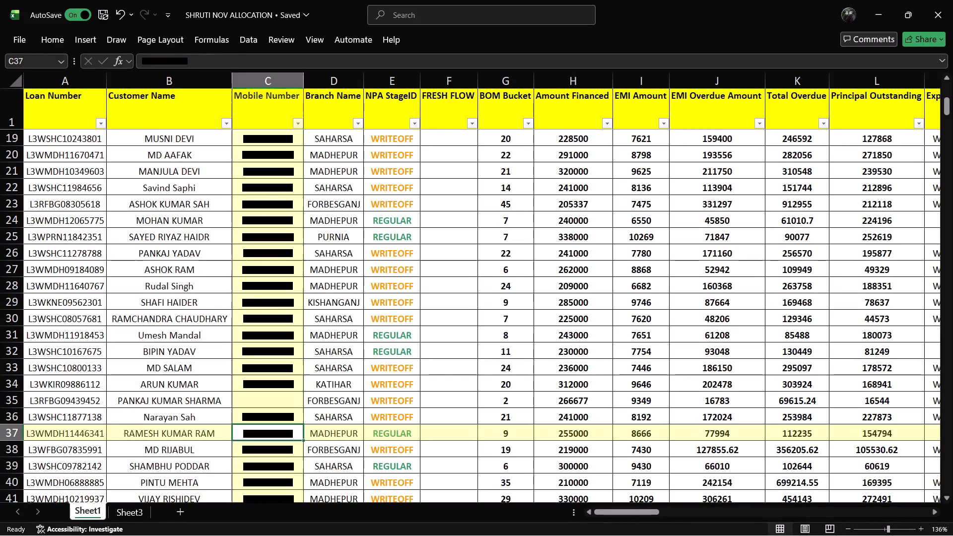
key("Right")
key("Right")
key("Right")
key("Right")
key("Right")
key("Right")
key("Right")
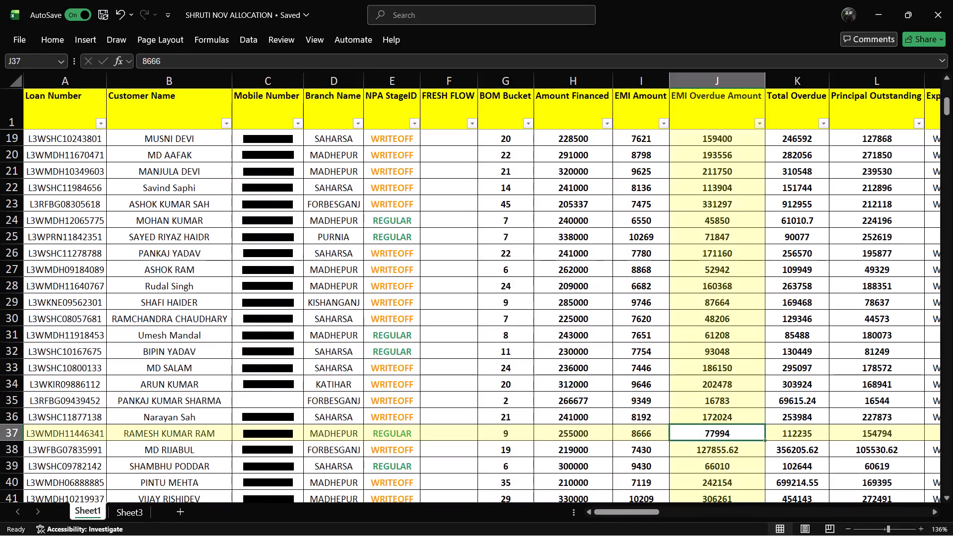
key("Right")
key("Right")
key("Right")
key("Right")
key("Right")
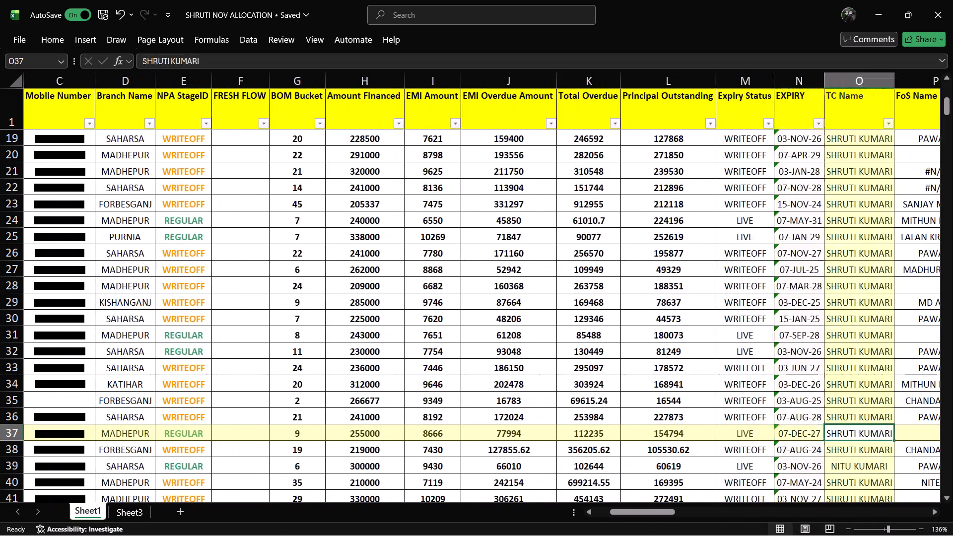
Check row 37's details from the FoS name through the residence address, vehicle, dealer and first reference to the manager name.
key("Right")
key("Right")
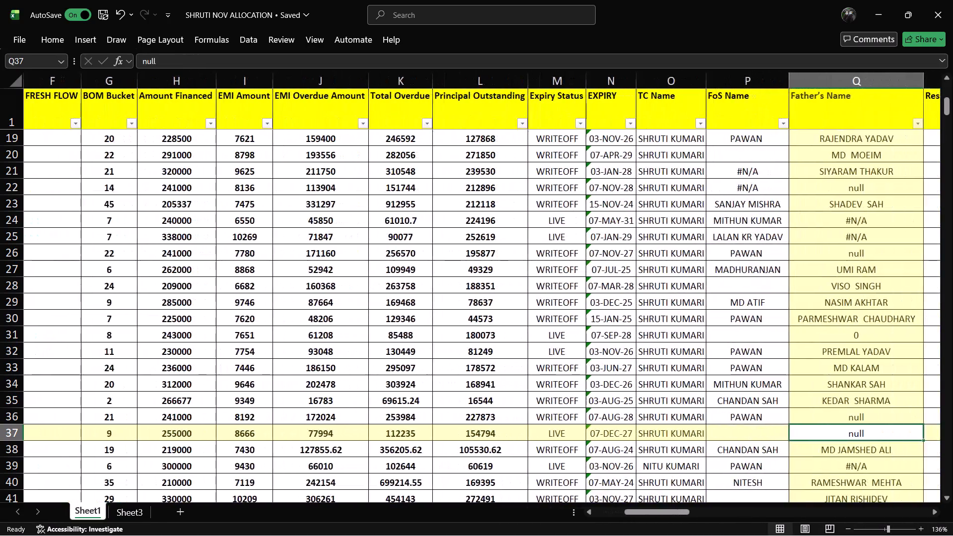
key("Right")
key("Right")
key("Right")
key("Right")
key("Right")
key("Right")
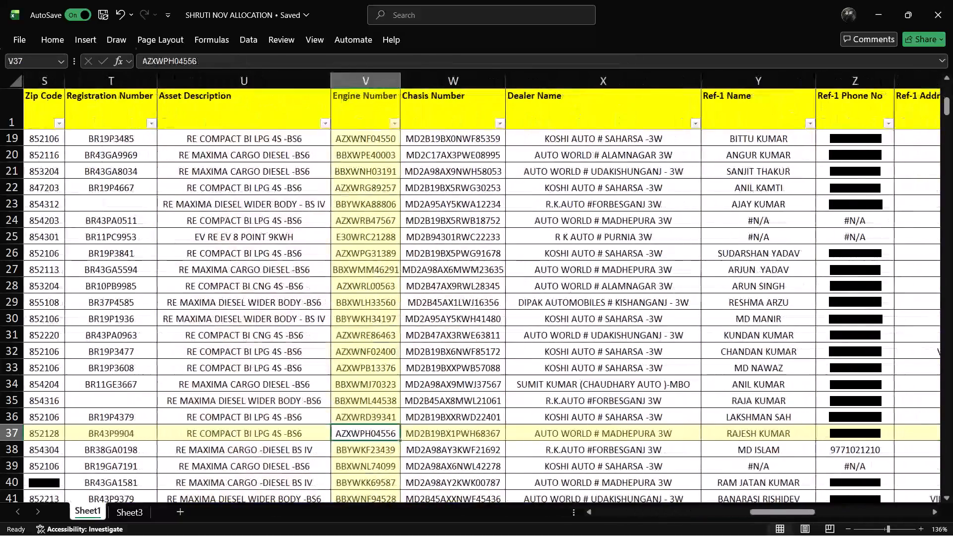
key("Right")
key("Right")
key("Right")
key("Right")
key("Right")
key("Right")
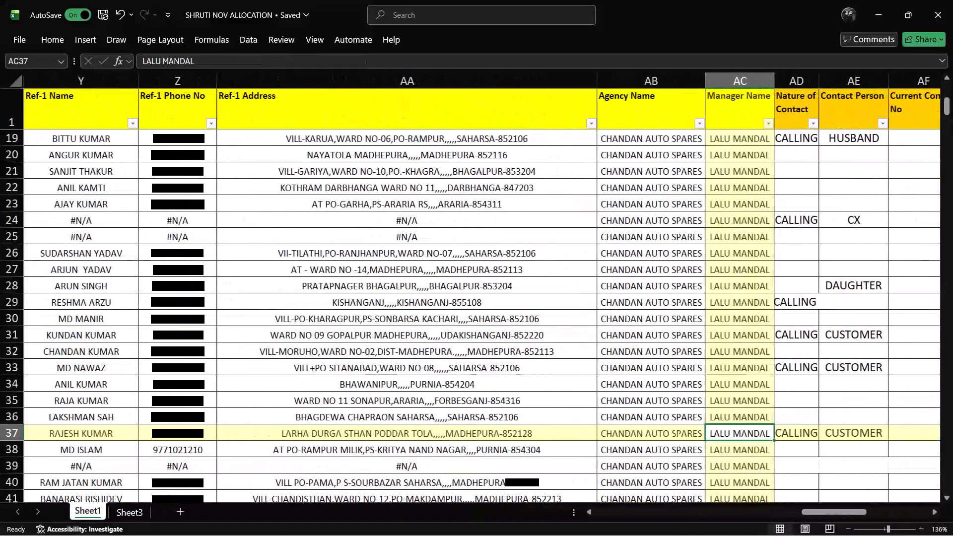
Check row 37's contact, code, PTP, feedback and calling date fields against row 36's calling date, dismissing the chat notification.
key("Right")
key("Right")
key("Right")
key("Right")
key("Right")
key("Right")
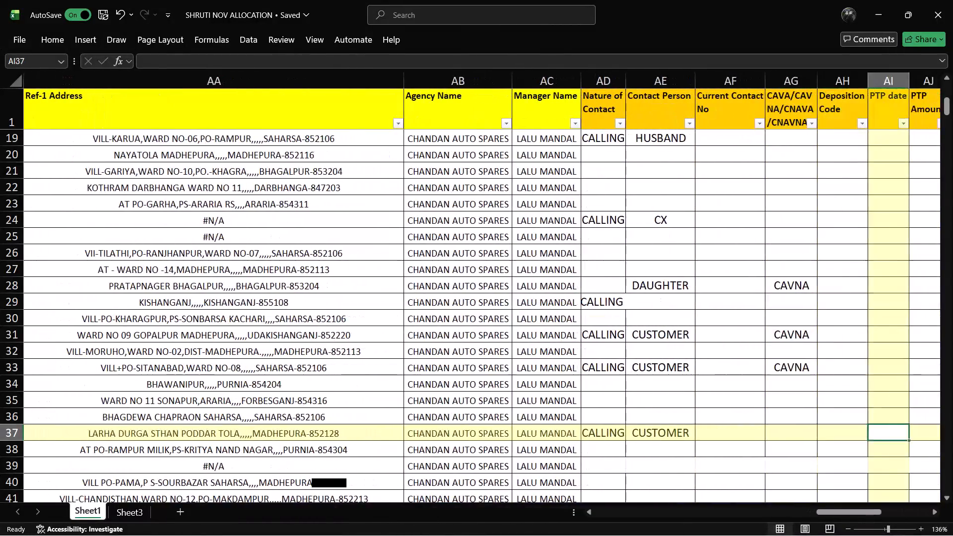
key("Right")
key("Right")
key("Right")
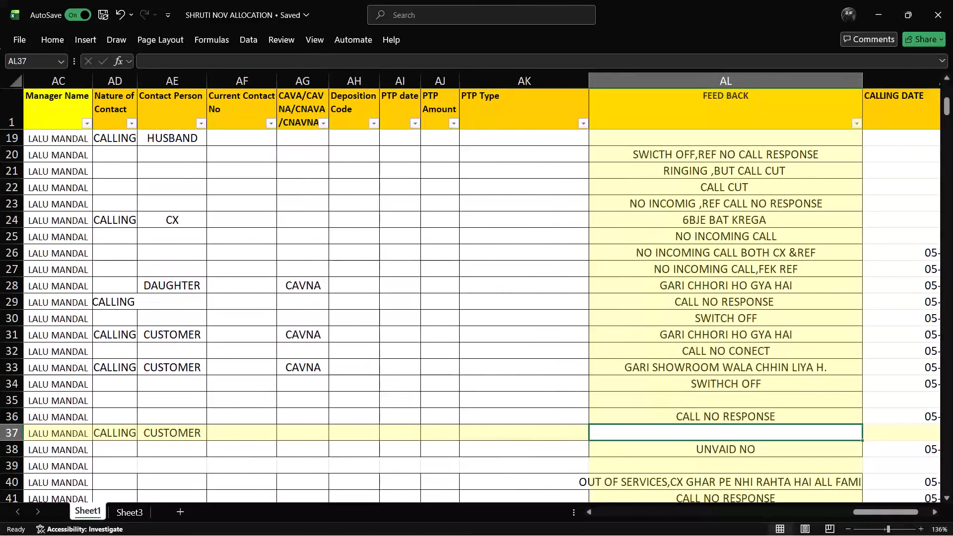
key("Right")
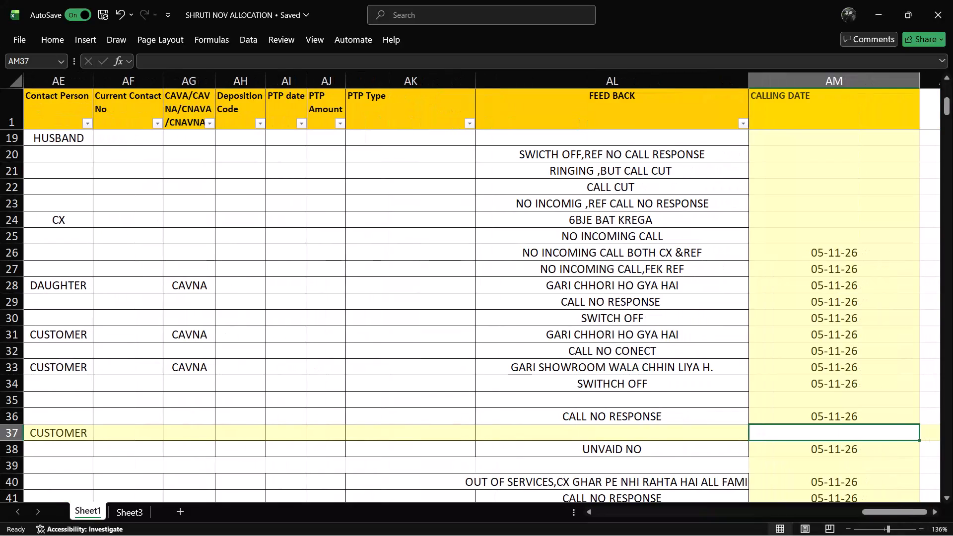
left_click(803, 419)
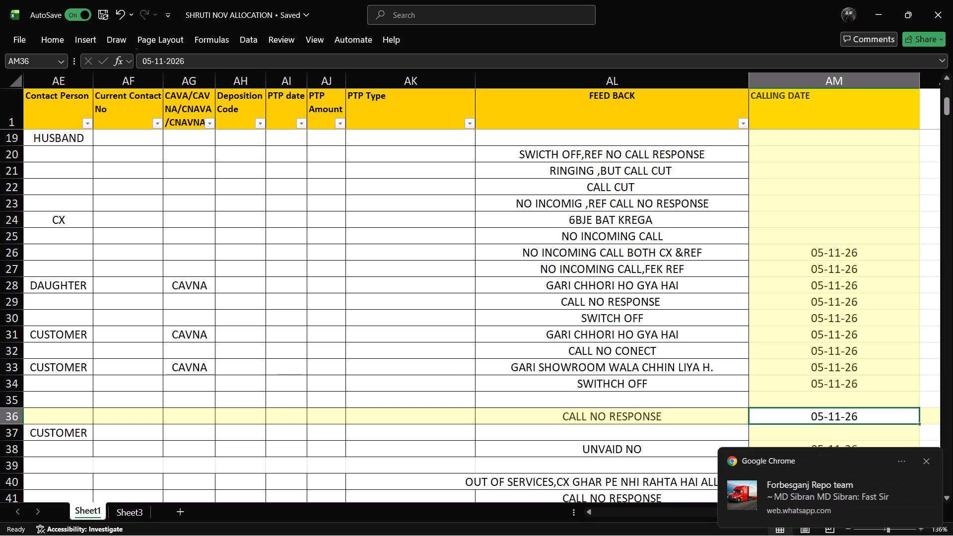
left_click(929, 458)
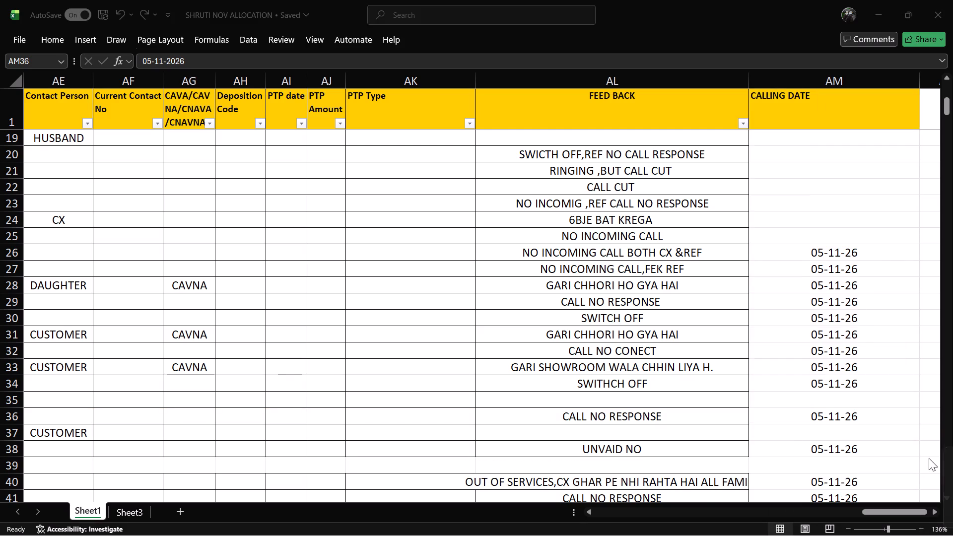
left_click(867, 415)
left_click(842, 432)
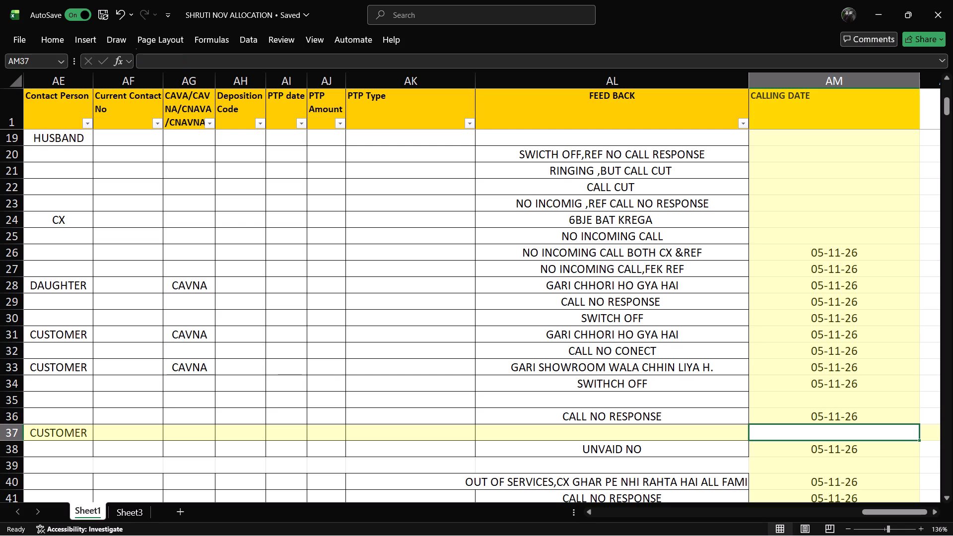
Go back across row 37 to the customer's details and check the mobile number, branch name and NPA stage.
key("Left")
key("Left")
key("Left")
key("Left")
key("Left")
key("Left")
key("Left")
key("Left")
key("Left")
key("Left")
key("Left")
key("Left")
key("Left")
key("Left")
key("Left")
key("Left")
key("Left")
key("Left")
key("Left")
key("Left")
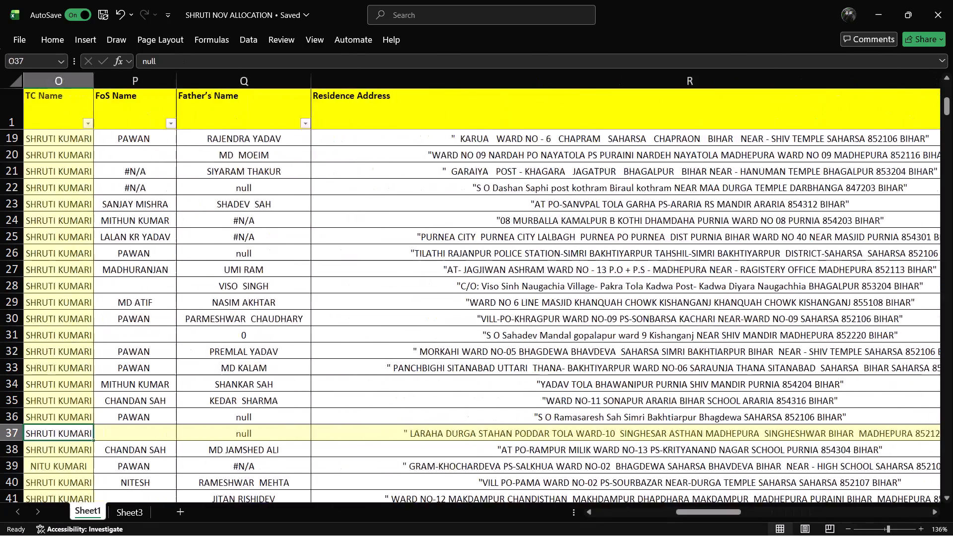
key("Right")
key("Right")
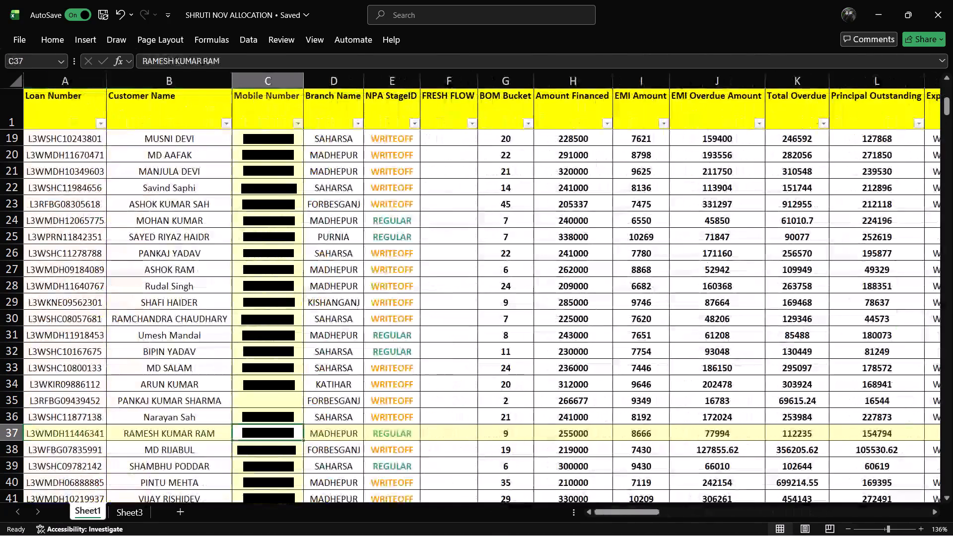
key("Right")
key("Right")
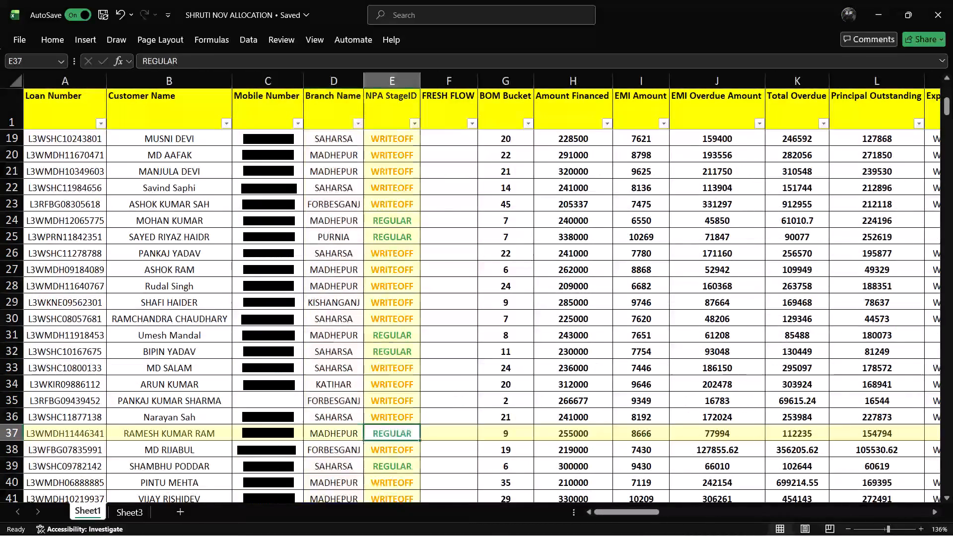
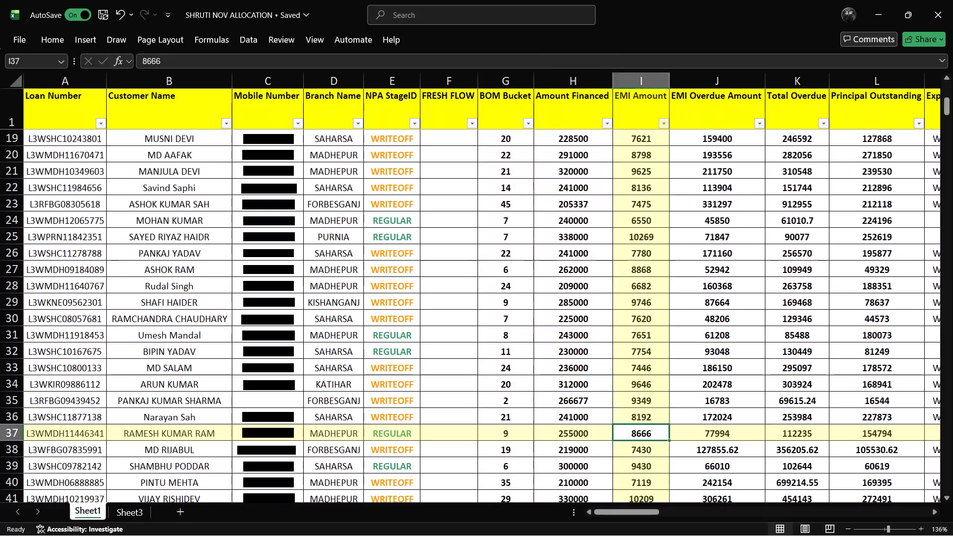
Check row 37's overdue amounts, expiry status, FoS and father's name, vehicle details, dealer and first reference details.
key("Right")
key("Right")
key("Right")
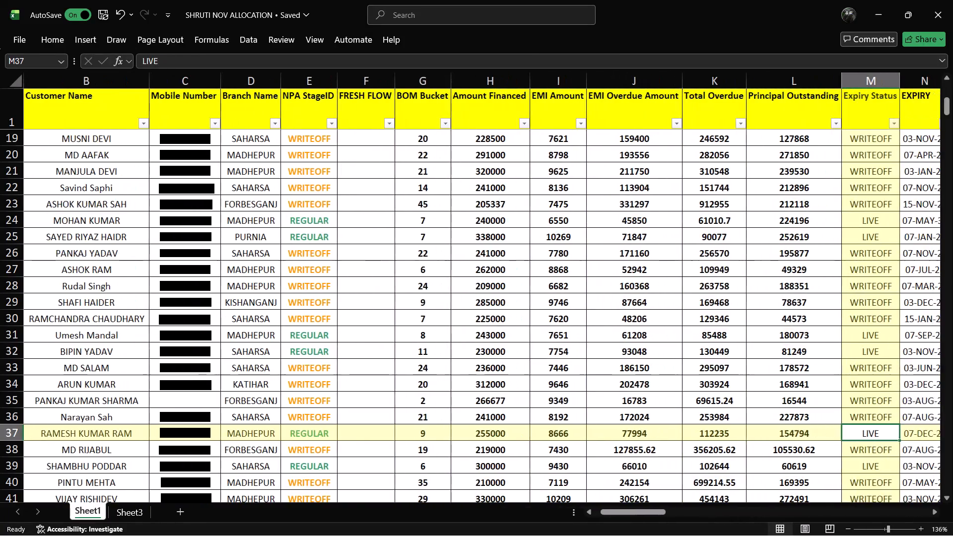
key("Right")
key("Right")
key("Right")
key("Right")
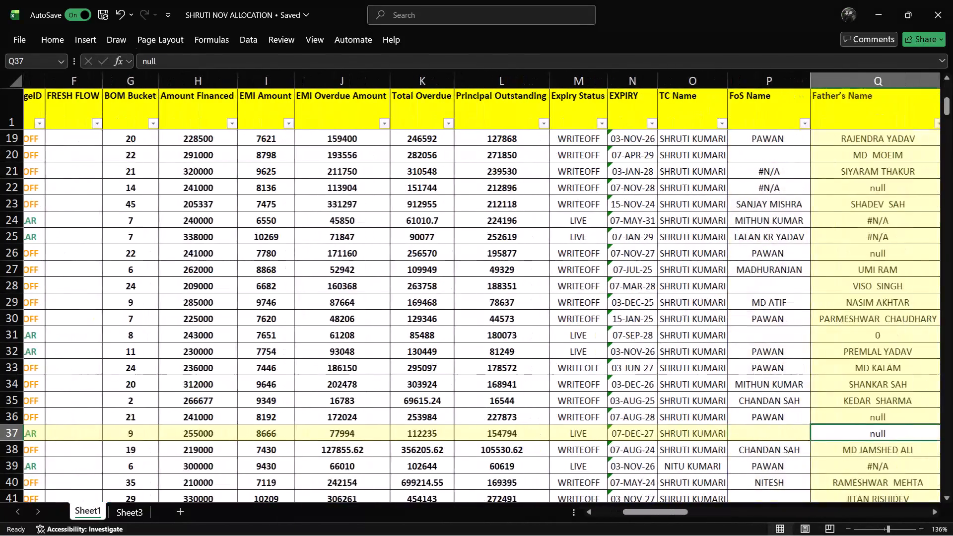
key("Right")
key("Right")
key("Right")
key("Right")
key("Right")
key("Right")
key("Right")
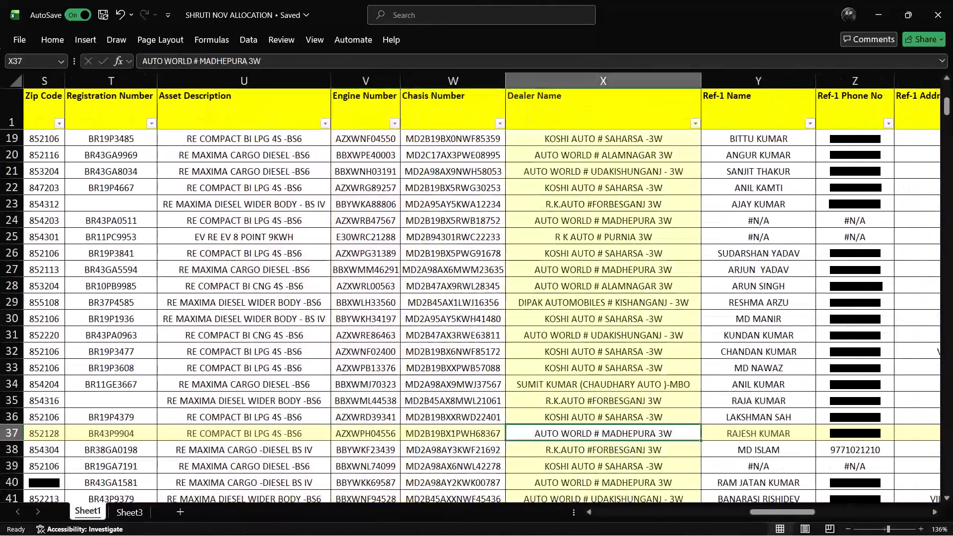
key("Right")
key("Right")
key("Right")
Go back across row 37 from the first reference details to the loan number.
key("Left")
key("Left")
key("Left")
key("Left")
key("Left")
key("Left")
key("Left")
key("Left")
key("Left")
key("Left")
key("Left")
key("Left")
key("Left")
key("Left")
key("Left")
key("Left")
key("Left")
key("Left")
key("Left")
key("Left")
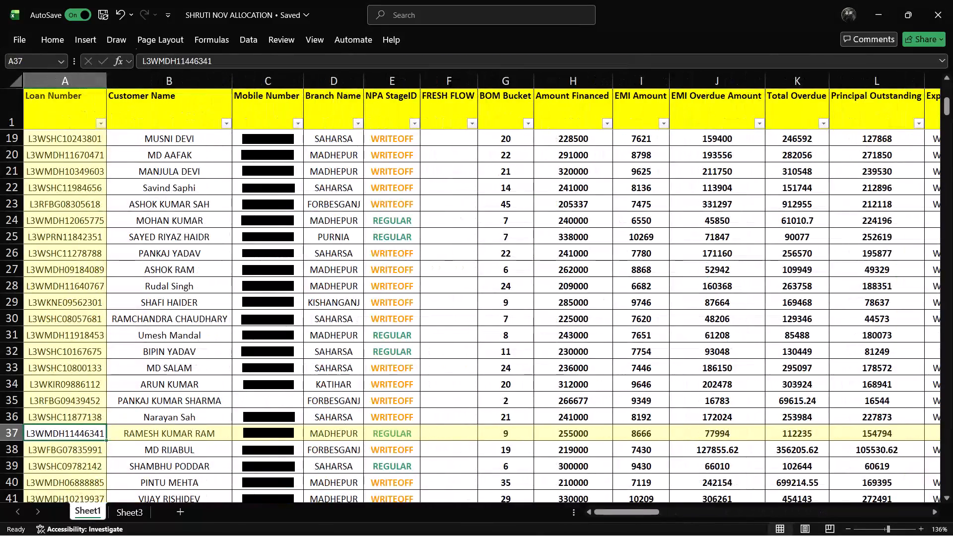
Check row 37's customer, branch, bucket, EMI and overdue amounts, expiry, TC name, FoS name and father's name.
key("Right")
key("Right")
key("Right")
key("Right")
key("Right")
key("Right")
key("Right")
key("Right")
key("Right")
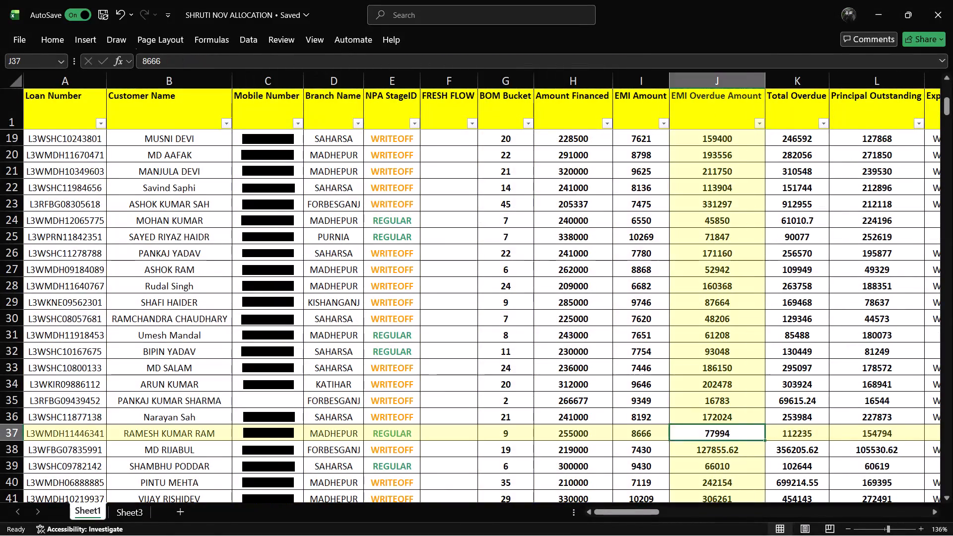
key("Right")
key("Right")
key("Right")
key("Right")
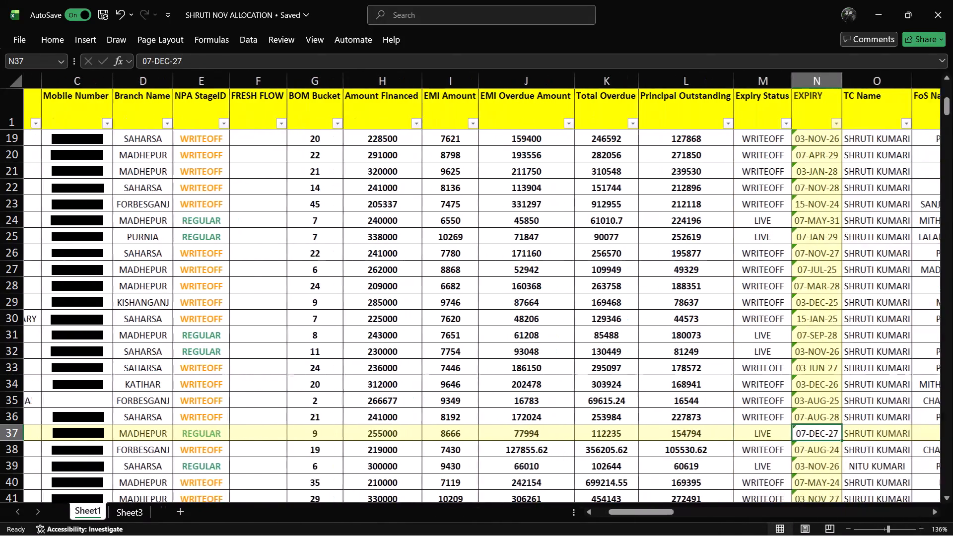
key("Right")
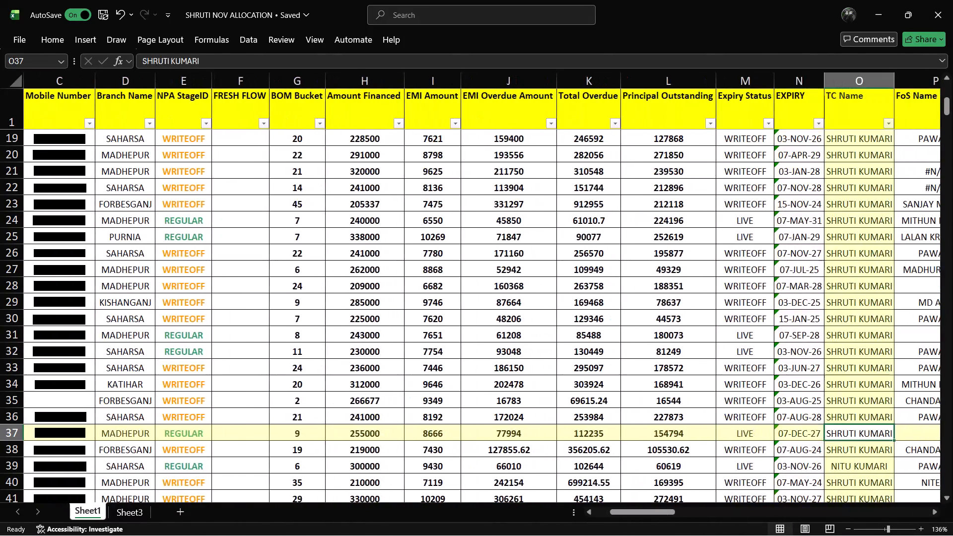
key("Right")
key("Right")
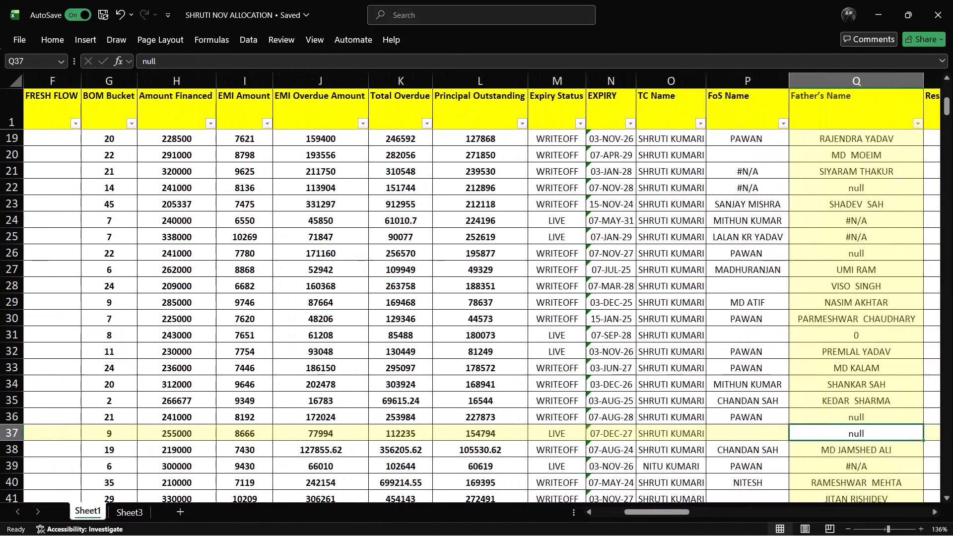
Go back across row 37 from the father's name through the FoS name and loan amounts to the loan number.
key("Left")
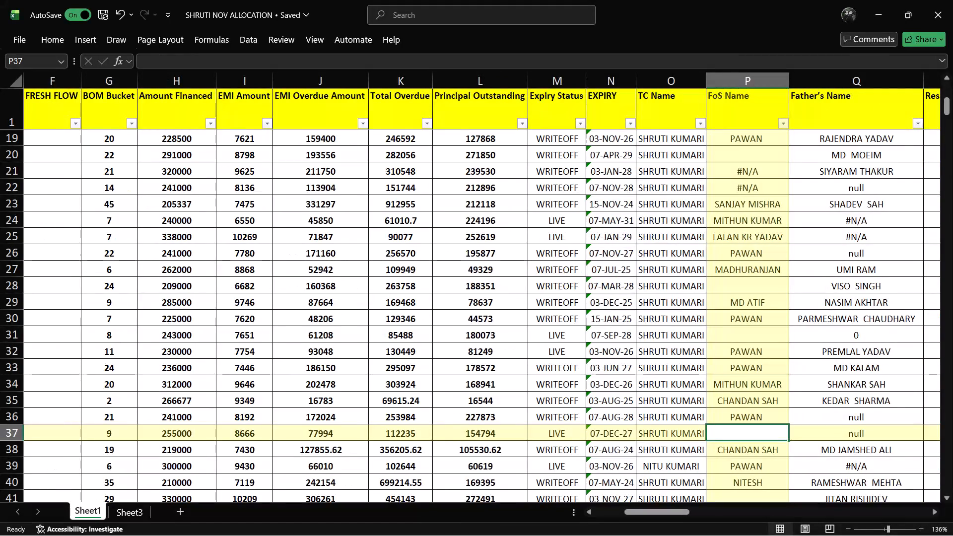
key("Left")
key("Left")
key("Left")
key("Left")
key("Left")
key("Left")
key("Left")
key("Left")
key("Left")
key("Left")
key("Left")
key("Left")
key("Left")
key("Left")
key("Left")
key("Left")
key("Left")
key("Left")
key("Left")
key("Left")
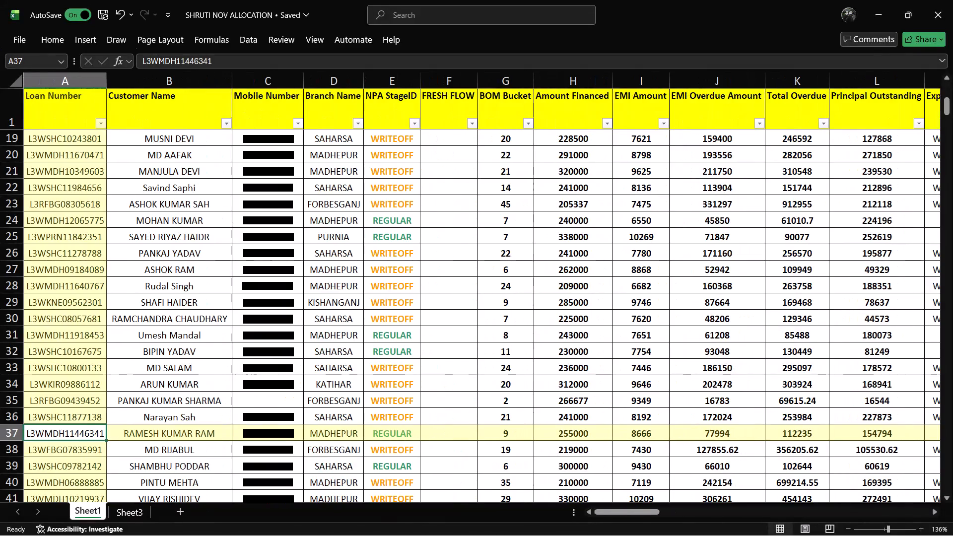
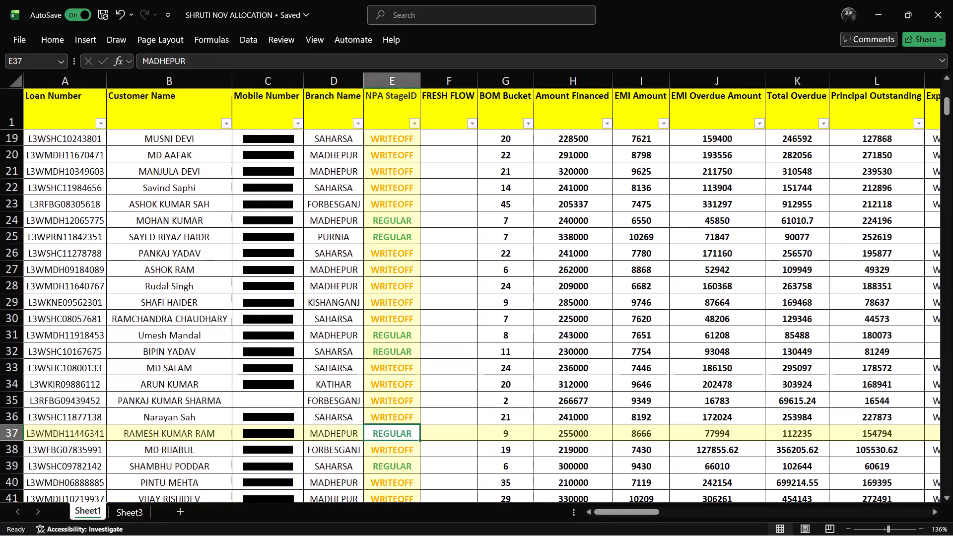
Check row 37's bucket, EMI and overdue amounts, expiry status, TC, FoS and father's names, residence address and zip code.
key("Right")
key("Right")
key("Right")
key("Right")
key("Right")
key("Right")
key("Right")
key("Right")
key("Right")
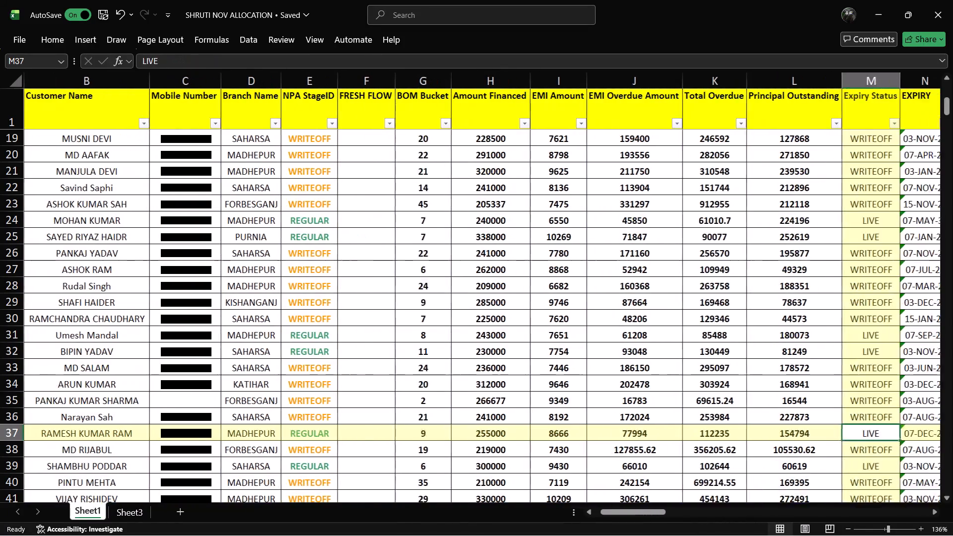
key("Right")
key("Right")
key("Right")
key("Right")
key("Right")
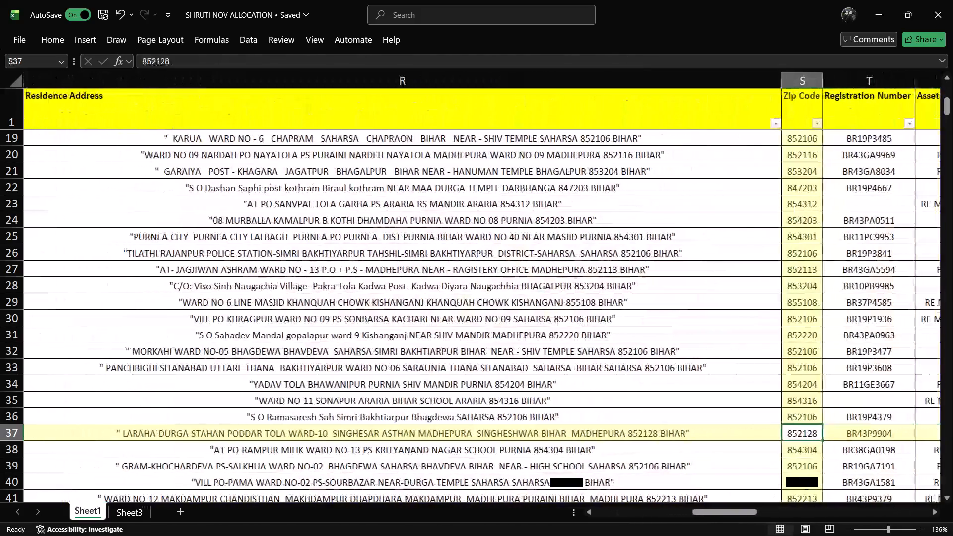
Go back across row 37 from the zip code, rechecking the residence address, father's name and expiry status, to the loan number.
key("Left")
key("Left")
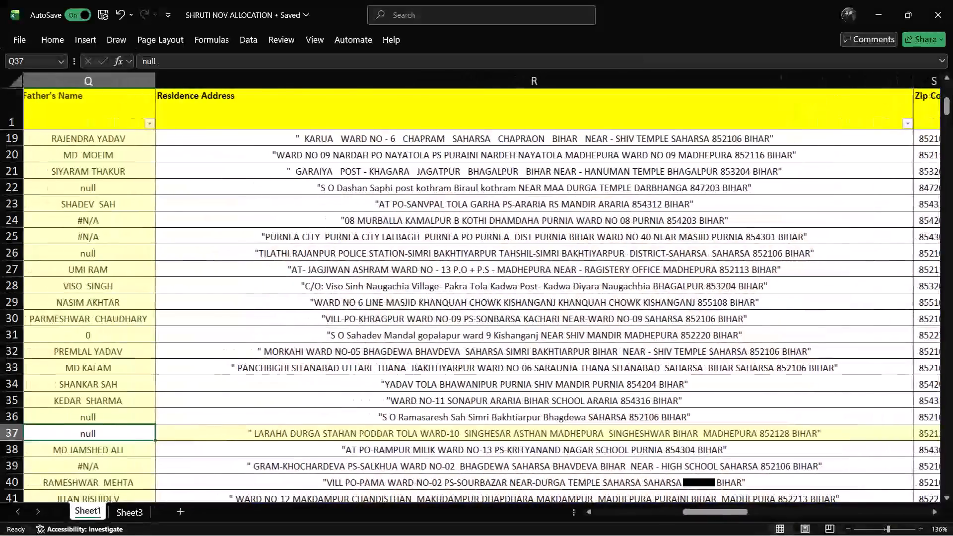
key("Left")
key("Left")
key("Left")
key("Left")
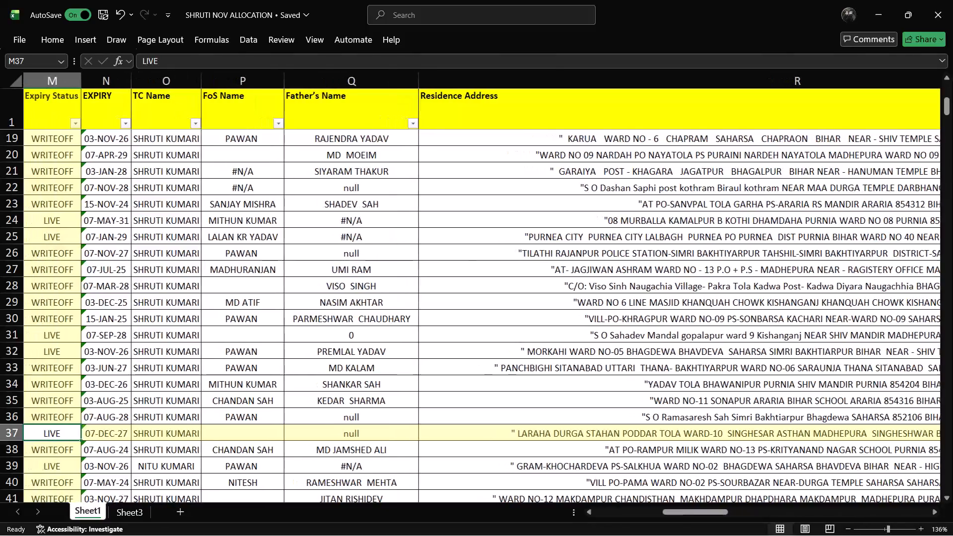
left_click(842, 432)
key("Left")
key("Left")
key("Left")
key("Left")
key("Left")
key("Left")
key("Left")
key("Left")
key("Left")
key("Left")
key("Left")
key("Left")
key("Left")
key("Left")
key("Left")
key("Left")
key("Left")
key("Left")
key("Left")
key("Left")
key("Left")
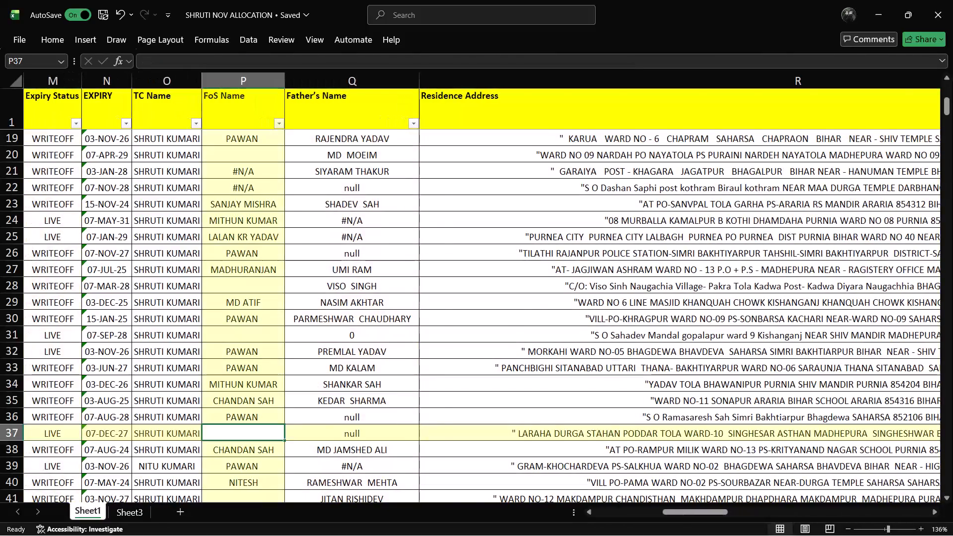
Check row 37's customer name, branch, NPA stage, bucket, loan and overdue amounts, expiry, TC name, FoS name and father's name.
key("Right")
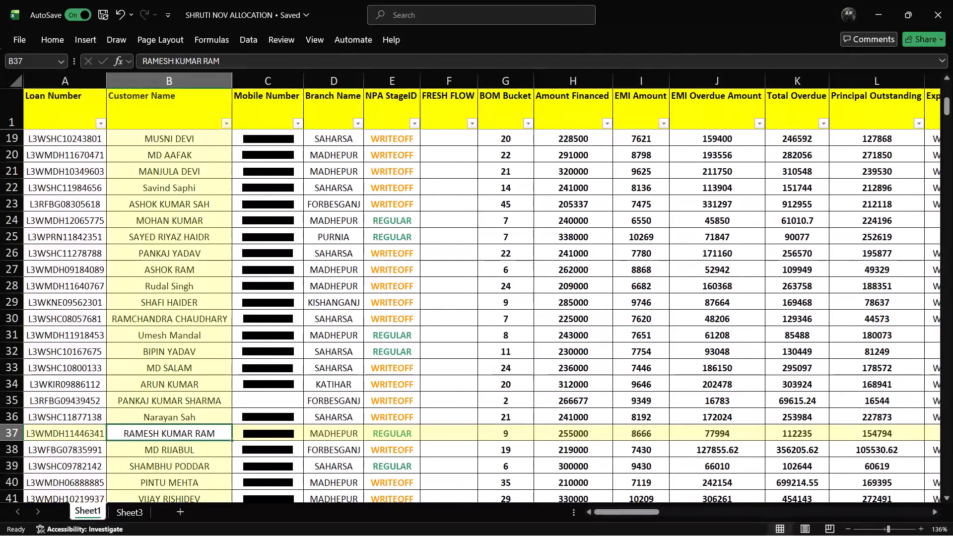
key("Right")
key("Right")
key("Right")
key("Right")
key("Right")
key("Right")
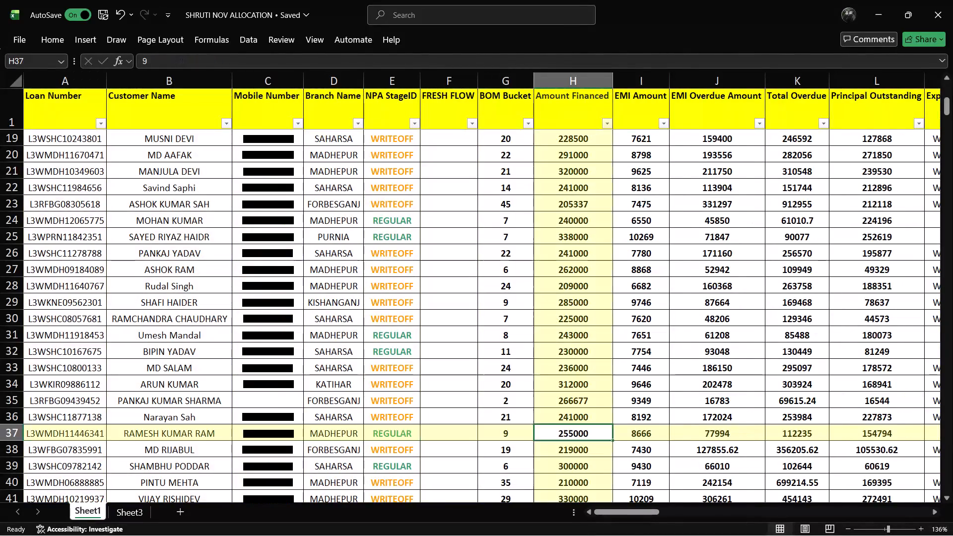
key("Right")
key("Right")
key("Right")
key("Right")
key("Right")
key("Right")
key("Right")
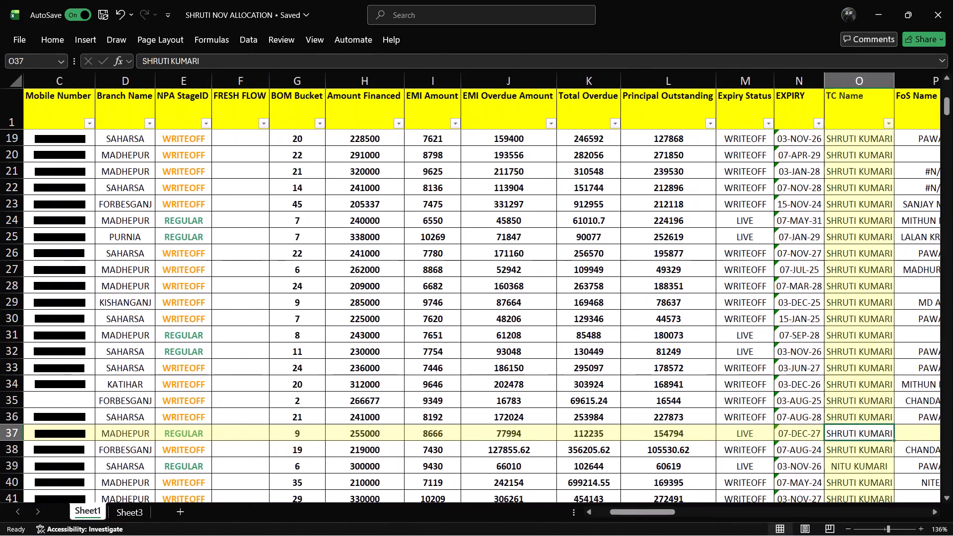
key("Right")
key("Right")
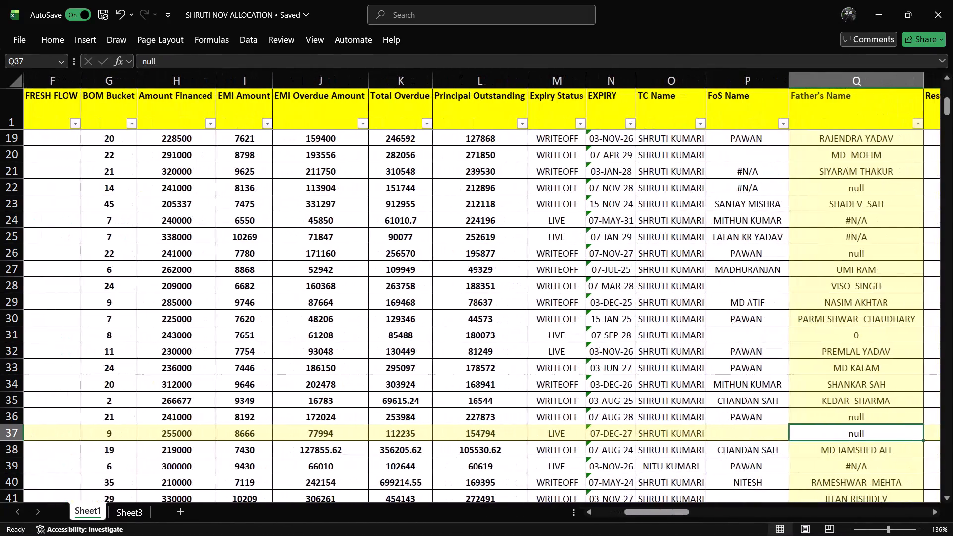
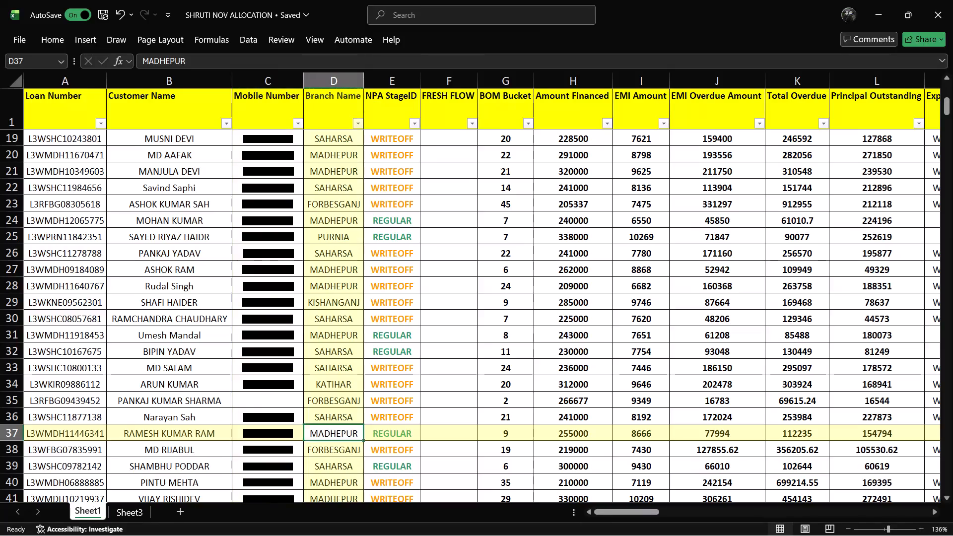
Check row 37's branch, overdue amounts, expiry status, zip code, vehicle, dealer, reference, agency, nature of contact and contact person.
key("Right")
key("Right")
key("Right")
key("Right")
key("Right")
key("Right")
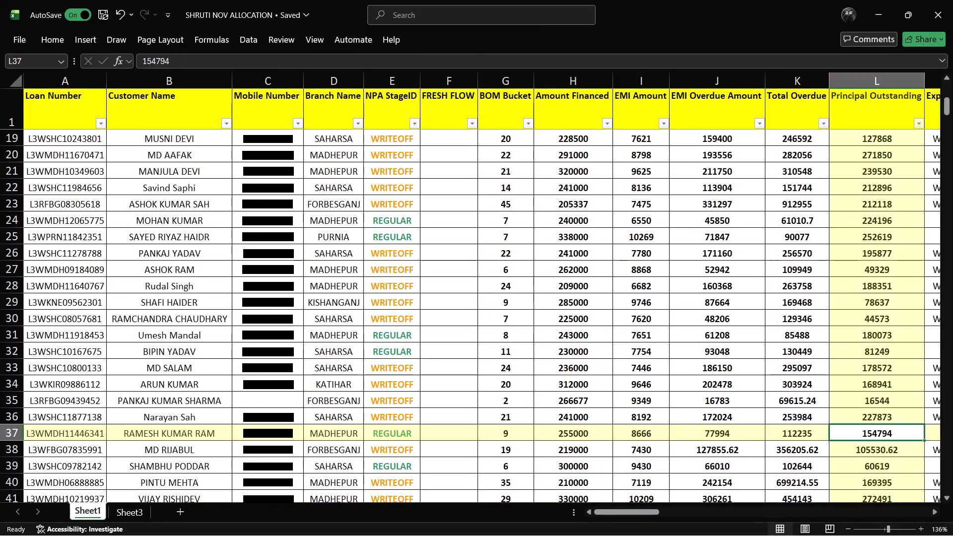
key("Right")
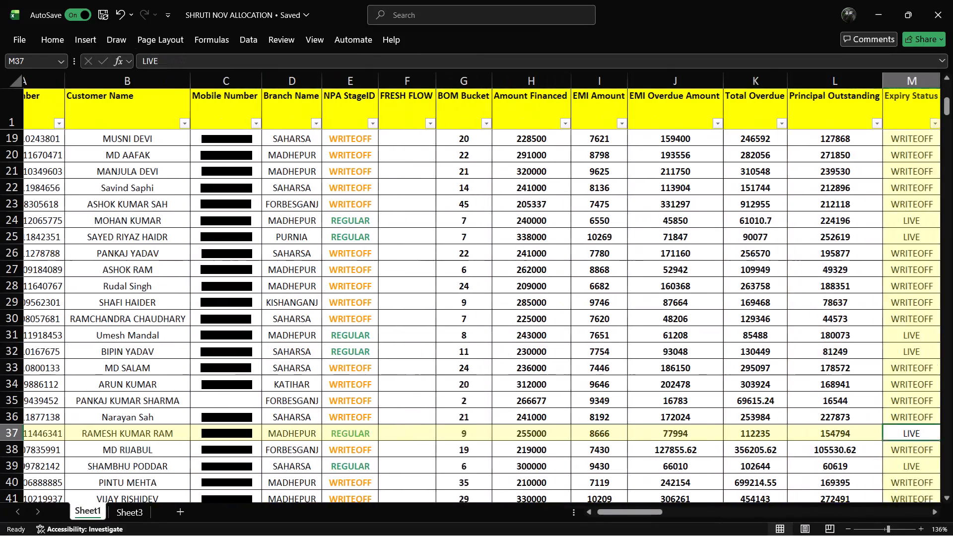
key("Right")
key("Right")
key("Right")
key("Right")
key("Right")
key("Right")
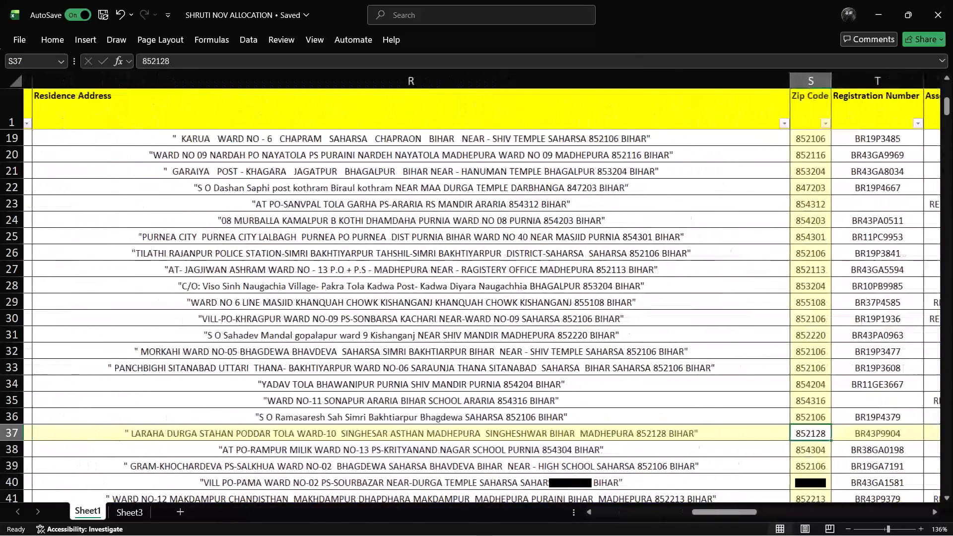
key("Right")
key("Right")
key("Right")
key("Right")
key("Right")
key("Right")
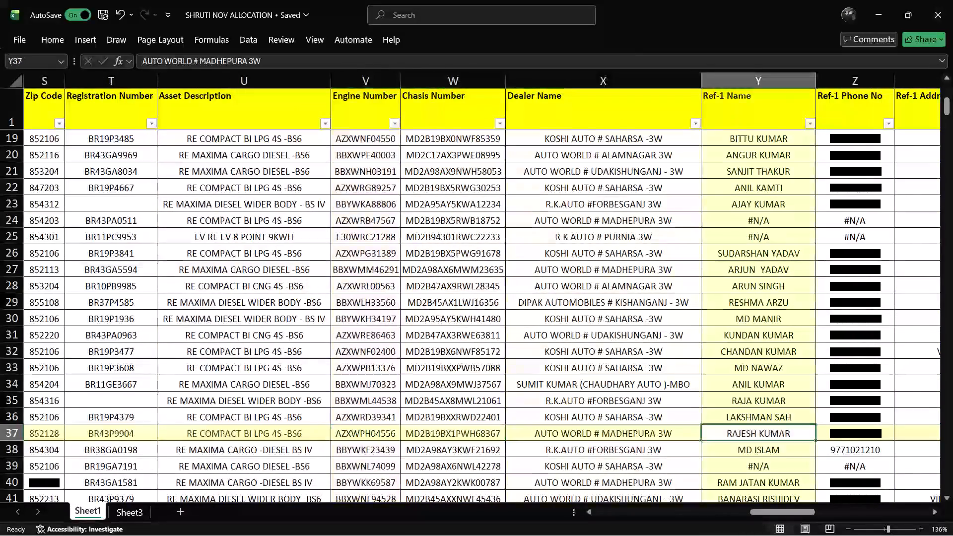
key("Right")
key("Right")
key("Right")
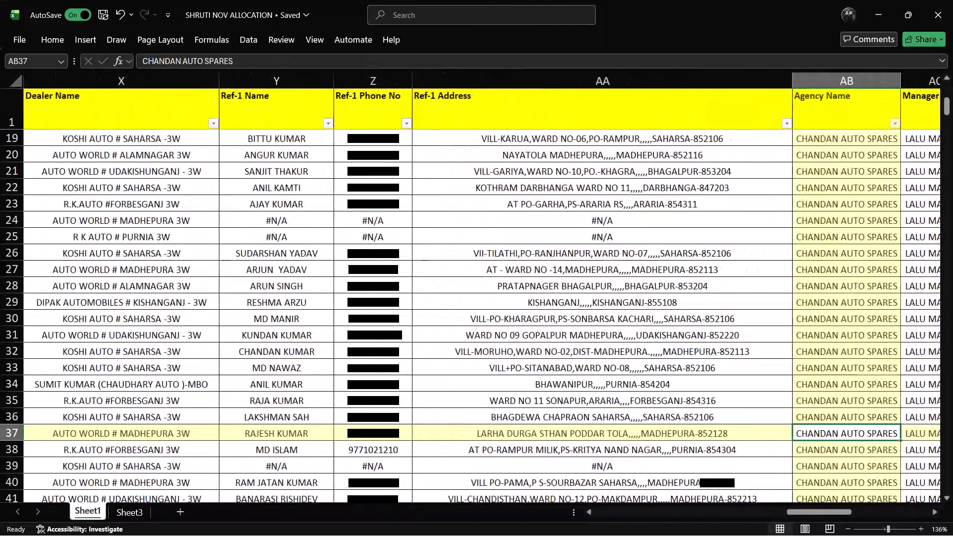
key("Right")
key("Right")
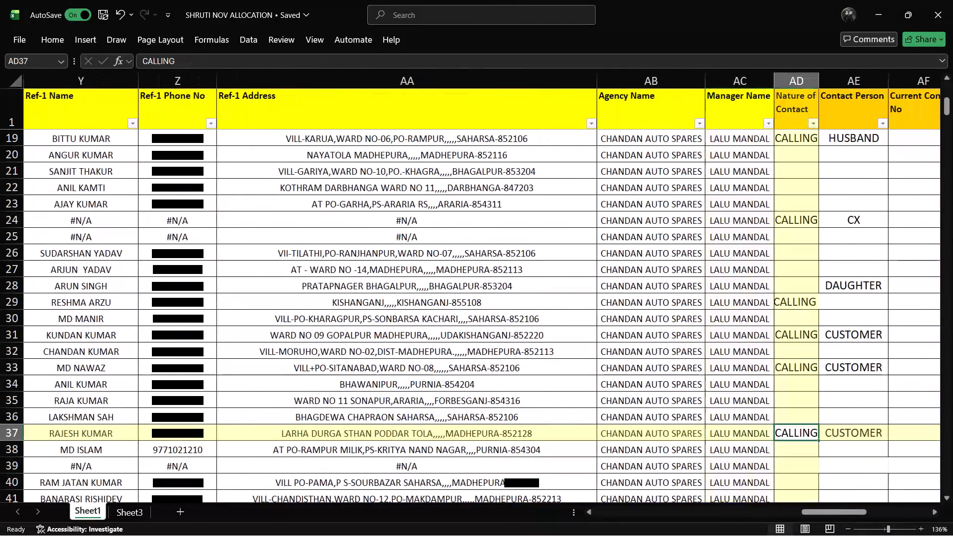
key("Right")
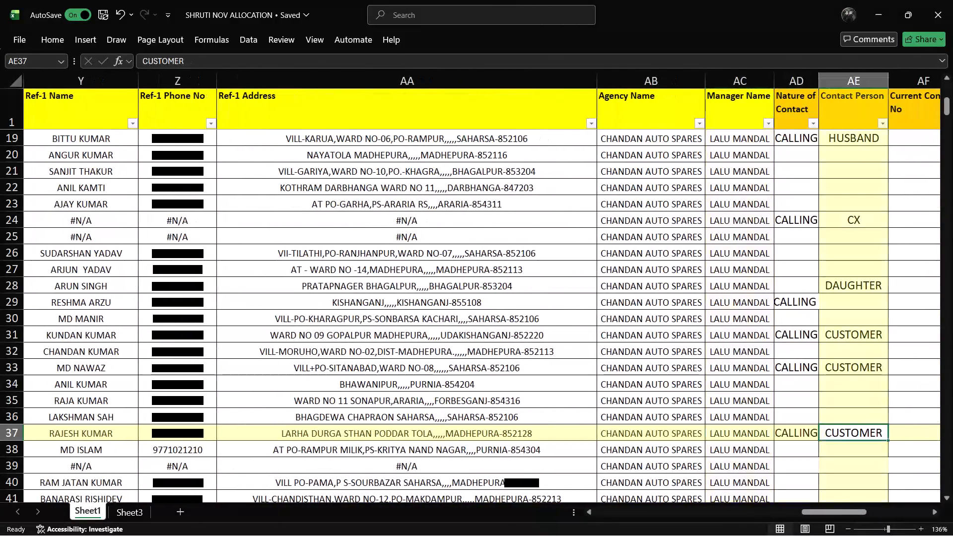
Enter the feedback "CUSTOMER PAY NHI KREGA (MENTALLY DIST)" for row 37 and save the workbook.
key("Right")
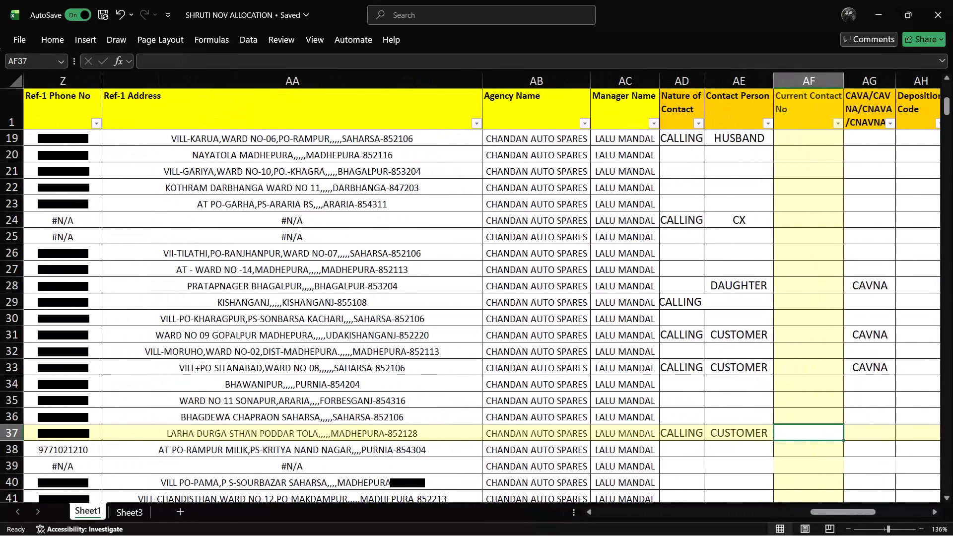
key("Right")
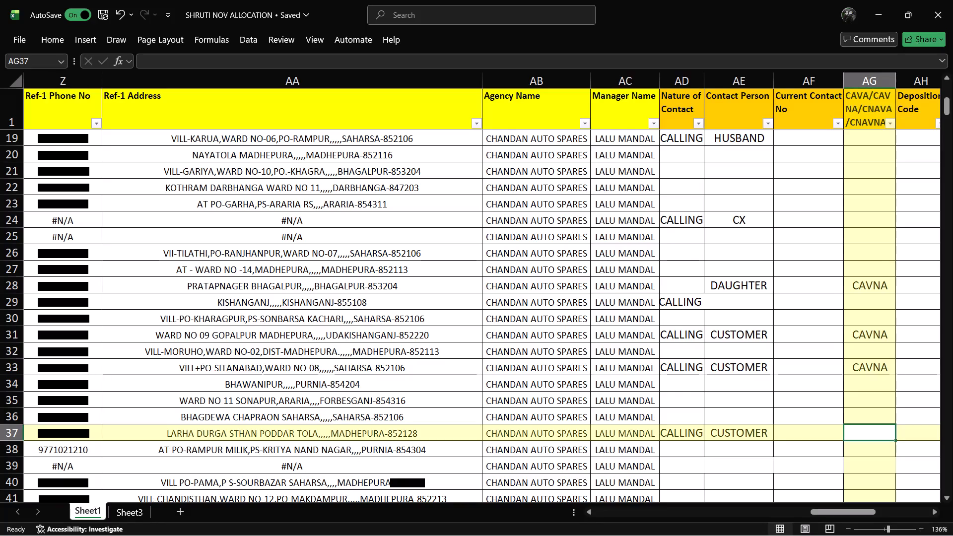
key("Right")
key("Right")
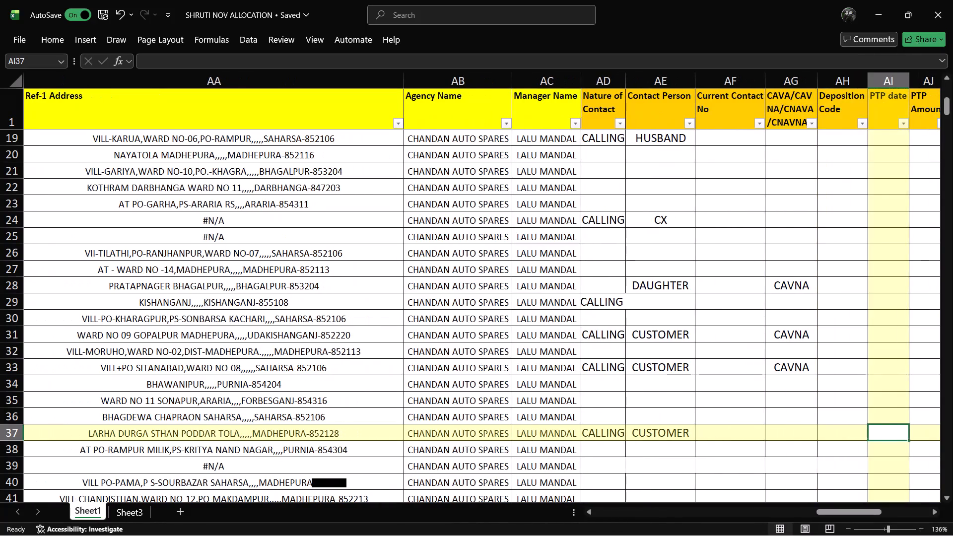
key("Right")
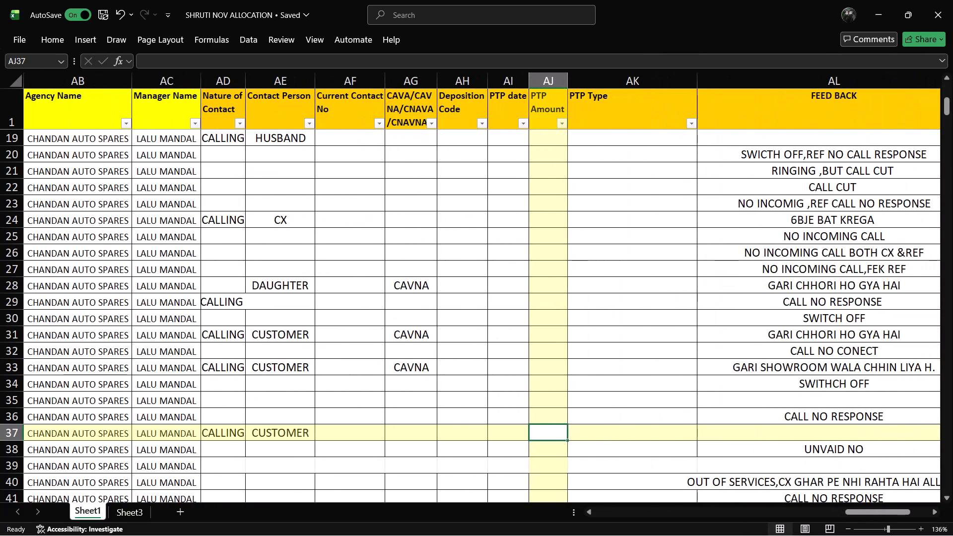
key("Right")
key("Right")
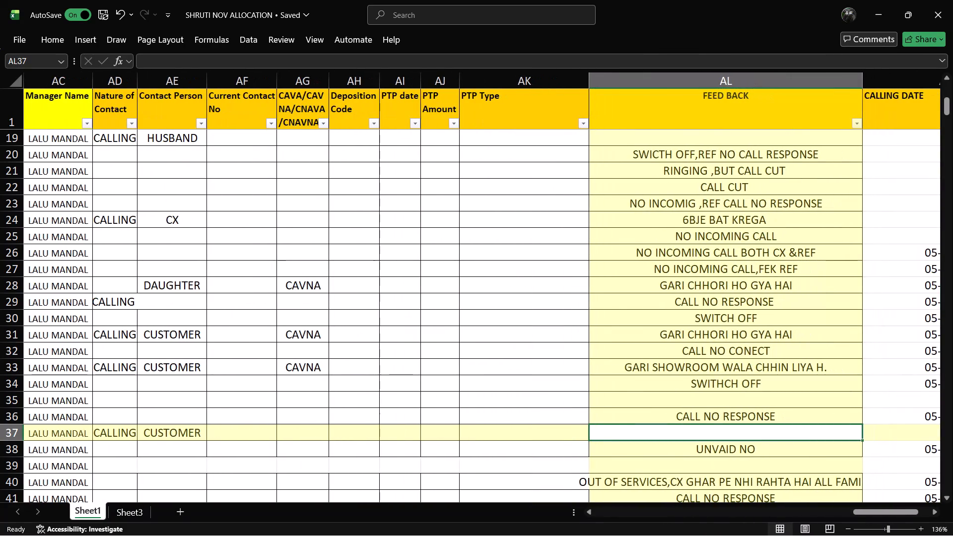
left_click(689, 435)
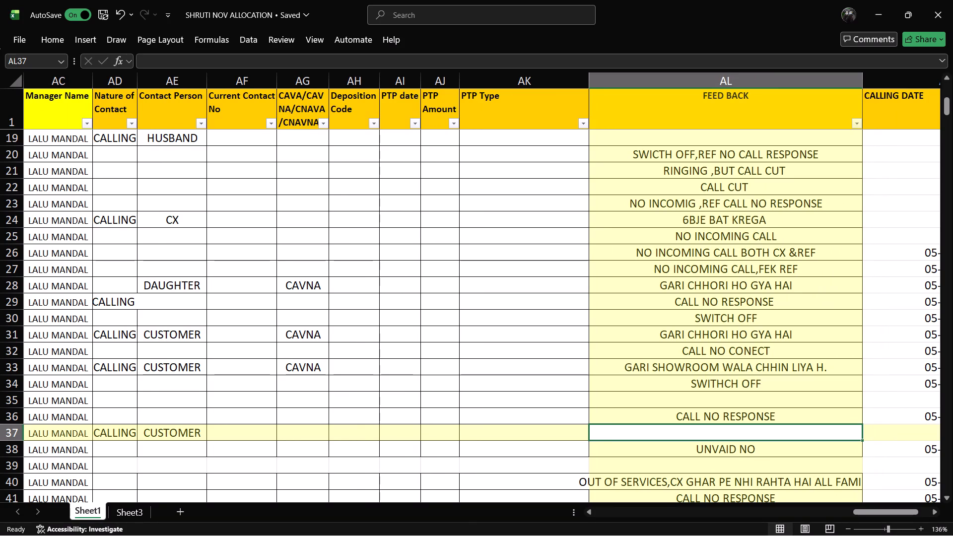
type("CU")
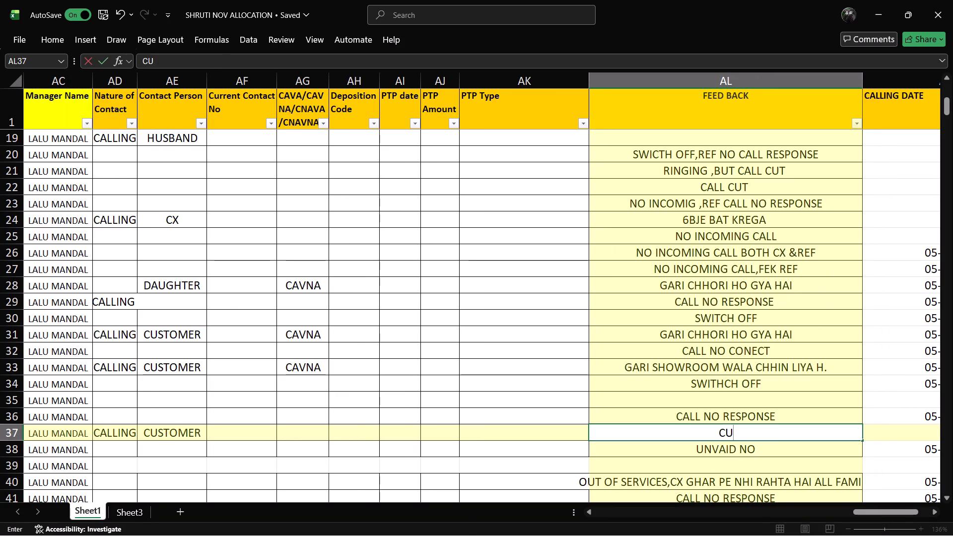
key("s")
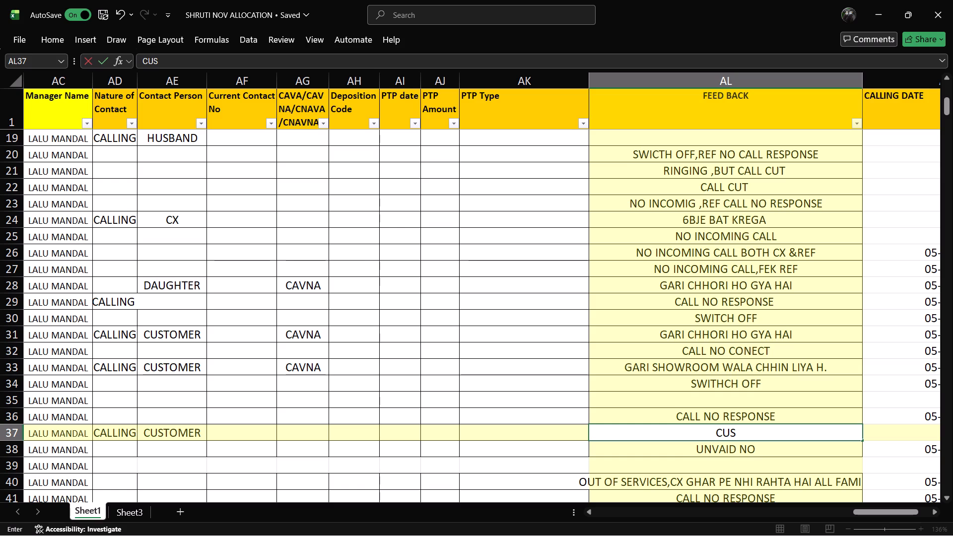
type("TOMER PAY")
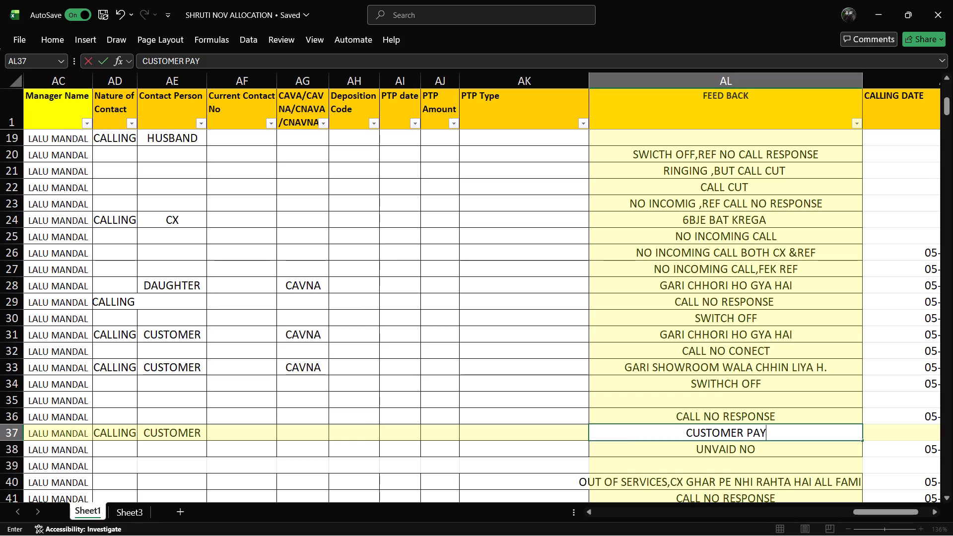
key("space")
type("NHI KREGA")
key("space")
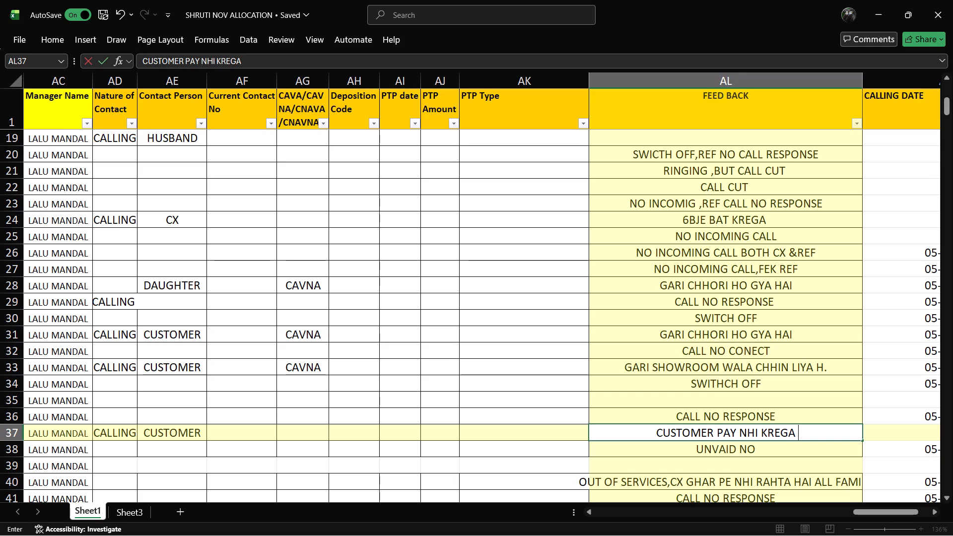
key("9")
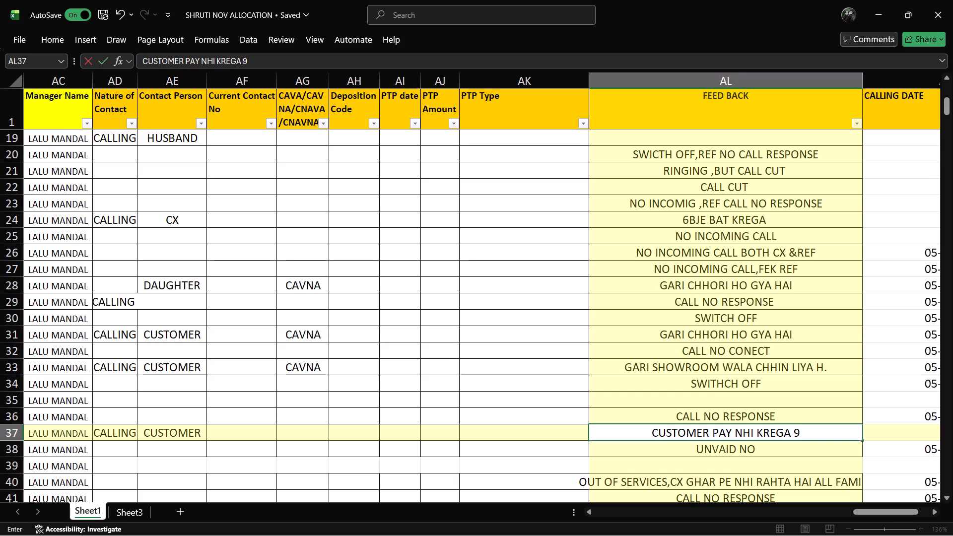
key("BackSpace")
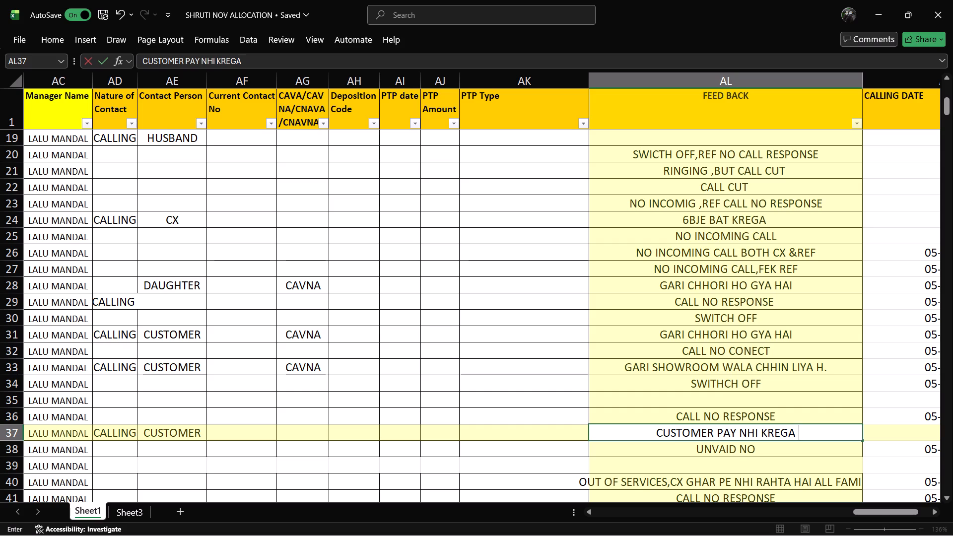
key("shift+parenleft")
type("MENTAL")
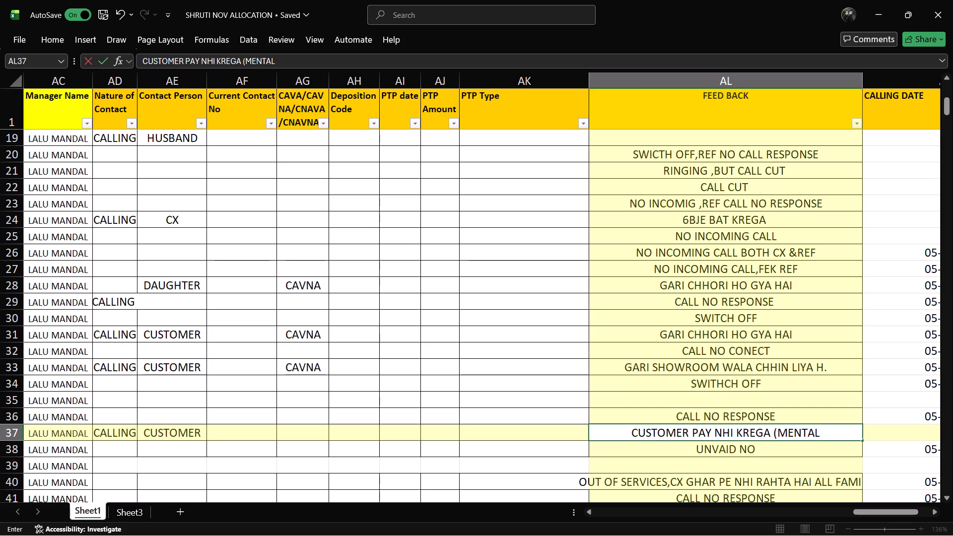
key("space")
key("d")
key("BackSpace")
key("BackSpace")
type("LY")
key("space")
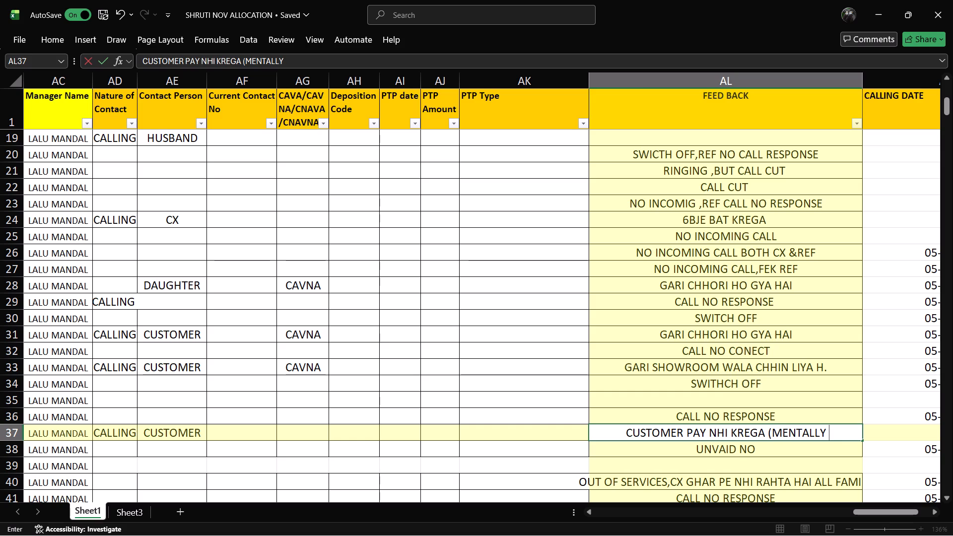
type("DIS")
key("t")
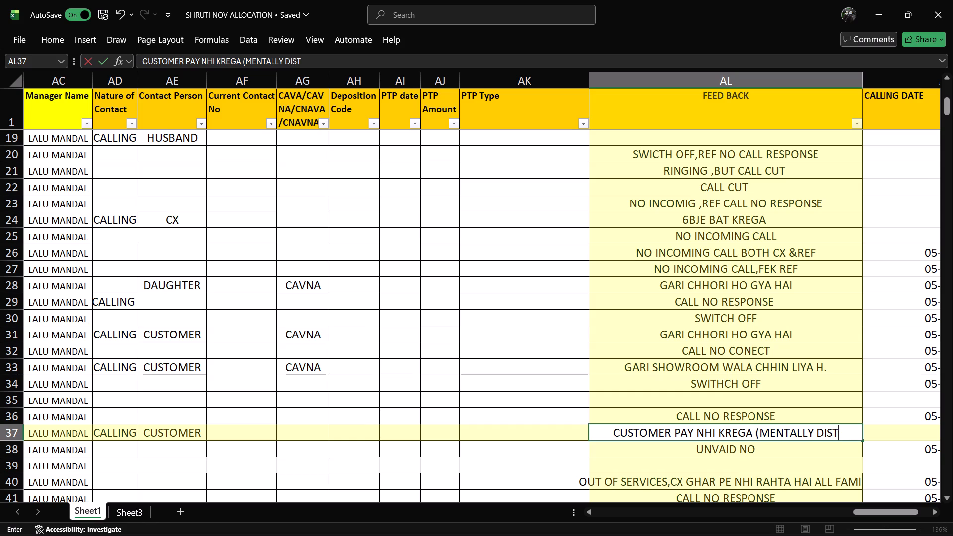
key("shift+parenright")
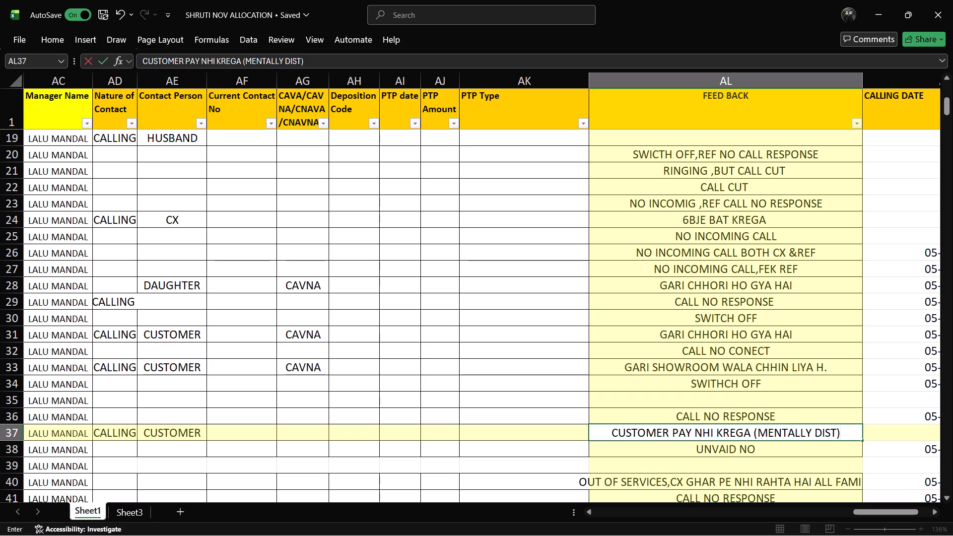
key("ctrl+s")
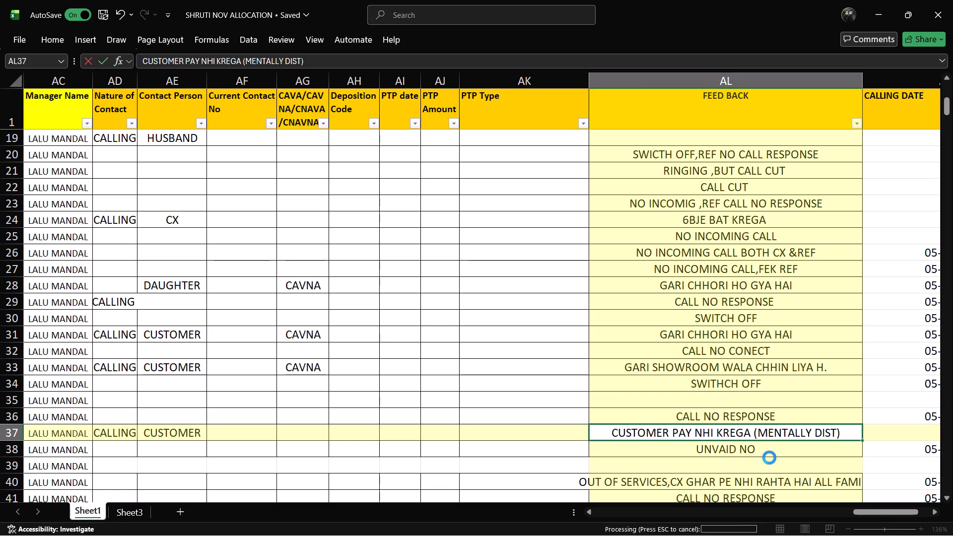
Go back across row 37 from the feedback, past the reference and loan details, to the loan number.
left_click(692, 433)
key("Left")
key("Left")
key("Left")
key("Left")
key("Left")
key("Left")
key("Left")
key("Left")
key("Left")
key("Left")
key("Left")
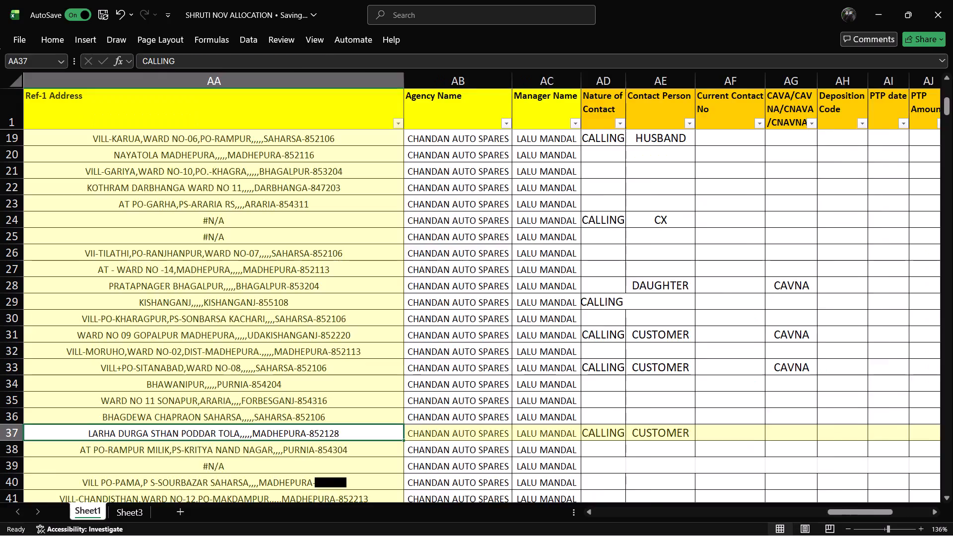
key("Left")
key("Left")
key("Left")
key("Left")
key("Left")
key("Left")
key("Left")
key("Left")
key("Left")
key("Left")
key("Left")
key("Left")
key("Left")
key("Left")
key("Left")
key("Left")
key("Left")
key("Left")
key("Left")
key("Left")
key("Left")
key("Left")
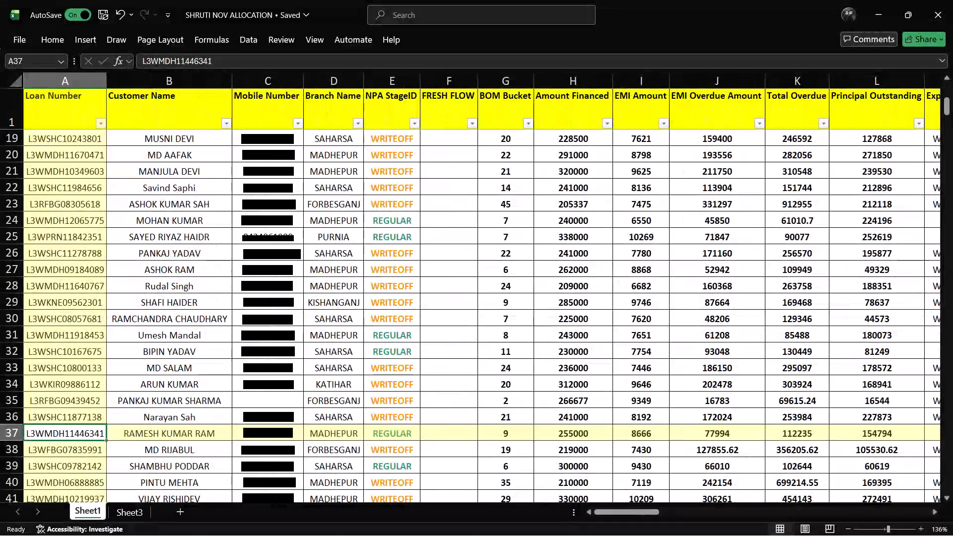
Look down the loan numbers of the customer records below row 37.
key("Down")
key("Down")
key("Down")
key("Down")
key("Down")
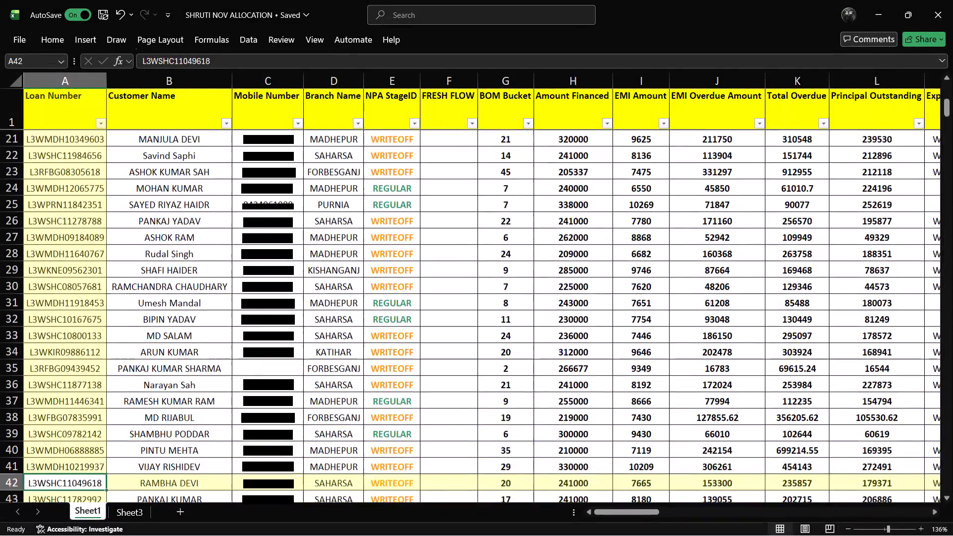
key("Down")
key("Down")
key("Down")
key("Down")
key("Down")
key("Down")
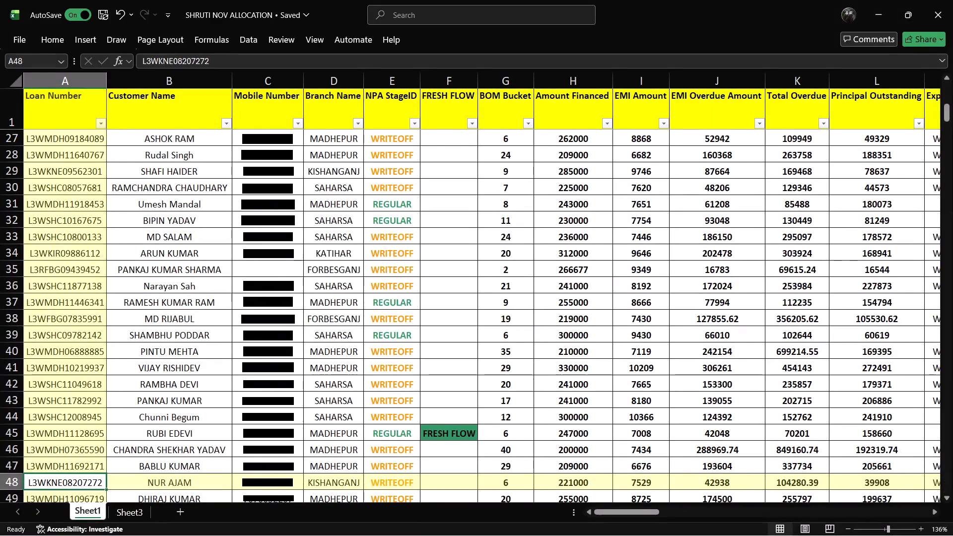
Filter the FRESH FLOW column to show only the records marked FRESH FLOW.
left_click(473, 125)
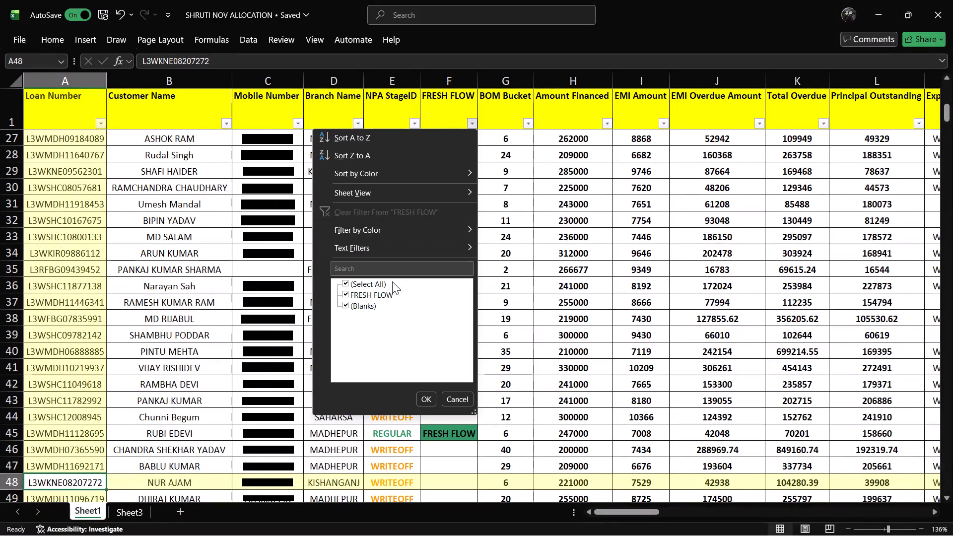
left_click(370, 287)
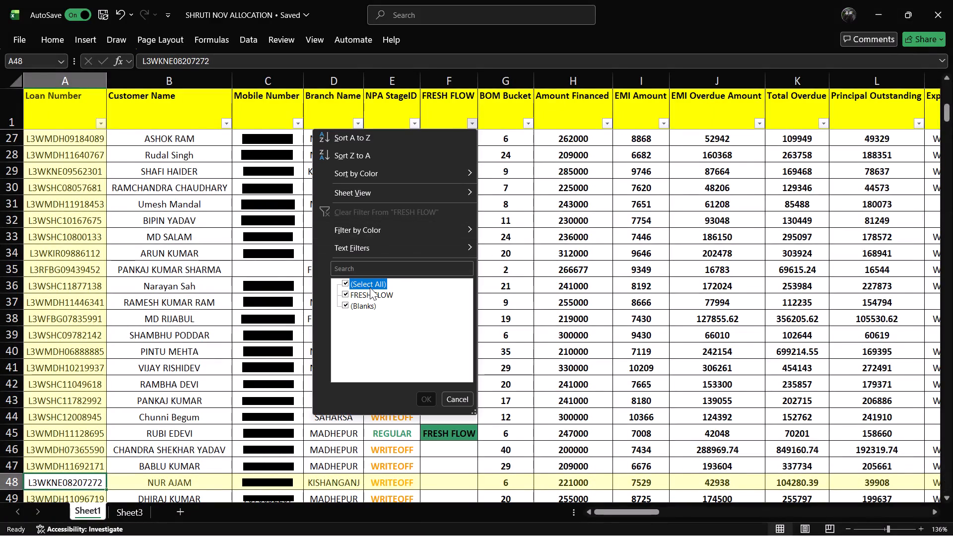
left_click(370, 293)
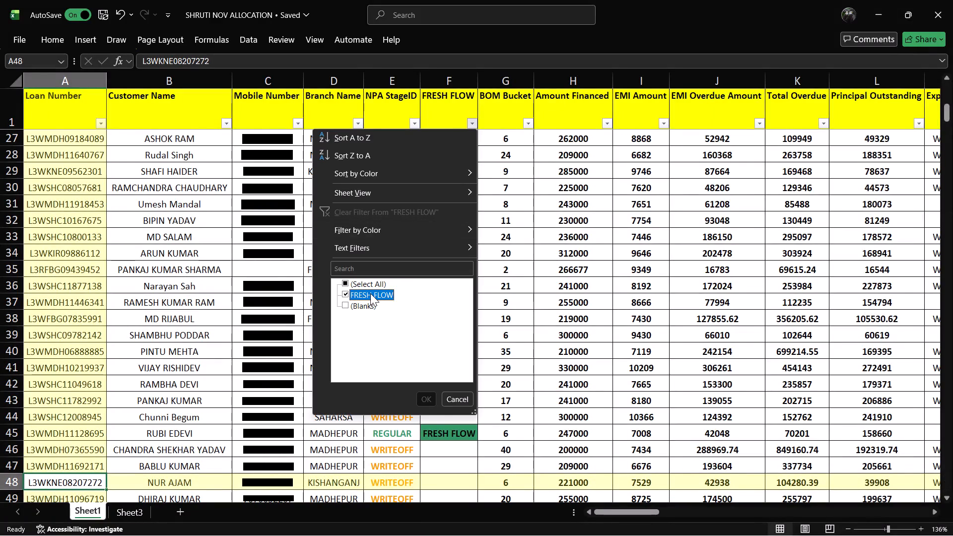
left_click(426, 399)
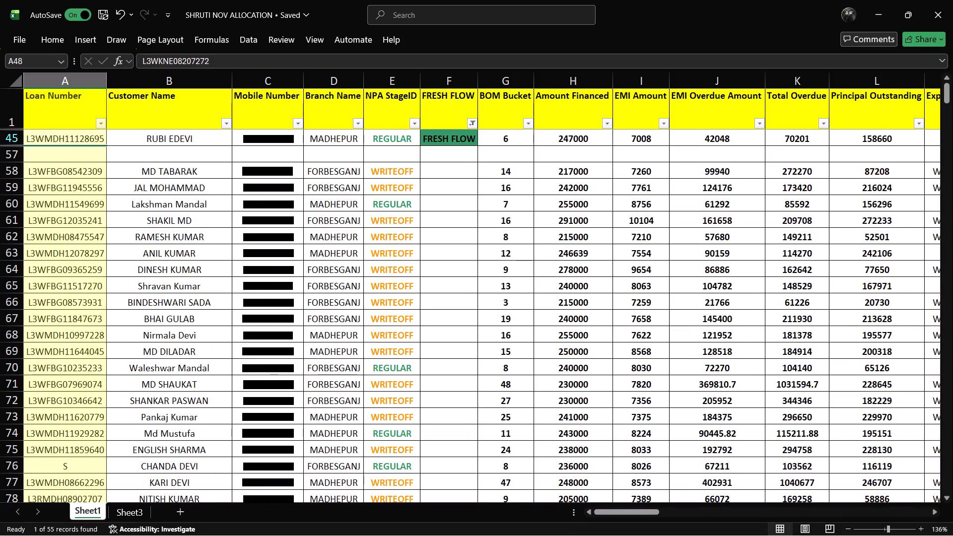
Examine the rows listed under the FRESH FLOW filter, from row 45 down to row 107 and back to the header.
key("Up")
key("Up")
key("Up")
key("Up")
key("Up")
key("Up")
key("Up")
key("Up")
key("Up")
key("Up")
key("Up")
key("Up")
key("Up")
key("Up")
key("Up")
key("Up")
key("Up")
key("Up")
key("Up")
key("Up")
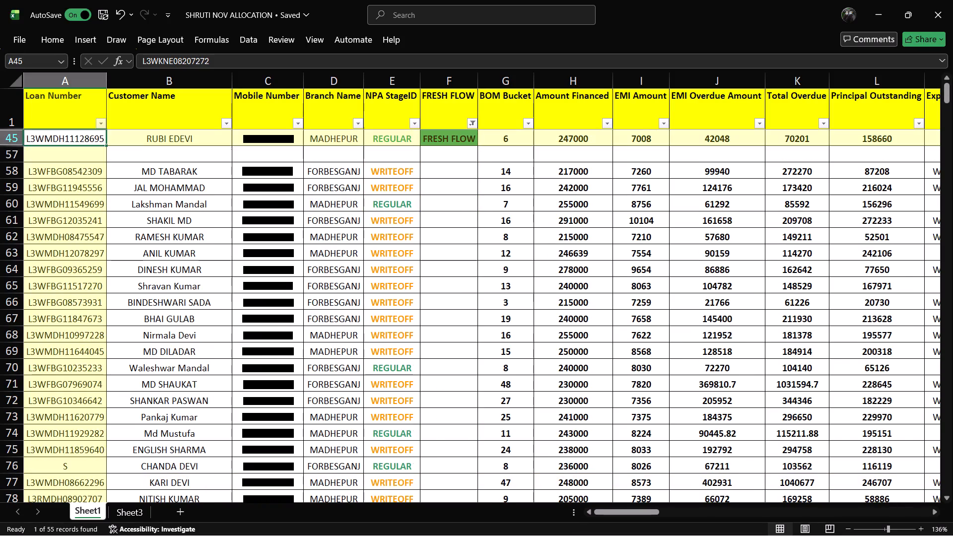
key("Down")
key("Down")
key("Down")
key("Down")
key("Down")
key("Down")
key("Down")
key("Down")
key("Down")
key("Down")
key("Down")
key("Down")
key("Down")
key("Down")
key("Down")
key("Down")
key("Down")
key("Down")
key("Down")
key("Down")
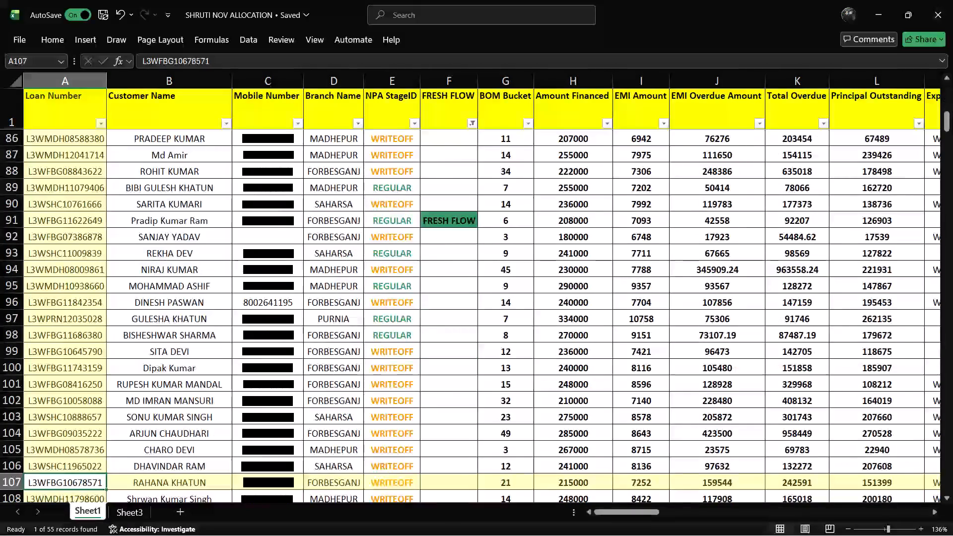
key("Up")
key("Up")
key("Up")
key("Up")
key("Up")
key("Up")
key("Up")
key("Up")
key("Up")
key("Up")
key("Up")
key("Up")
key("Up")
key("Up")
key("Up")
key("Up")
key("Up")
key("Up")
key("Up")
key("Up")
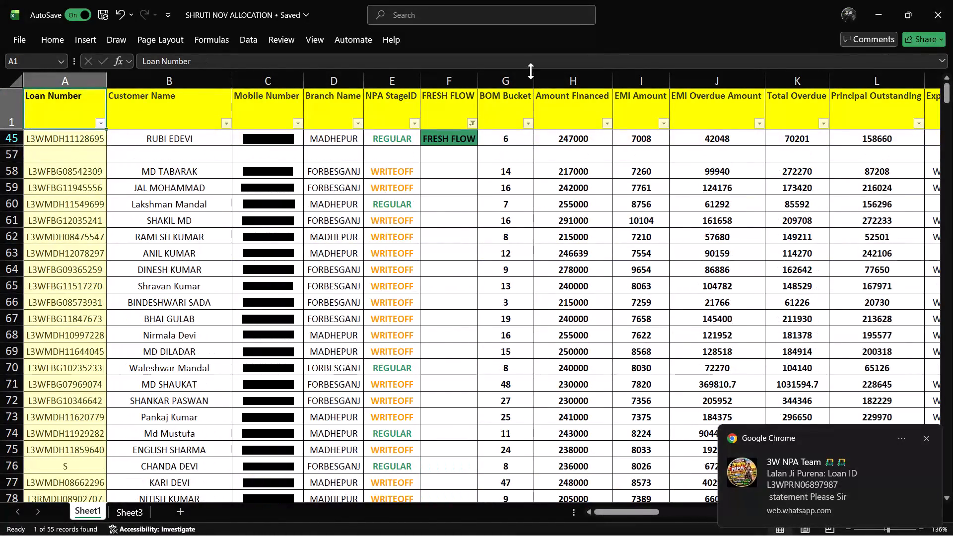
Check the FRESH FLOW entry in row 45 and open the filter options of the FRESH FLOW column.
left_click(474, 127)
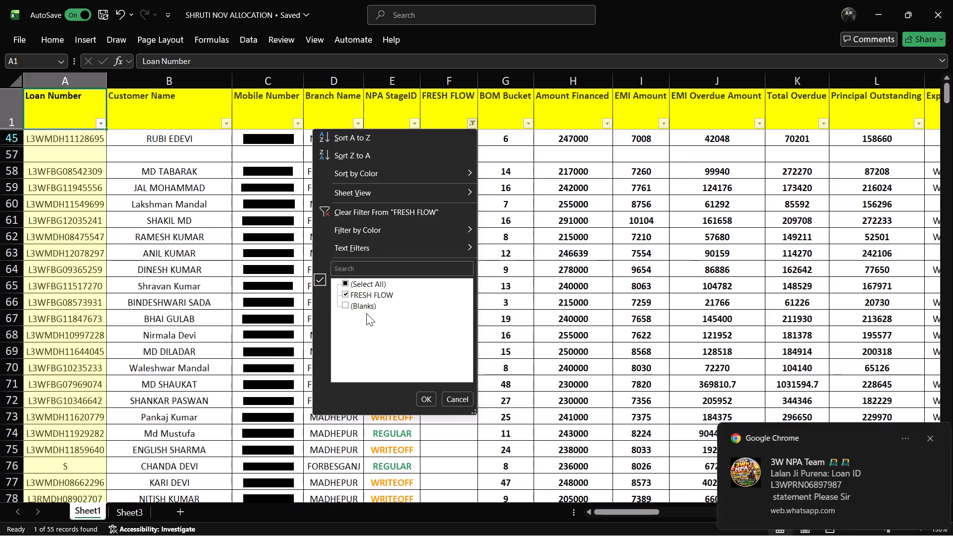
left_click(621, 259)
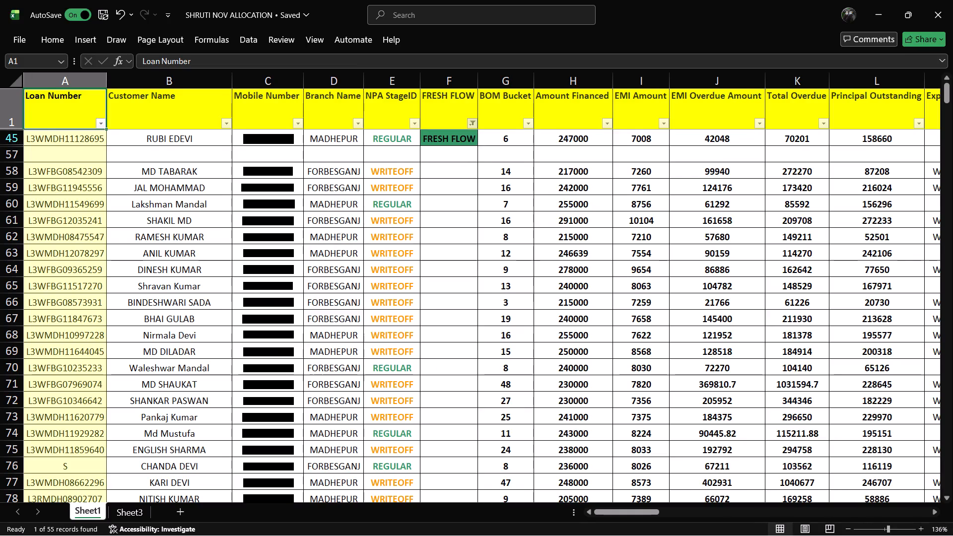
left_click(453, 144)
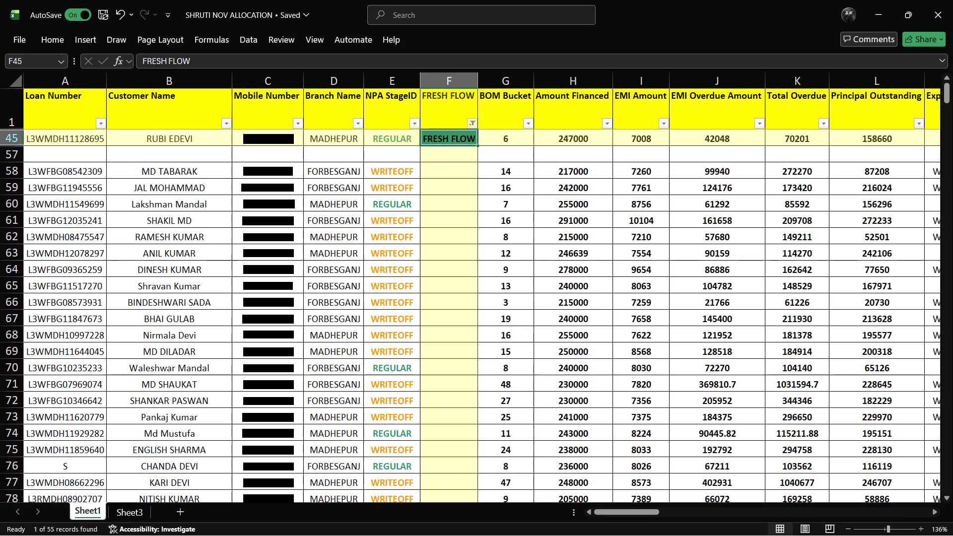
left_click(471, 124)
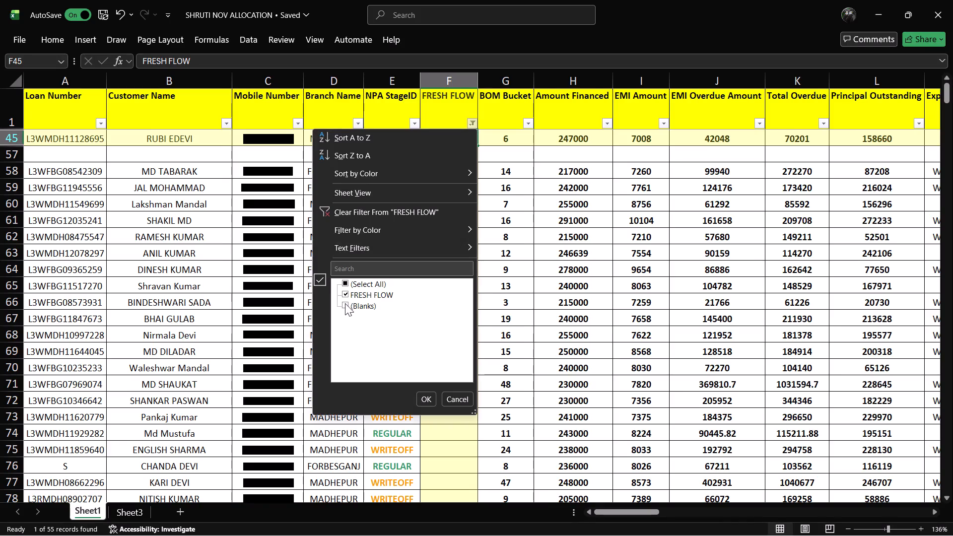
Include the blank entries in the FRESH FLOW filter alongside FRESH FLOW.
left_click(345, 304)
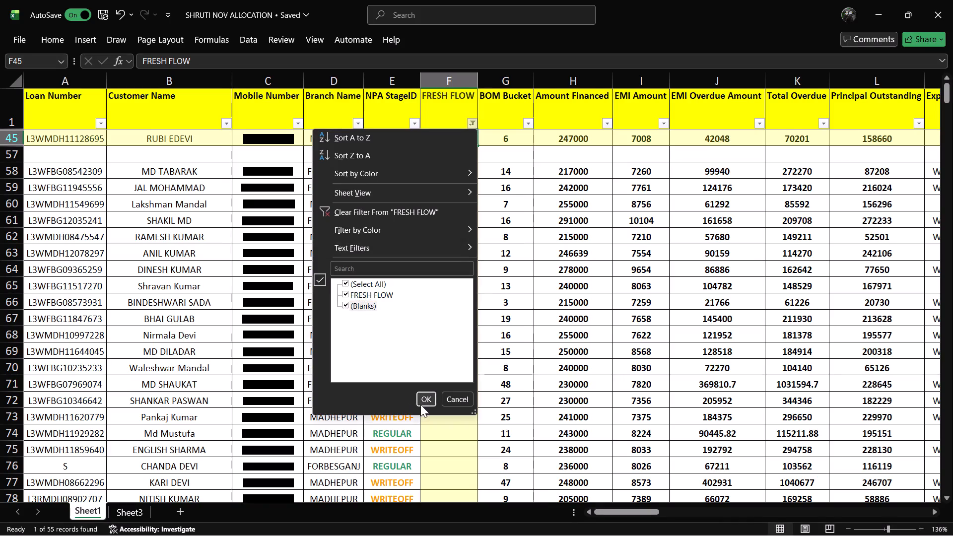
left_click(428, 397)
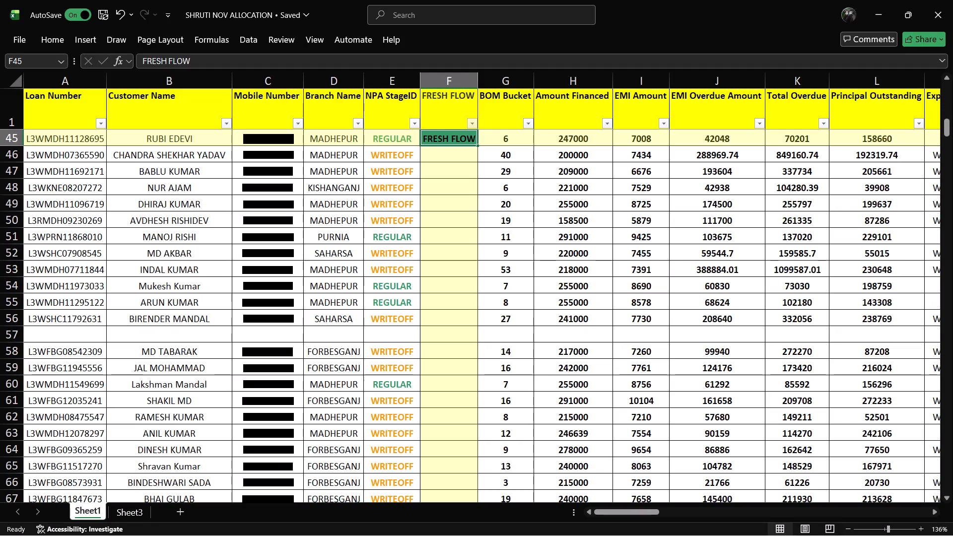
Go back up the FRESH FLOW column to the first customer record in row 2.
left_click(443, 325)
key("Up")
key("Up")
key("Up")
key("Up")
key("Up")
key("Up")
key("Up")
key("Up")
key("Up")
key("Up")
key("Up")
key("Up")
key("Up")
key("Up")
key("Up")
key("Up")
key("Up")
key("Up")
key("Up")
key("Up")
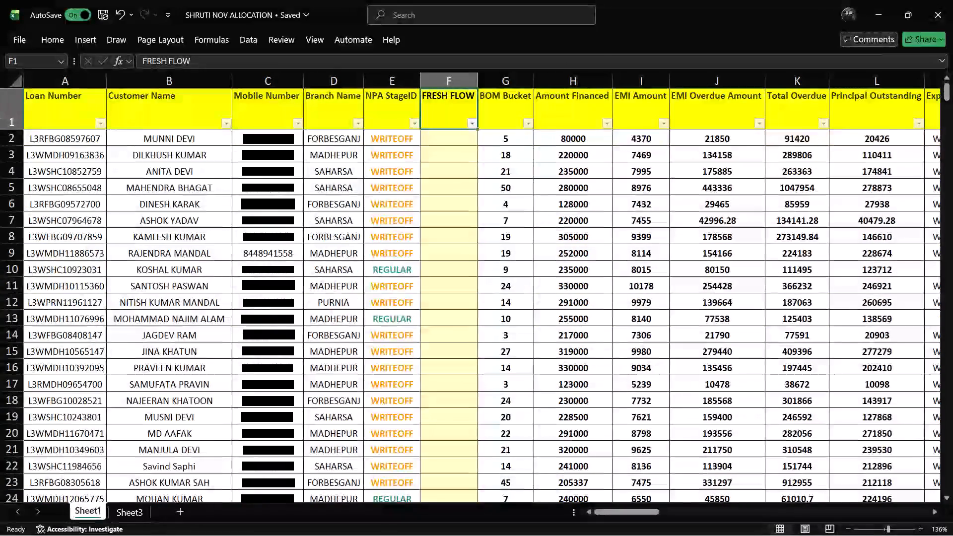
left_click(461, 144)
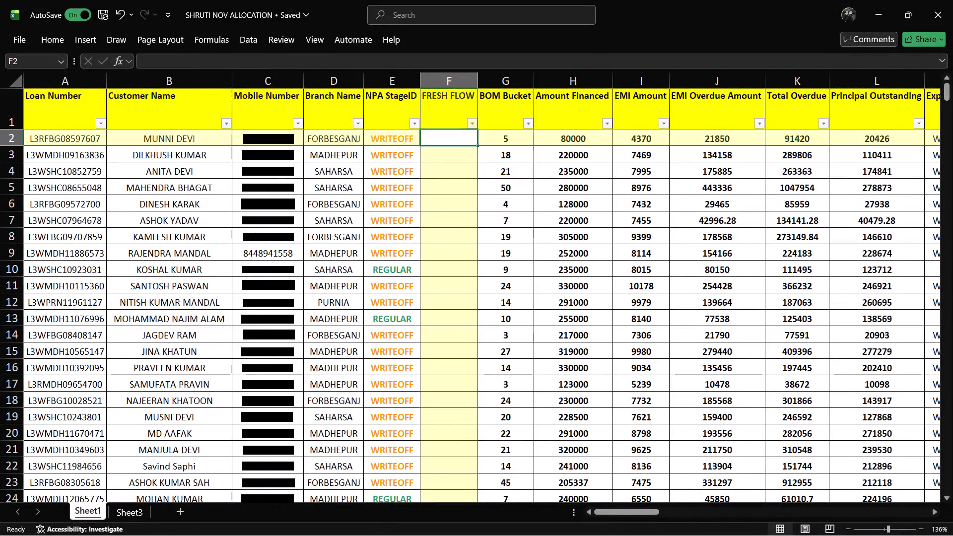
Look down the FRESH FLOW column from row 2 for a marked record, stopping at row 45.
key("Down")
key("Down")
key("Down")
key("Down")
key("Down")
key("Down")
key("Down")
key("Down")
key("Down")
key("Down")
key("Down")
key("Down")
key("Down")
key("Down")
key("Down")
key("Down")
key("Down")
key("Down")
key("Down")
key("Down")
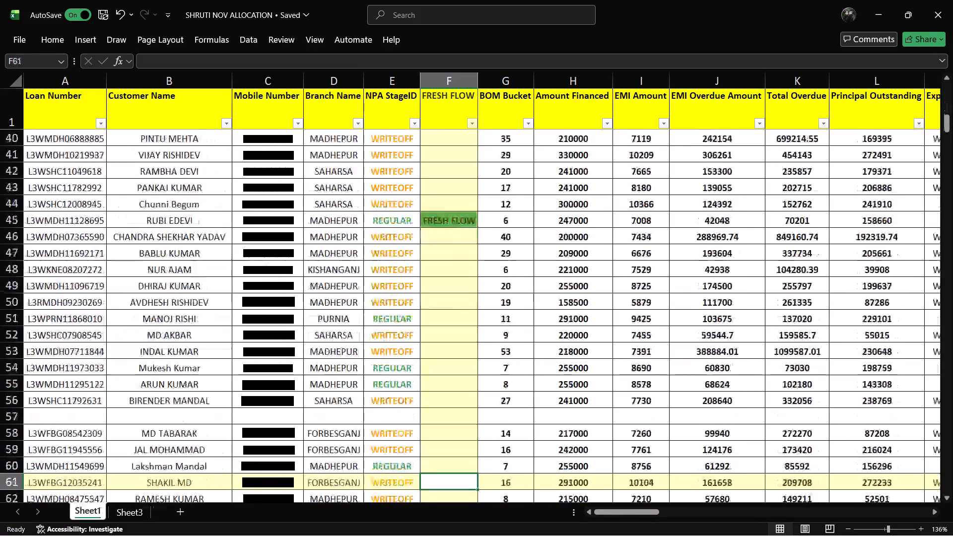
left_click(446, 228)
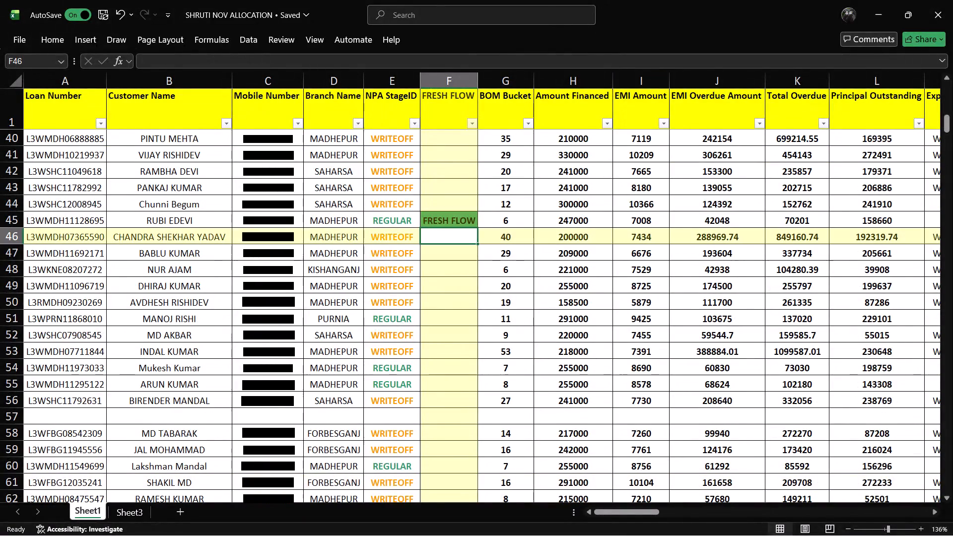
key("Up")
Check the customer details at the start of row 45, from the loan number to the mobile number.
key("Left")
key("Left")
key("Left")
key("Left")
key("Left")
key("Left")
key("Left")
key("Left")
key("Left")
key("Left")
key("Left")
key("Left")
key("Left")
key("Left")
key("Left")
key("Left")
key("Left")
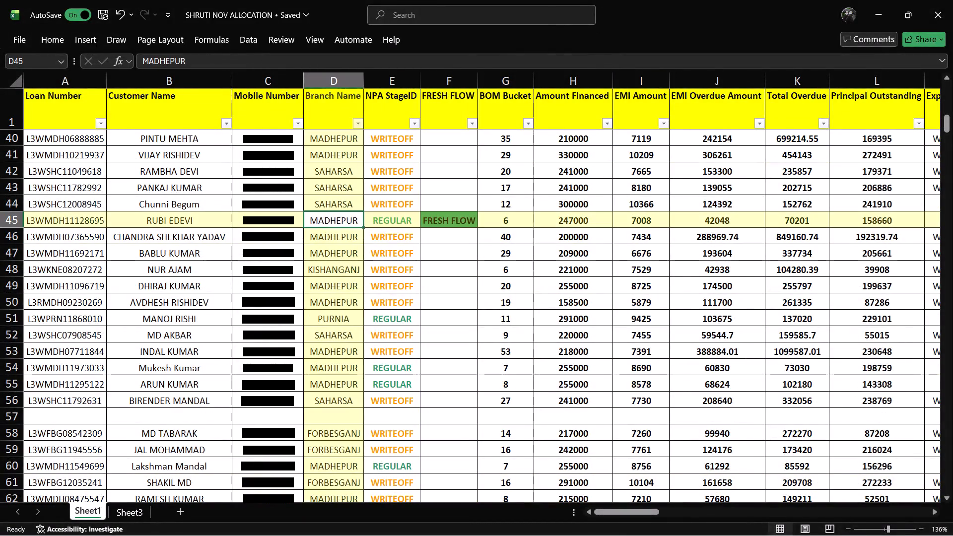
key("Right")
key("Right")
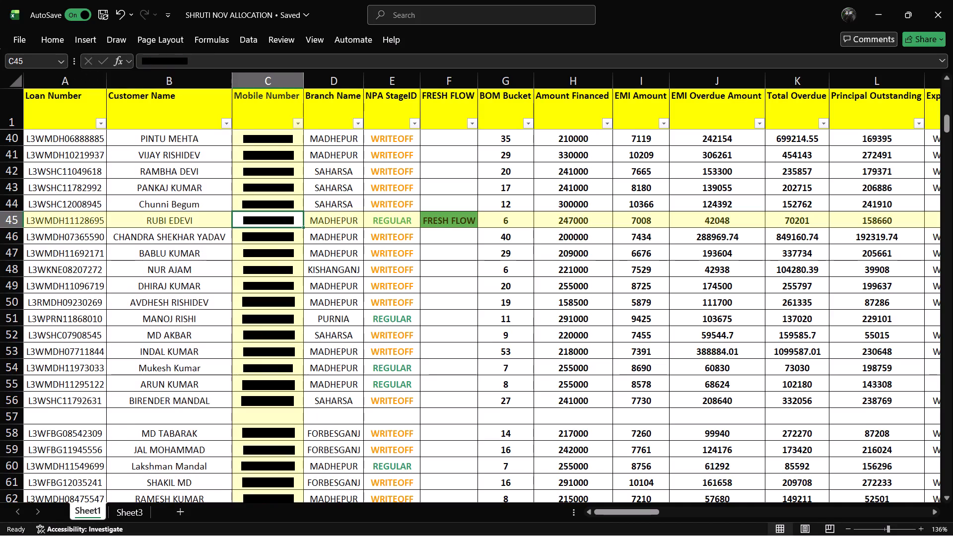
Look across row 45 from the mobile number, past the vehicle and reference details, to the PTP amount and feedback.
key("Right")
key("Right")
key("Right")
key("Right")
key("Right")
key("Right")
key("Right")
key("Right")
key("Right")
key("Right")
key("Right")
key("Right")
key("Right")
key("Right")
key("Right")
key("Right")
key("Right")
key("Right")
key("Right")
key("Right")
key("Right")
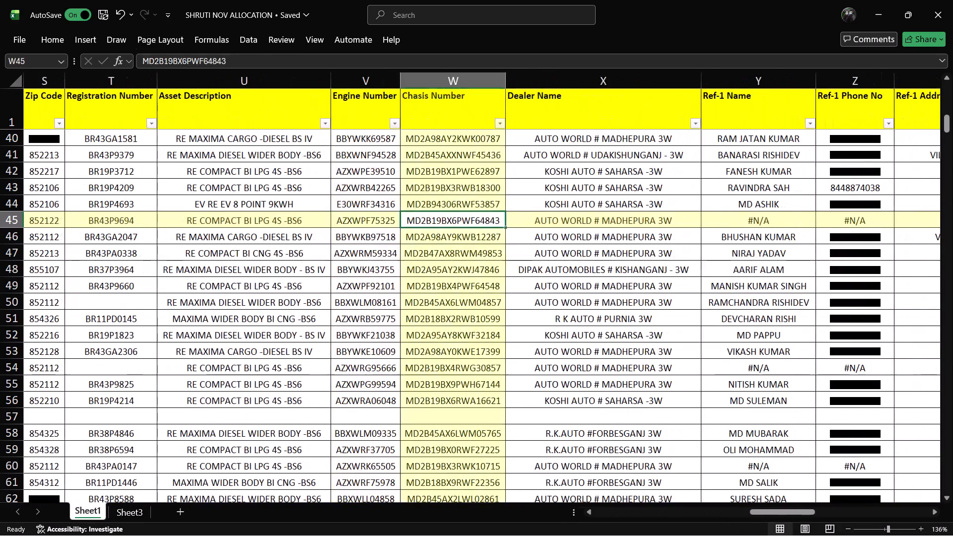
key("Right")
key("Right")
key("Right")
key("Right")
key("Right")
key("Right")
key("Right")
key("Right")
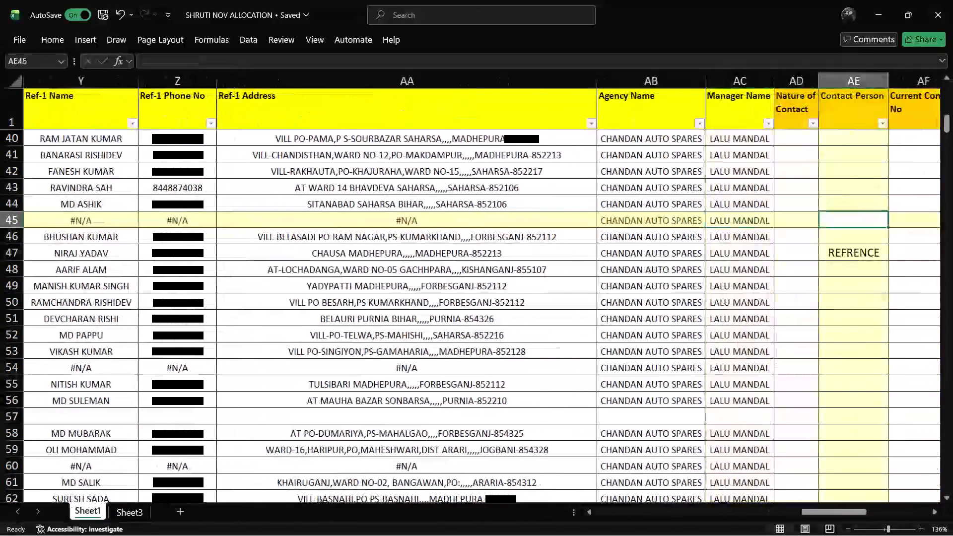
key("Right")
key("Right")
key("Right")
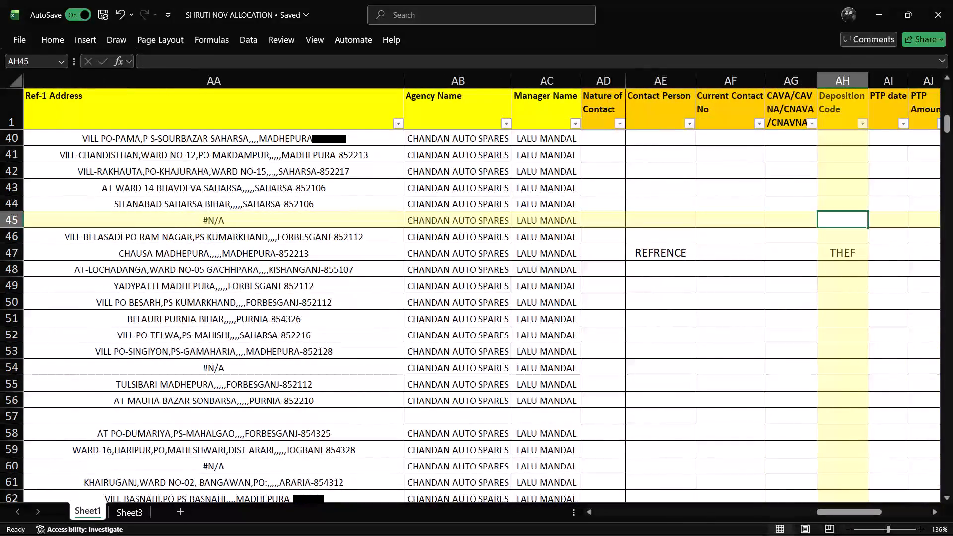
key("Right")
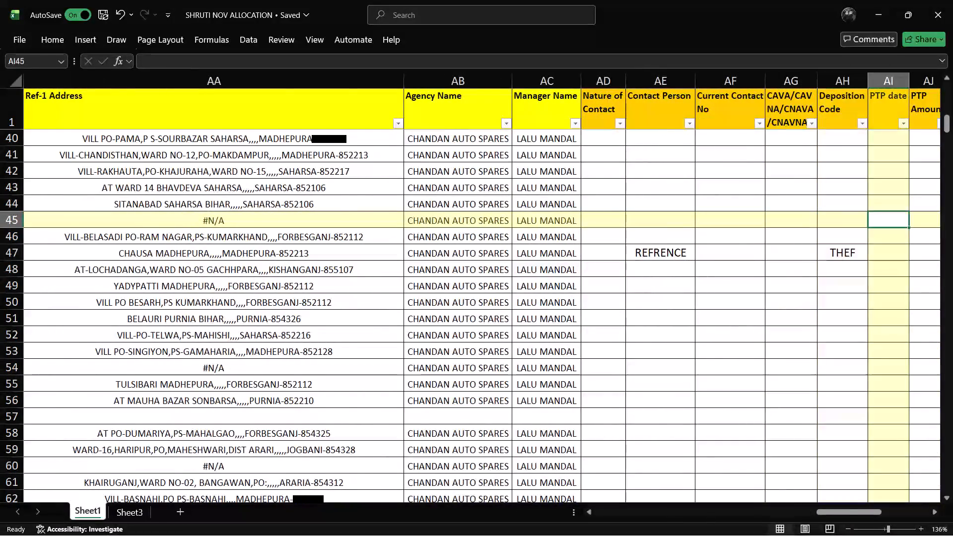
key("Right")
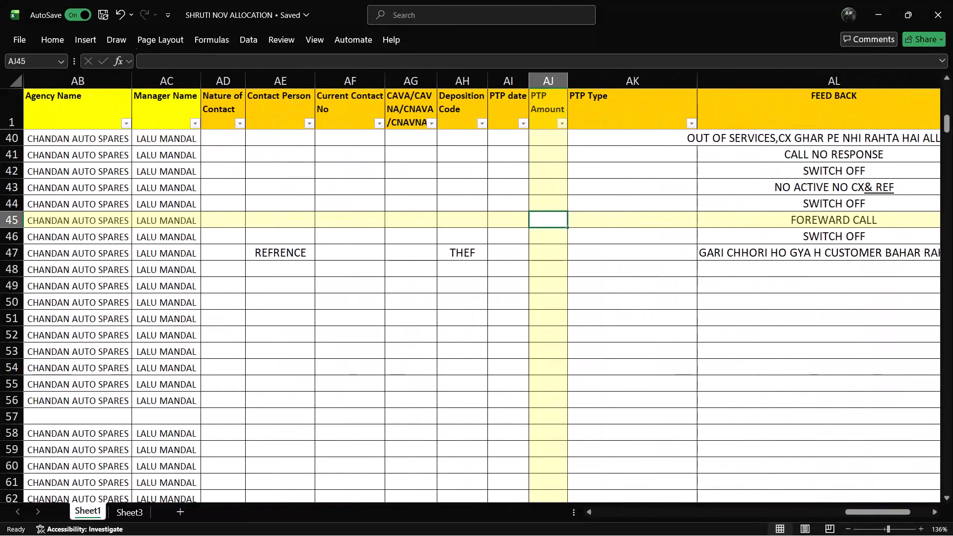
Go back across row 45 from the PTP amount to its FRESH FLOW entry.
key("Left")
key("Left")
key("Left")
key("Left")
key("Left")
key("Left")
key("Left")
key("Left")
key("Left")
key("Left")
key("Left")
key("Left")
key("Left")
key("Left")
key("Left")
key("Left")
key("Left")
key("Left")
key("Left")
key("Left")
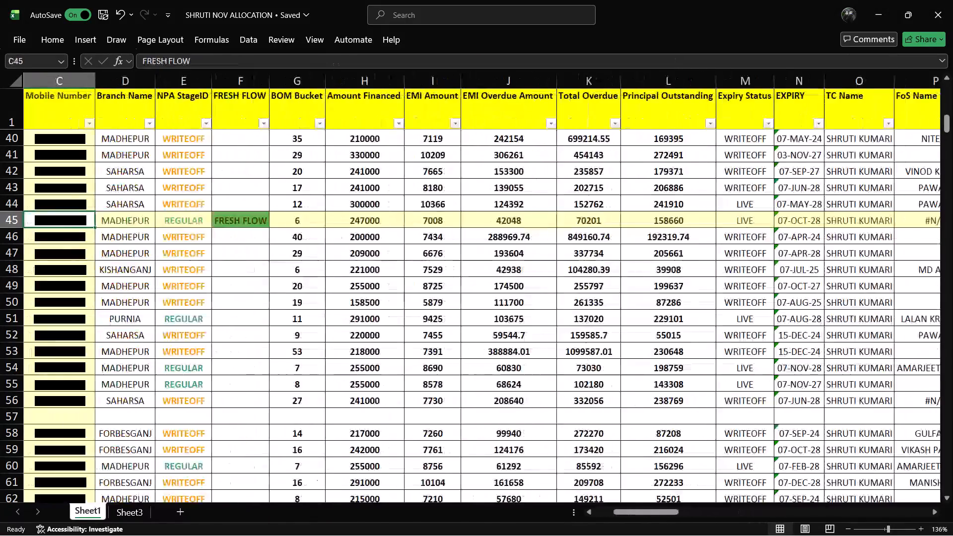
left_click(445, 219)
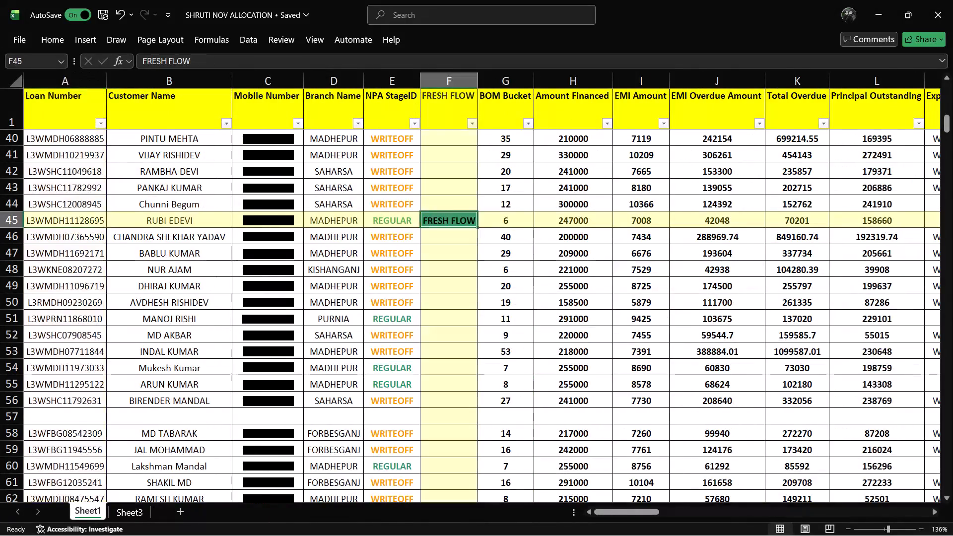
Look further down the FRESH FLOW column for the next marked record, stopping at row 91.
key("Down")
key("Down")
key("Down")
key("Down")
key("Down")
key("Down")
key("Down")
key("Down")
key("Down")
key("Down")
key("Down")
key("Down")
key("Down")
key("Down")
key("Down")
key("Down")
key("Down")
key("Down")
key("Down")
key("Down")
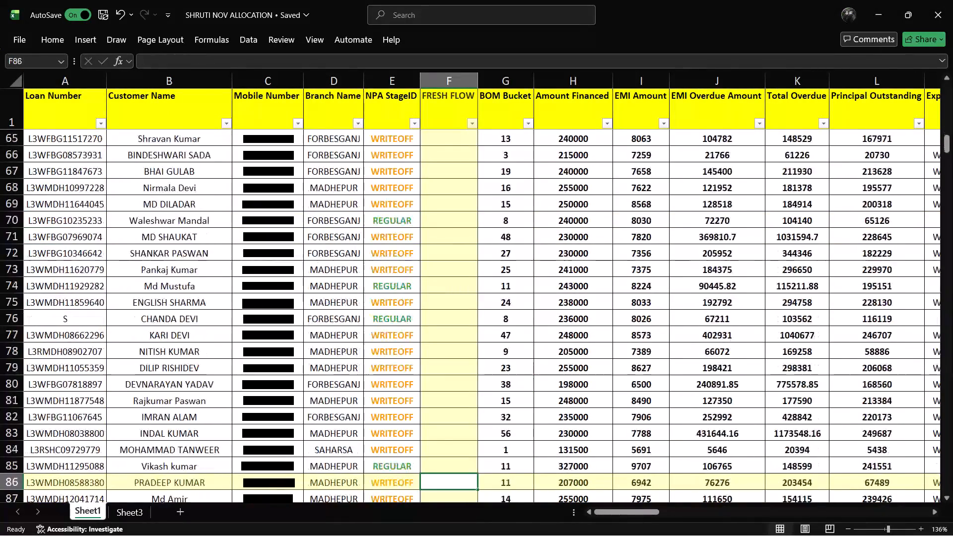
left_click(453, 272)
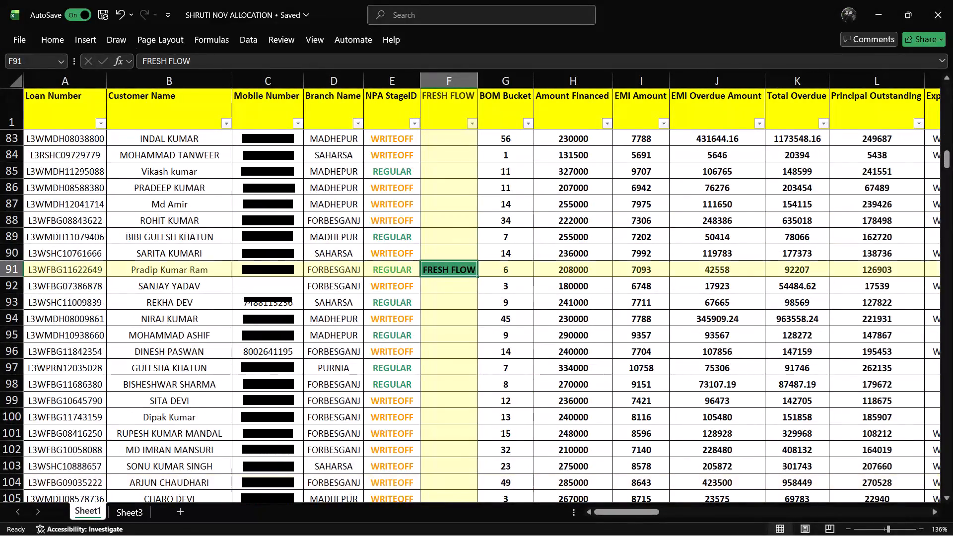
Check the customer details at the start of row 91, from the customer name to the mobile number.
key("Left")
key("Left")
key("Left")
key("Left")
key("Left")
key("Left")
key("Left")
key("Left")
key("Left")
key("Left")
key("Left")
key("Left")
key("Left")
key("Left")
key("Left")
key("Left")
key("Left")
key("Right")
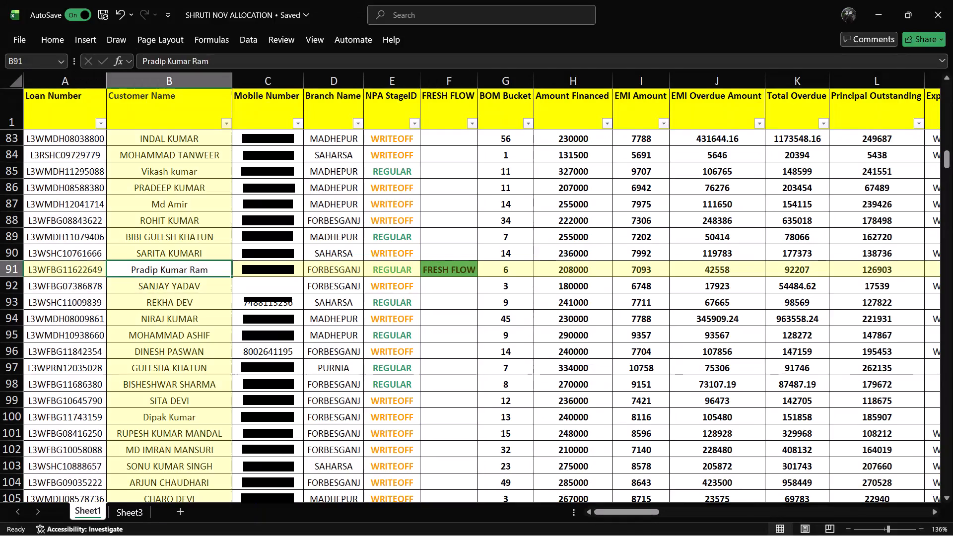
key("Right")
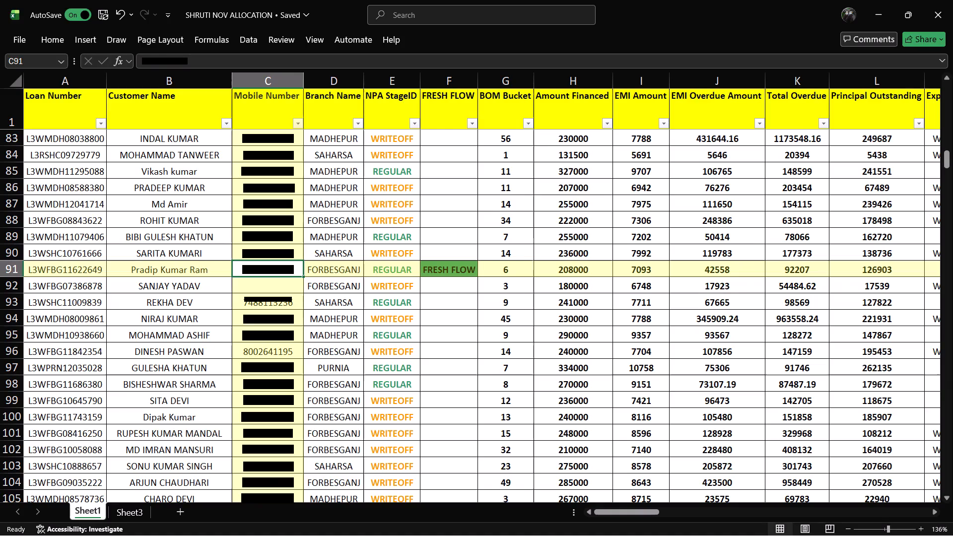
Go back from the mobile number in row 91 to the record's loan number.
key("Left")
key("Left")
key("Left")
key("Left")
key("Left")
key("Left")
key("Left")
key("Left")
key("Left")
key("Left")
key("Left")
key("Left")
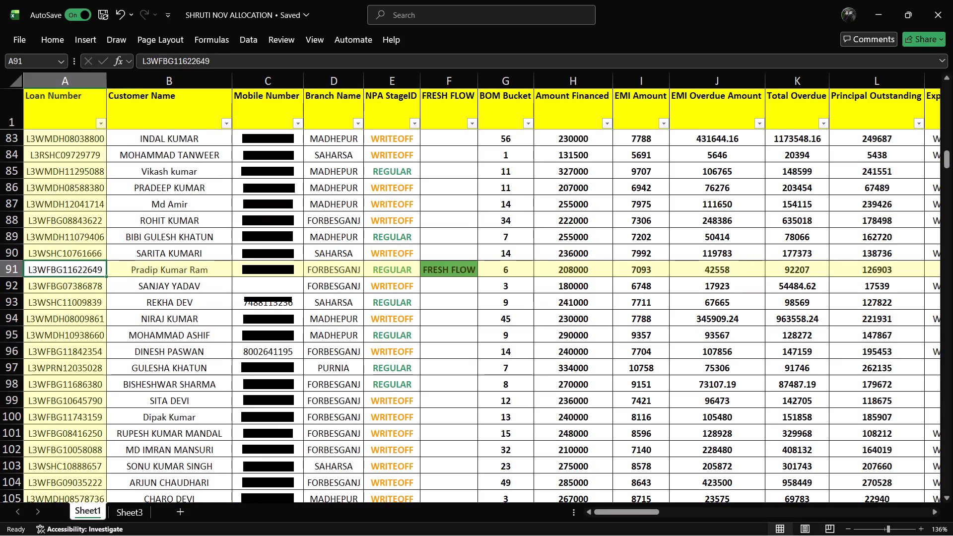
left_click(72, 264)
Check row 91's branch, NPA stage, BOM bucket and financed amount, going across to the EMI amount.
key("Right")
key("Right")
key("Right")
key("Right")
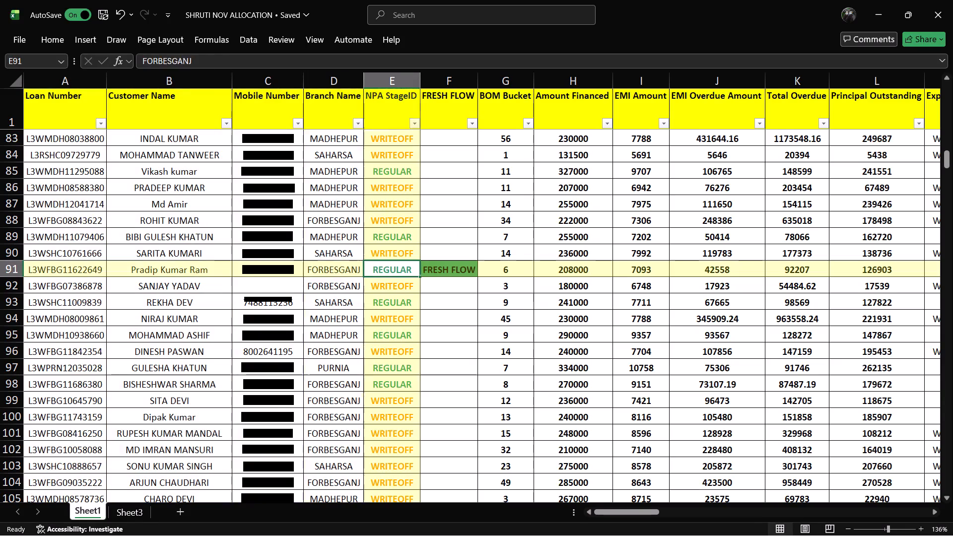
key("Right")
key("Right")
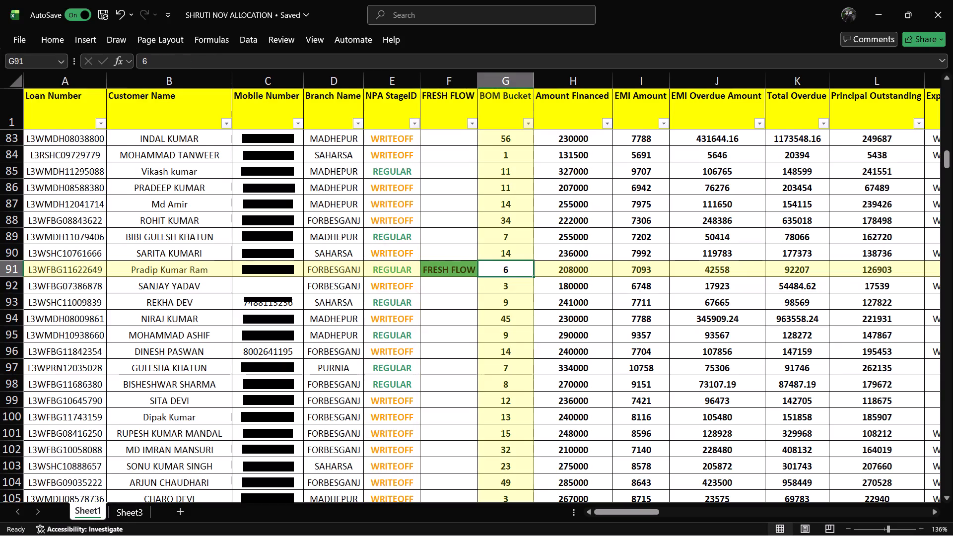
key("Right")
key("Right")
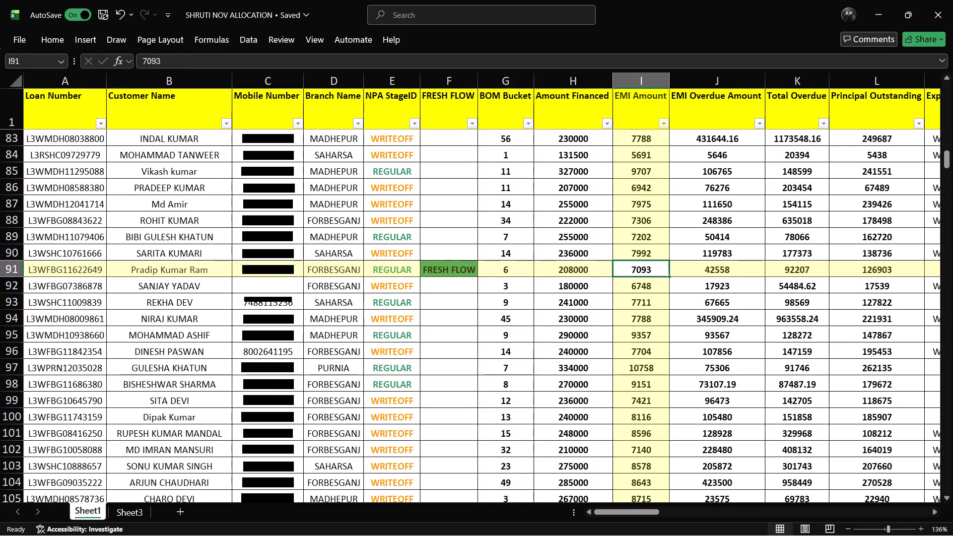
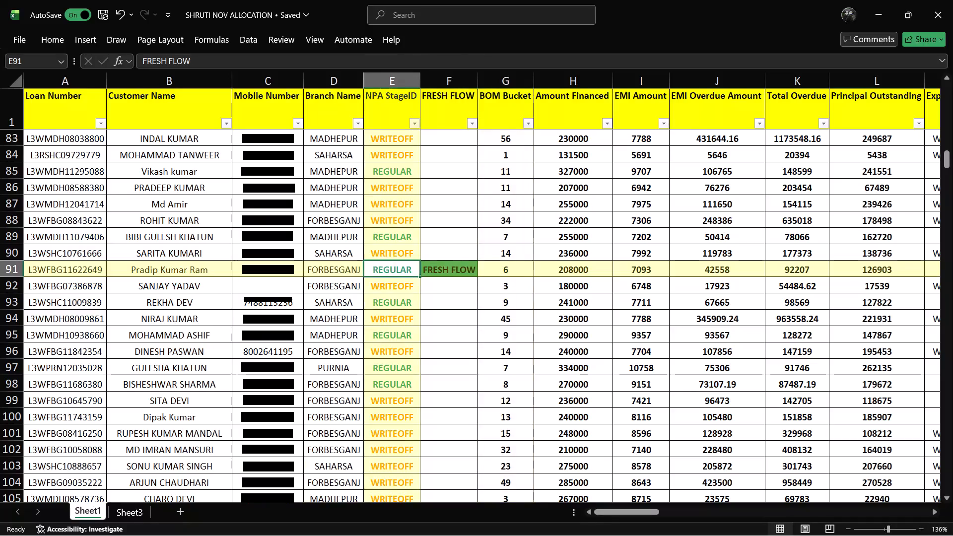
Recheck row 91 from the loan number through the customer, branch and loan details to the EMI overdue amount.
key("Left")
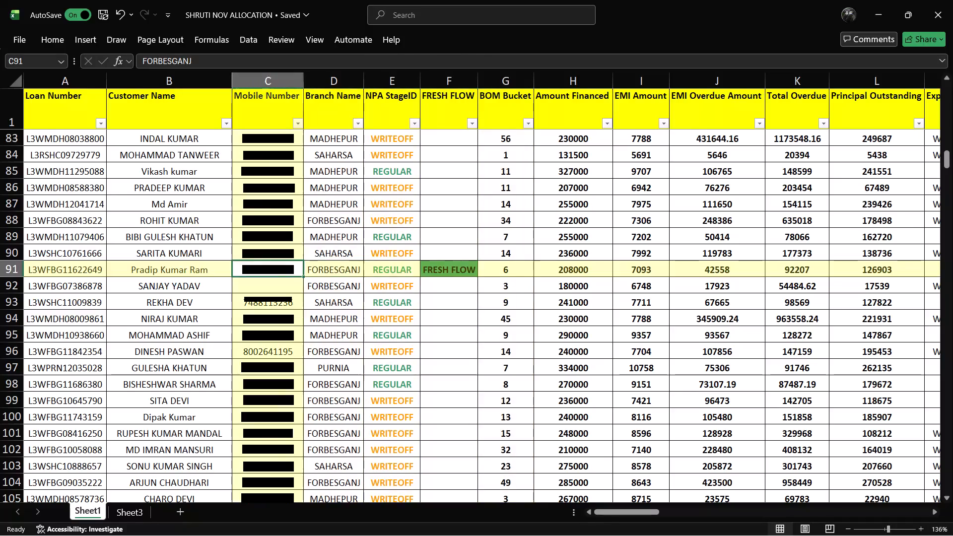
key("Left")
key("Left")
key("Left")
key("Left")
key("Right")
key("Right")
key("Right")
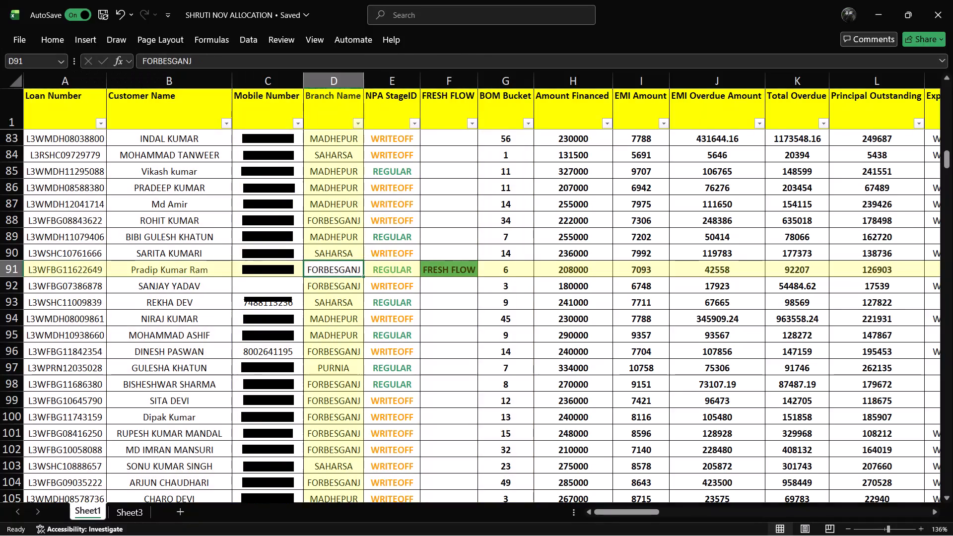
key("Right")
key("Right")
key("Right")
key("Right")
key("Right")
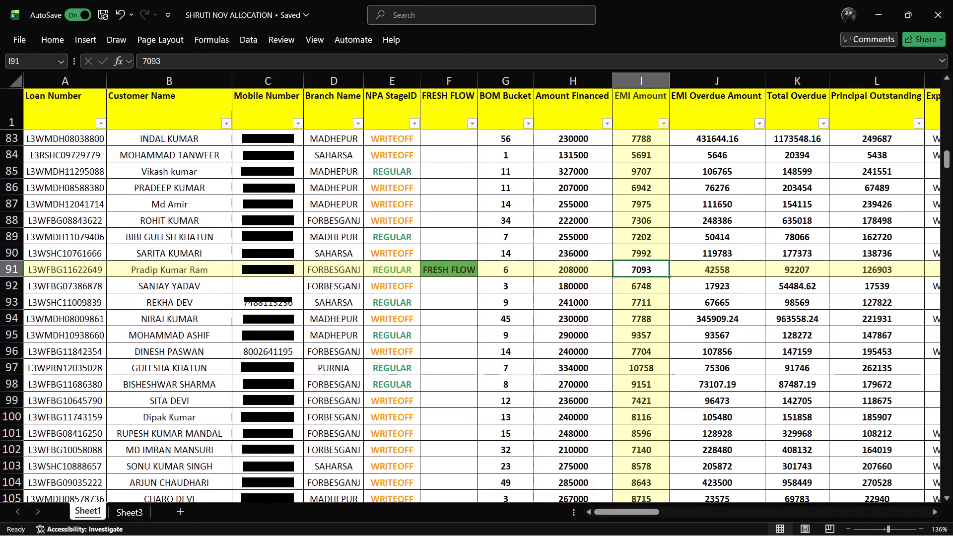
key("Right")
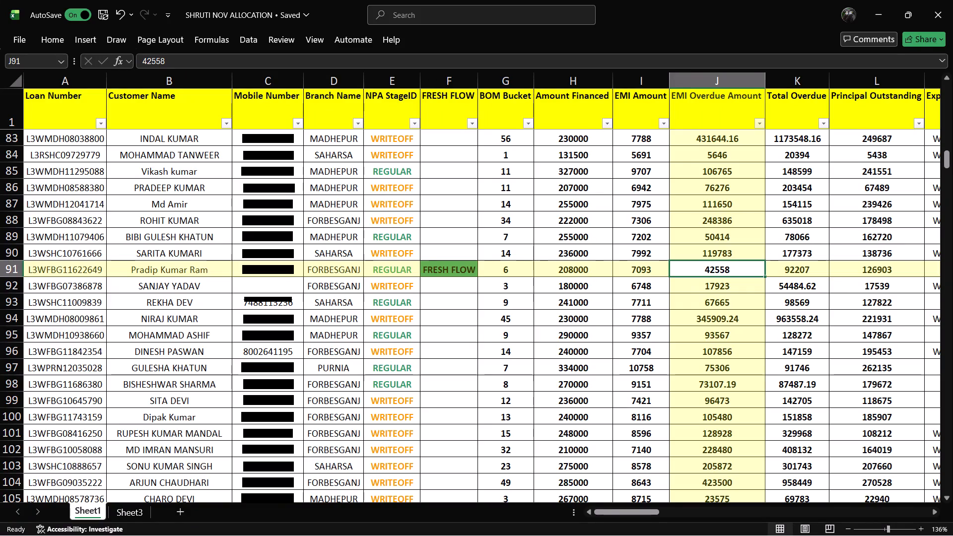
Check row 91's total overdue, principal outstanding, expiry details, staff names and father's name, ending at the residence address.
key("Right")
key("Right")
key("Right")
key("Right")
key("Right")
key("Right")
key("Right")
key("Right")
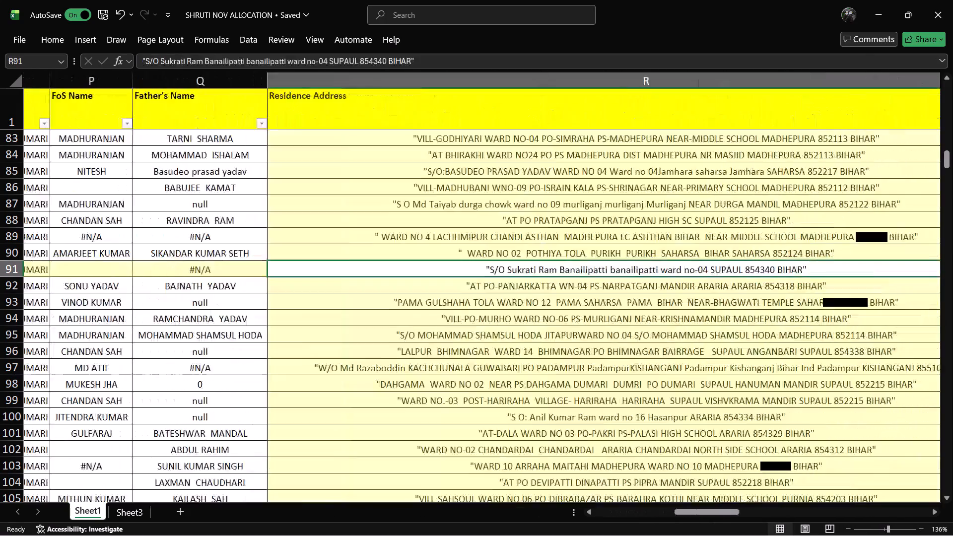
Look through row 91's chassis, dealer and first-reference details, ending at the Ref-1 address.
key("Right")
key("Right")
key("Right")
key("Right")
key("Right")
key("Right")
key("Right")
key("Right")
key("Right")
key("Right")
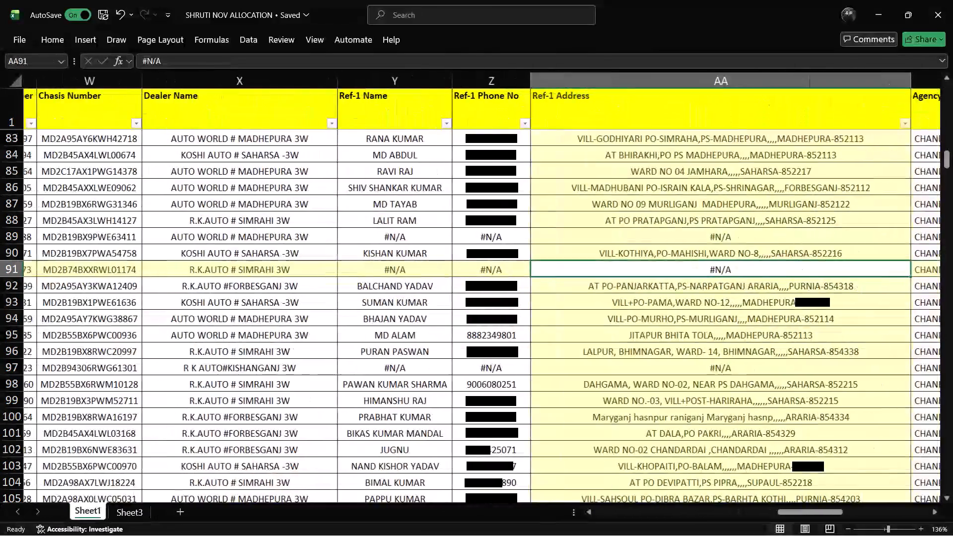
Look through row 91's contact, deposition code, PTP and feedback columns.
key("Right")
key("Right")
key("Right")
key("Right")
key("Right")
key("Right")
key("Right")
key("Right")
key("Right")
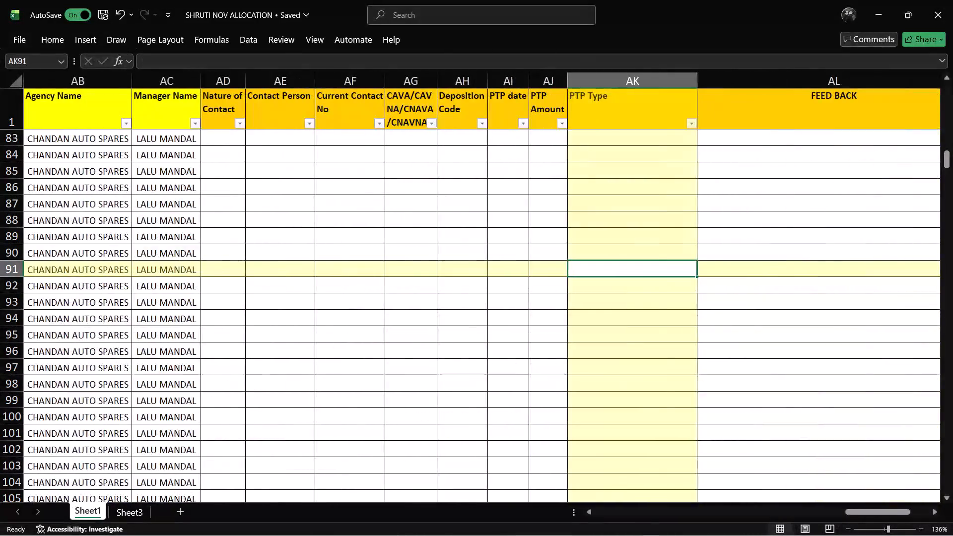
key("Right")
key("Right")
key("Right")
key("Right")
Go back from the feedback area of row 91 to the record's loan number.
key("Left")
key("Left")
key("Left")
key("Left")
key("Left")
key("Left")
key("Left")
key("Left")
key("Left")
key("Left")
key("Left")
key("Left")
key("Left")
key("Left")
key("Left")
key("Left")
key("Left")
key("Left")
key("Left")
key("Left")
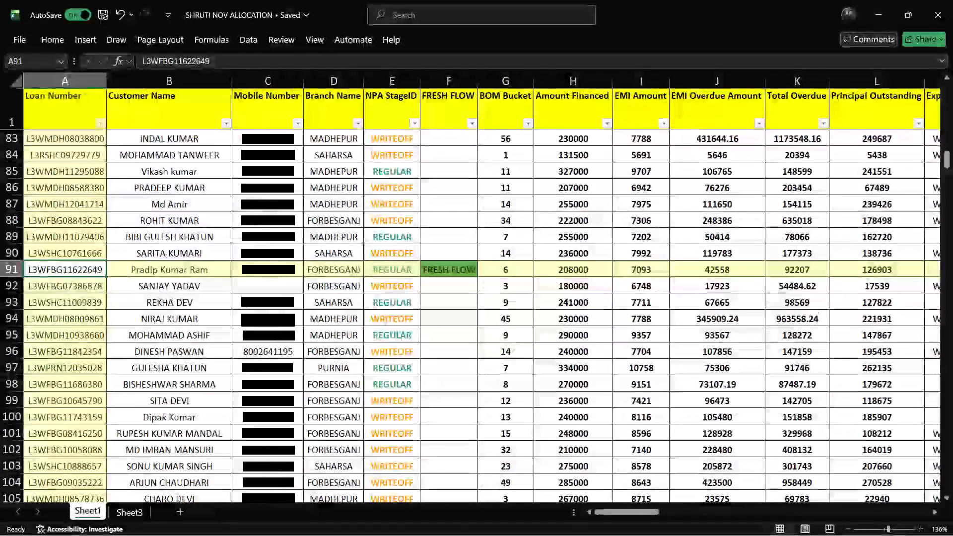
Review row 91's mobile number, branch, BOM bucket and financed amount, going across to the EMI overdue amount.
key("Right")
key("Right")
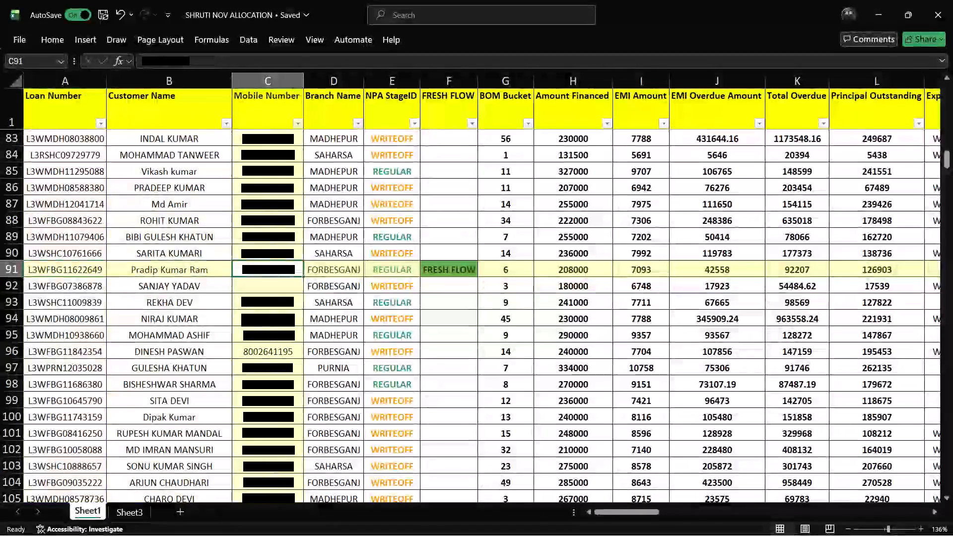
key("Right")
key("Right")
key("Right")
key("Right")
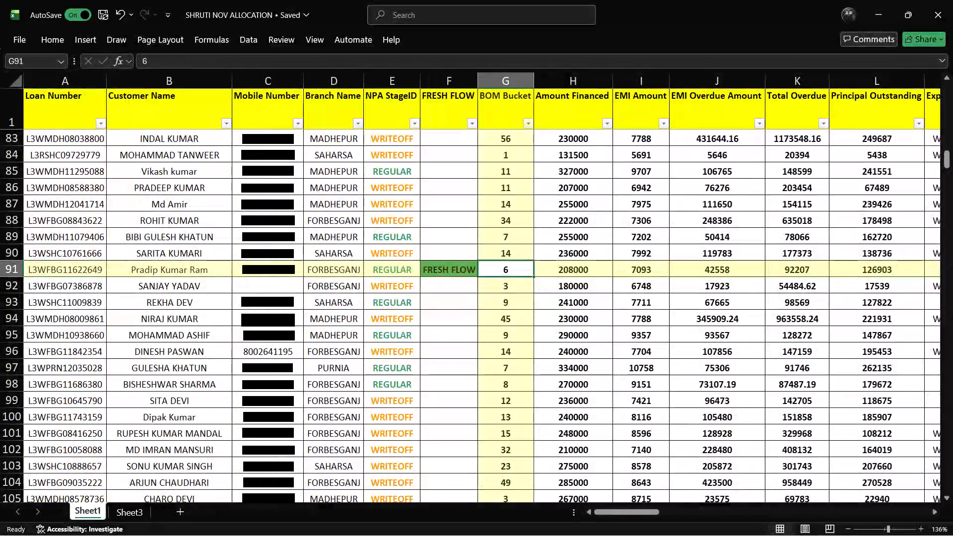
key("Right")
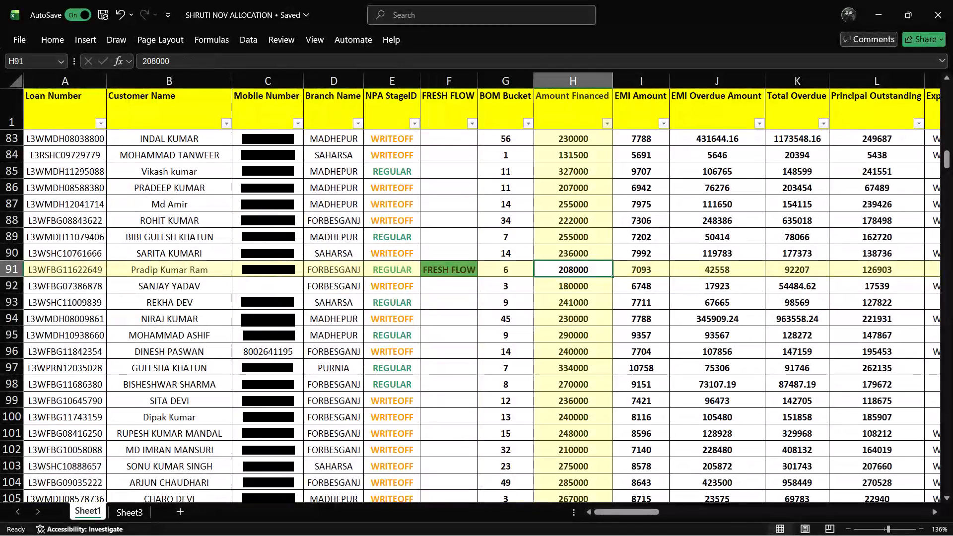
key("Right")
key("Right")
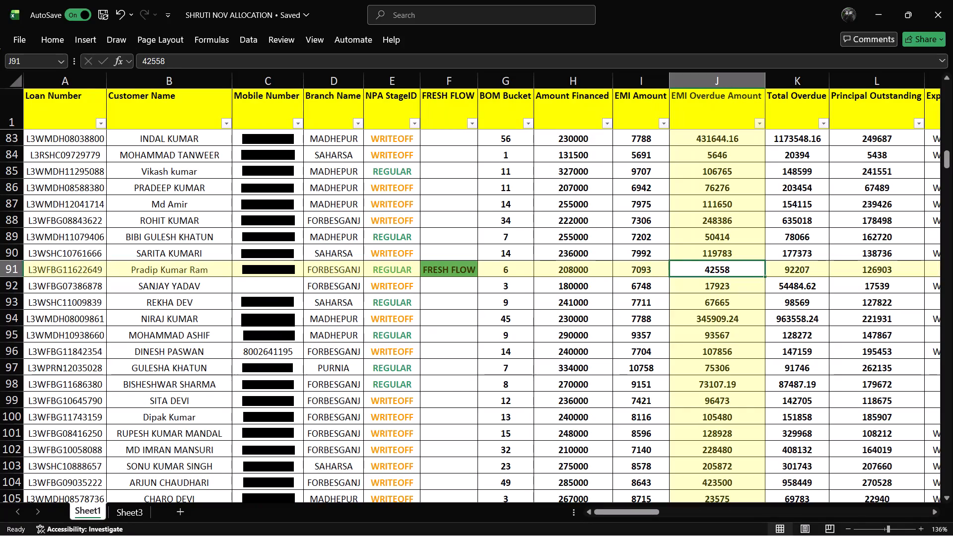
Check row 91's total overdue, principal outstanding, expiry status and FoS name, going across to the father's name.
key("Right")
key("Right")
key("Right")
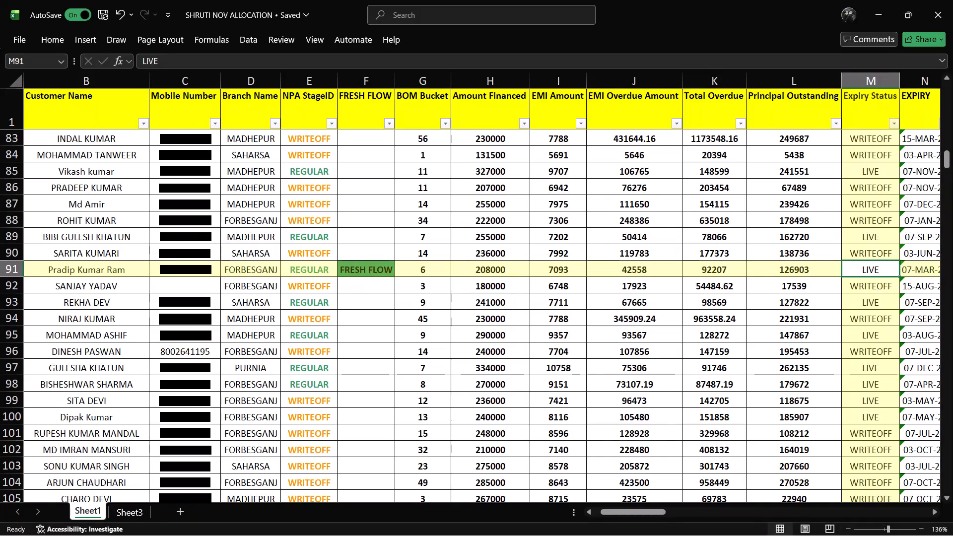
key("Right")
key("Right")
key("Right")
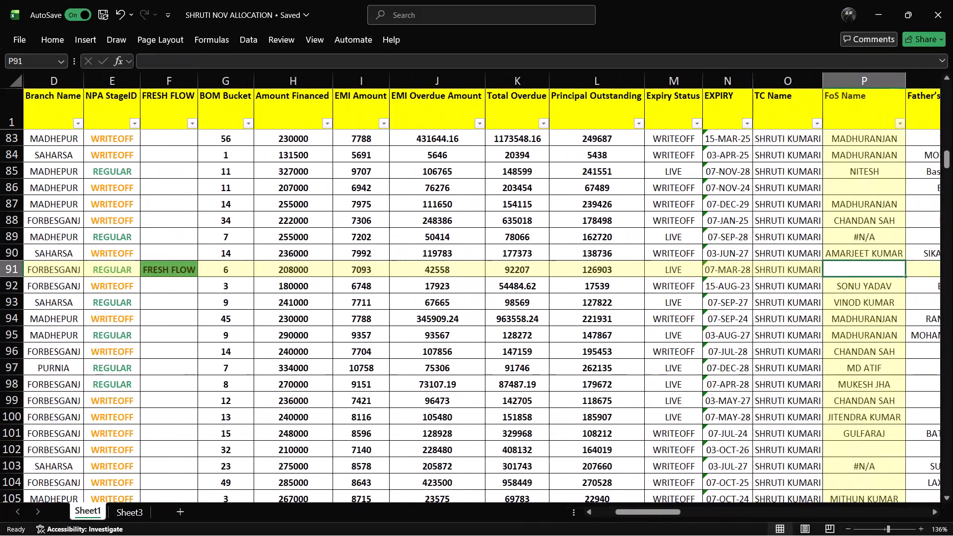
key("Right")
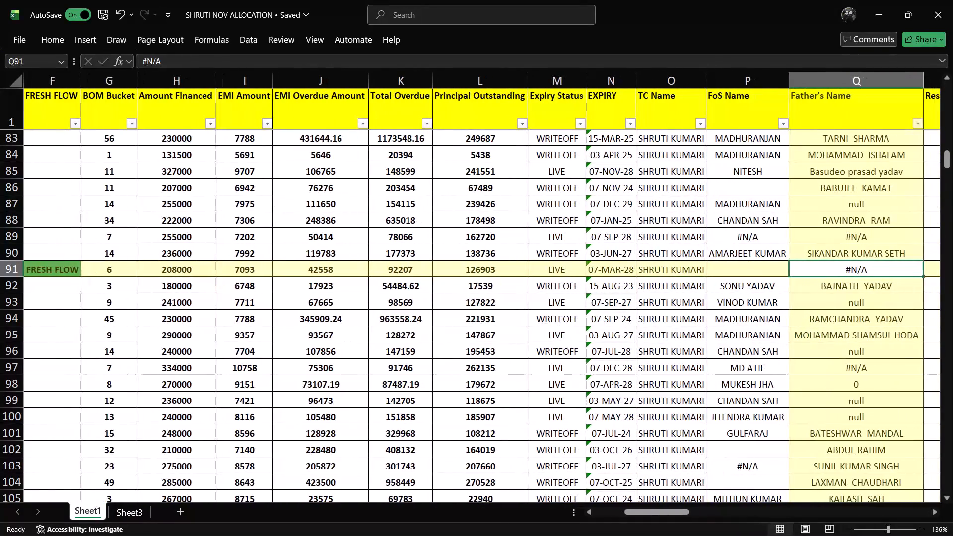
Go back from the father's name in row 91 to the record's loan number.
key("Left")
key("Left")
key("Left")
key("Left")
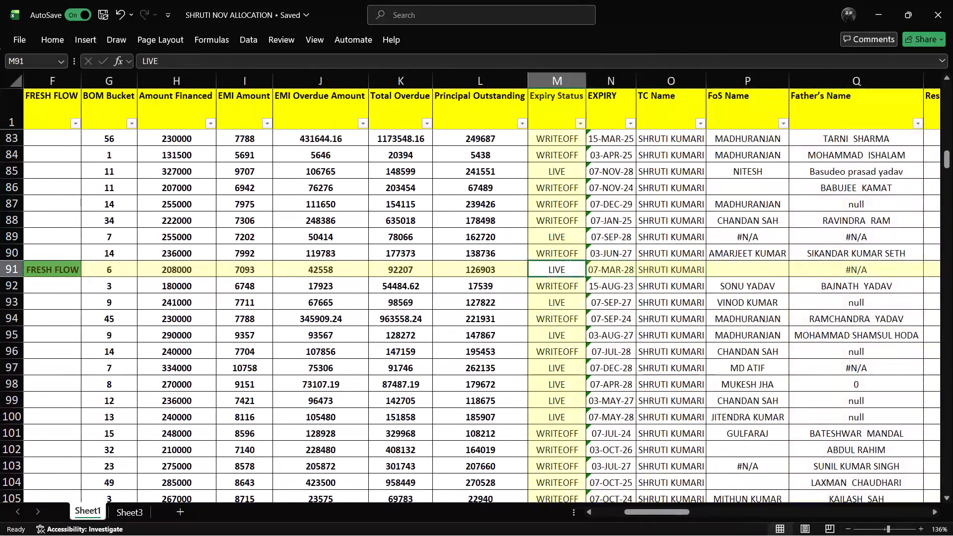
key("Left")
key("Left")
key("Left")
key("Left")
key("Left")
key("Left")
key("Left")
key("Left")
key("Left")
key("Left")
key("Left")
key("Left")
key("Left")
key("Left")
key("Left")
key("Left")
key("Left")
key("Left")
key("Left")
key("Left")
key("Left")
key("Left")
key("Left")
key("Left")
key("Left")
key("Left")
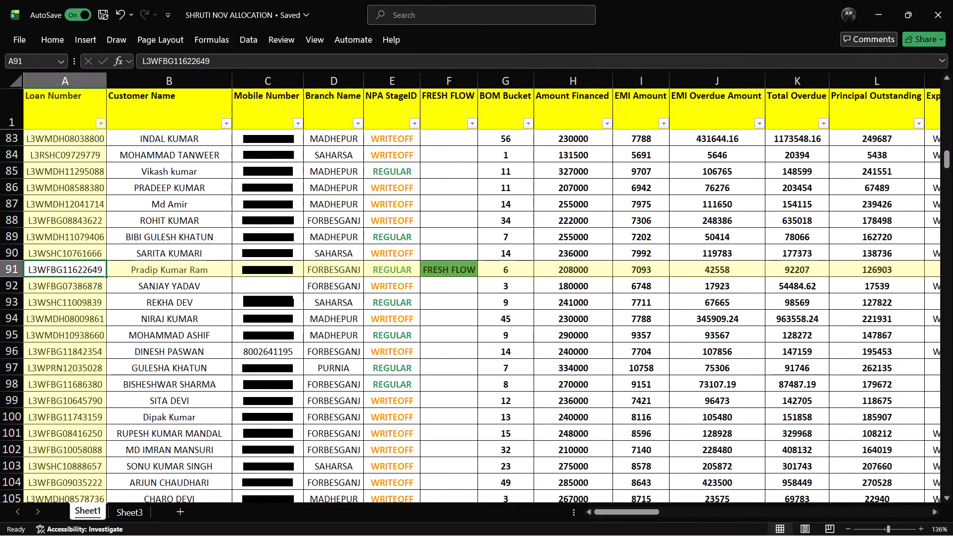
Review row 91's branch, NPA stage, FRESH FLOW mark and loan amounts, going across toward the expiry date.
key("Right")
key("Right")
key("Right")
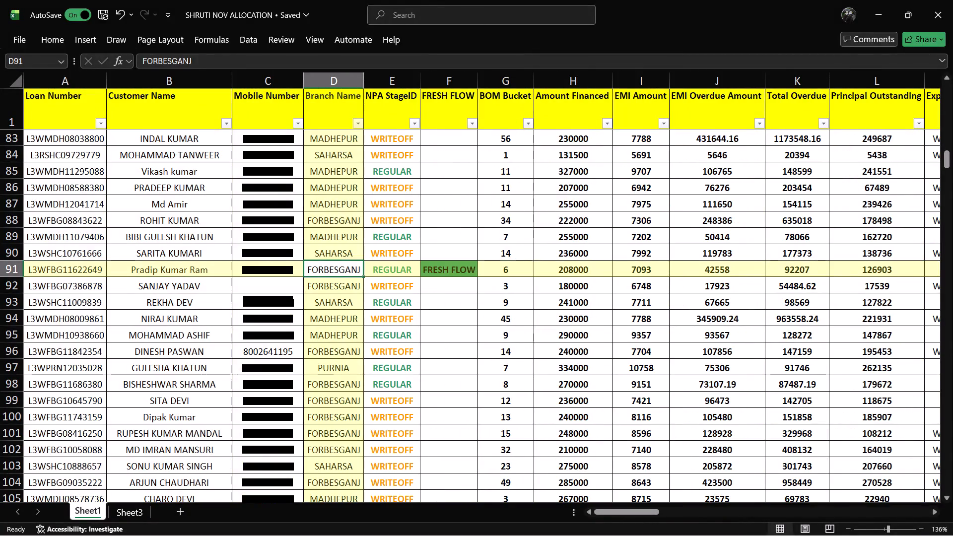
key("Right")
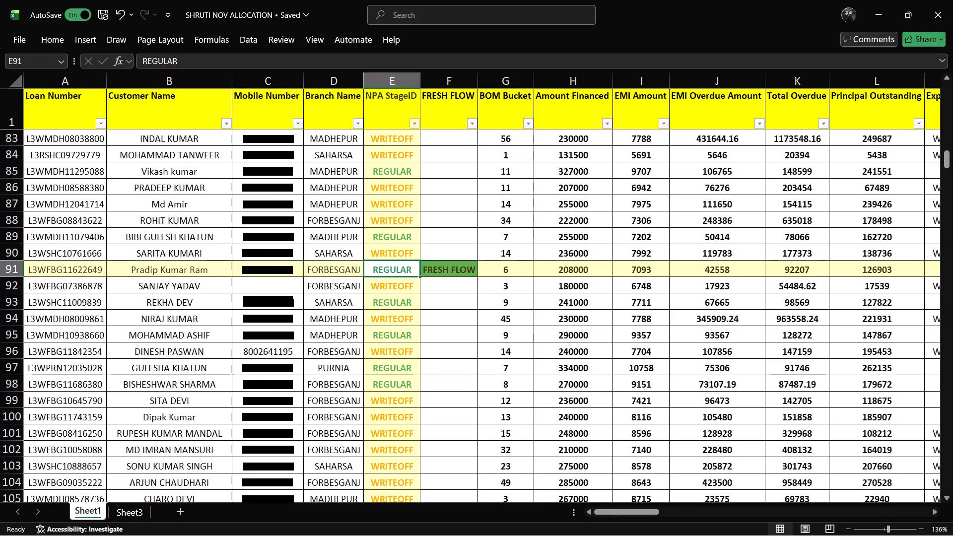
key("Right")
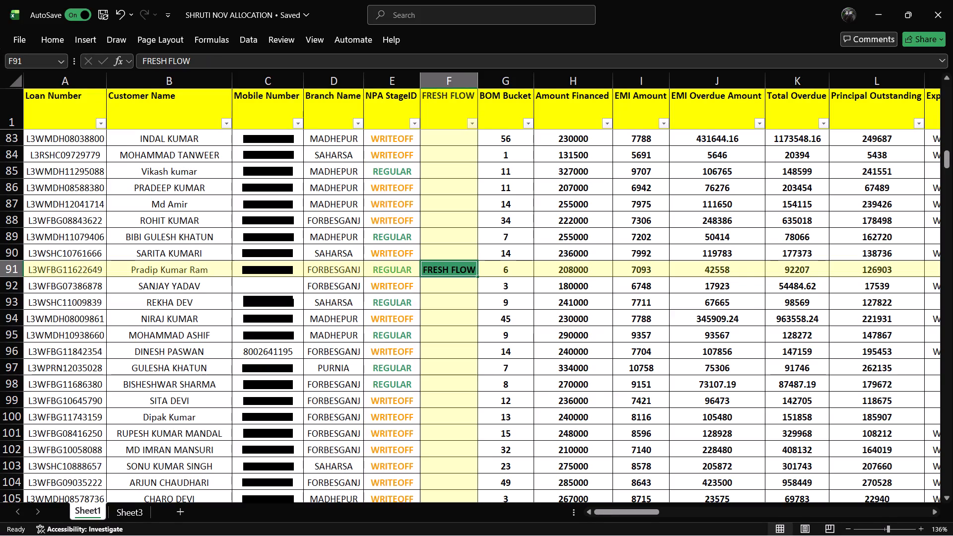
key("Right")
key("Right")
key("Right")
key("Right")
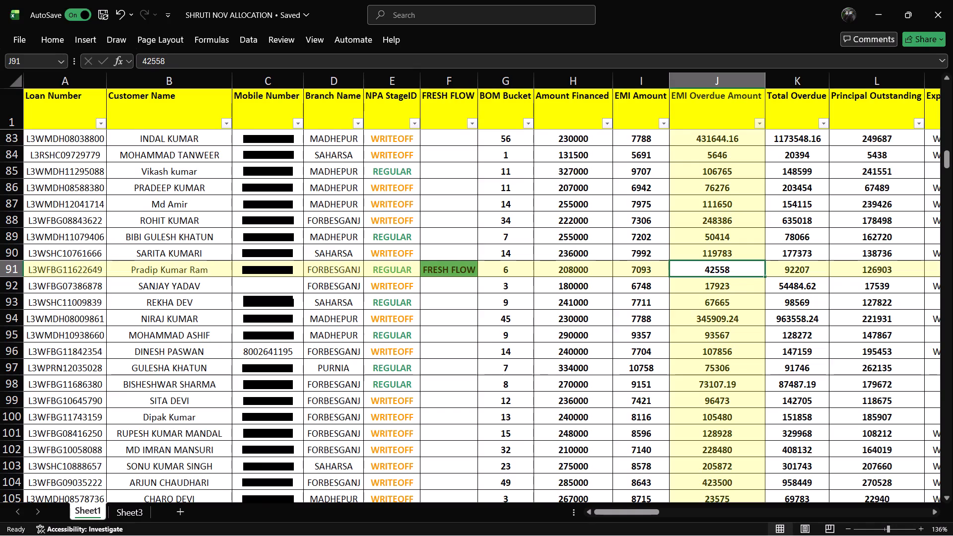
Review row 91's total overdue, EMI overdue amount, principal outstanding and expiry status, going across to the expiry date.
left_click(798, 270)
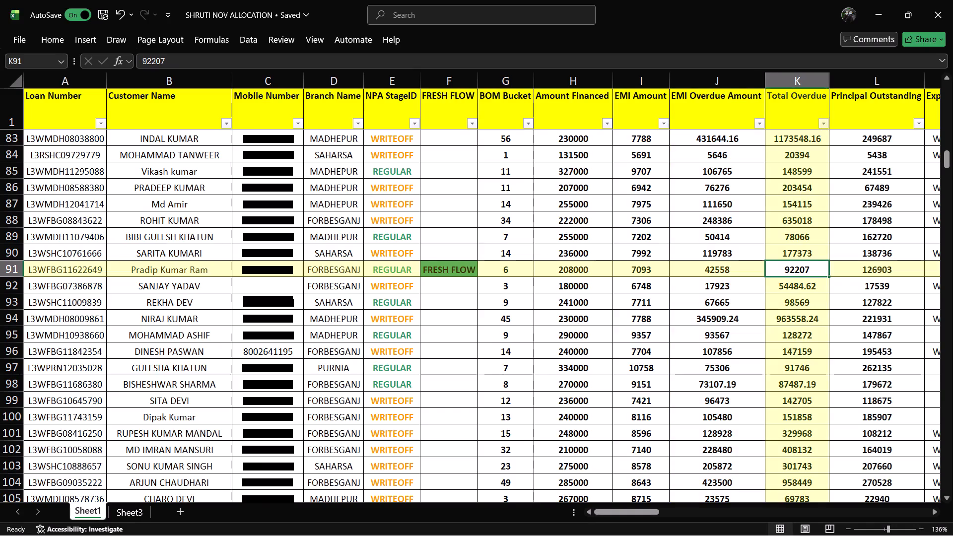
key("Left")
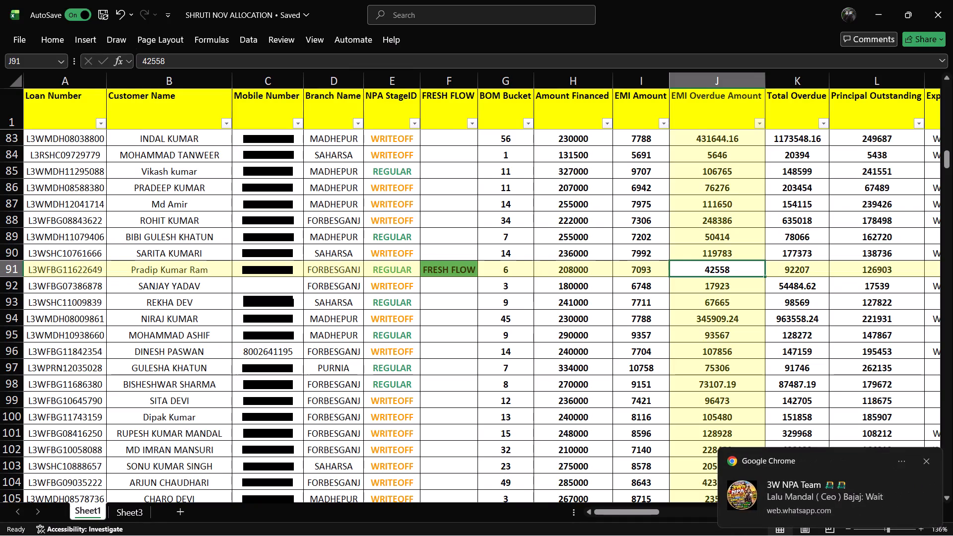
key("Right")
key("Right")
key("Right")
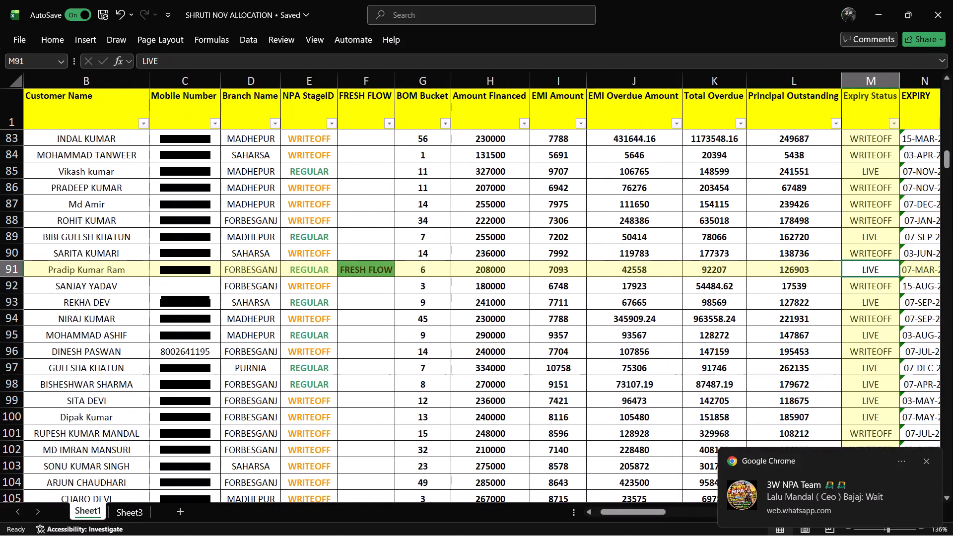
key("Left")
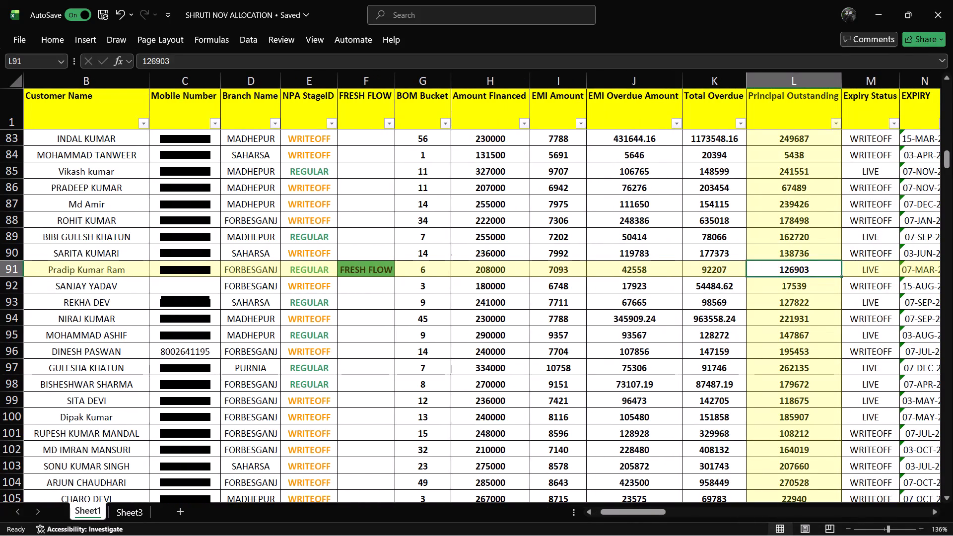
key("Right")
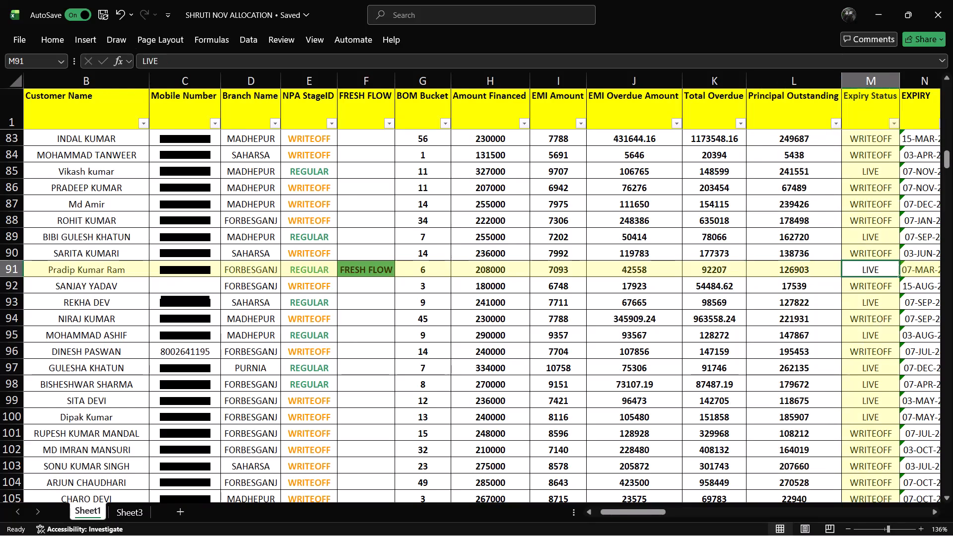
key("Right")
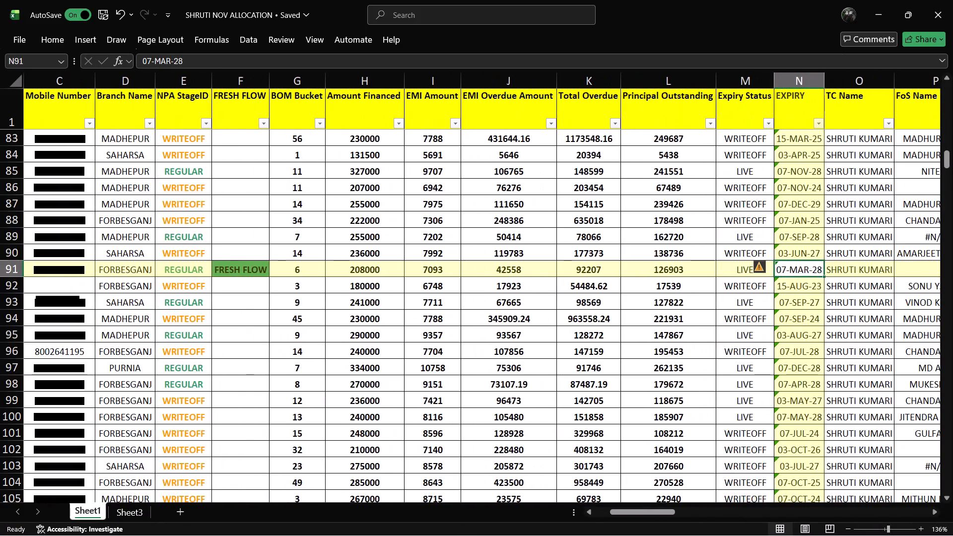
Recheck row 91's expiry date, total overdue and principal outstanding.
key("Right")
key("Left")
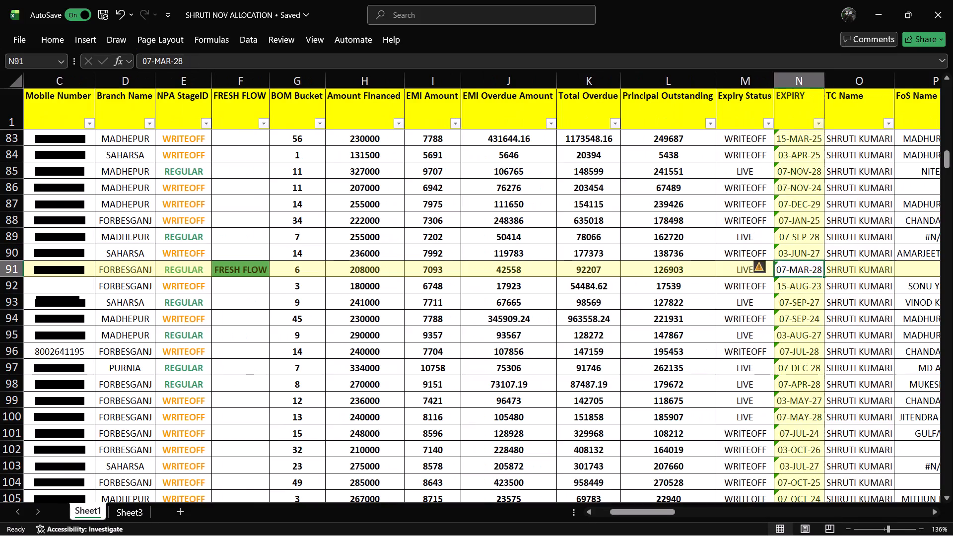
key("Left")
key("Left")
key("Left")
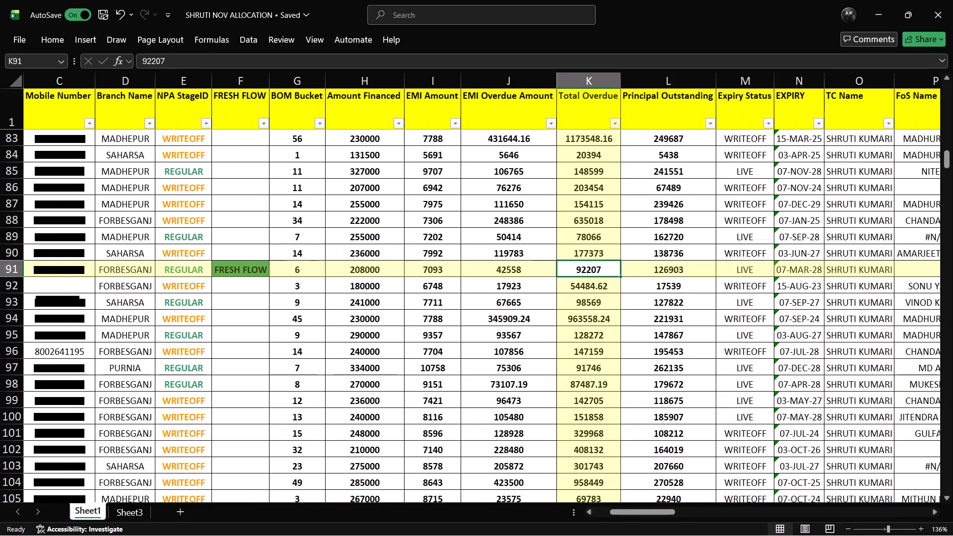
key("Right")
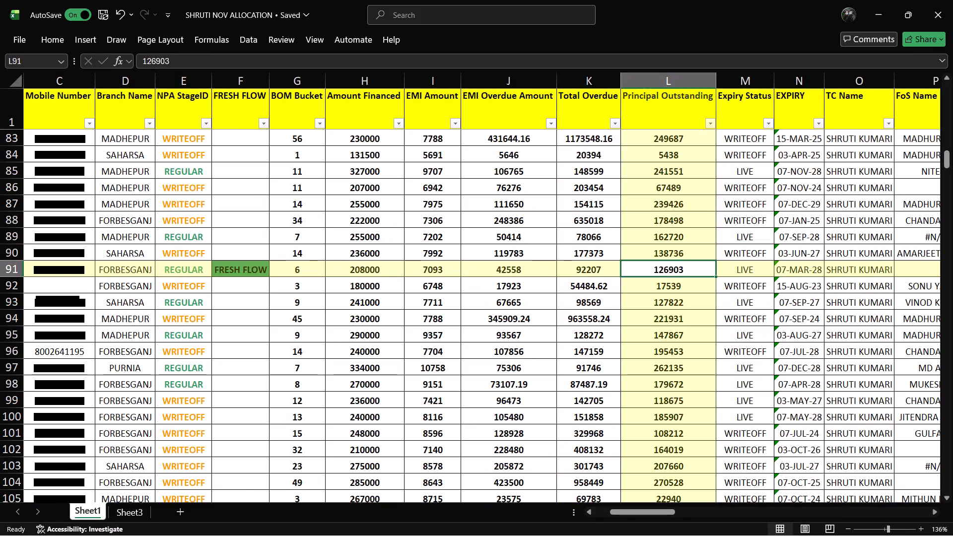
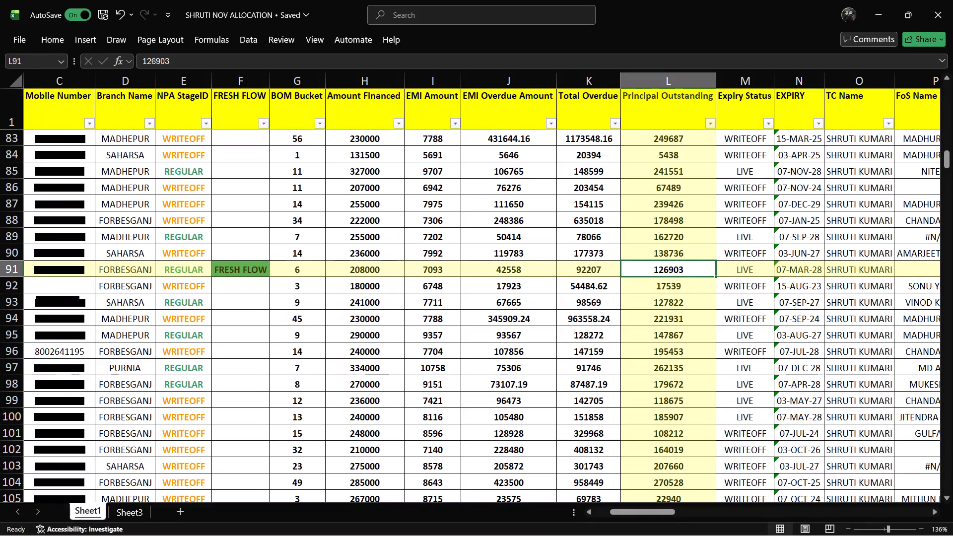
Review row 91's EMI overdue amount, total overdue, principal outstanding and expiry details, going across to the TC name.
left_click(512, 263)
left_click(505, 271)
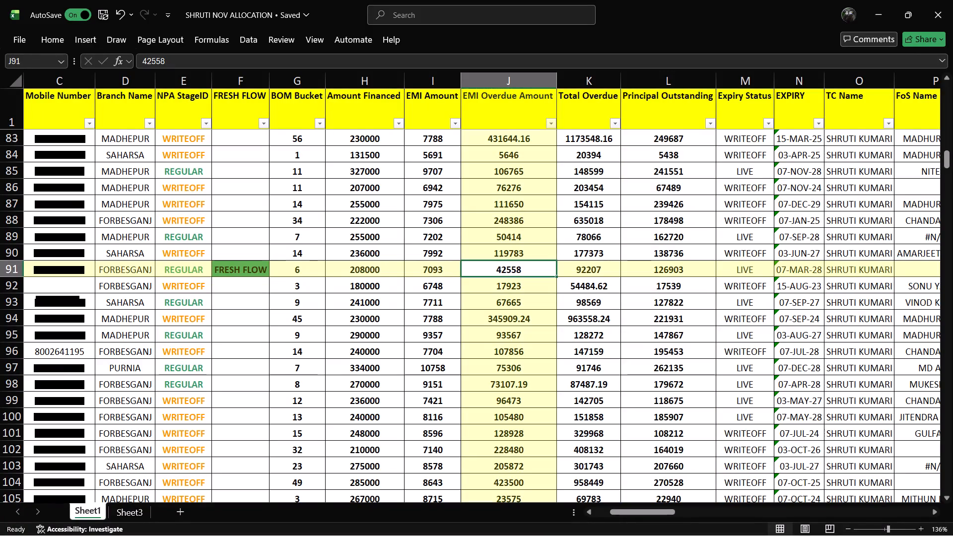
key("Right")
key("Right")
key("Right")
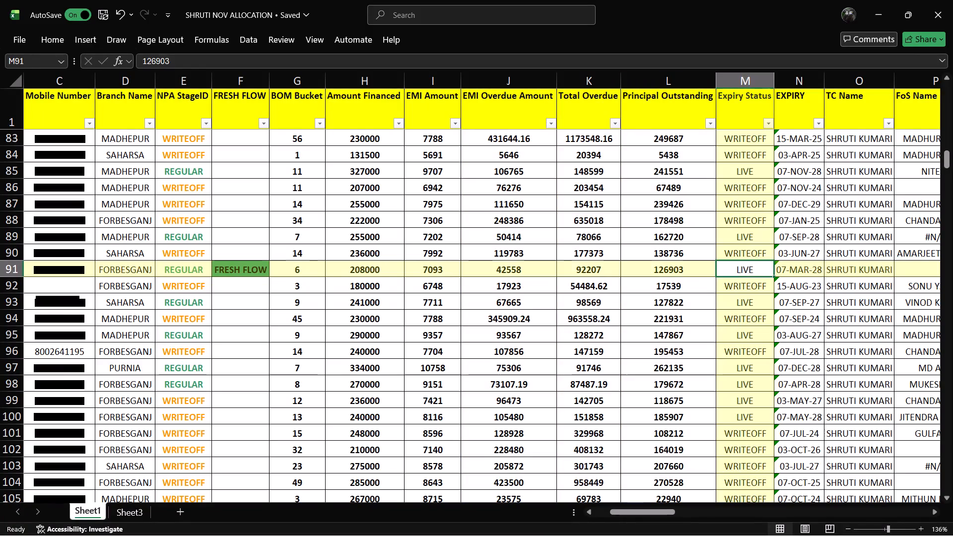
key("Right")
key("Right")
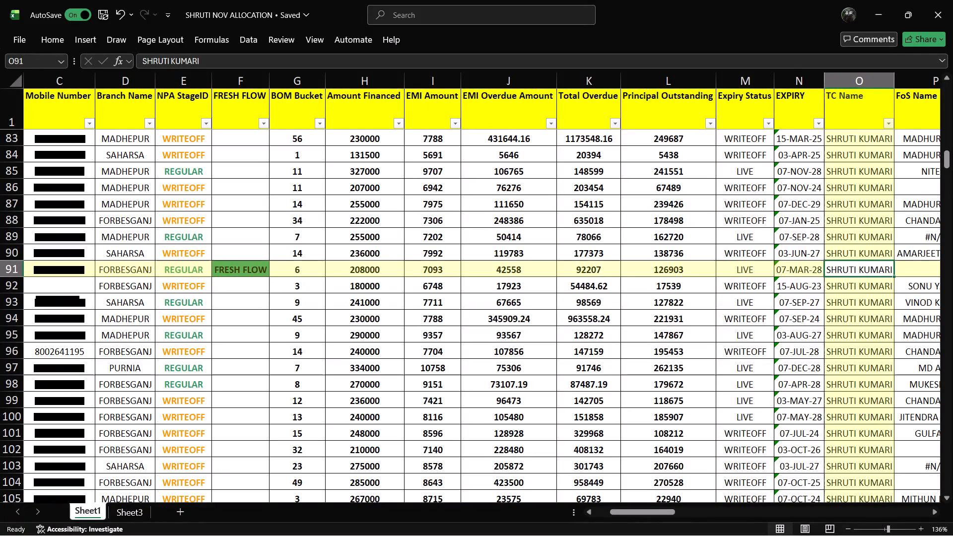
Recheck row 91's EMI overdue amount and BOM bucket, going across the loan amounts and expiry to the TC name.
left_click(505, 271)
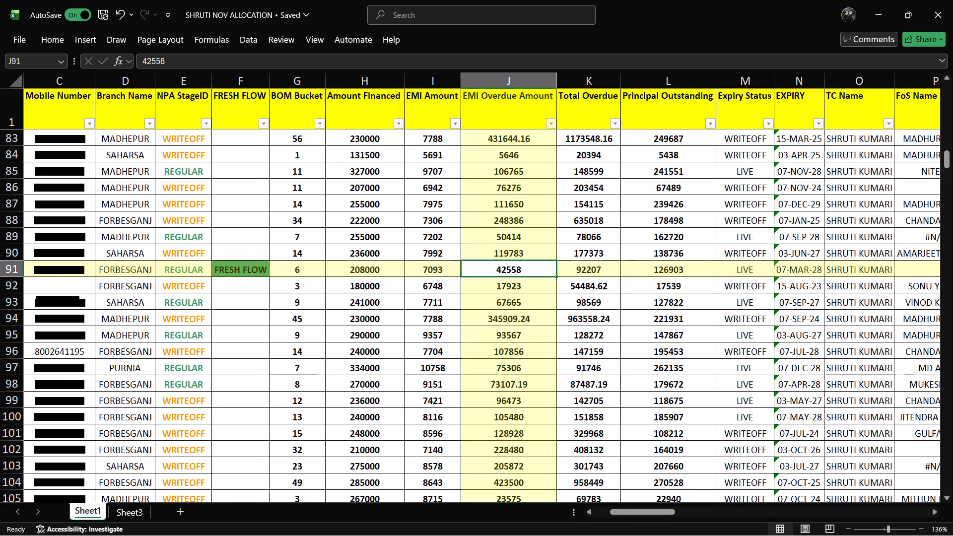
key("Left")
key("Left")
key("Left")
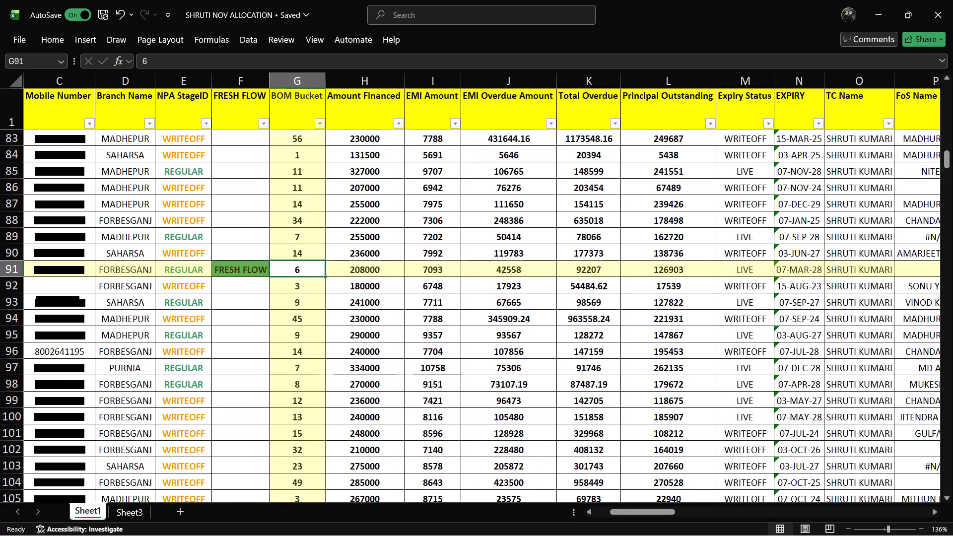
key("Right")
key("Right")
key("Right")
key("Right")
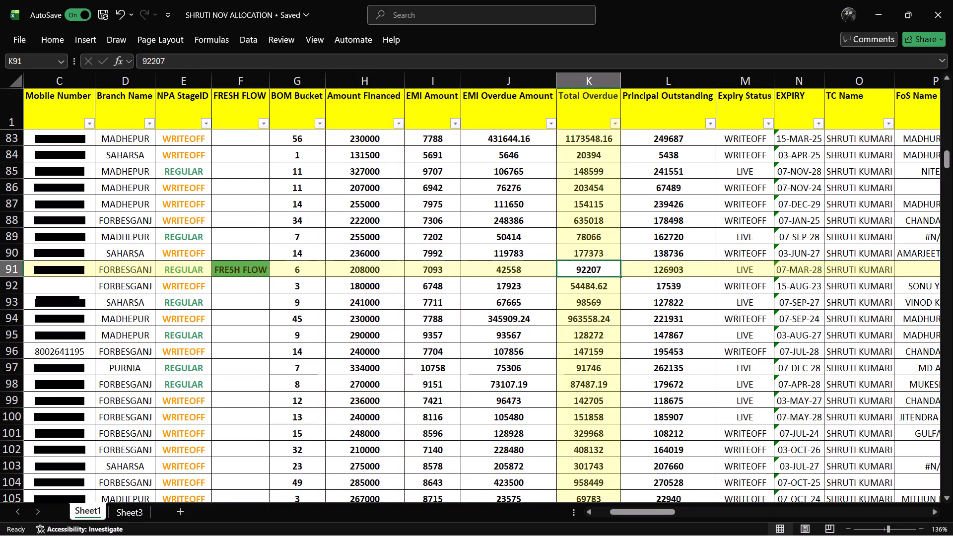
key("Right")
key("Right")
key("Right")
key("Right")
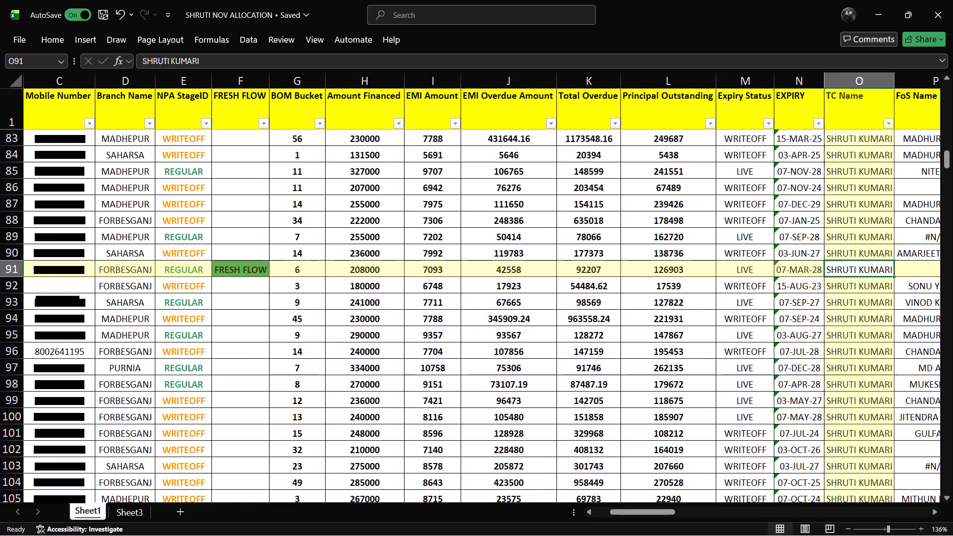
Check row 91's vehicle, dealer and reference details, going across to the manager name.
key("Right")
key("Right")
key("Right")
key("Right")
key("Right")
key("Right")
key("Right")
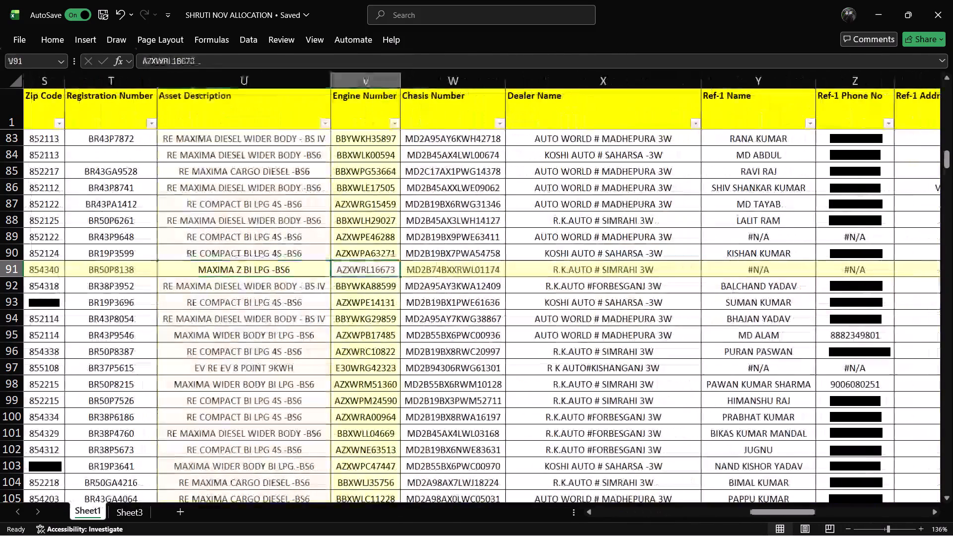
key("Right")
key("Right")
key("Right")
key("Right")
key("Right")
key("Right")
key("Right")
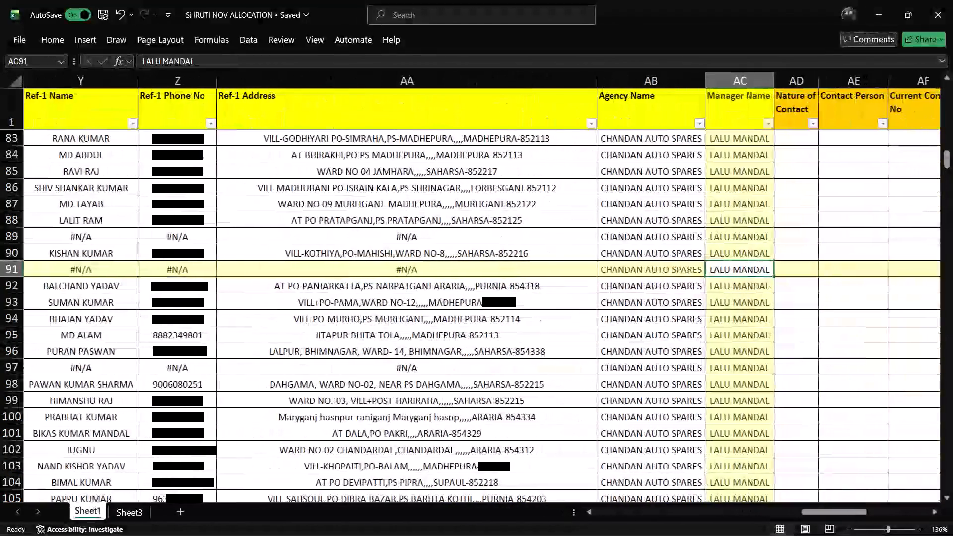
Go back from the manager name to the start of row 91 and check its mobile number, branch, NPA stage and FRESH FLOW mark.
key("Left")
key("Left")
key("Left")
key("Left")
key("Left")
key("Left")
key("Left")
key("Left")
key("Left")
key("Left")
key("Left")
key("Left")
key("Left")
key("Left")
key("Left")
key("Left")
key("Left")
key("Left")
key("Left")
key("Left")
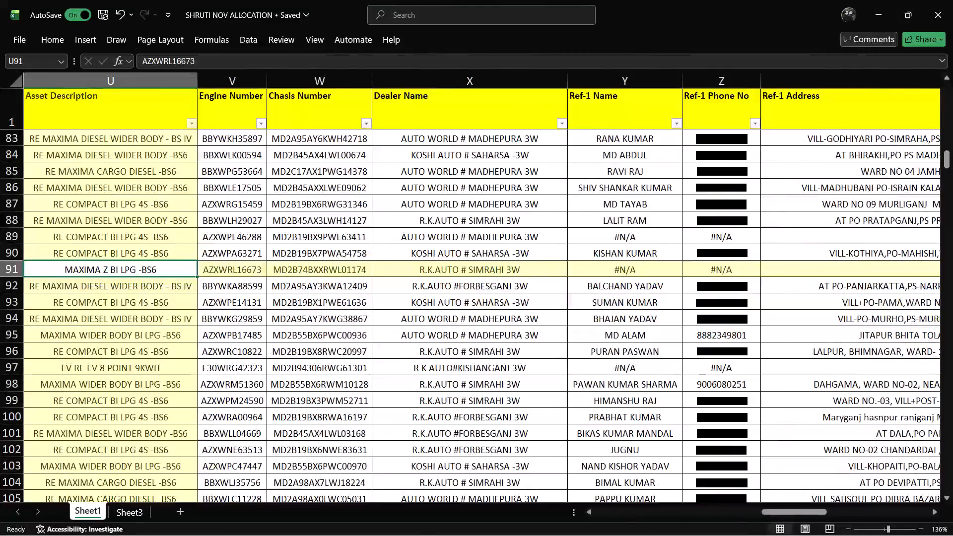
key("Right")
key("Right")
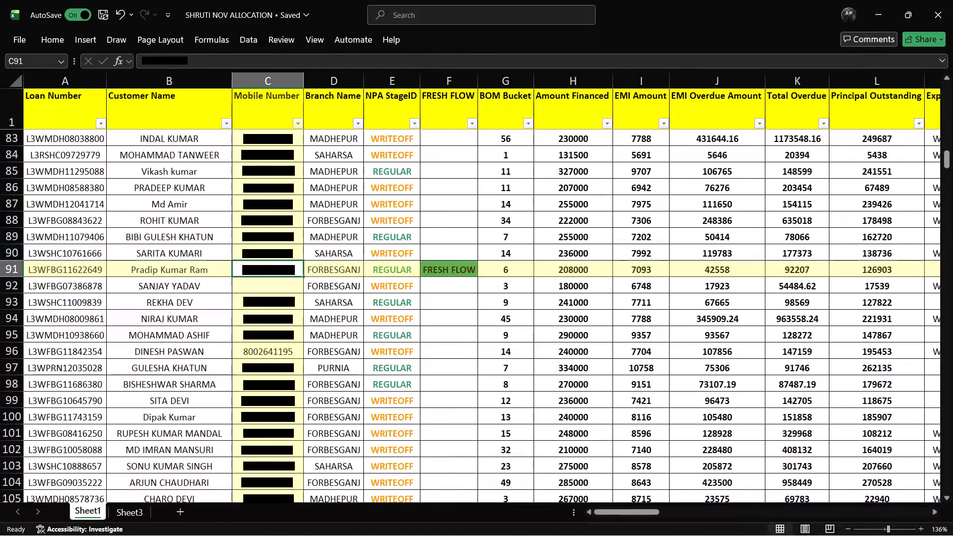
key("Right")
key("Right")
key("Right")
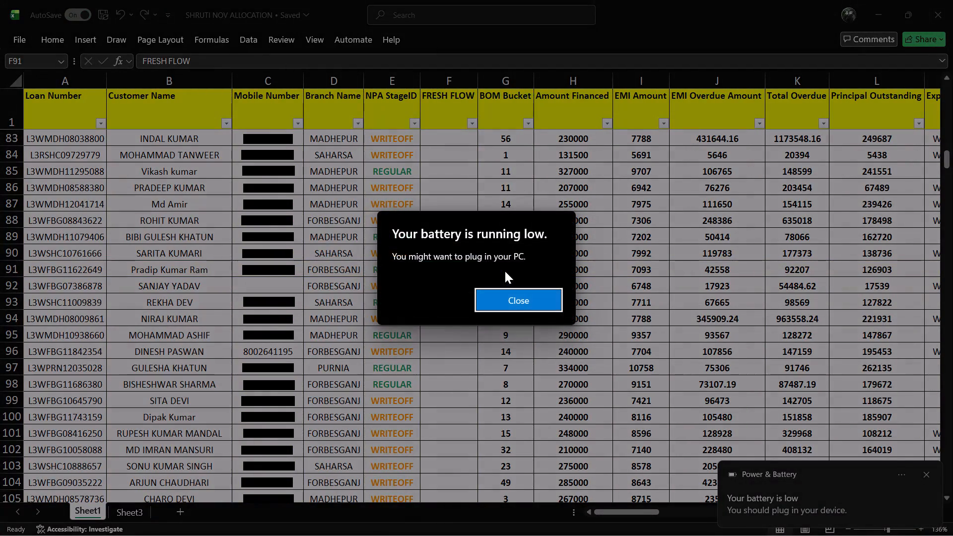
Dismiss the low-battery notices to return to the worksheet.
left_click(568, 341)
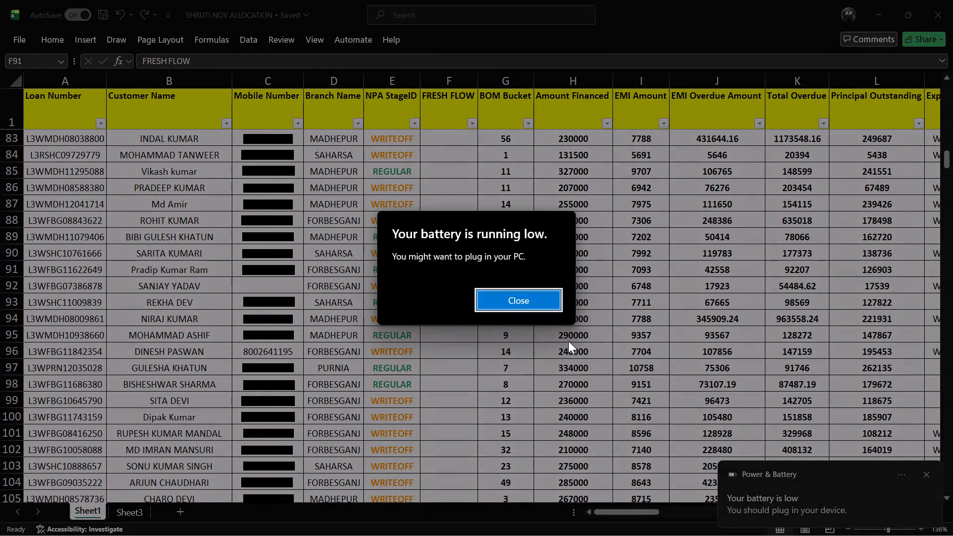
left_click(935, 475)
left_click(931, 474)
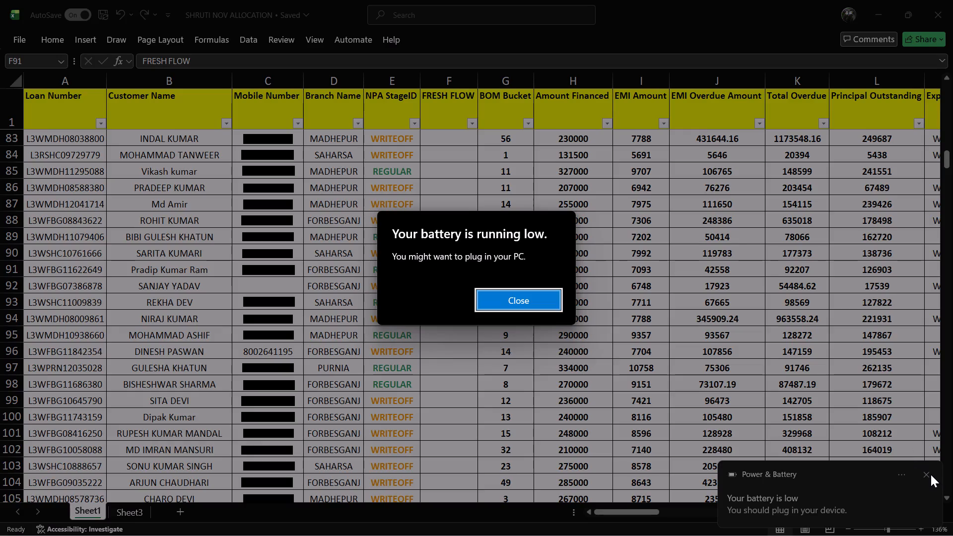
left_click(743, 264)
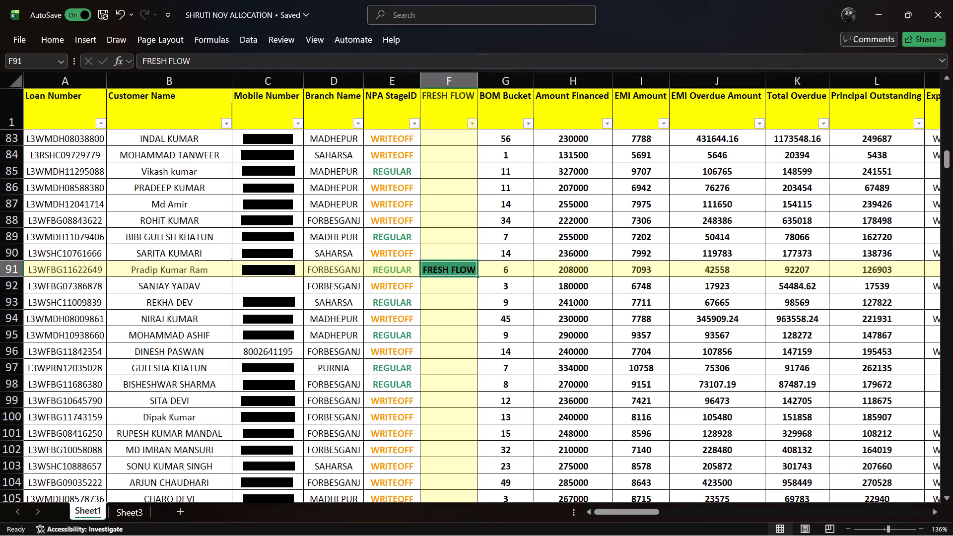
Review row 91 from its FRESH FLOW mark across the loan amounts and expiry details to the FoS name.
left_click(450, 269)
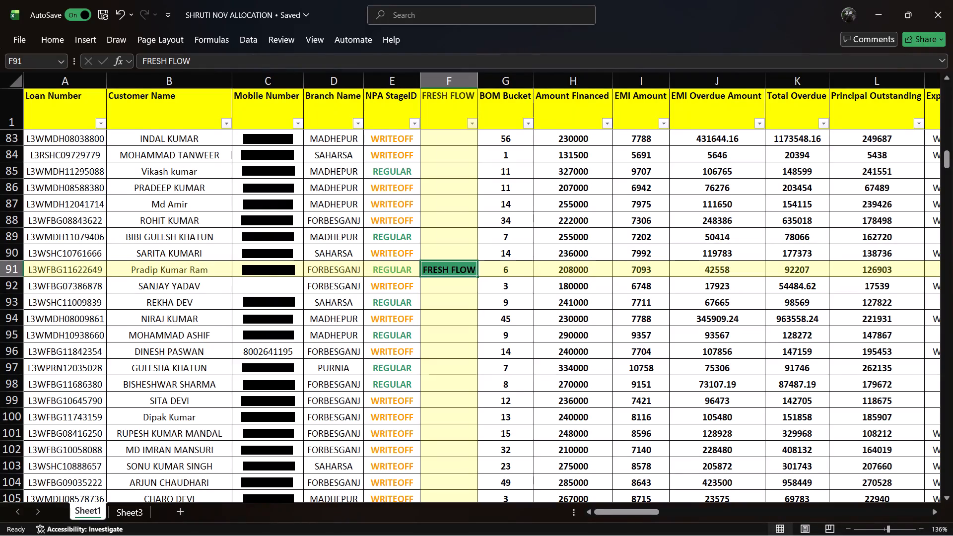
key("Right")
key("Right")
key("Right")
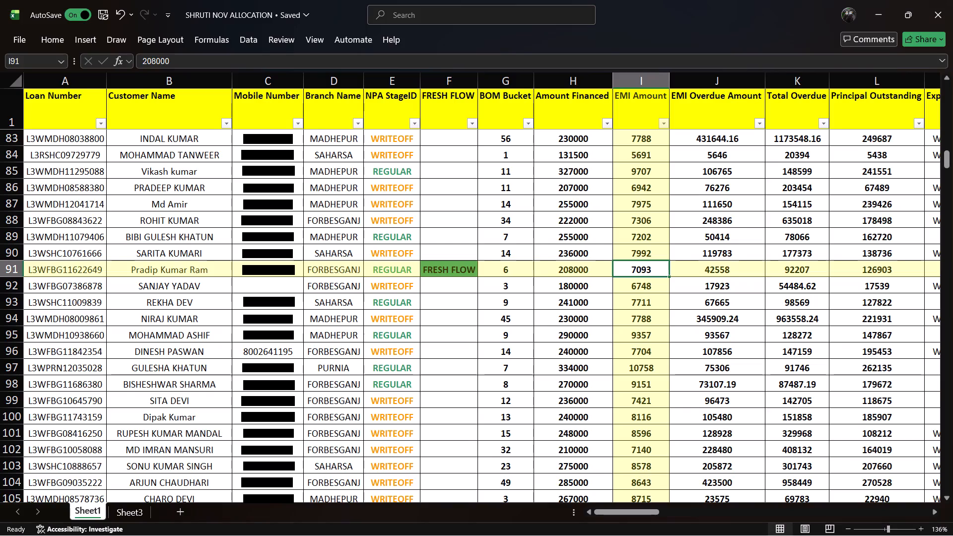
key("Right")
key("Right")
key("Right")
key("Right")
key("Right")
key("Right")
key("Right")
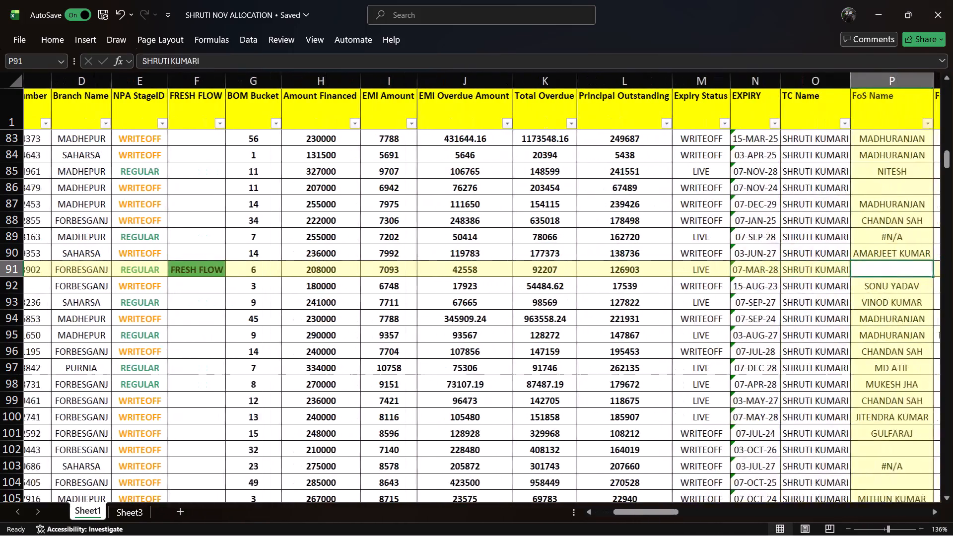
Go across row 91's vehicle, dealer, reference and contact columns to the FEED BACK field.
key("Right")
key("Right")
key("Right")
key("Right")
key("Right")
key("Right")
key("Right")
key("Right")
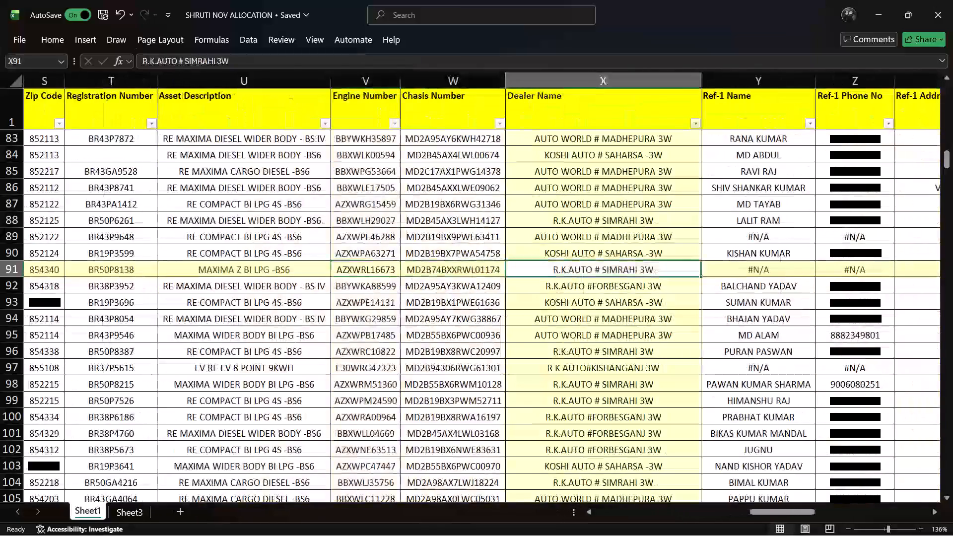
key("Right")
key("Right")
key("Right")
key("Right")
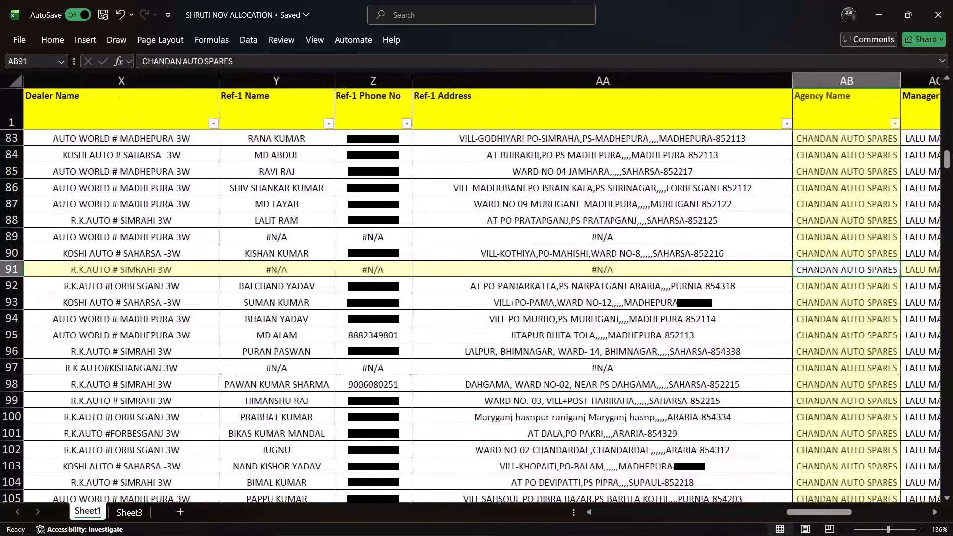
key("Right")
key("Right")
key("Right")
key("Right")
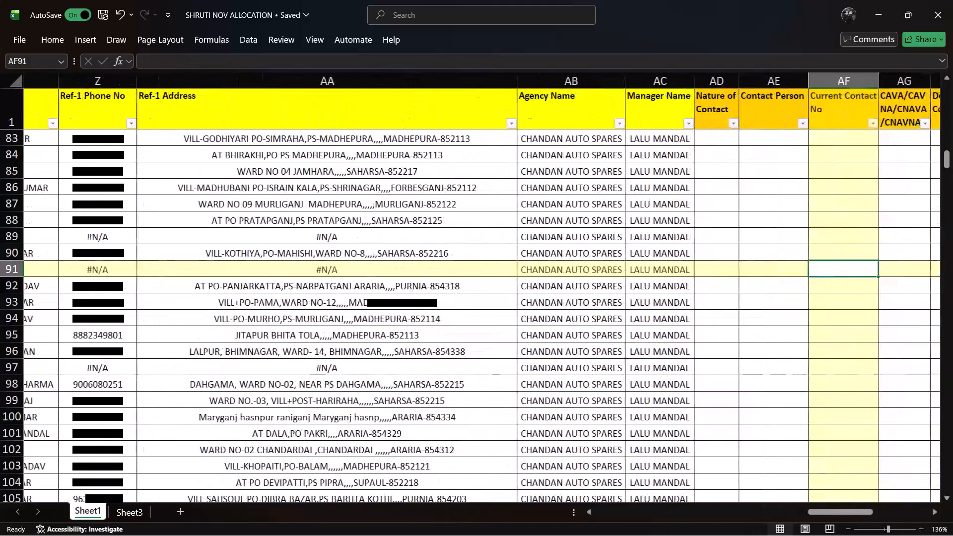
key("Right")
key("Right")
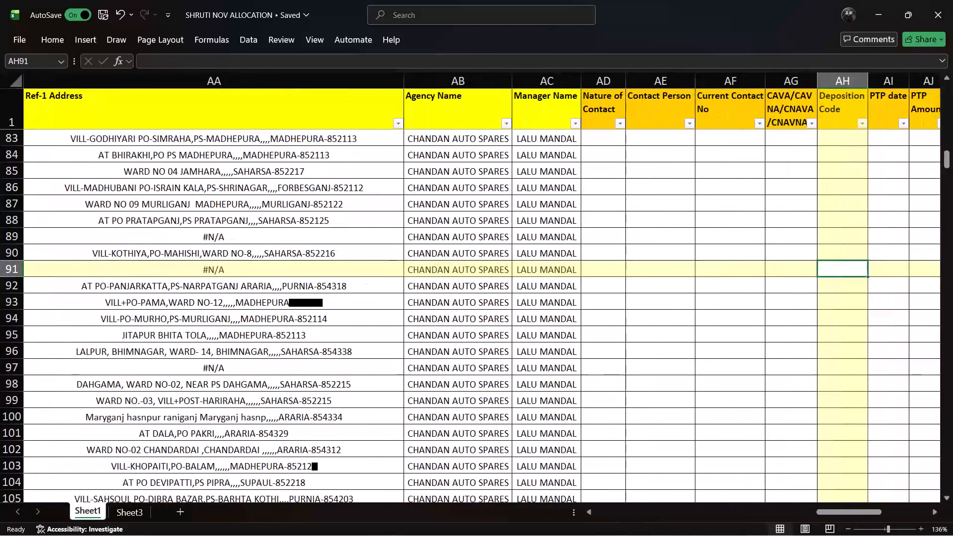
key("Right")
key("Right")
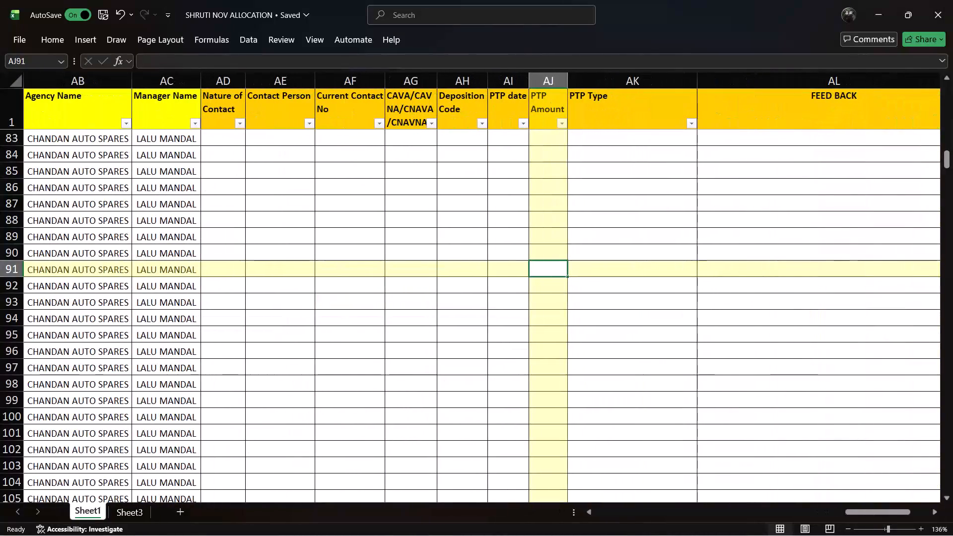
key("Right")
key("Right")
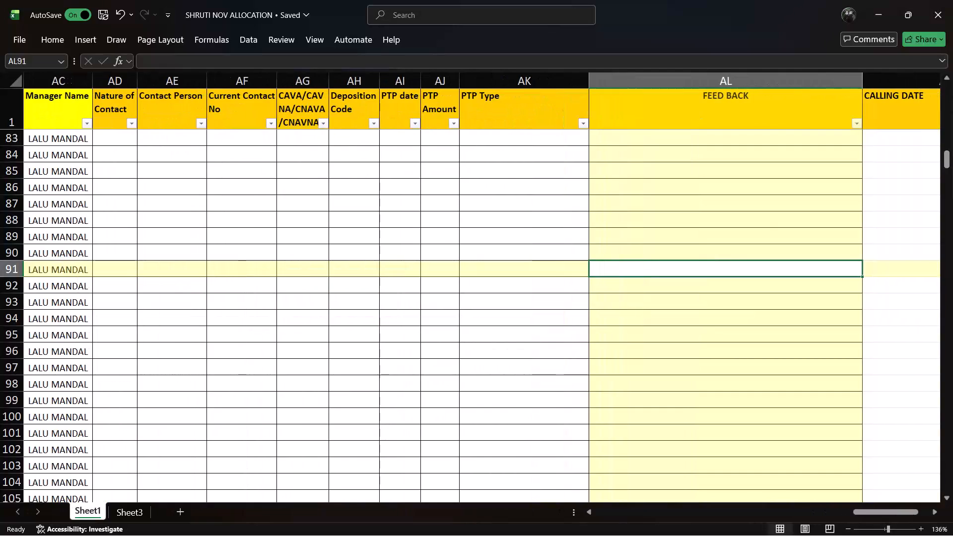
Enter 25-11-26 as the PTP date for row 91.
key("Left")
key("Left")
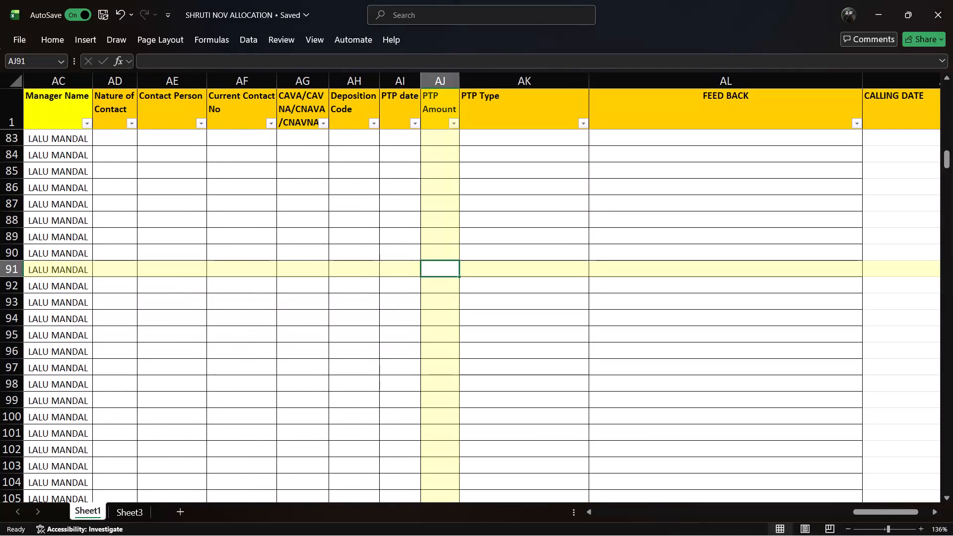
key("Left")
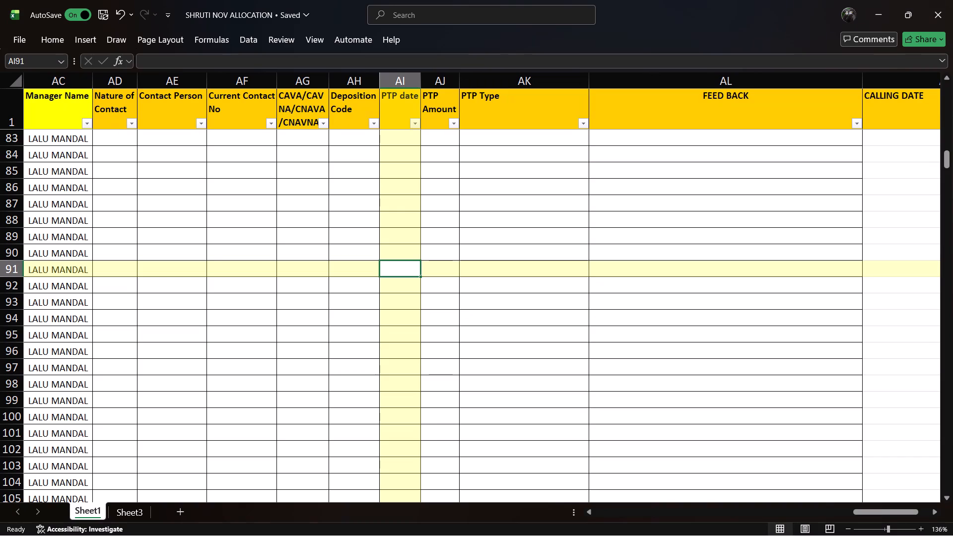
double_click(399, 268)
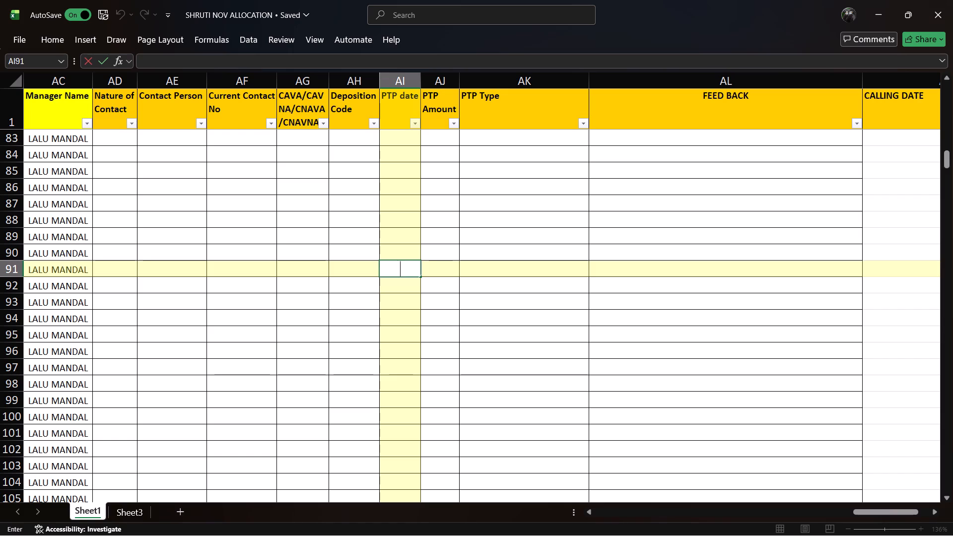
key("2")
key("5")
key("minus")
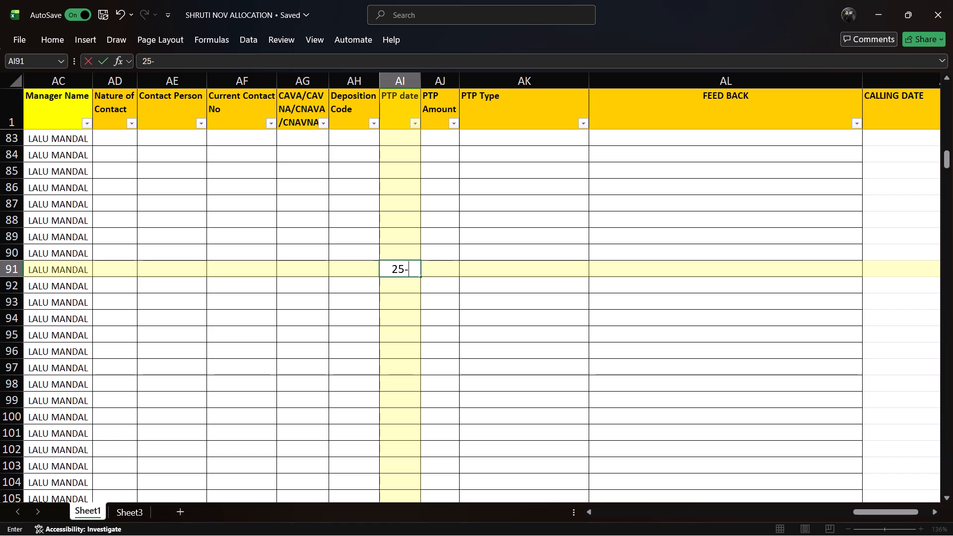
type("11")
key("minus")
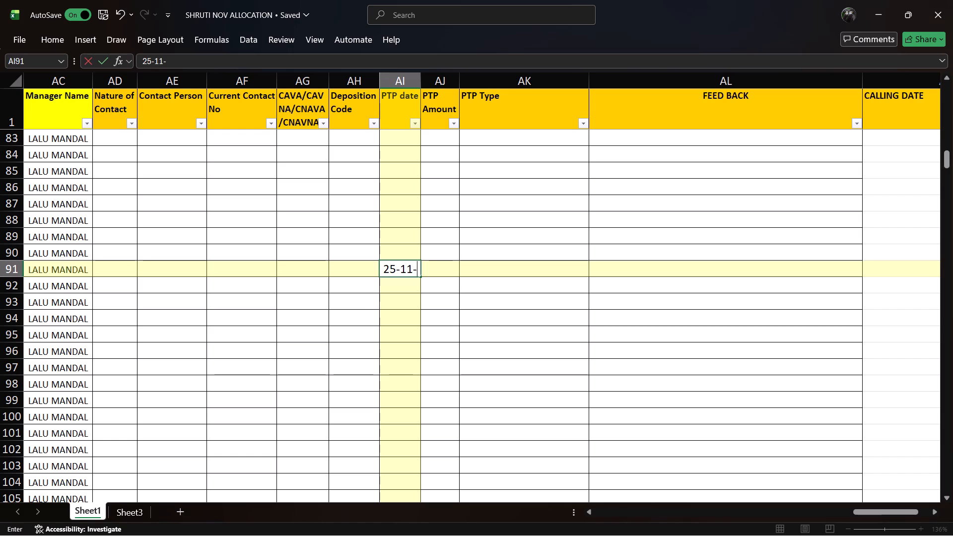
key("2")
key("6")
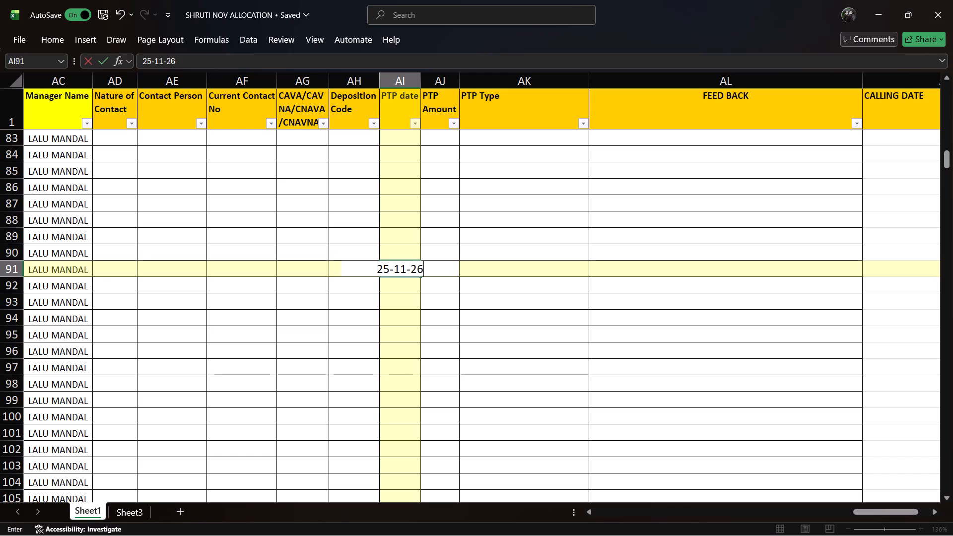
left_click(482, 272)
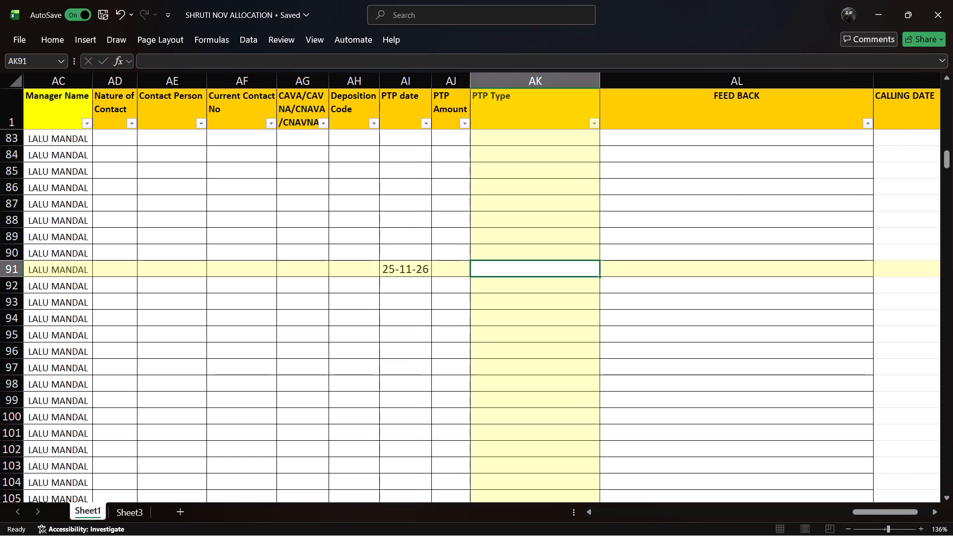
Copy row 91's EMI Amount of 7093 into its PTP Amount field.
left_click(446, 271)
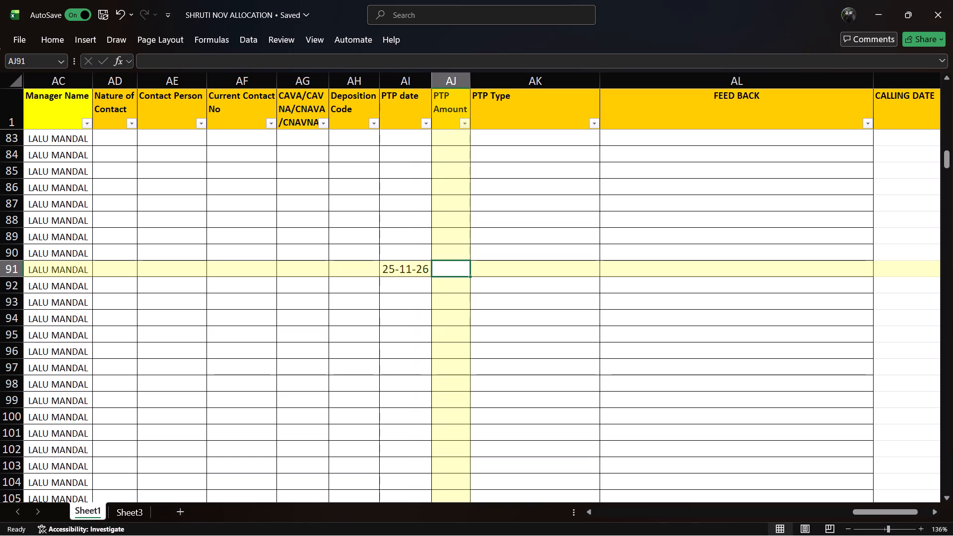
key("Left")
key("Left")
key("Left")
key("Left")
key("Left")
key("Left")
key("Left")
key("Left")
key("Left")
key("Left")
key("Left")
key("Left")
key("Left")
key("Left")
key("Left")
key("Left")
key("Left")
key("Left")
key("Left")
key("Left")
key("Left")
key("Left")
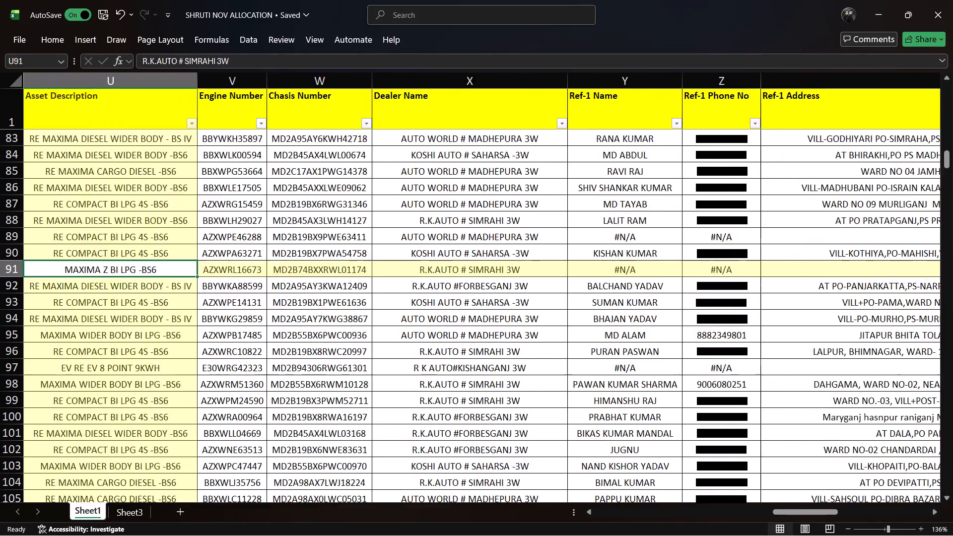
key("Right")
key("Right")
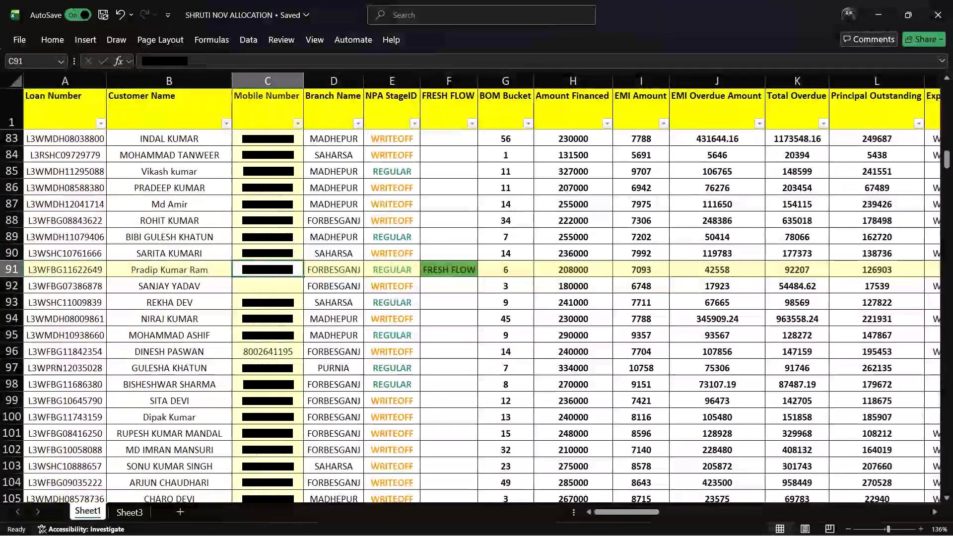
key("Right")
key("Right")
key("Right")
key("Right")
key("Right")
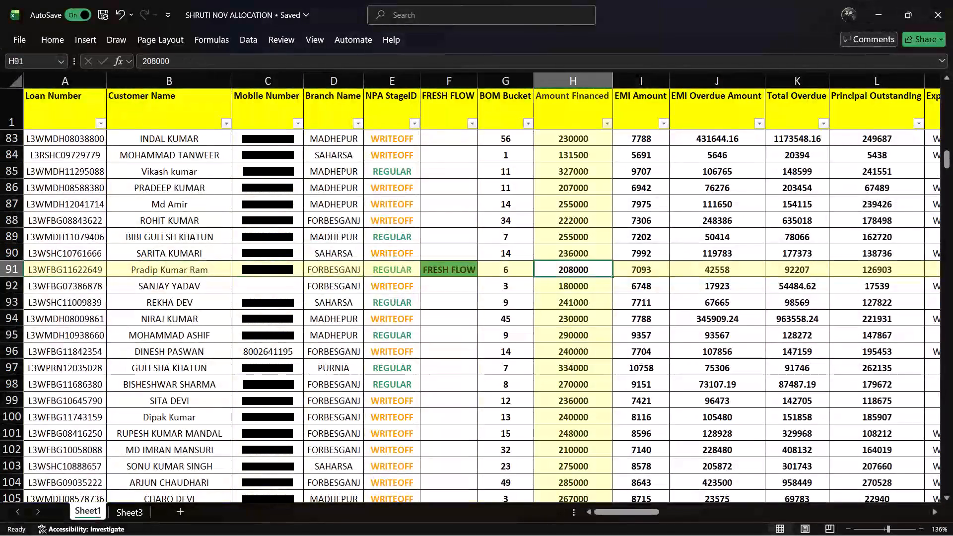
key("Right")
key("ctrl+c")
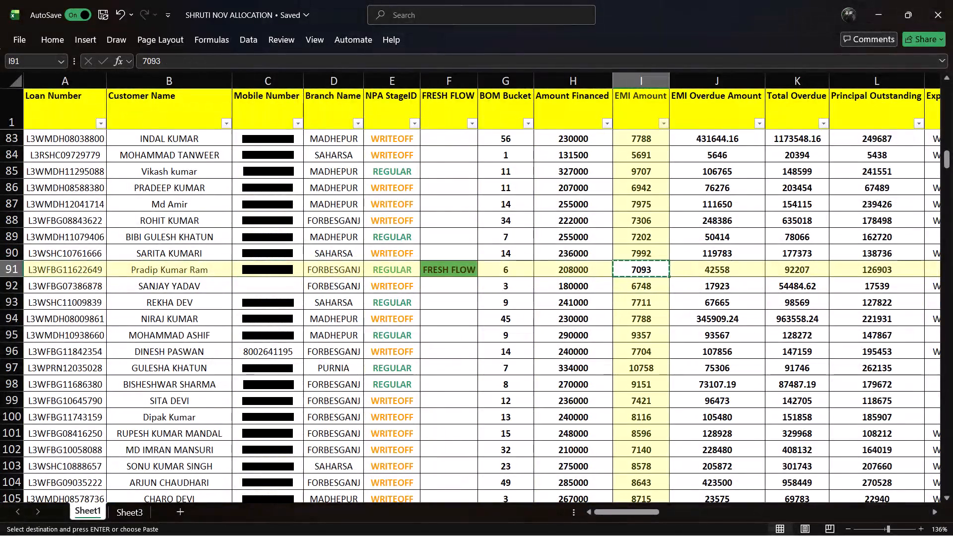
key("Right")
key("Right")
key("Right")
key("Right")
key("Right")
key("Right")
key("Right")
key("Right")
key("Right")
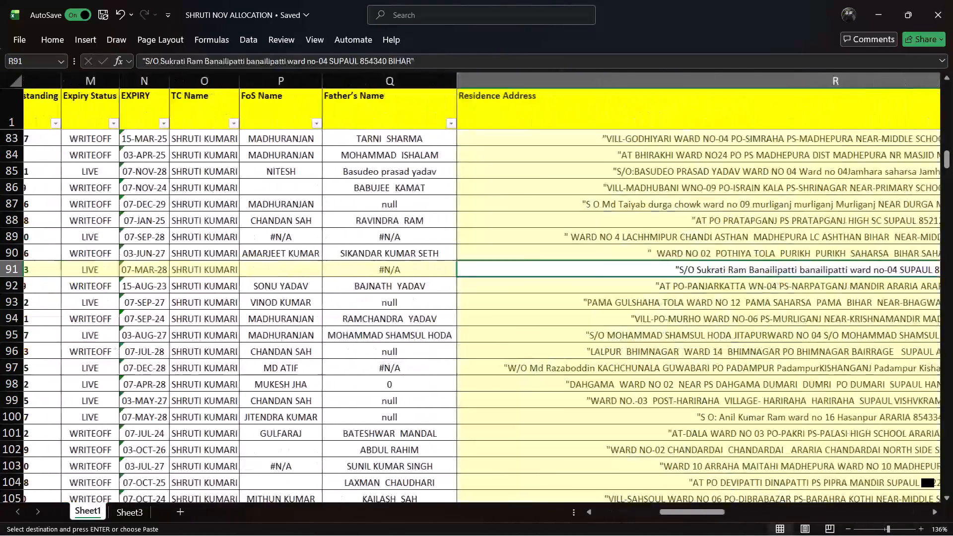
key("Right")
key("Right")
key("Right")
key("Right")
key("Right")
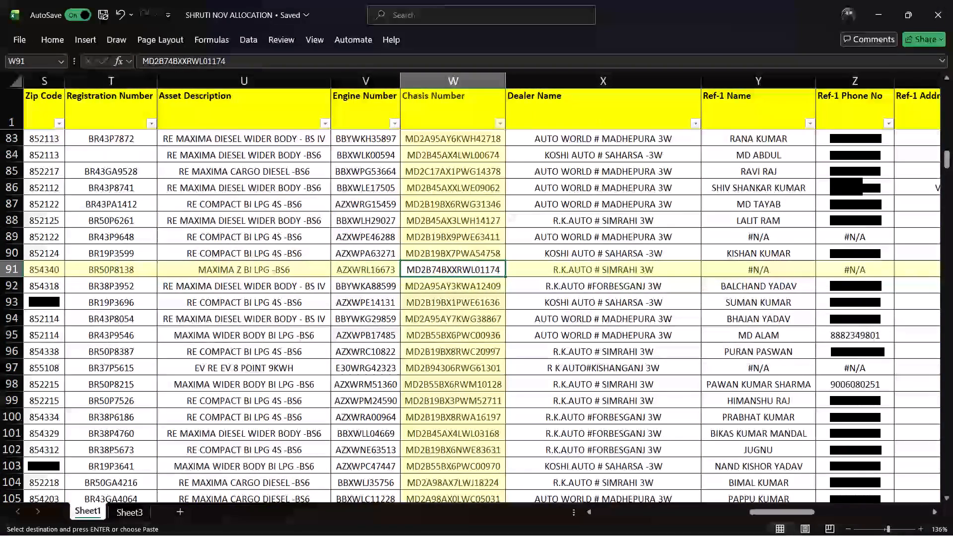
key("Right")
key("Right")
key("Right")
key("Right")
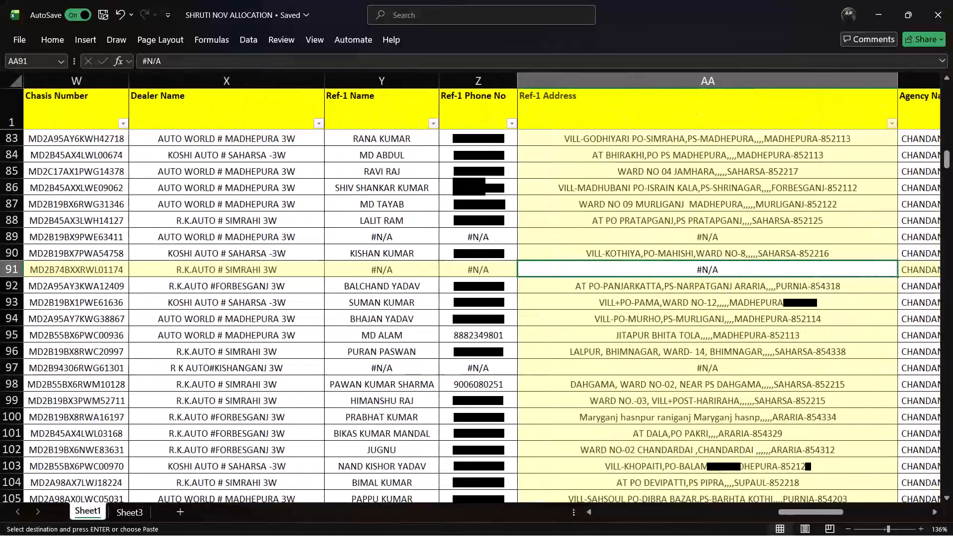
key("Right")
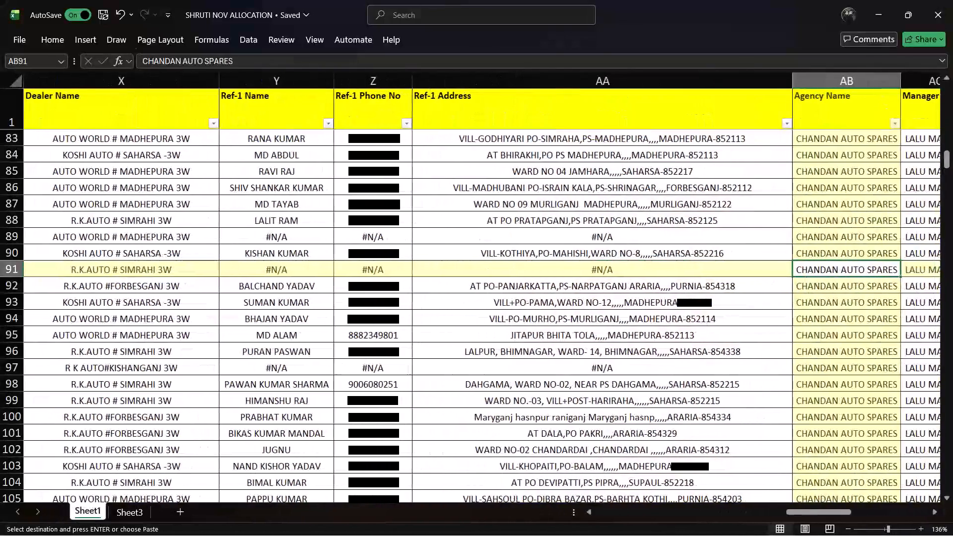
key("Right")
key("Right")
key("Right")
key("Right")
key("Right")
key("Right")
key("Right")
key("Right")
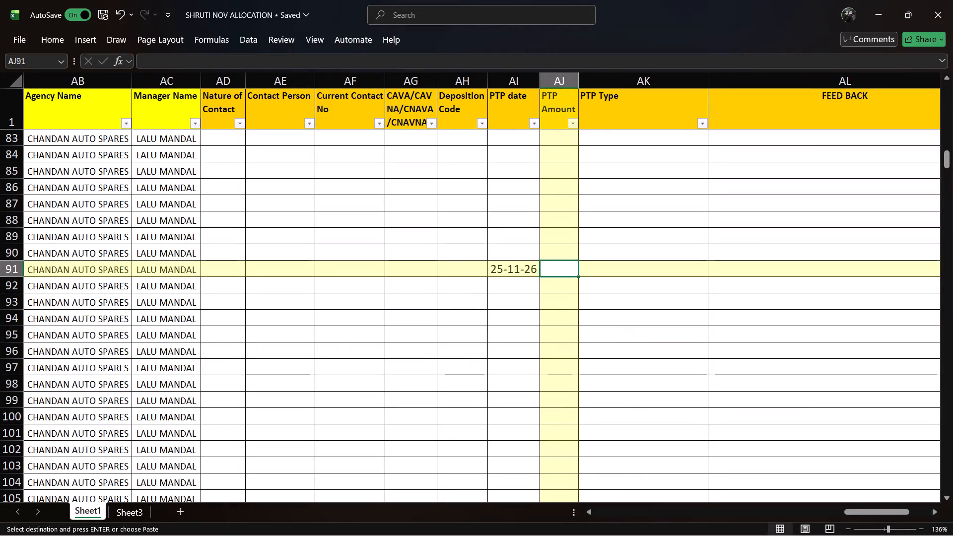
key("ctrl+v")
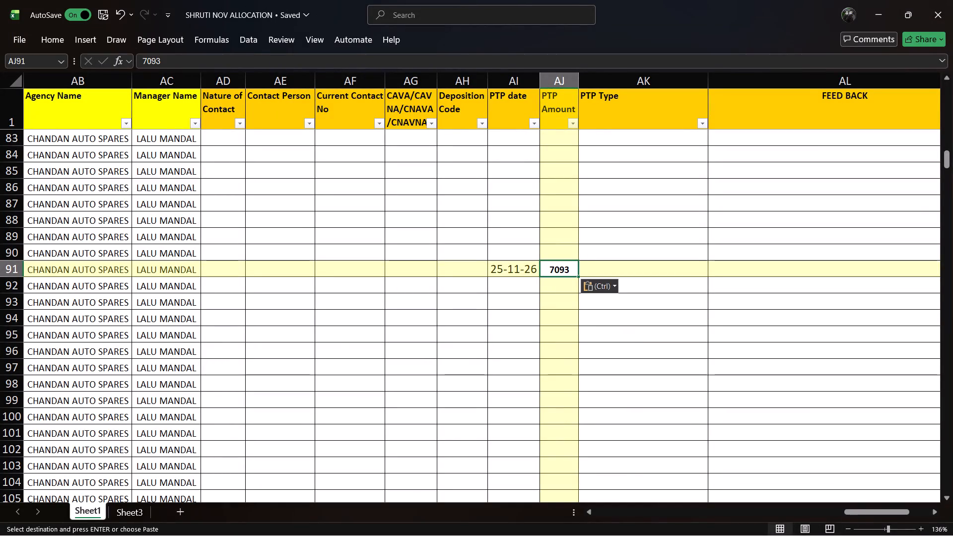
Enter STAB as the PTP Type for row 91.
left_click(612, 271)
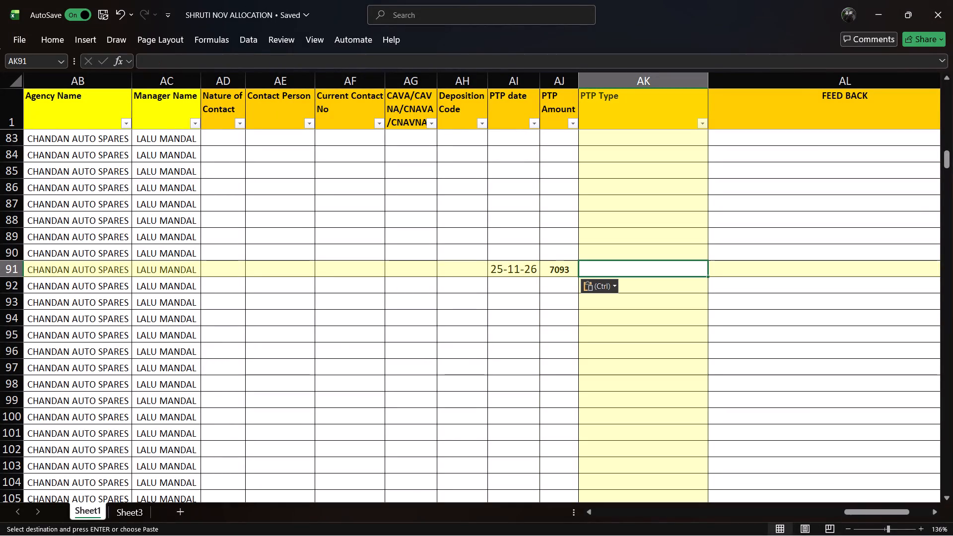
type("ST")
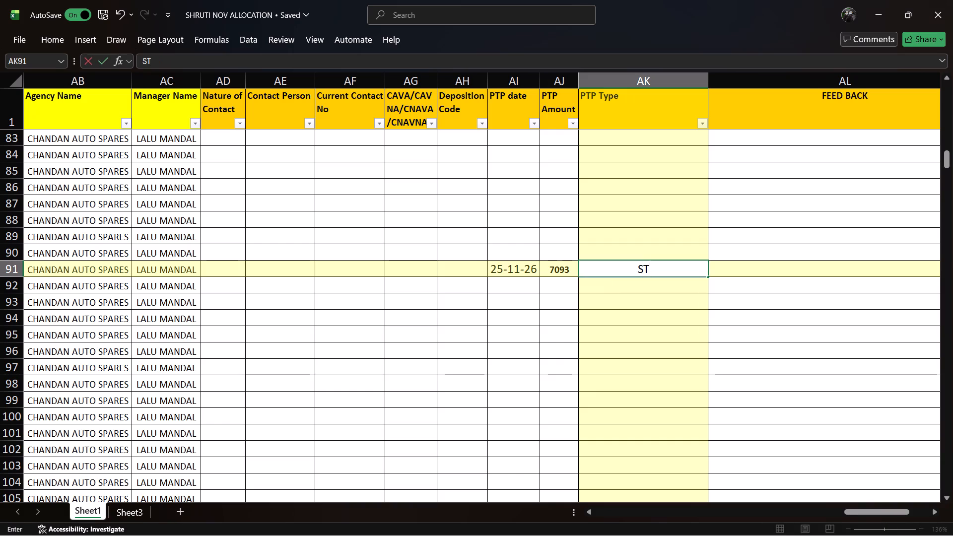
type("AB")
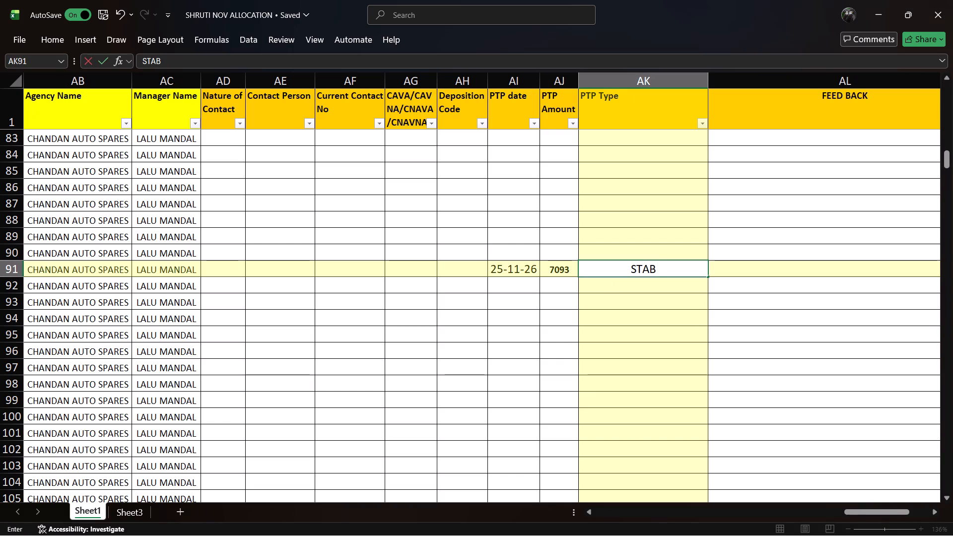
left_click(736, 265)
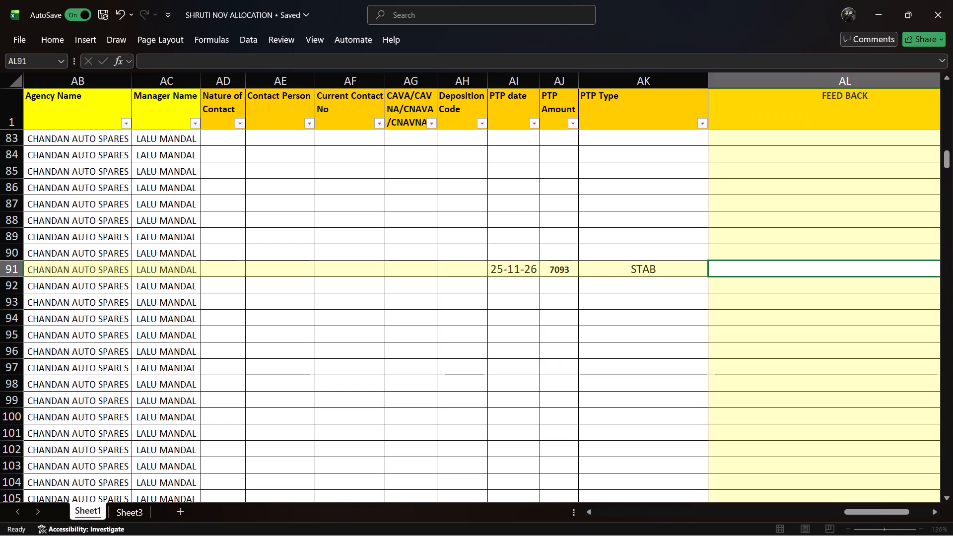
left_click(672, 269)
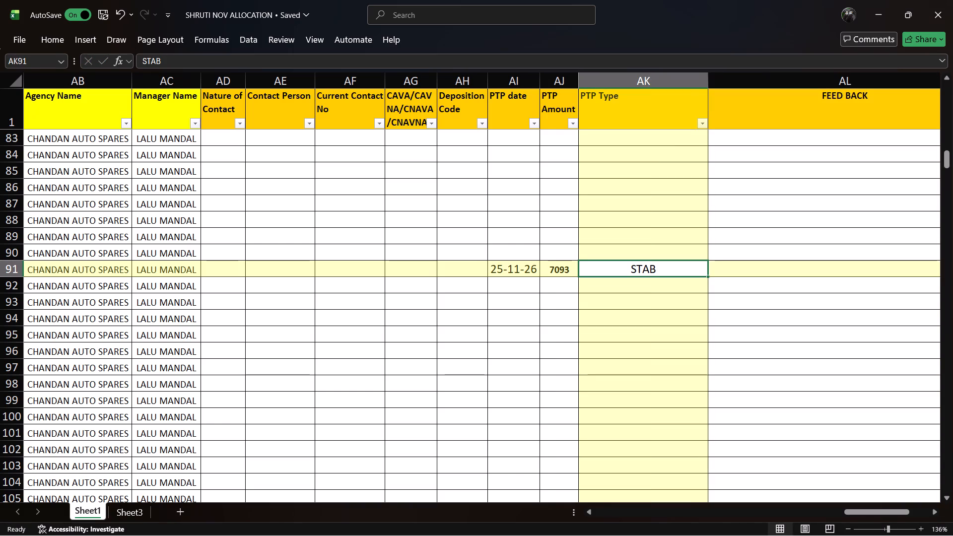
Review row 91's loan record from the Loan Number across the loan amounts to the Expiry Status.
left_click(467, 269)
key("Left")
key("Left")
key("Left")
key("Left")
key("Left")
key("Left")
key("Left")
key("Left")
key("Left")
key("Left")
key("Left")
key("Left")
key("Left")
key("Left")
key("Left")
key("Left")
key("Left")
key("Left")
key("Left")
key("Left")
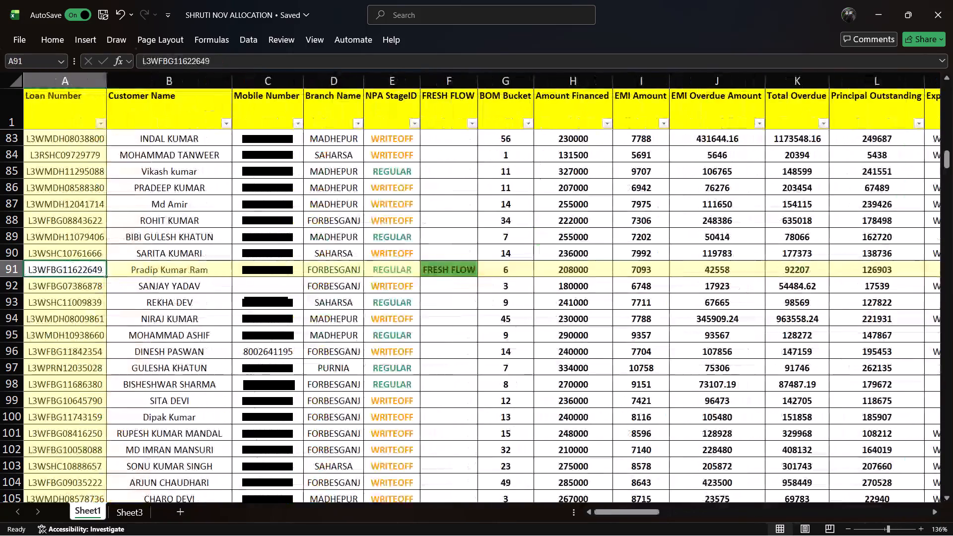
key("Right")
key("Right")
key("Right")
key("Right")
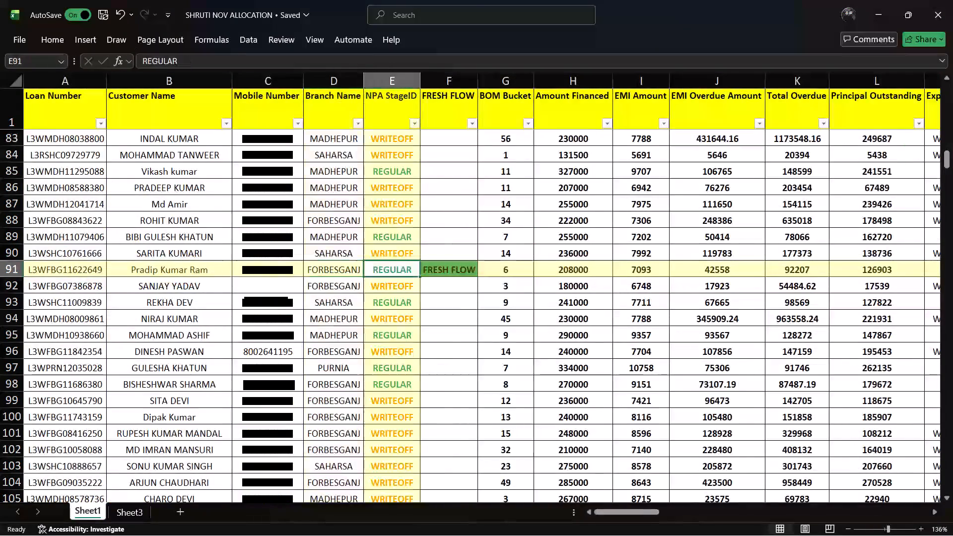
key("Right")
key("Right")
key("Right")
key("Right")
key("Right")
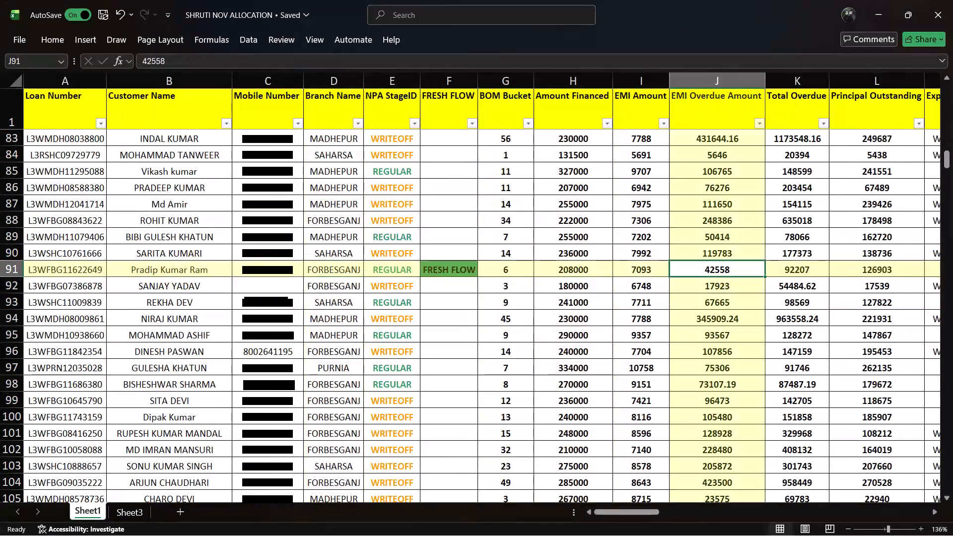
key("Right")
key("Right")
key("Right")
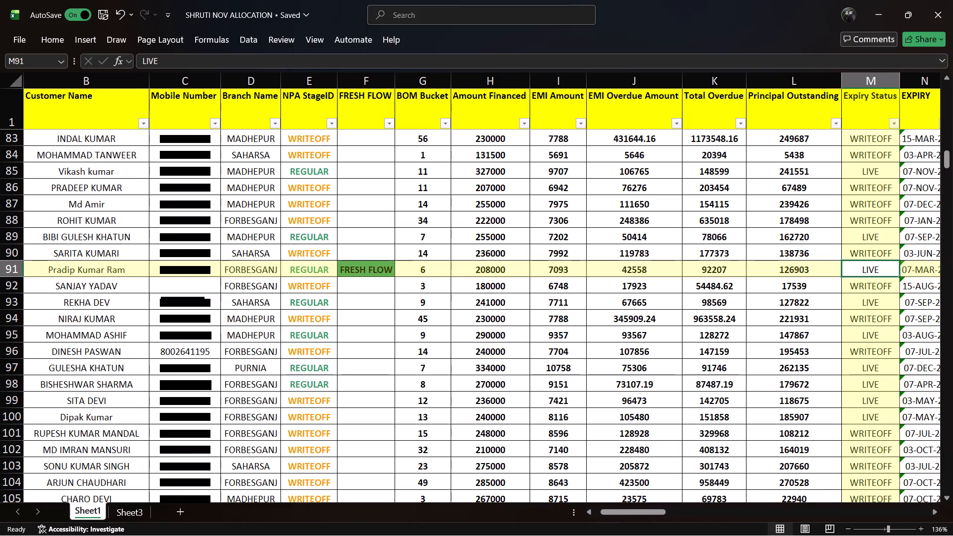
Go across row 91's expiry, address, vehicle, dealer and reference columns to the PTP date.
key("Right")
key("Right")
key("Right")
key("Right")
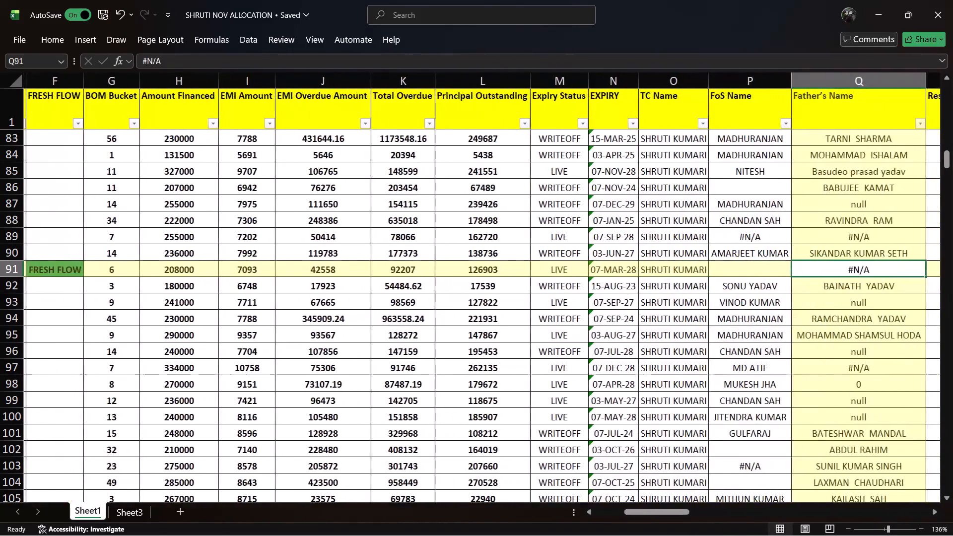
key("Right")
key("Right")
key("Right")
key("Right")
key("Right")
key("Right")
key("Right")
key("Right")
key("Right")
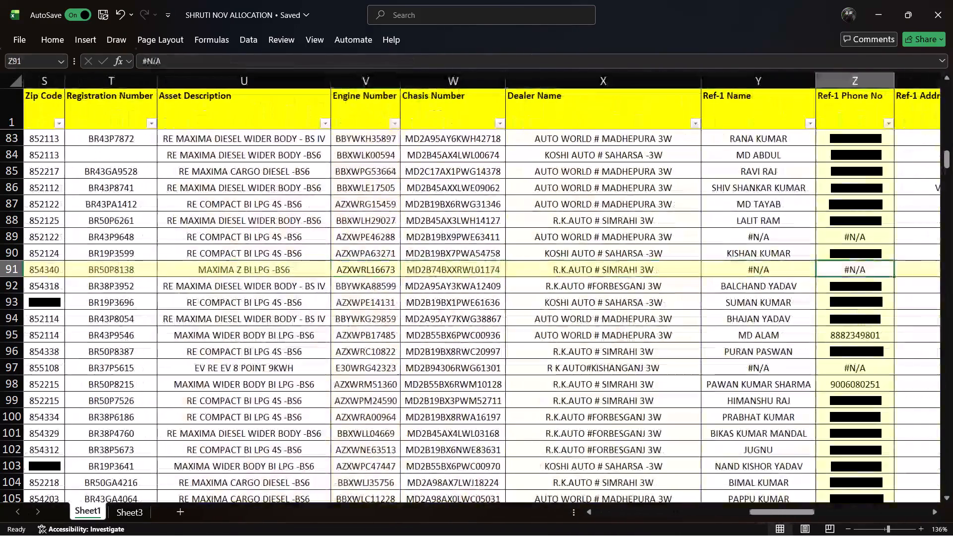
key("Right")
key("Right")
key("Right")
key("Right")
key("Right")
key("Right")
key("Right")
key("Right")
key("Right")
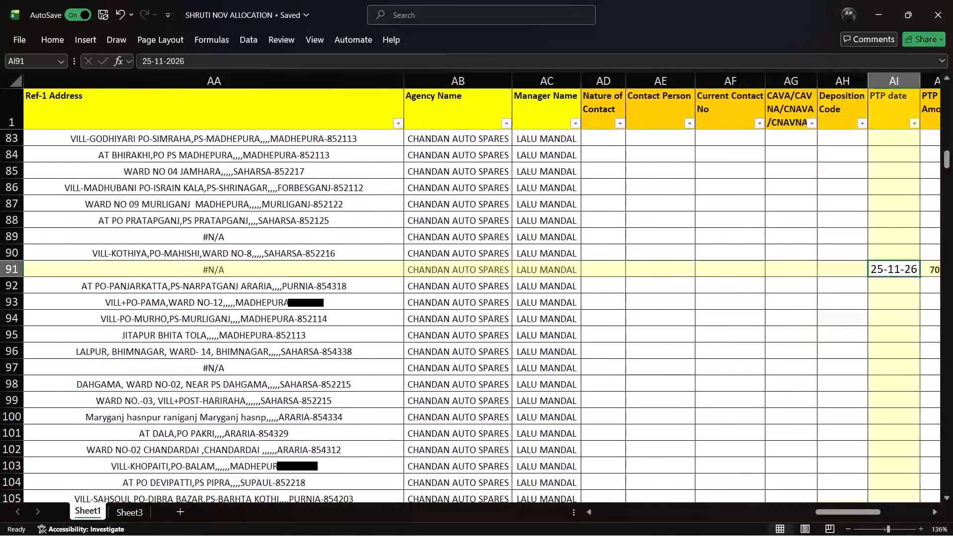
Enter CALLING as the Nature of Contact for row 91.
key("Left")
key("Left")
key("Left")
key("Left")
key("Left")
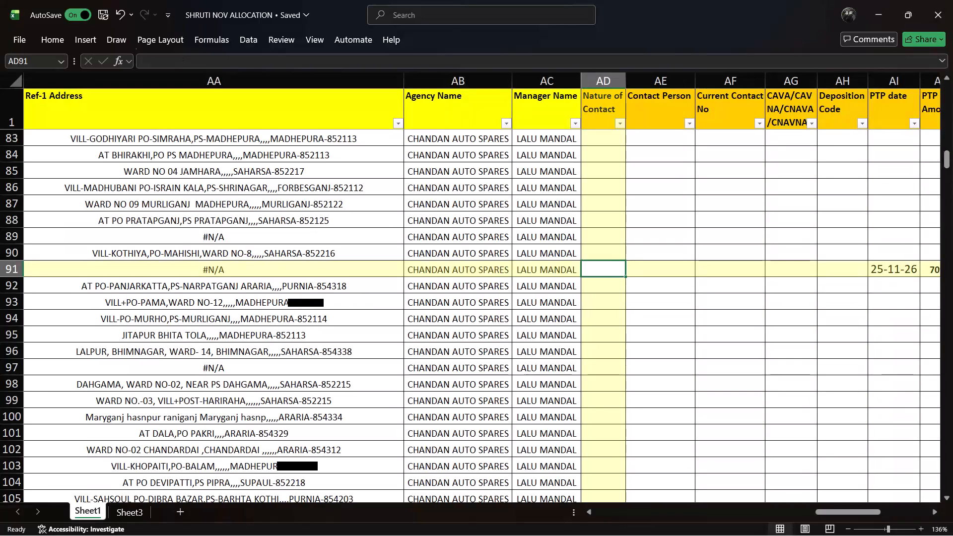
double_click(595, 268)
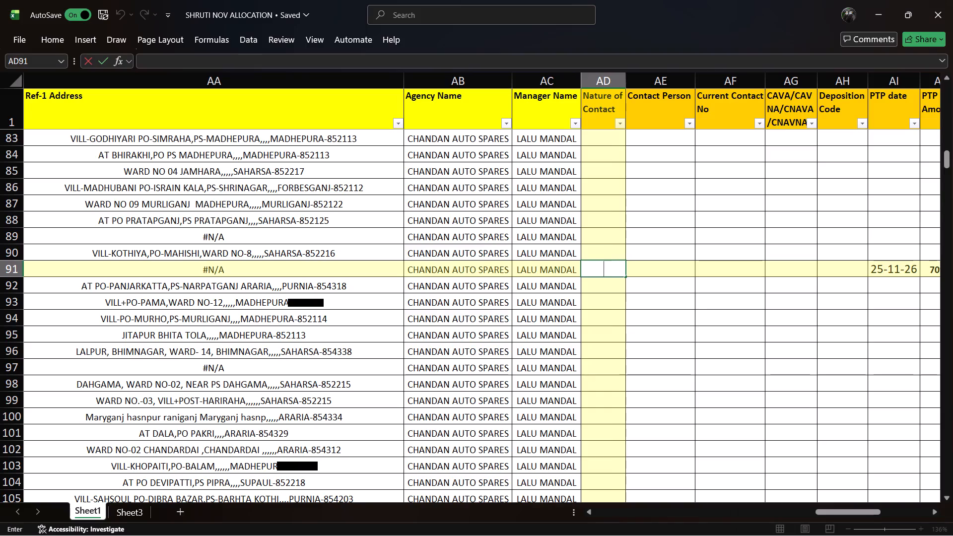
type("CALLIN")
key("g")
left_click(662, 265)
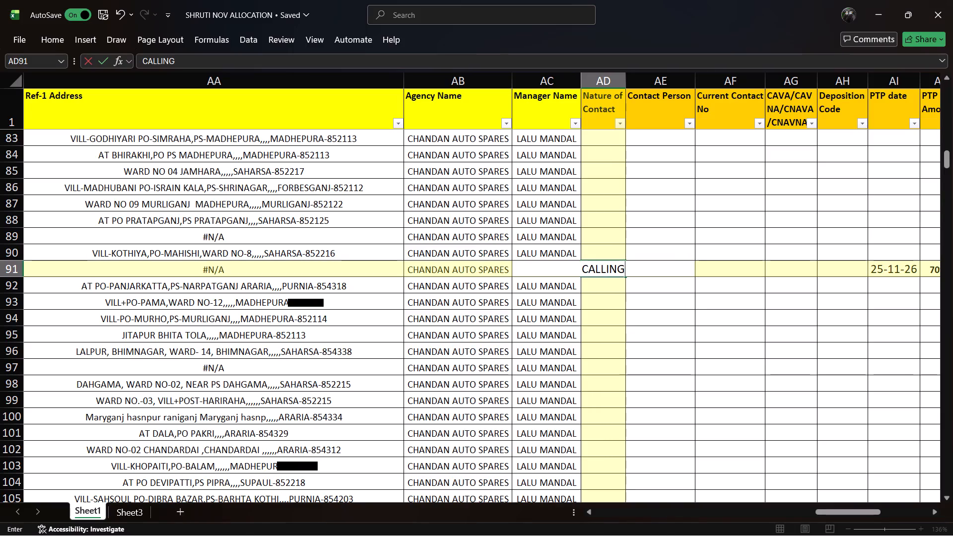
left_click(724, 268)
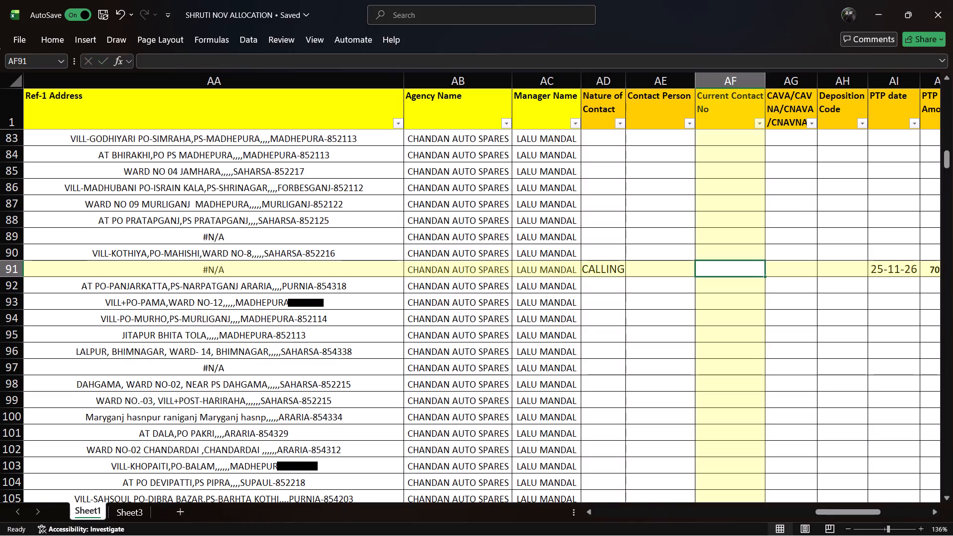
Enter CUSTOMER as the Contact Person for row 91.
left_click(680, 268)
type("CUSTOMER")
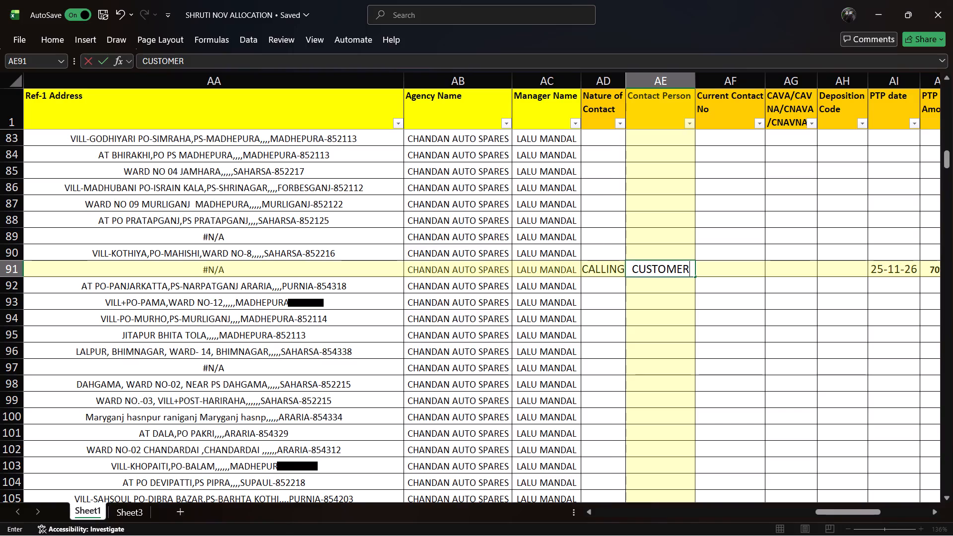
left_click(732, 269)
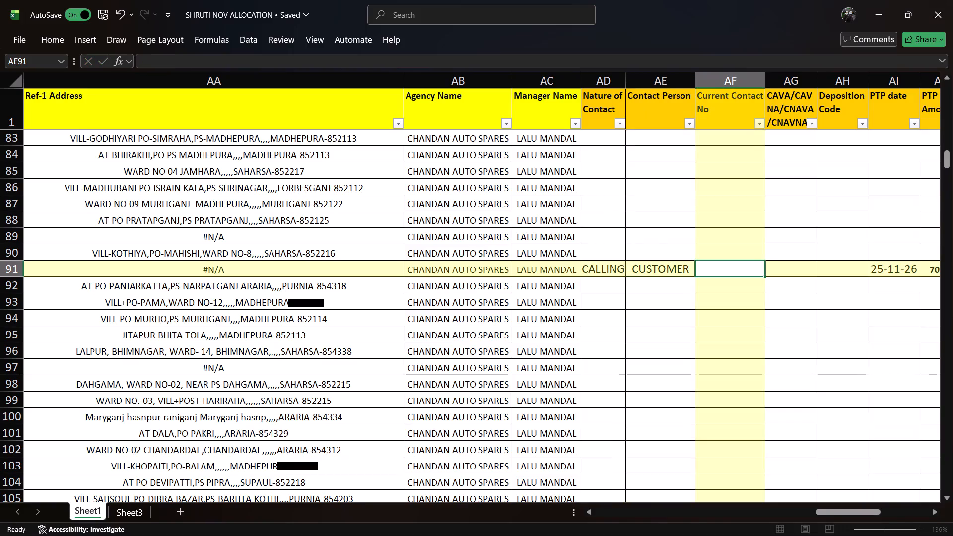
Review row 91's contact, code and PTP fields from the Contact Person across to the FEED BACK column.
left_click(677, 270)
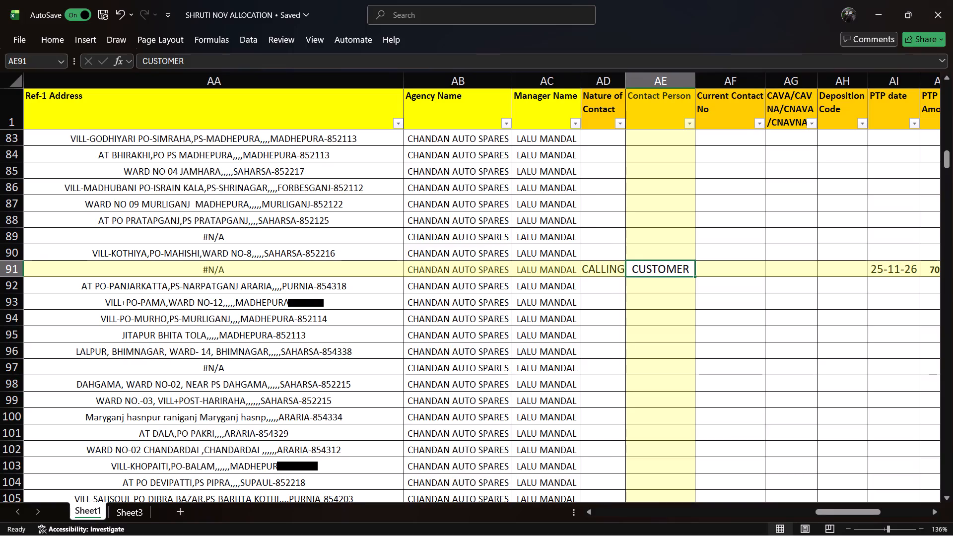
key("Right")
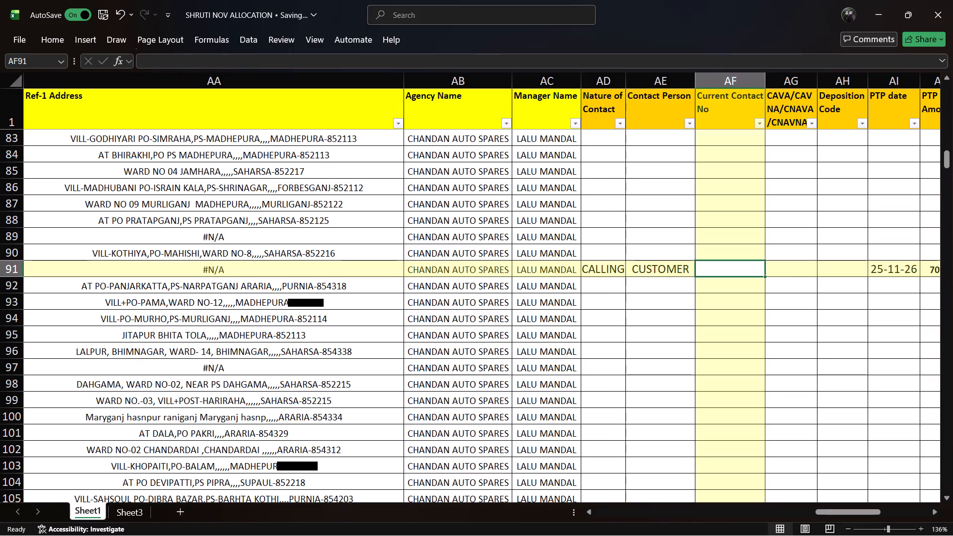
key("Right")
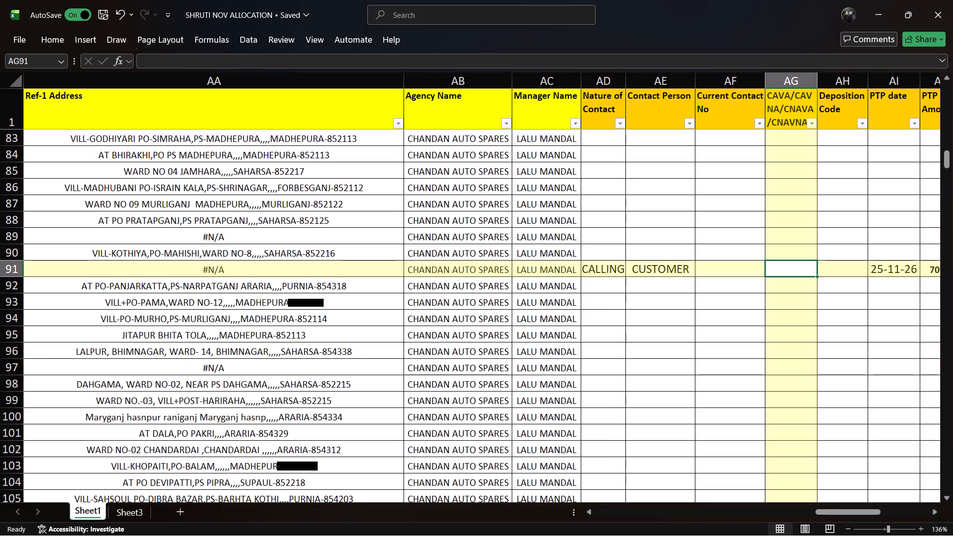
key("Right")
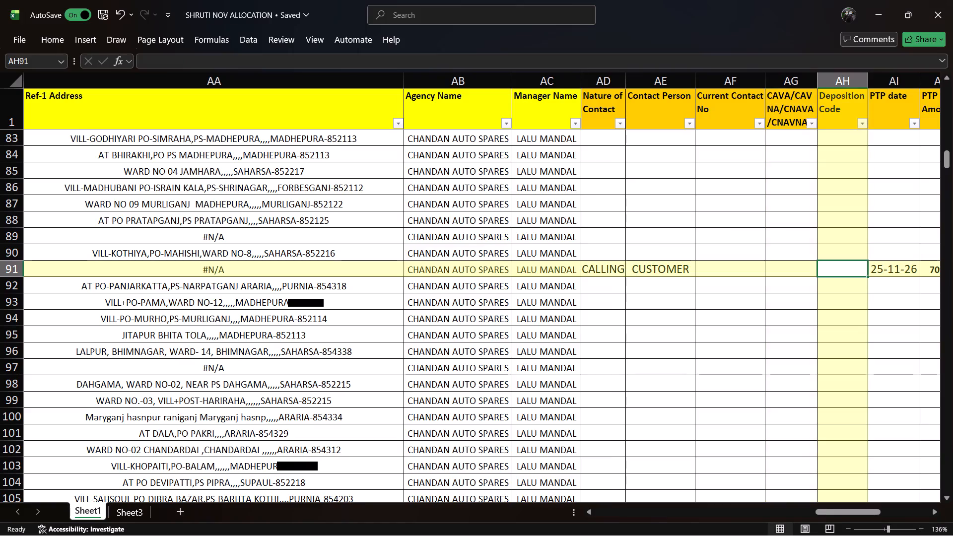
key("Right")
key("Right")
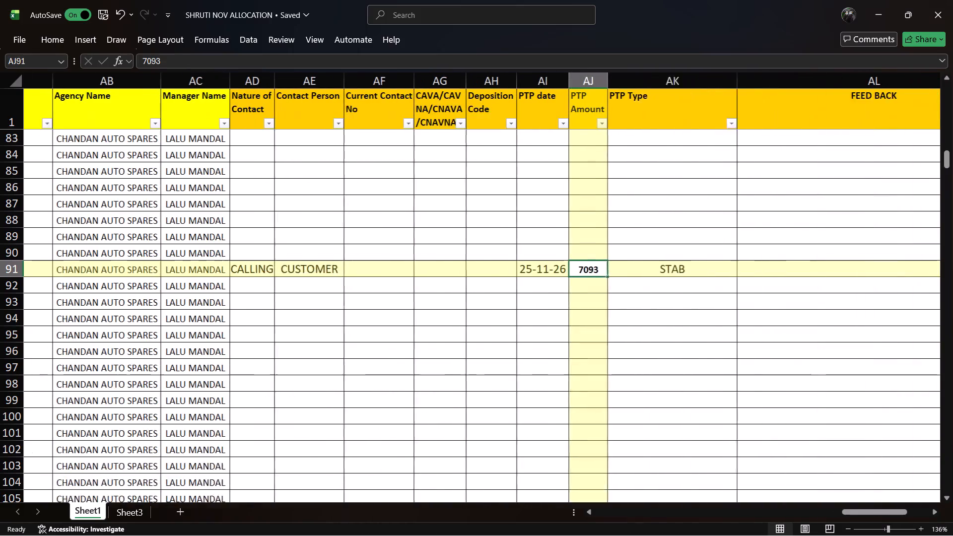
key("Right")
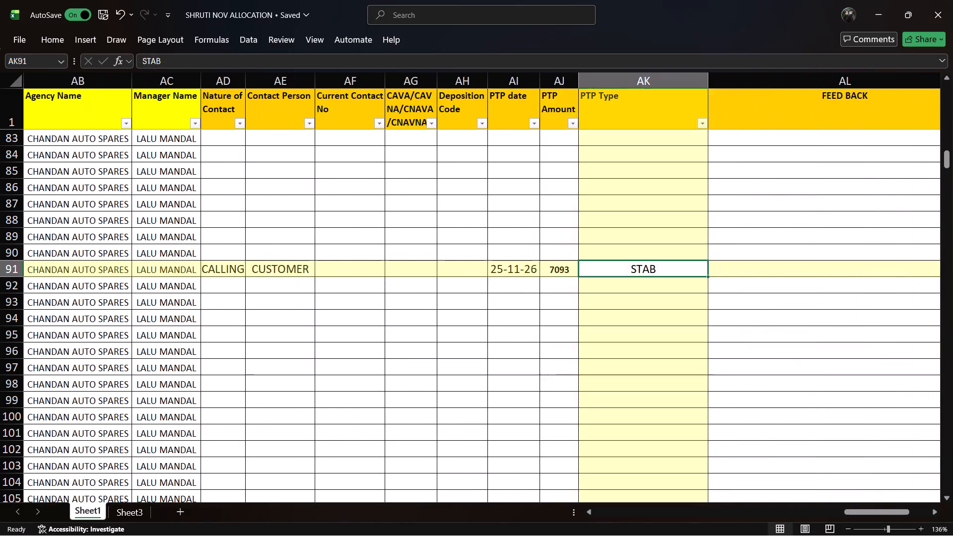
key("Right")
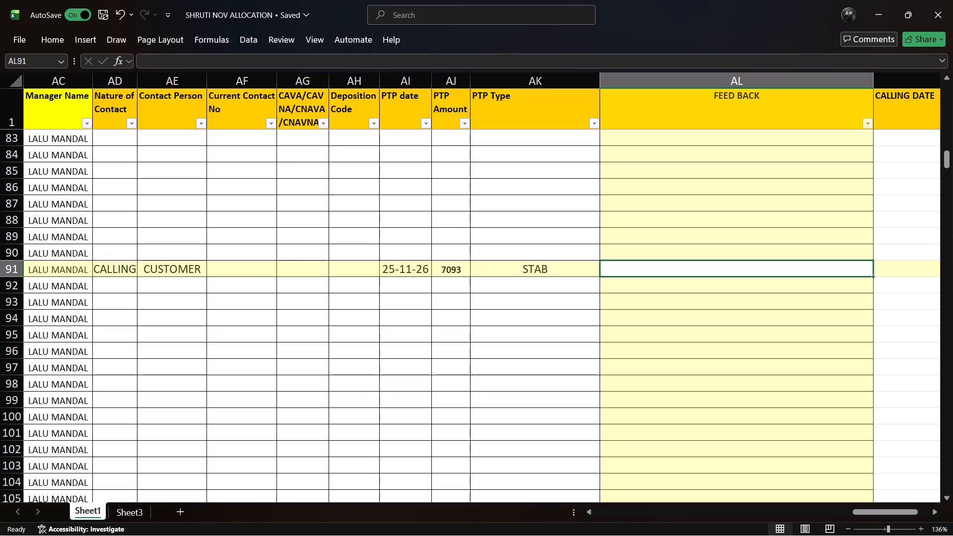
Return along row 91 to its Loan Number and save the workbook.
key("Left")
key("Left")
key("Left")
key("Left")
key("Left")
key("Left")
key("Left")
key("Left")
key("Left")
key("Left")
key("Left")
key("Left")
key("Left")
key("Left")
key("Left")
key("Left")
key("Left")
key("Left")
key("Left")
key("Left")
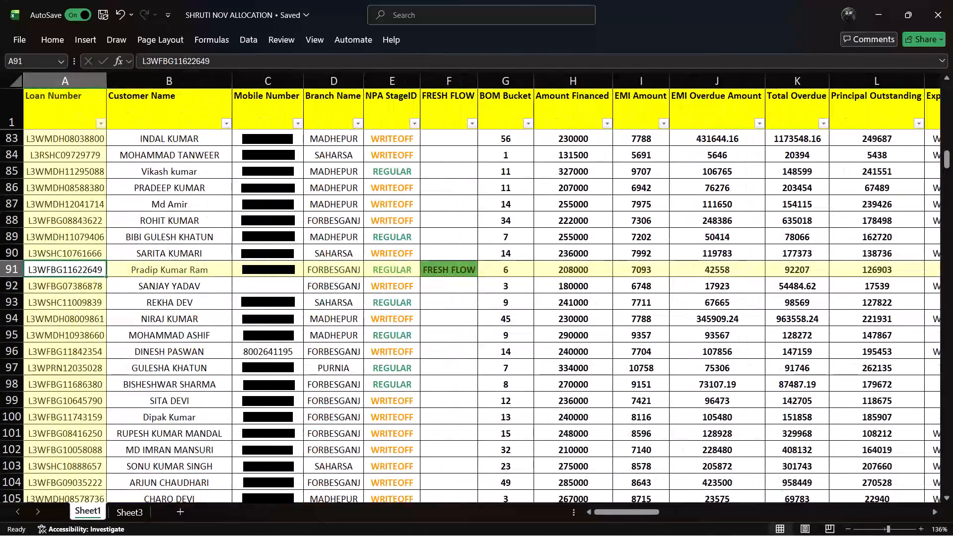
key("ctrl+s")
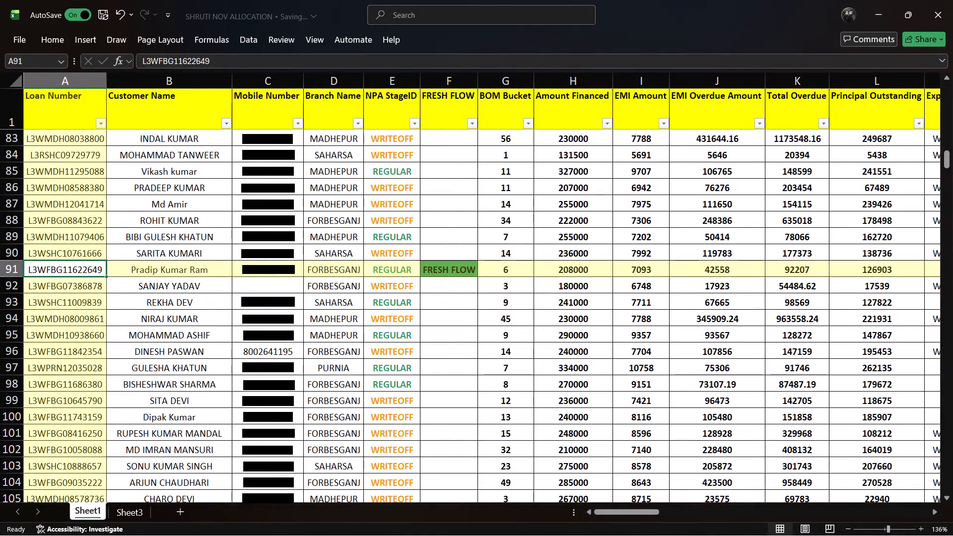
Look down the FRESH FLOW column from row 91 and select the next marked entry, in row 111.
left_click(447, 267)
key("Down")
key("Down")
key("Down")
key("Down")
key("Down")
key("Down")
key("Down")
key("Down")
key("Down")
key("Down")
key("Down")
key("Down")
key("Down")
key("Down")
key("Down")
key("Down")
key("Down")
key("Down")
key("Down")
key("Down")
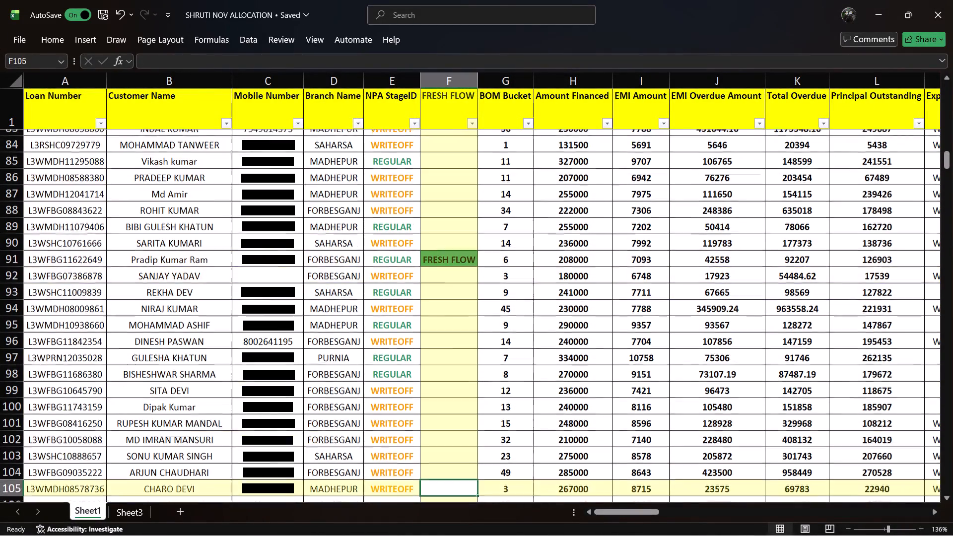
left_click(447, 302)
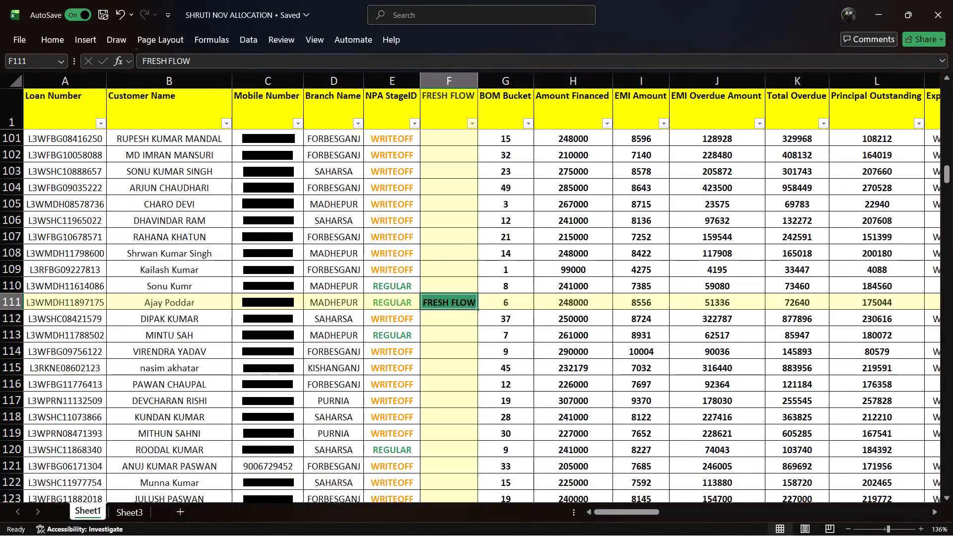
Check row 111's Loan Number, Customer Name and Mobile Number.
key("Left")
key("Left")
key("Left")
key("Left")
key("Left")
key("Left")
key("Left")
key("Left")
key("Left")
key("Left")
key("Left")
key("Left")
key("Left")
key("Left")
key("Left")
key("Left")
key("Left")
key("Left")
key("Left")
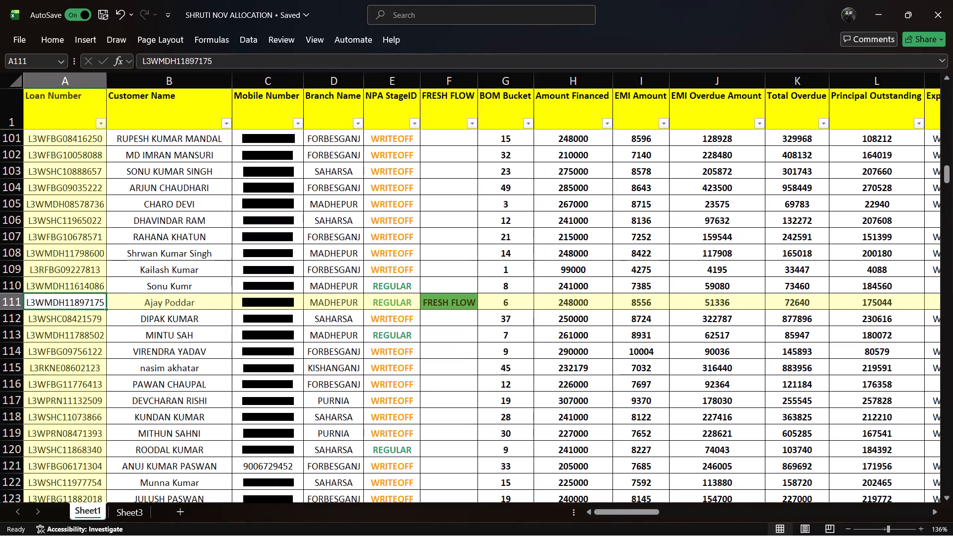
key("Right")
key("Right")
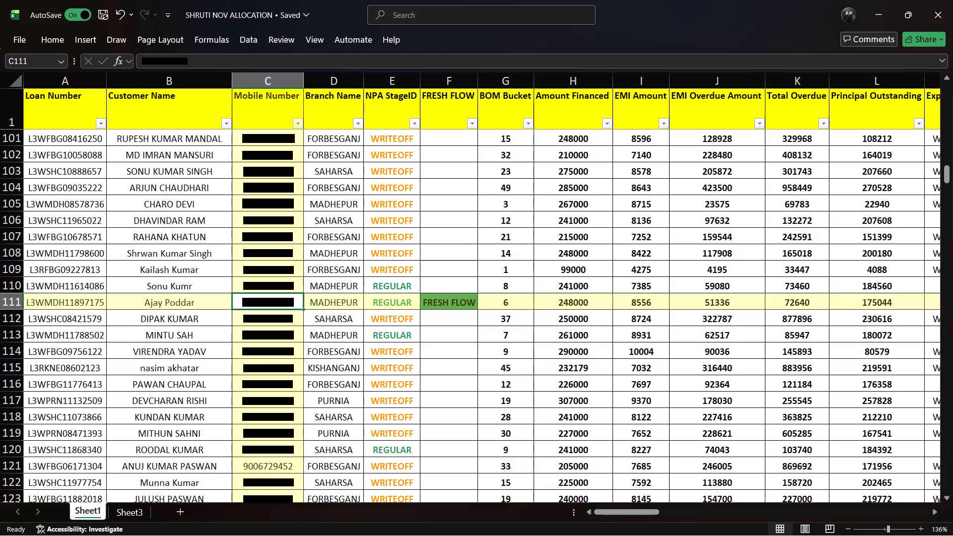
Review row 111's loan details from the FRESH FLOW column across to Expiry Status.
left_click(457, 305)
Enter NO INCOMMING CALL as the FEED BACK for row 111 and save the workbook.
key("Right")
key("Right")
key("Right")
key("Right")
key("Right")
key("Right")
key("Right")
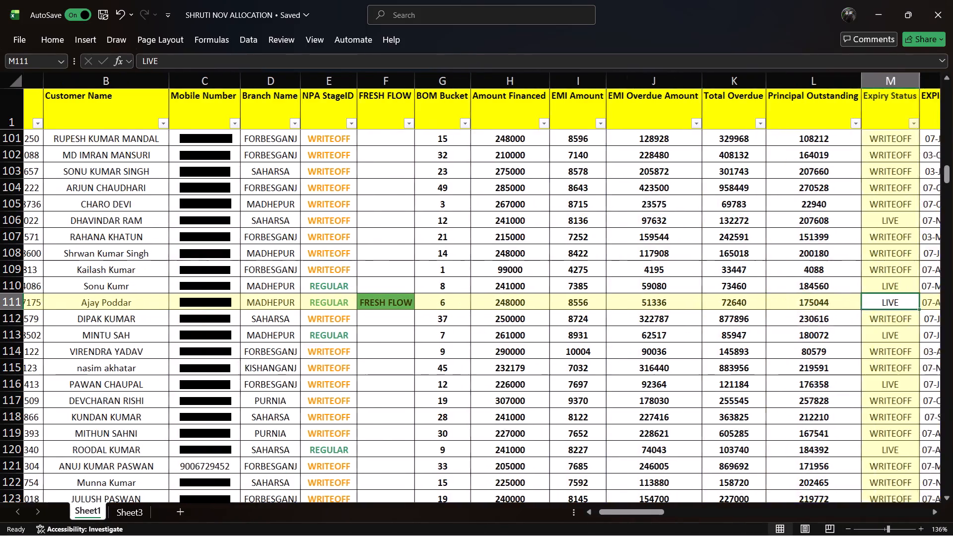
key("Right")
key("Right")
key("Right")
key("Right")
key("Right")
key("Right")
key("Right")
key("Right")
key("Right")
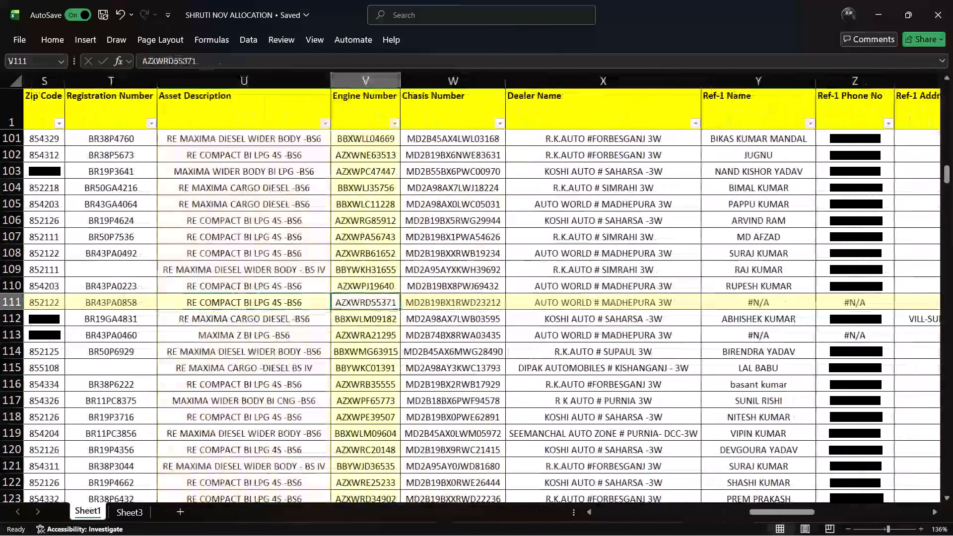
key("Right")
key("Right")
key("Right")
key("Right")
key("Right")
key("Right")
key("Right")
key("Right")
key("Right")
key("Right")
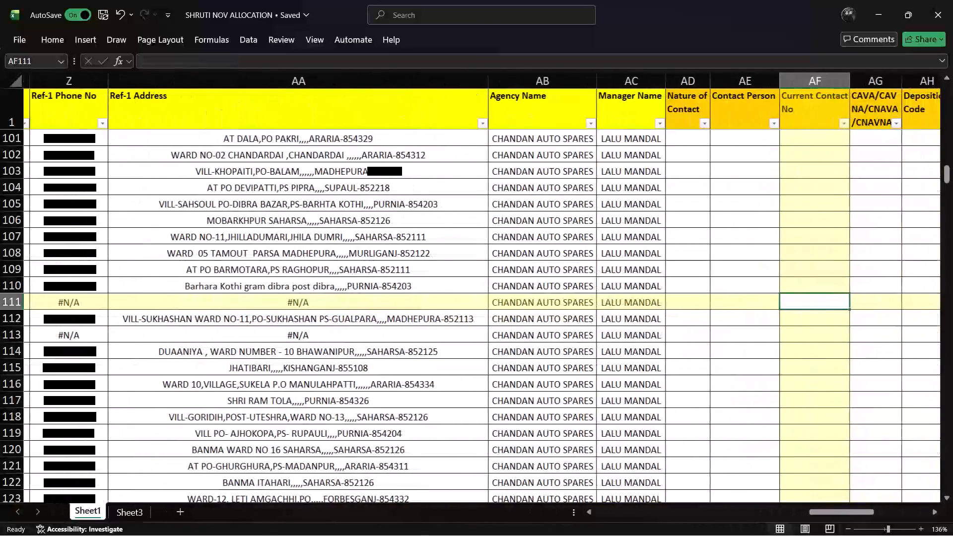
key("Right")
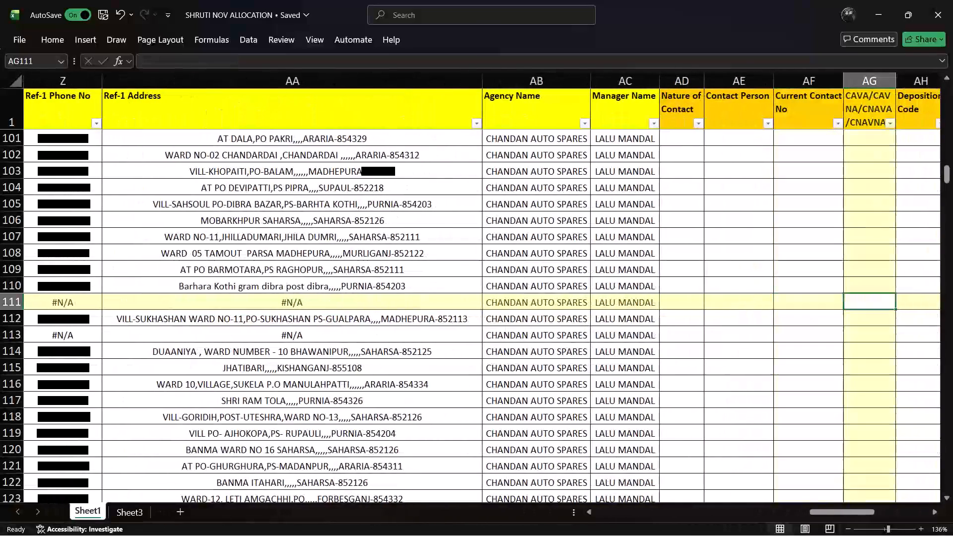
key("Right")
key("Right")
key("Right")
key("Right")
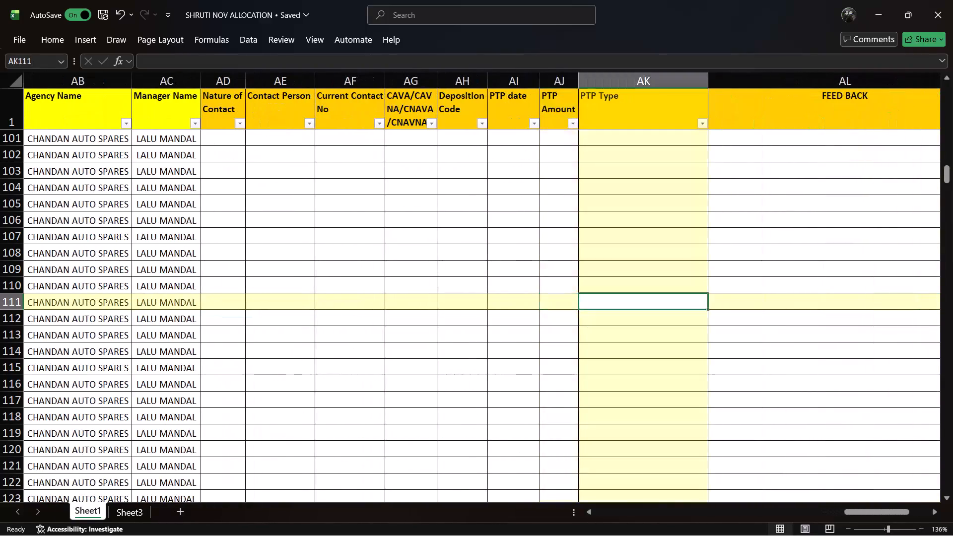
key("Right")
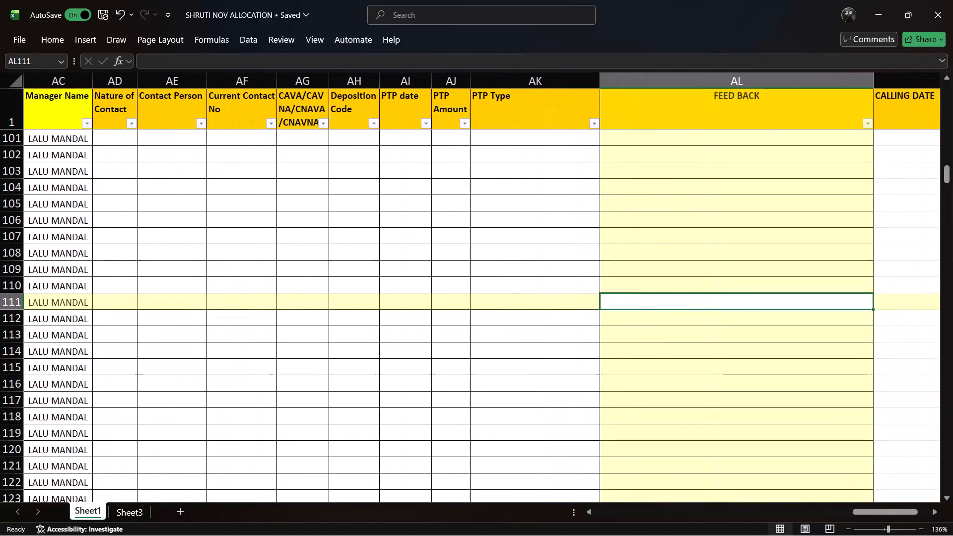
type("NO")
key("space")
type("INC")
type("OMMING CALL")
key("ctrl+s")
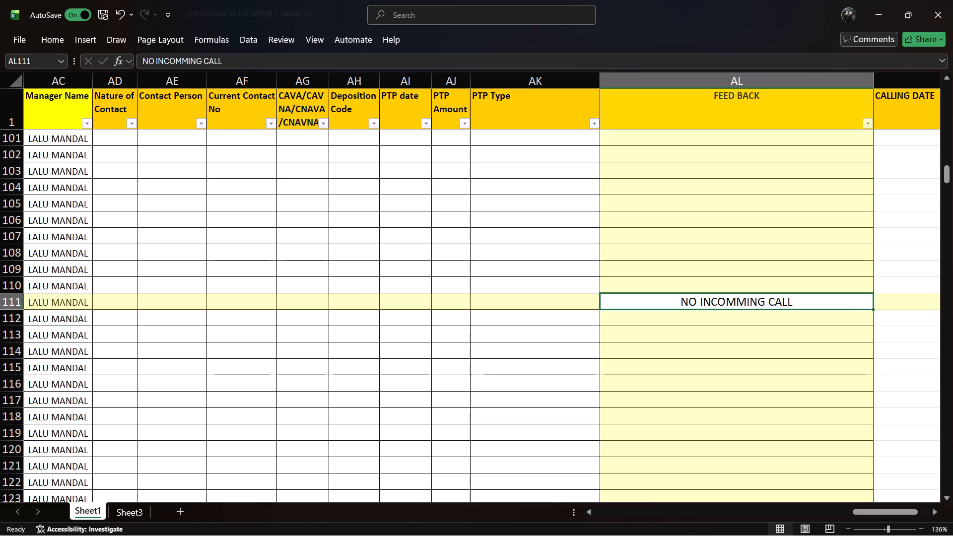
Go back along row 111 from the FEED BACK column to its FRESH FLOW cell.
key("Left")
key("Left")
key("Left")
key("Left")
key("Left")
key("Left")
key("Left")
key("Left")
key("Left")
key("Left")
key("Left")
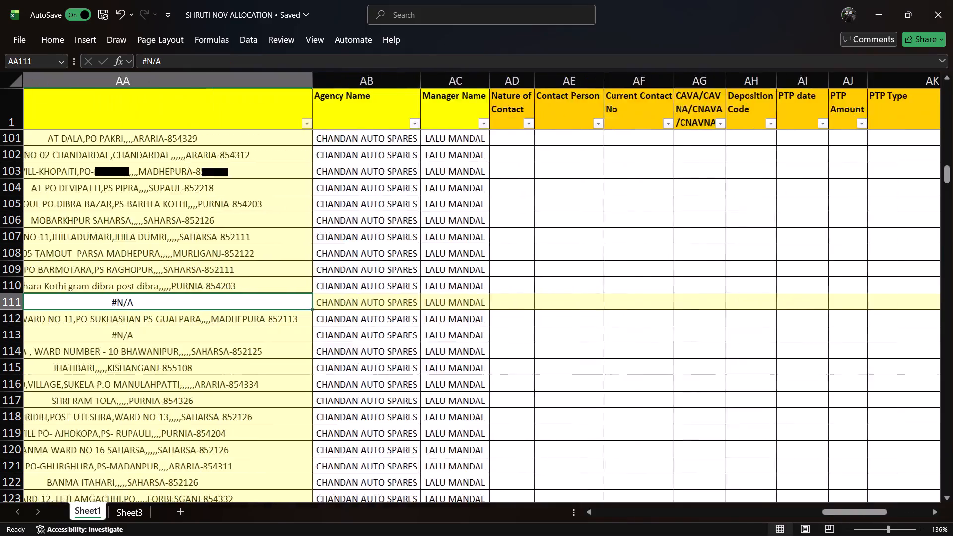
key("Left")
key("Left")
key("Left")
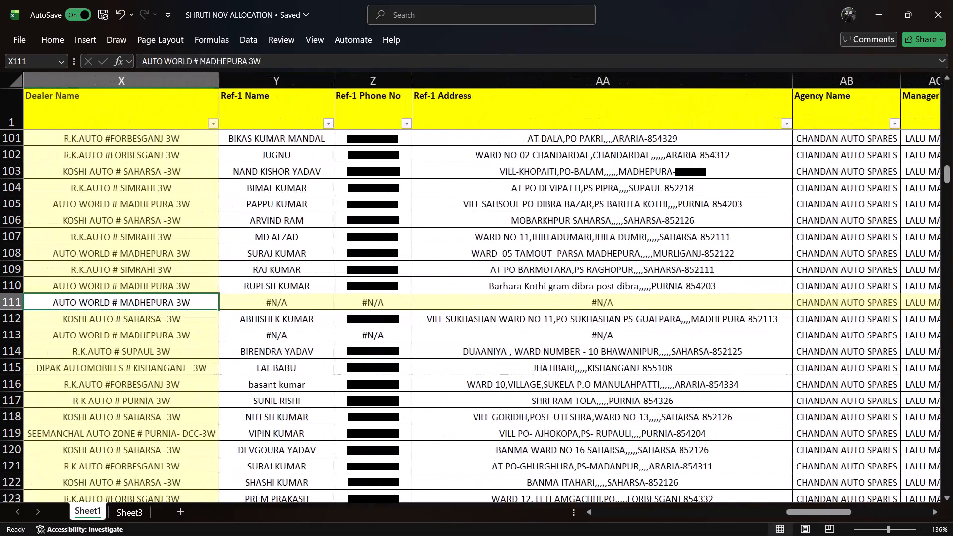
key("Left")
key("Left")
key("Left")
key("Left")
key("Left")
key("Left")
key("Left")
key("Left")
key("Left")
key("Left")
key("Left")
key("Left")
key("Left")
key("Left")
key("Left")
key("Left")
key("Left")
key("Left")
key("Left")
key("Left")
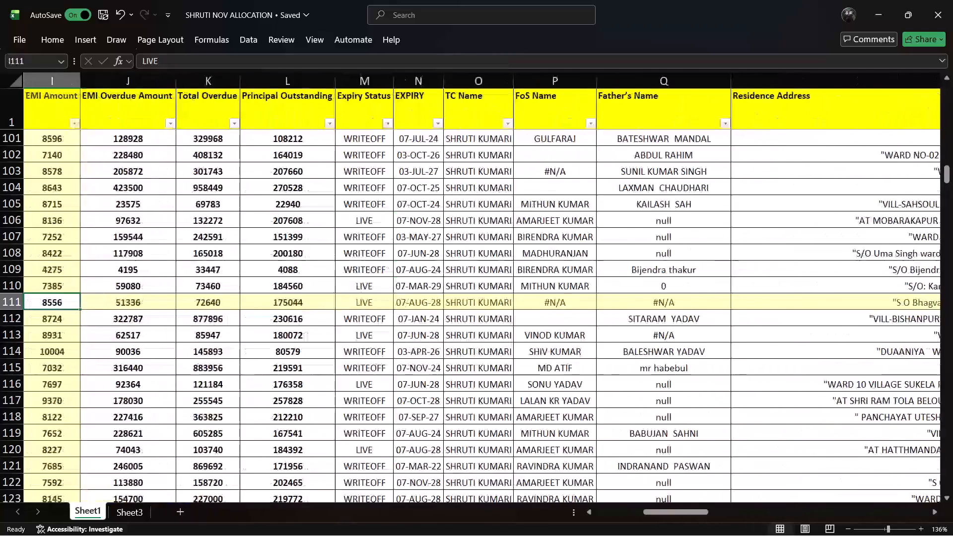
left_click(457, 305)
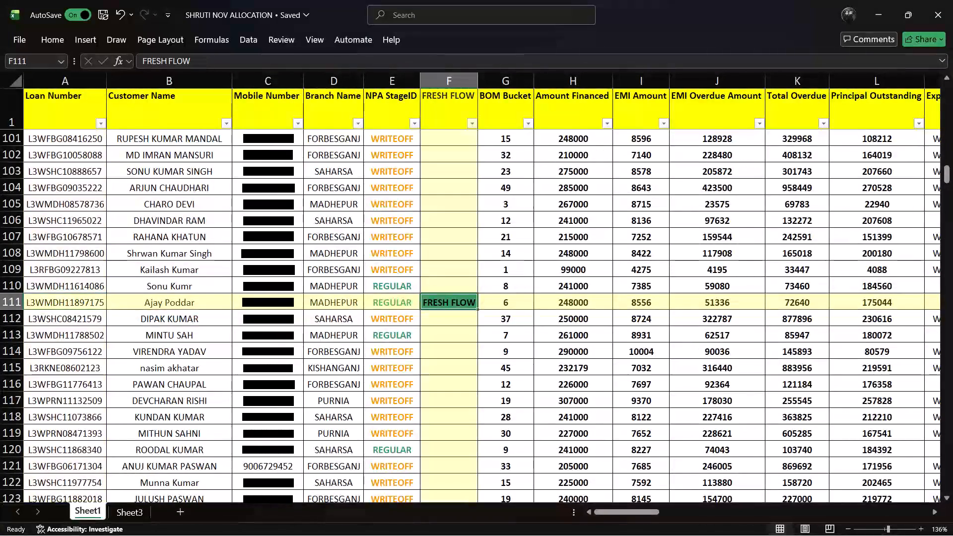
Look down the FRESH FLOW column below row 111 for the next marked loan record and select it in row 144.
key("Down")
key("Down")
key("Down")
key("Down")
key("Down")
key("Down")
key("Down")
key("Down")
key("Down")
key("Down")
key("Down")
key("Down")
key("Down")
key("Down")
key("Down")
key("Down")
key("Down")
key("Down")
key("Down")
key("Down")
key("Down")
key("Down")
key("Down")
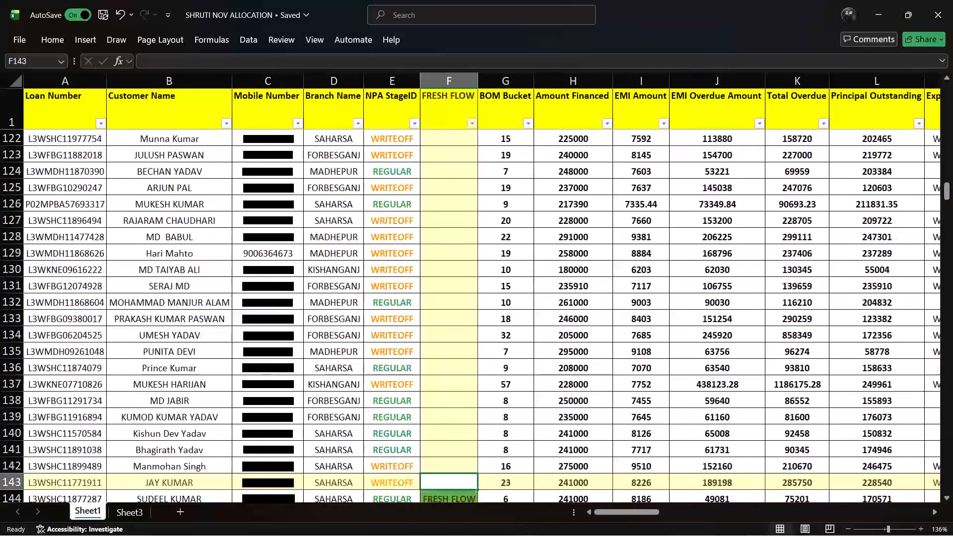
key("Down")
key("Down")
key("Down")
key("Down")
key("Down")
key("Down")
key("Down")
key("Down")
key("Down")
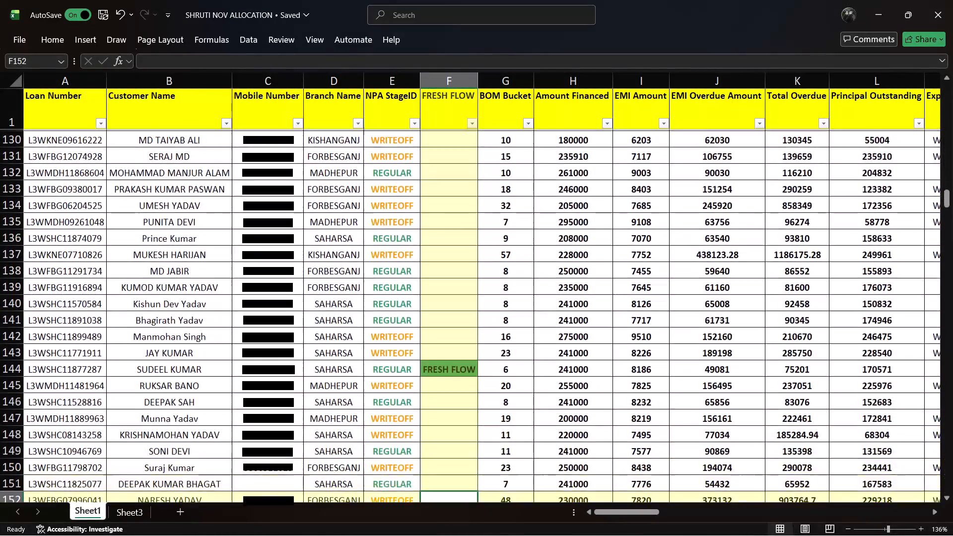
key("Down")
key("Down")
left_click(454, 319)
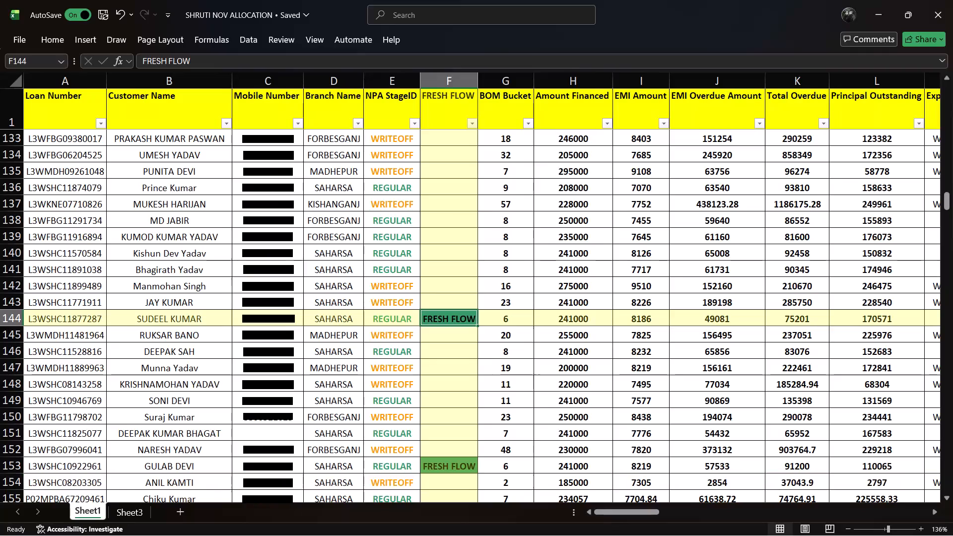
Go back along row 144 from the FRESH FLOW cell and select the customer's Mobile Number cell for the call.
key("Left")
key("Left")
key("Left")
key("Left")
key("Left")
key("Left")
key("Left")
key("Left")
key("Left")
key("Left")
key("Left")
key("Left")
key("Left")
key("Left")
key("Left")
key("Left")
key("Left")
key("Right")
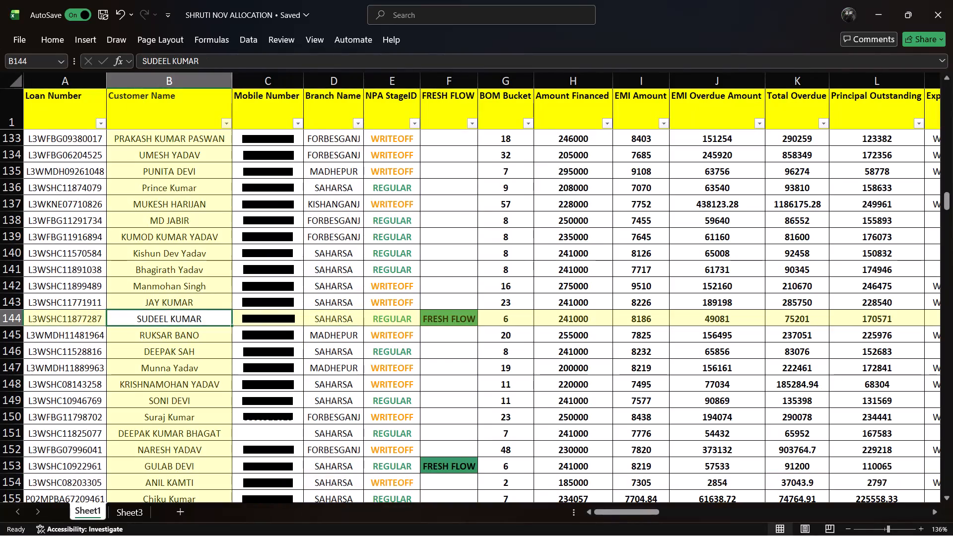
key("Right")
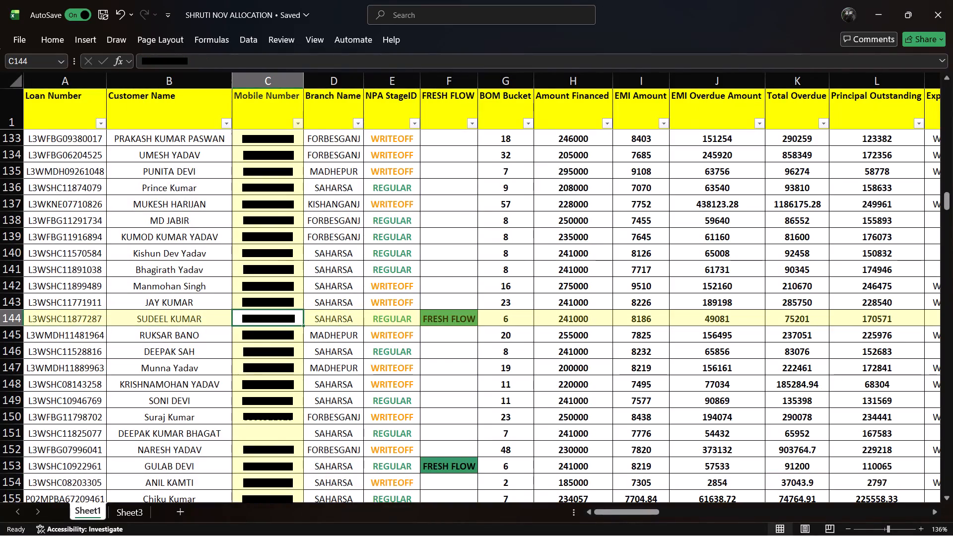
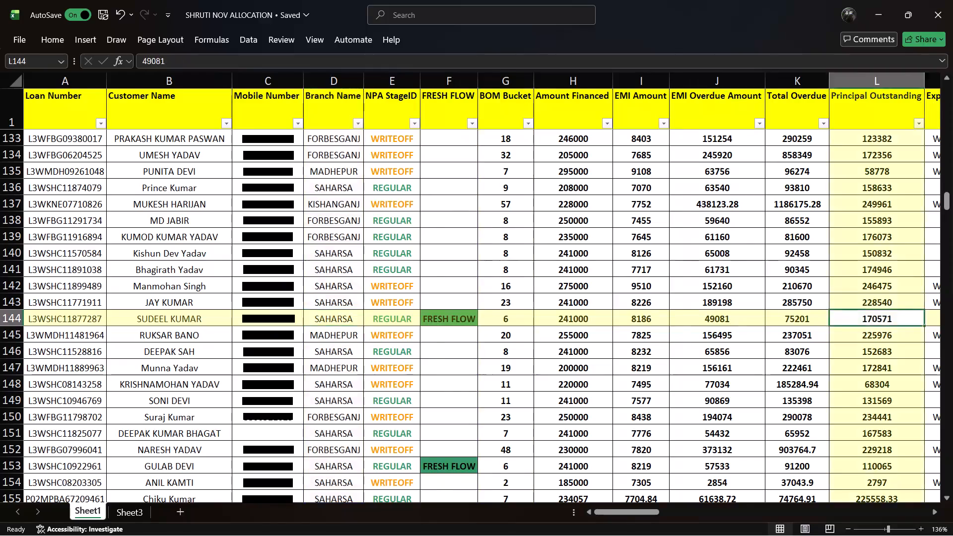
Enter FOREWARDING CALL as the FEED BACK for row 144.
key("Right")
key("Right")
key("Right")
key("Right")
key("Right")
key("Right")
key("Right")
key("Right")
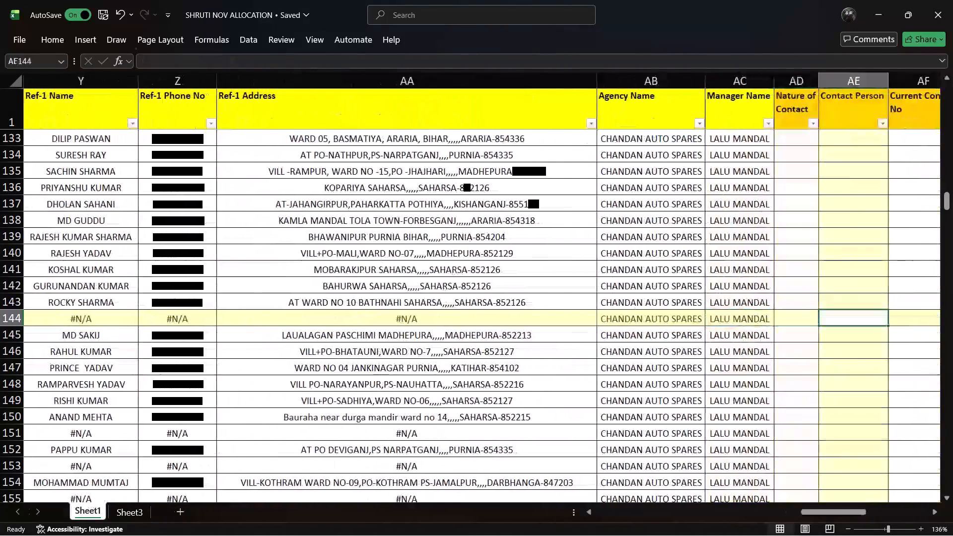
key("Right")
key("Right")
key("Right")
key("Right")
key("Right")
key("Right")
key("Right")
key("Right")
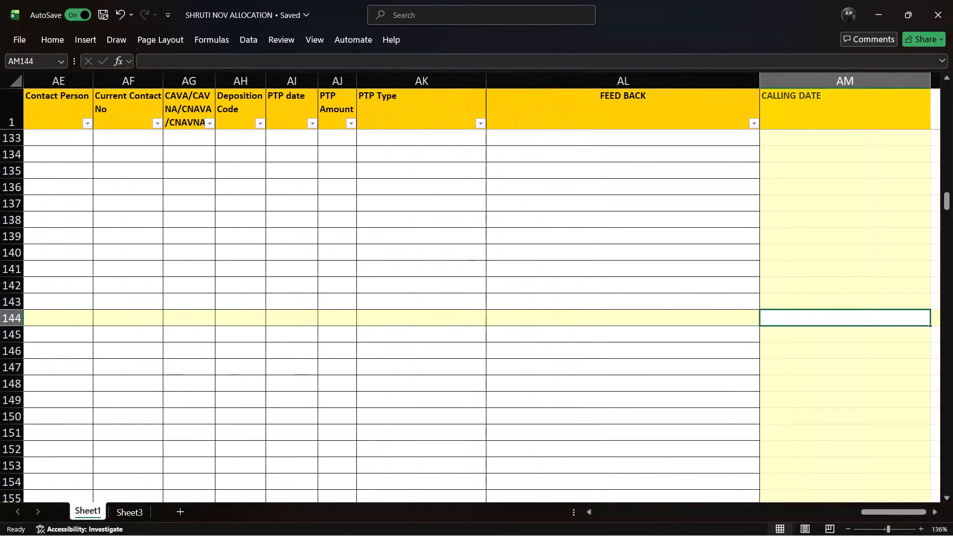
key("Left")
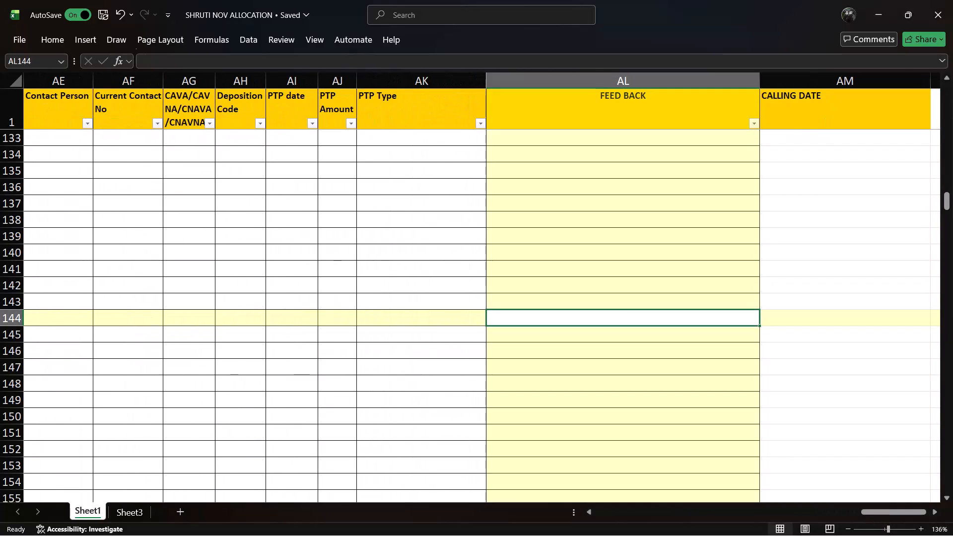
key("f")
type("OR")
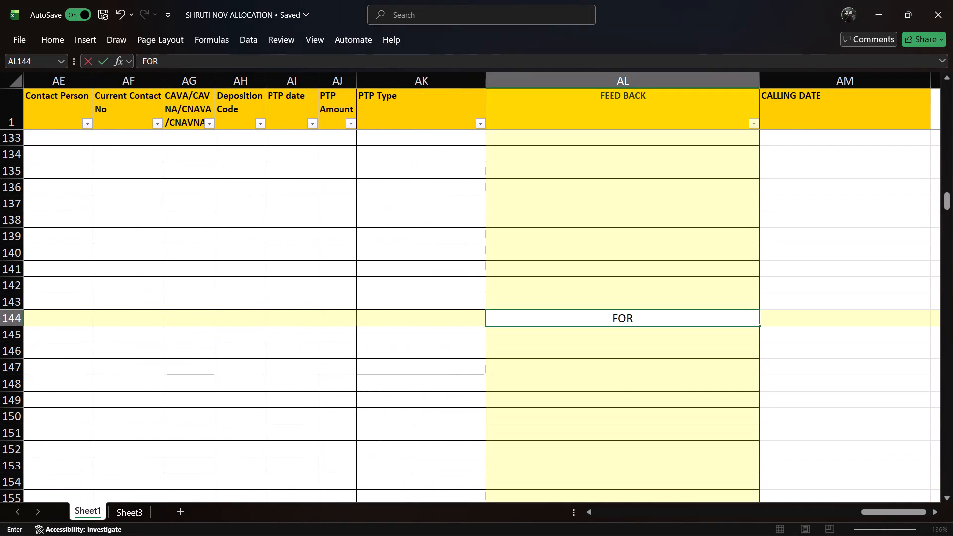
key("e")
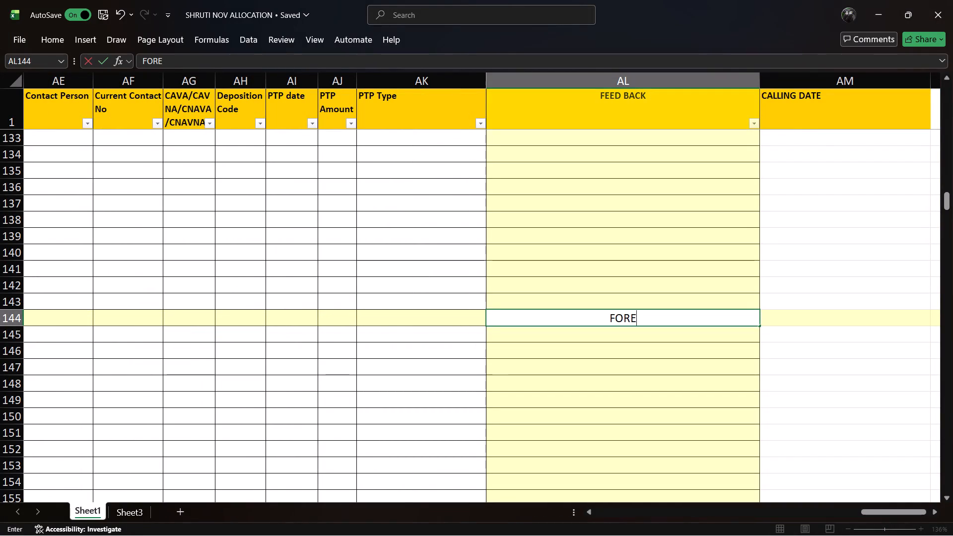
type("WARDING CALL")
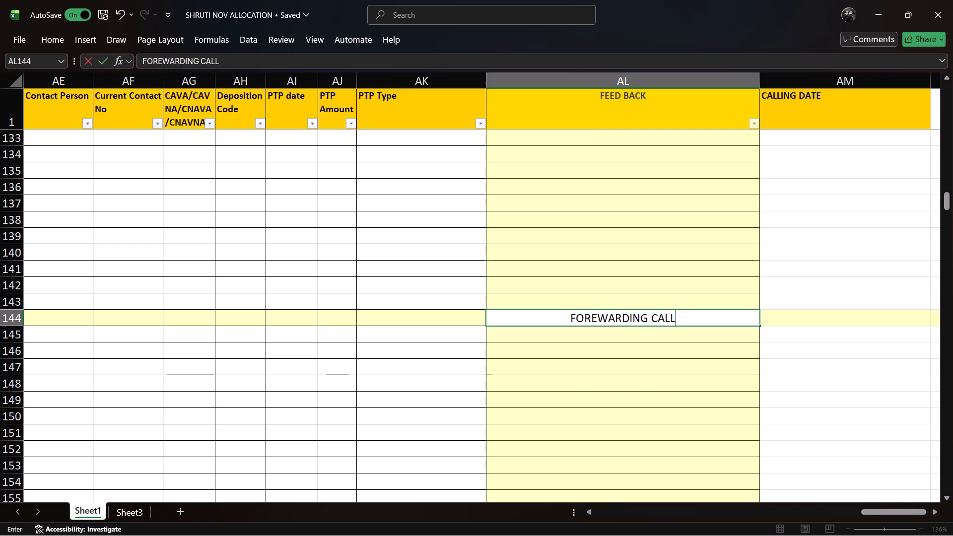
Enter the current date, 05-11-2026, as the CALLING DATE for row 144 and save the workbook.
left_click(788, 322)
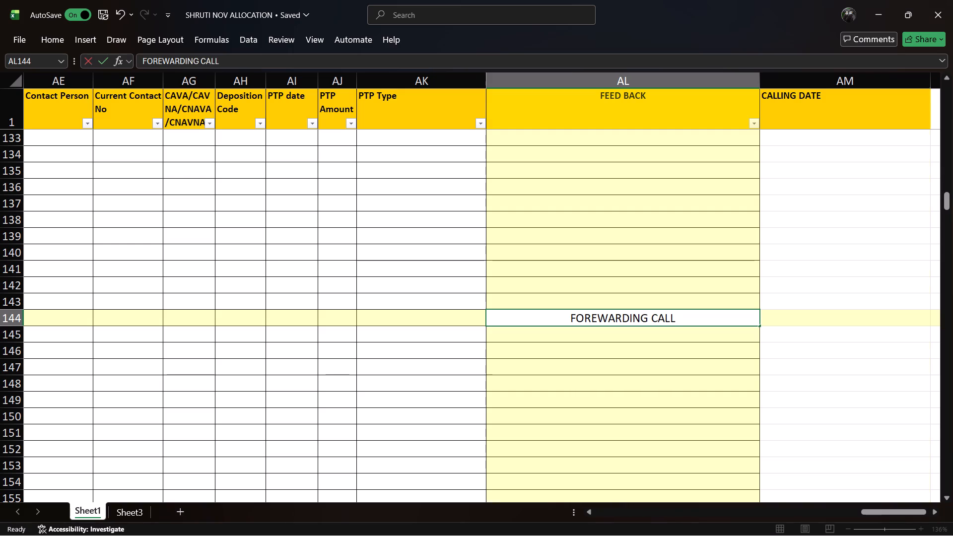
key("ctrl+semicolon")
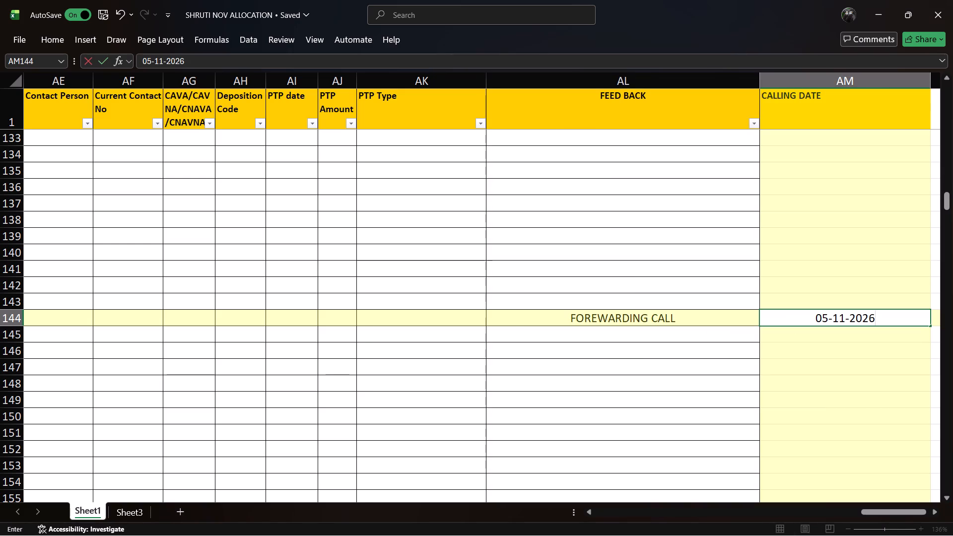
key("ctrl+s")
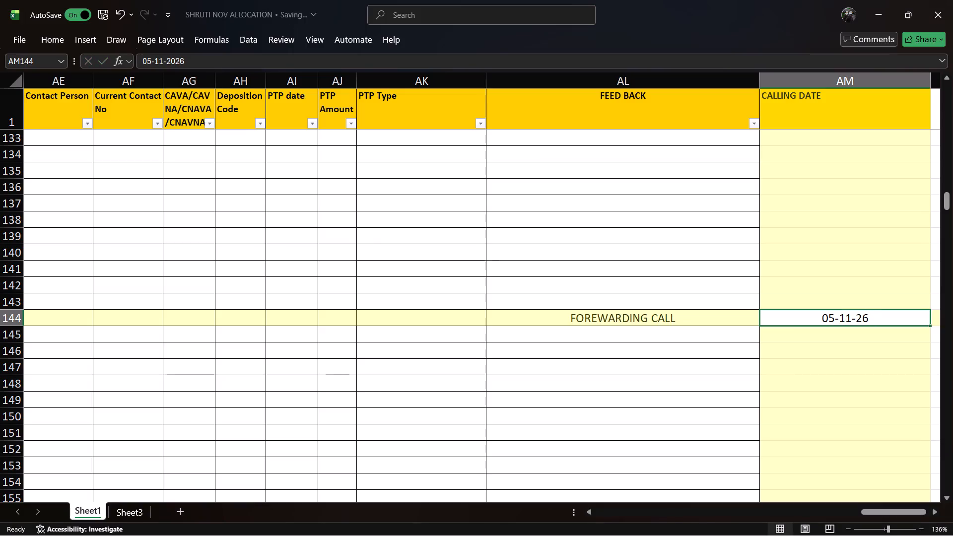
Go back along row 144 from the CALLING DATE column to its Loan Number cell.
key("Left")
key("Left")
key("Left")
key("Left")
key("Left")
key("Left")
key("Left")
key("Left")
key("Left")
key("Left")
key("Left")
key("Left")
key("Left")
key("Left")
key("Left")
key("Left")
key("Left")
key("Left")
key("Left")
key("Left")
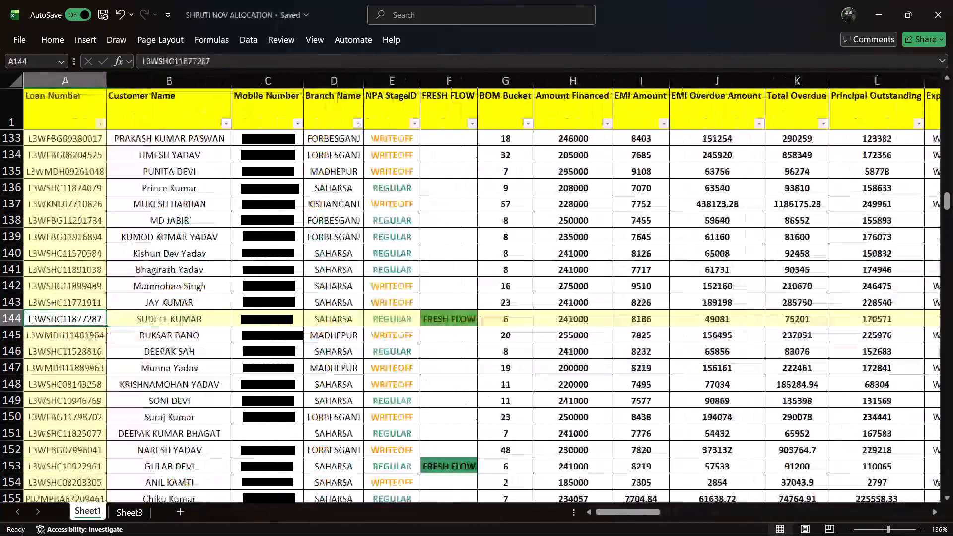
Select the next FRESH FLOW record in row 153 and go to its Mobile Number cell for the call.
left_click(468, 469)
key("Left")
key("Left")
key("Left")
key("Left")
key("Left")
key("Left")
key("Left")
key("Left")
key("Left")
key("Left")
key("Left")
key("Left")
key("Left")
key("Left")
key("Left")
key("Left")
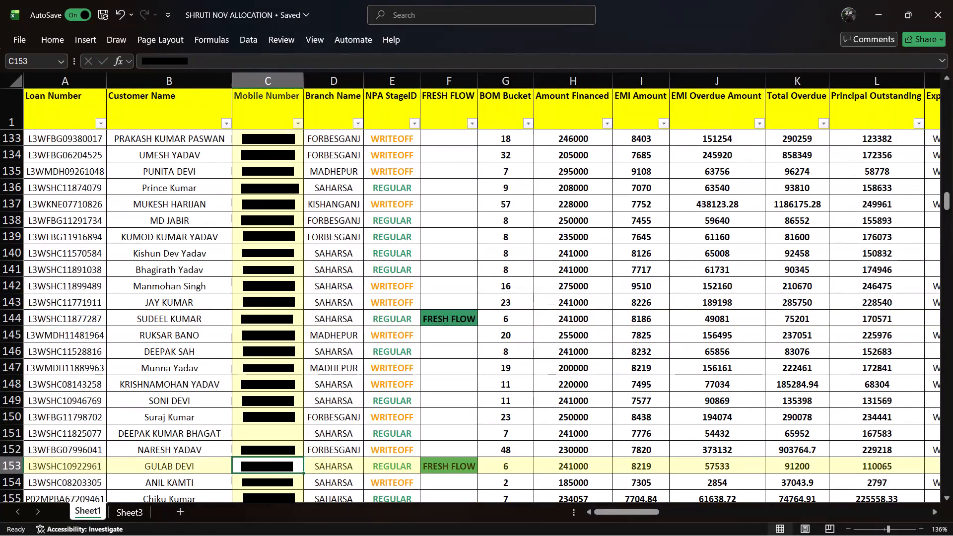
key("Right")
key("Right")
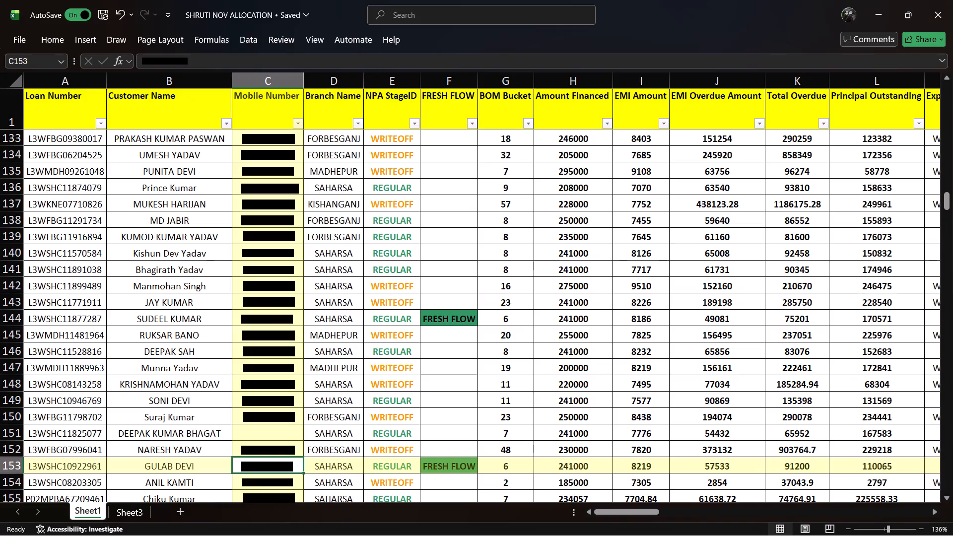
Examine the row 153 loan record from Loan Number across the bucket, EMI, overdue and principal columns to Expiry Status.
key("Left")
key("Left")
key("Left")
key("Left")
key("Left")
key("Left")
key("Left")
key("Left")
key("Left")
key("Left")
key("Left")
key("Left")
key("Left")
key("Left")
key("Left")
key("Left")
key("Left")
key("Left")
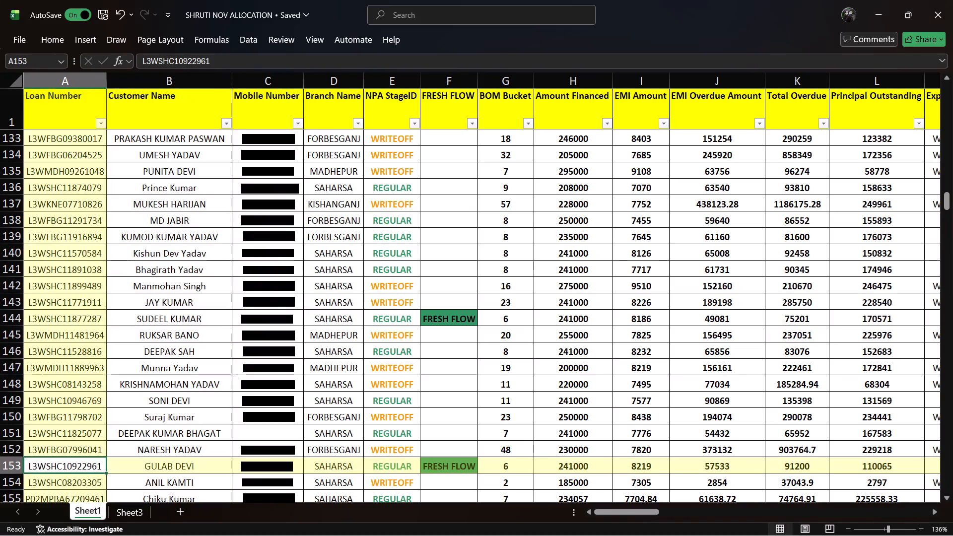
key("Right")
key("Right")
key("Right")
key("Right")
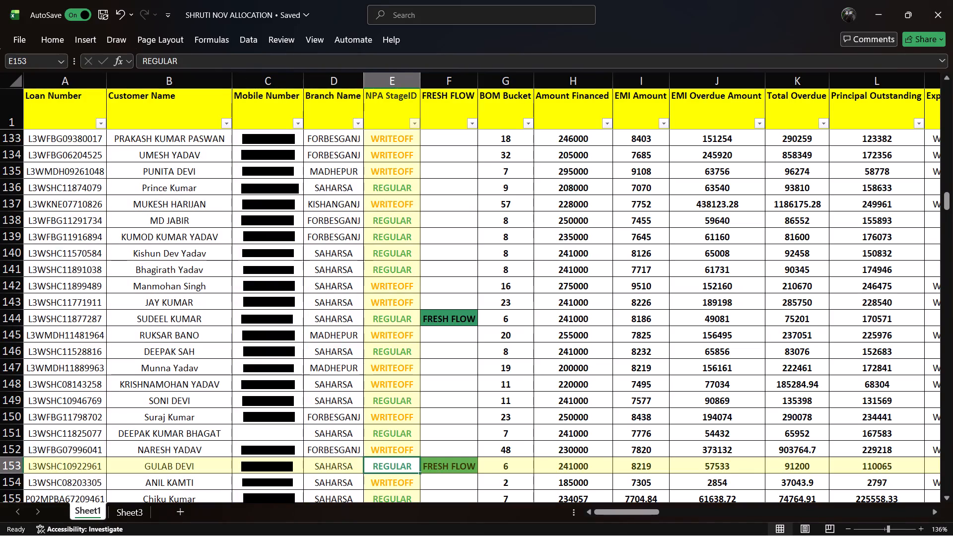
key("Right")
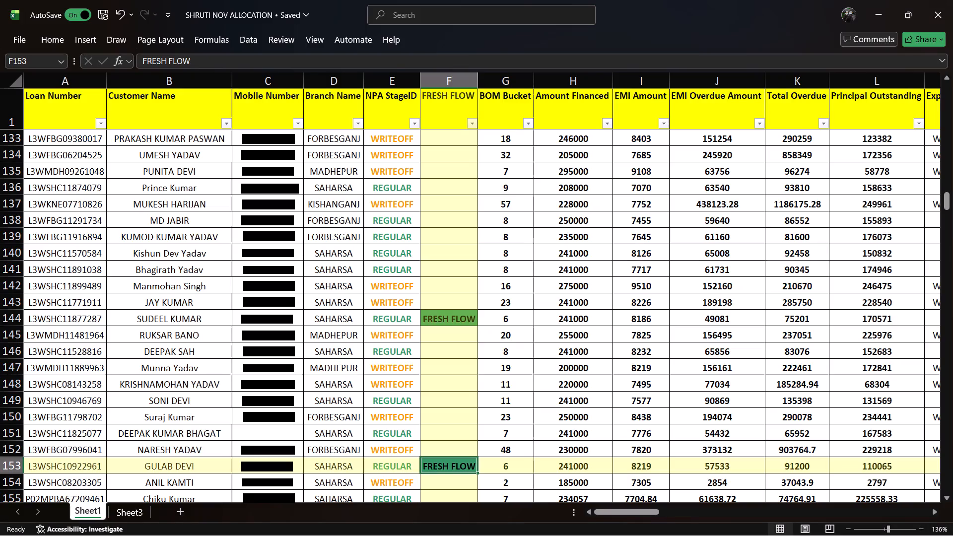
key("Right")
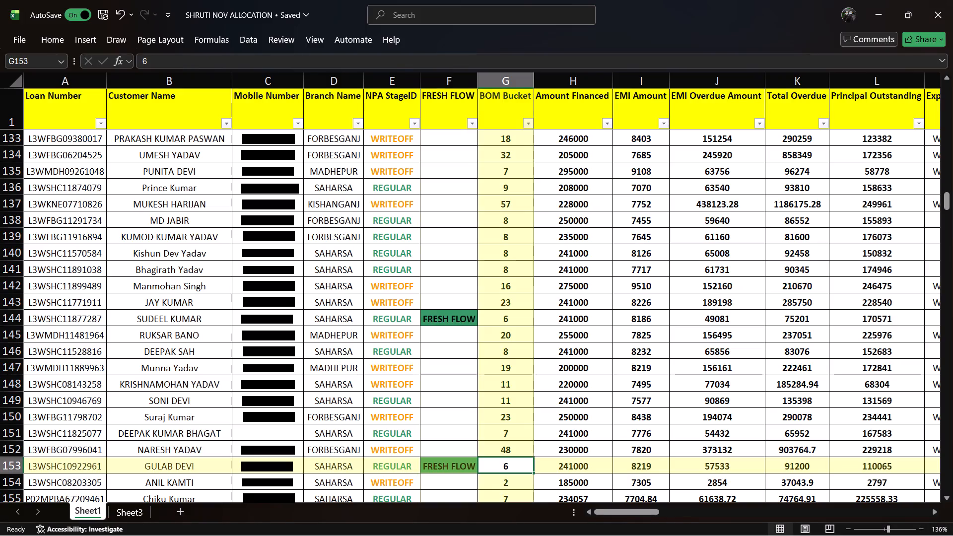
key("Right")
key("Right")
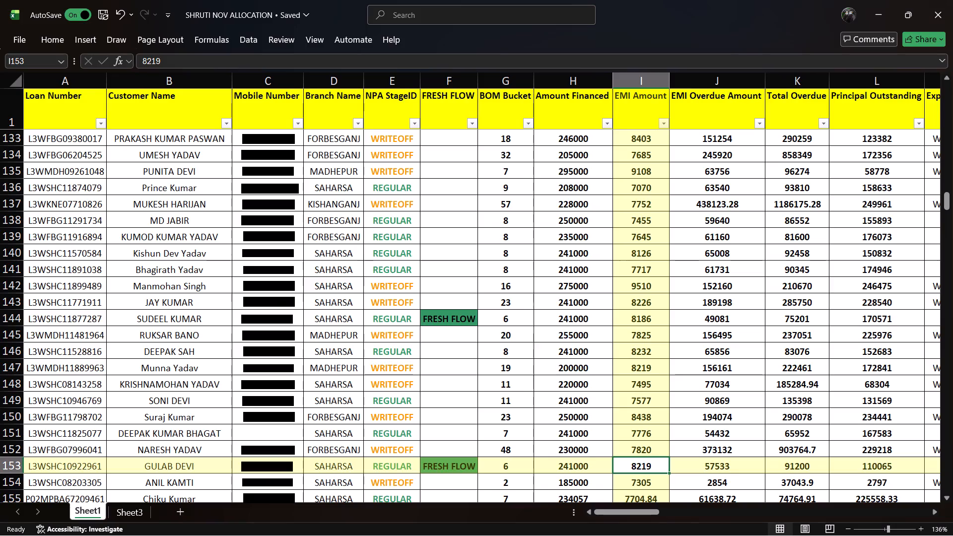
key("Right")
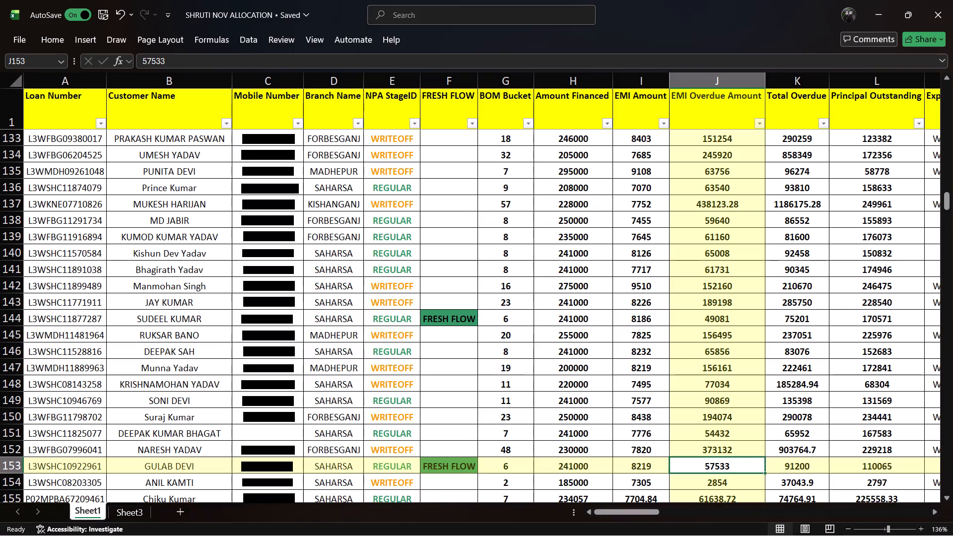
left_click(728, 460)
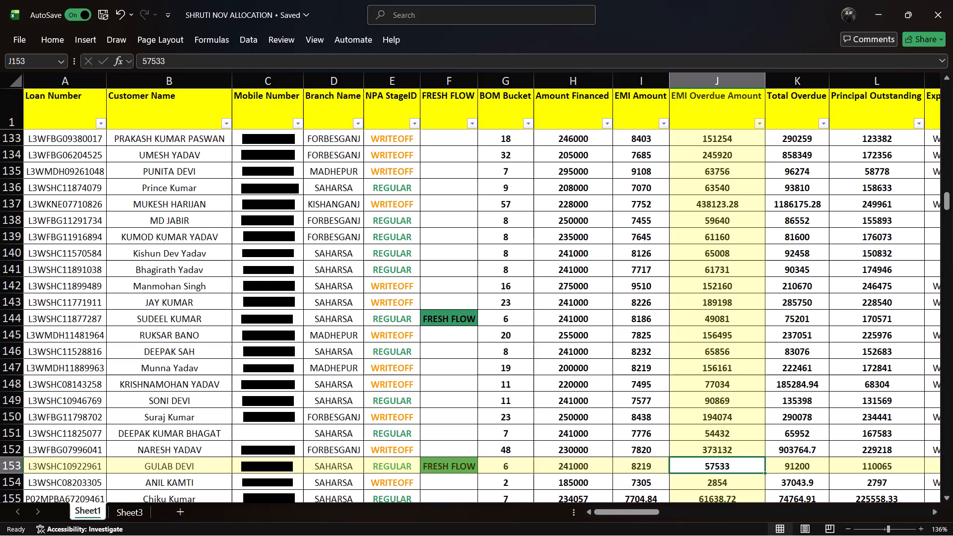
key("Right")
key("Right")
key("Right")
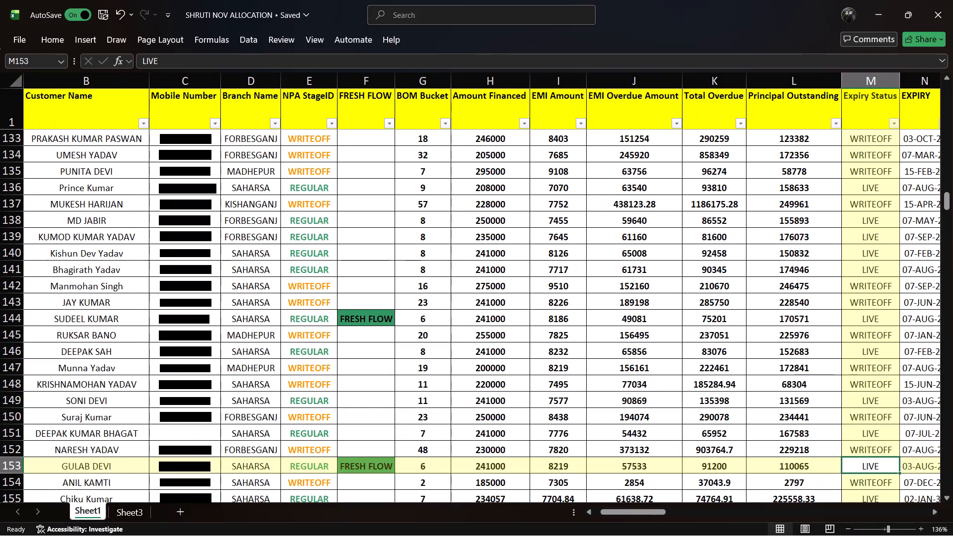
Go back along row 153 from the Expiry Status column to its Loan Number cell.
key("Left")
key("Left")
key("Left")
key("Left")
key("Left")
key("Left")
key("Left")
key("Left")
key("Left")
key("Left")
key("Left")
key("Left")
key("Left")
key("Left")
key("Left")
key("Left")
key("Left")
key("Left")
key("Left")
key("Left")
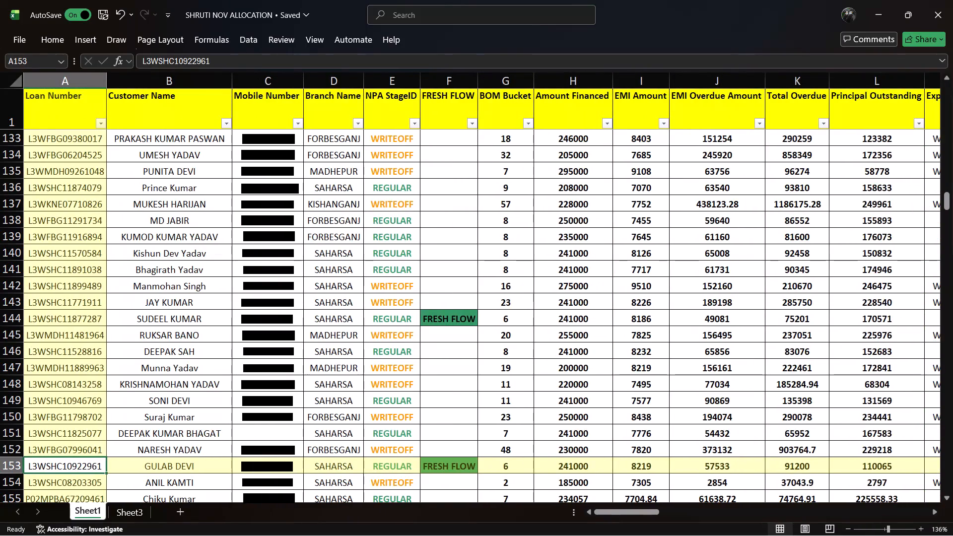
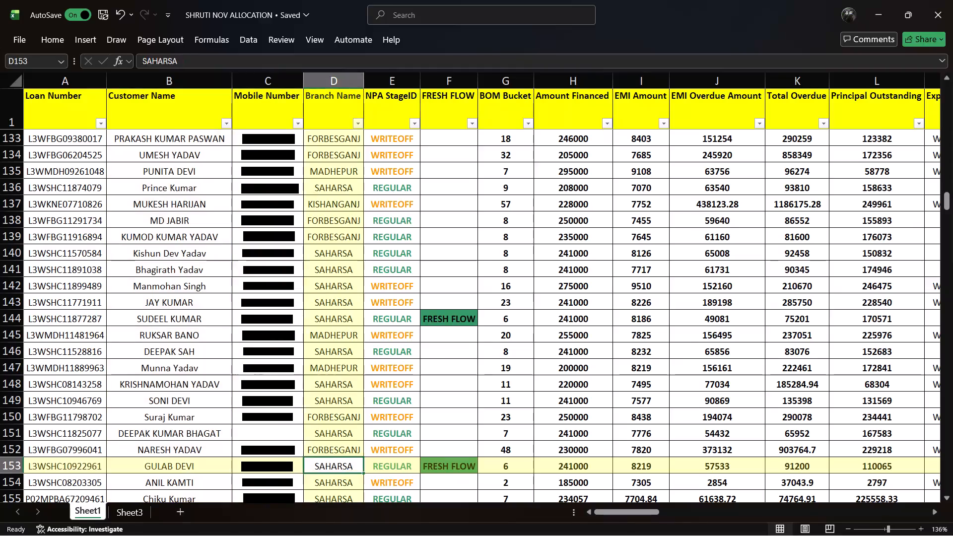
Examine the row 153 loan record from Branch Name across the bucket, EMI, overdue and principal columns to Expiry Status.
key("Right")
key("Right")
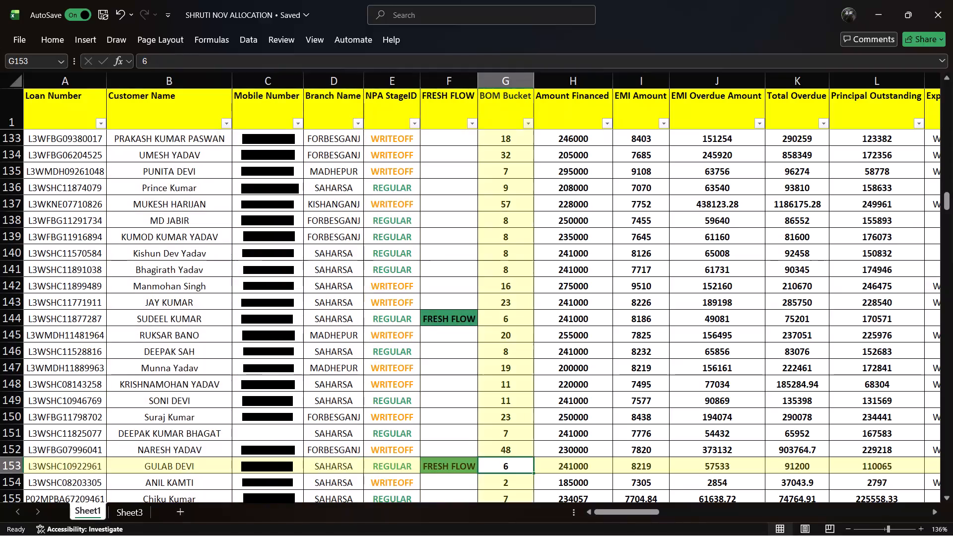
key("Right")
key("Right")
key("Right")
key("Right")
key("Right")
key("Right")
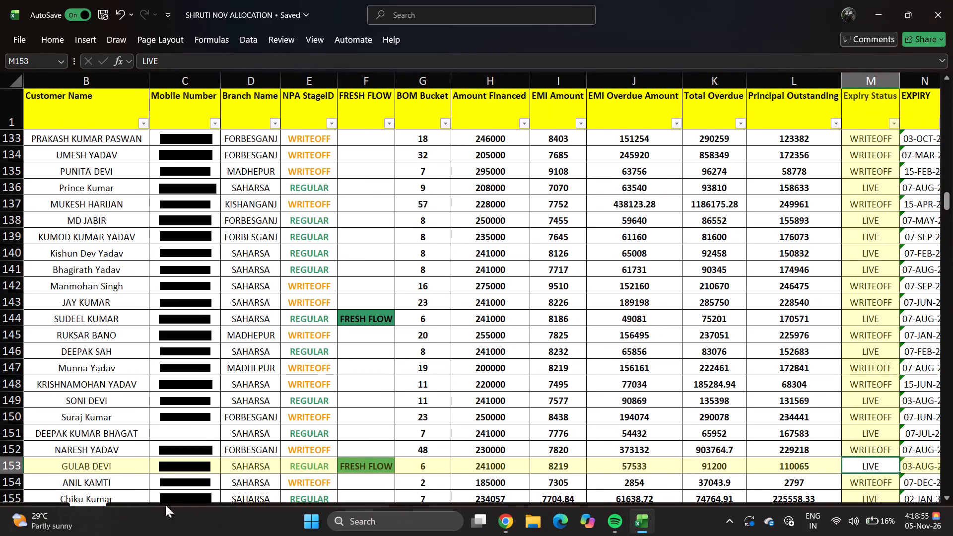
Clear the contents of the four loan records in rows 2 to 5 of Sheet3.
left_click(132, 510)
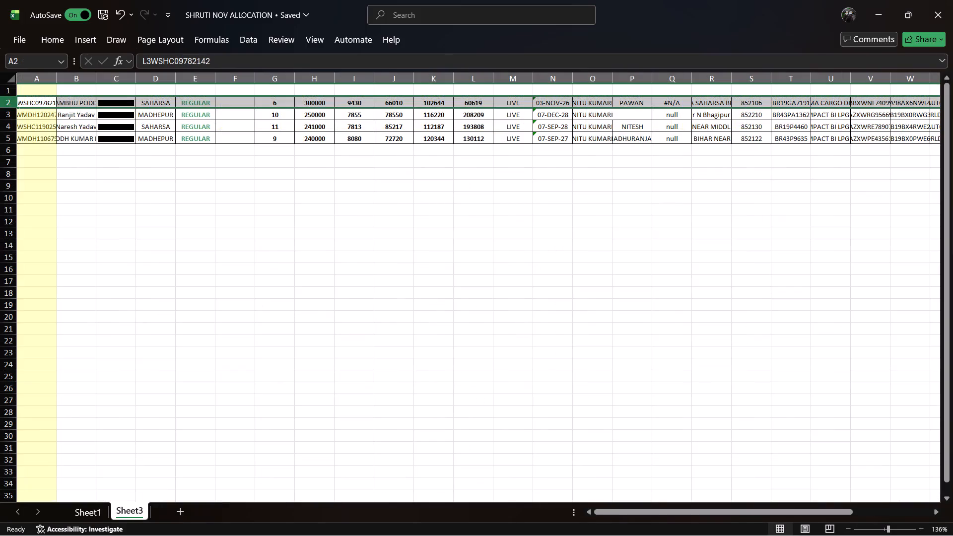
key("shift+Down")
key("shift+Down")
key("shift+Down")
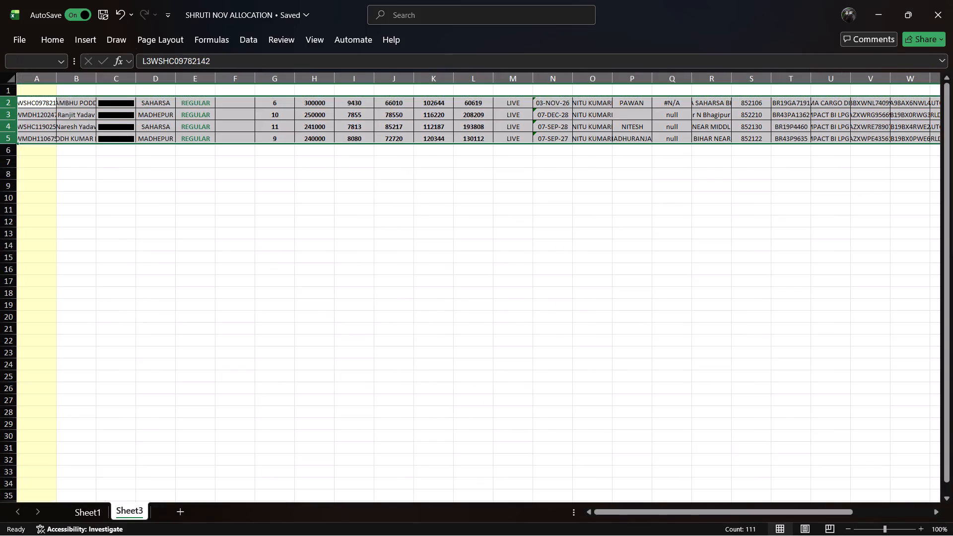
key("Delete")
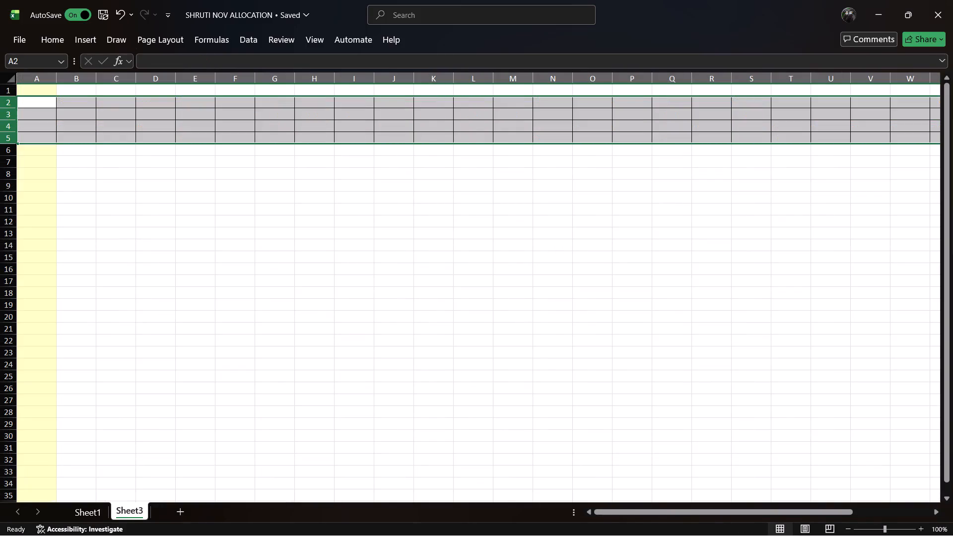
Copy the header row of Sheet1 into row 1 of Sheet3, starting at cell A1.
left_click(92, 511)
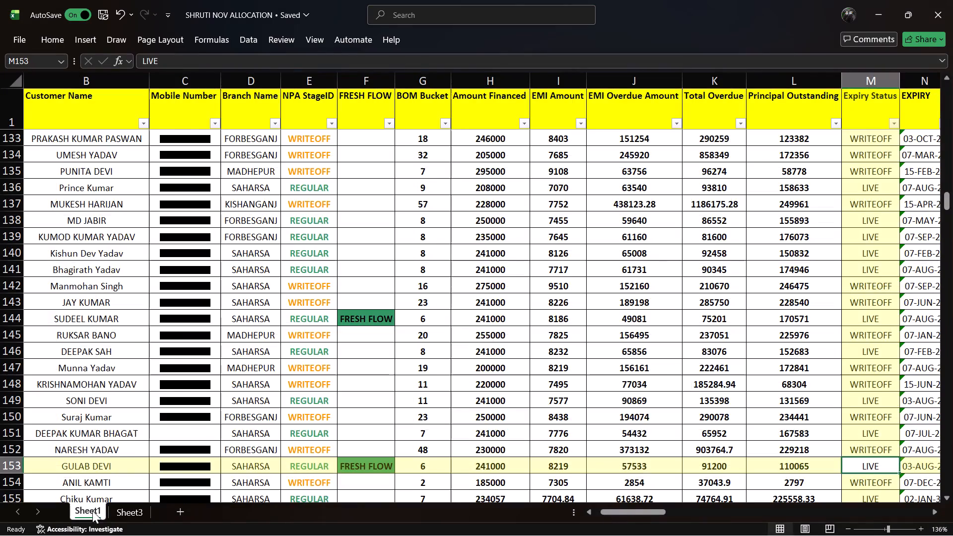
left_click(10, 106)
key("ctrl+c")
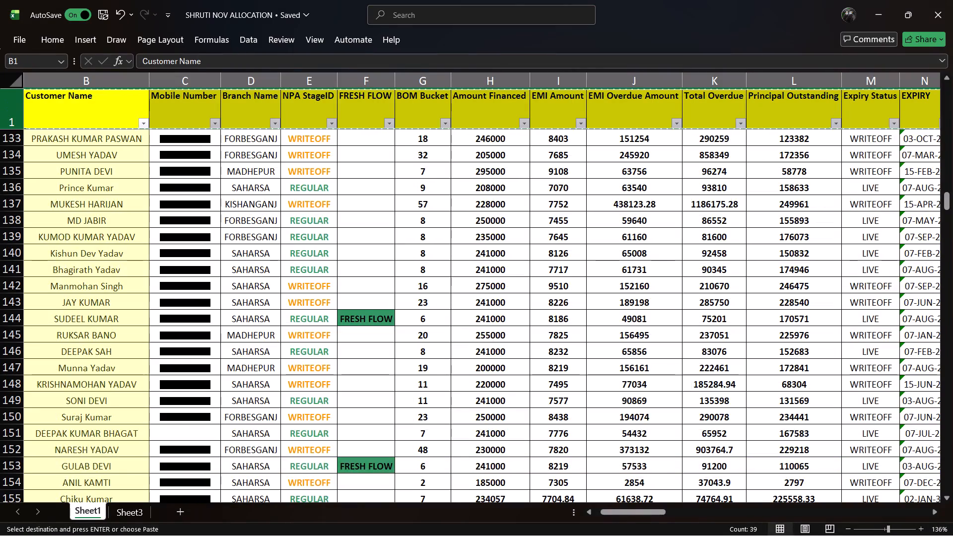
left_click(123, 517)
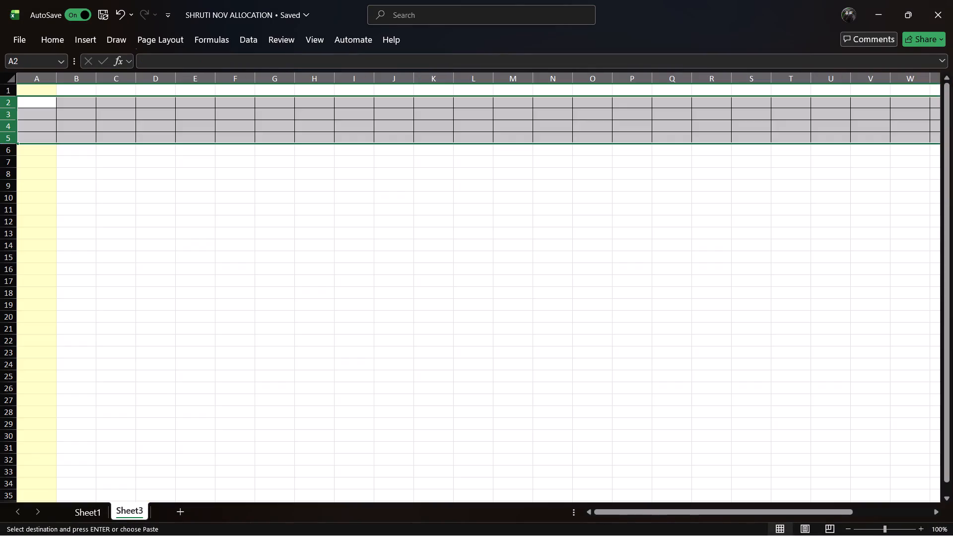
left_click(41, 90)
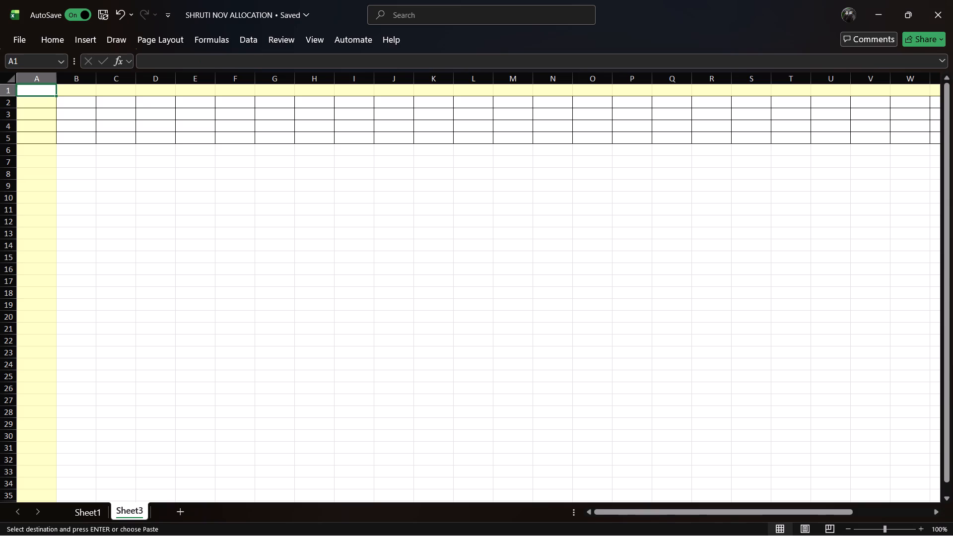
key("ctrl+v")
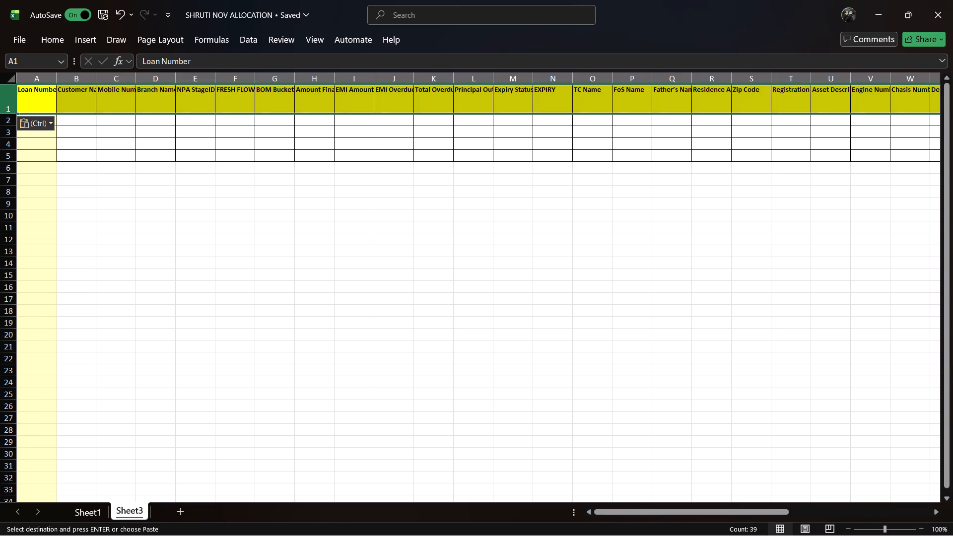
left_click(218, 168)
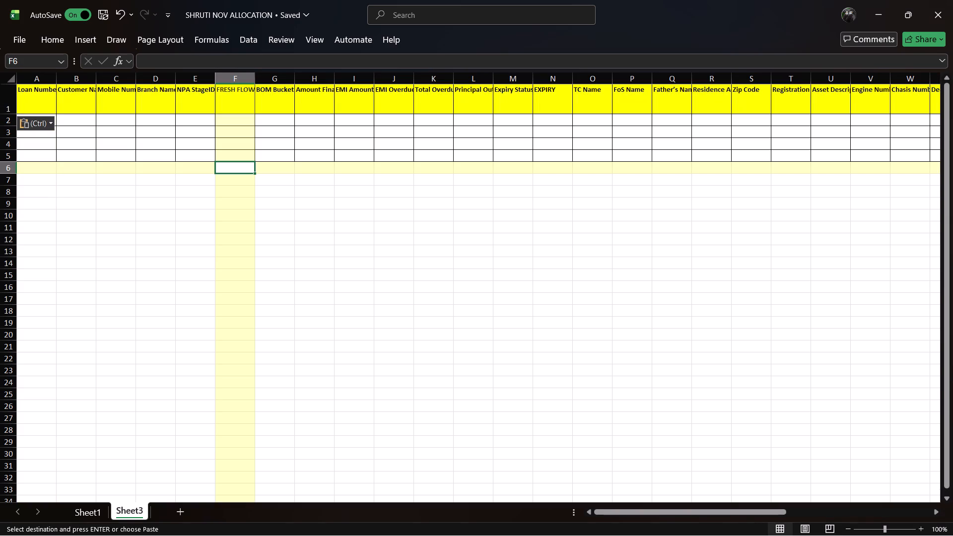
Return to the row 153 FRESH FLOW record in Sheet1 and enter CHHAT PUJA KE BAD as its FEED BACK.
left_click(84, 511)
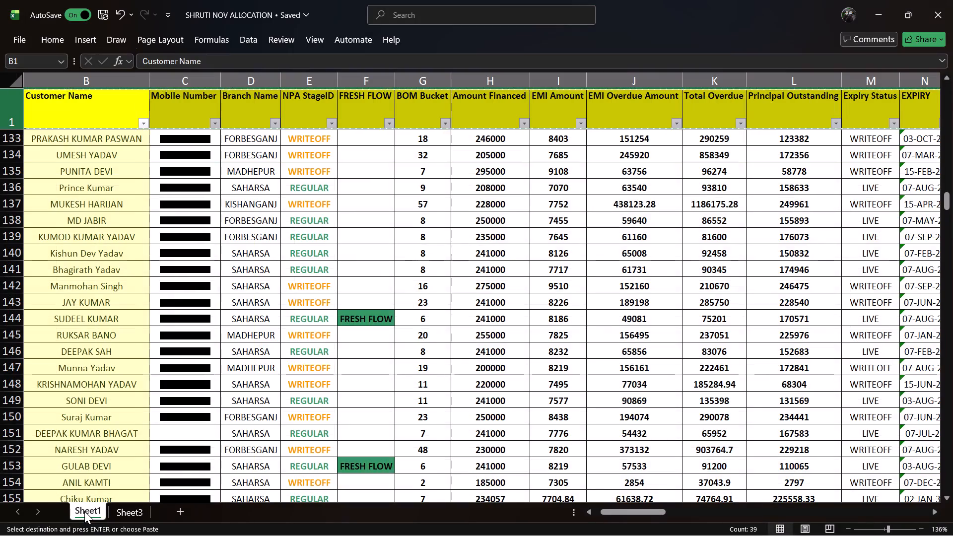
left_click(376, 464)
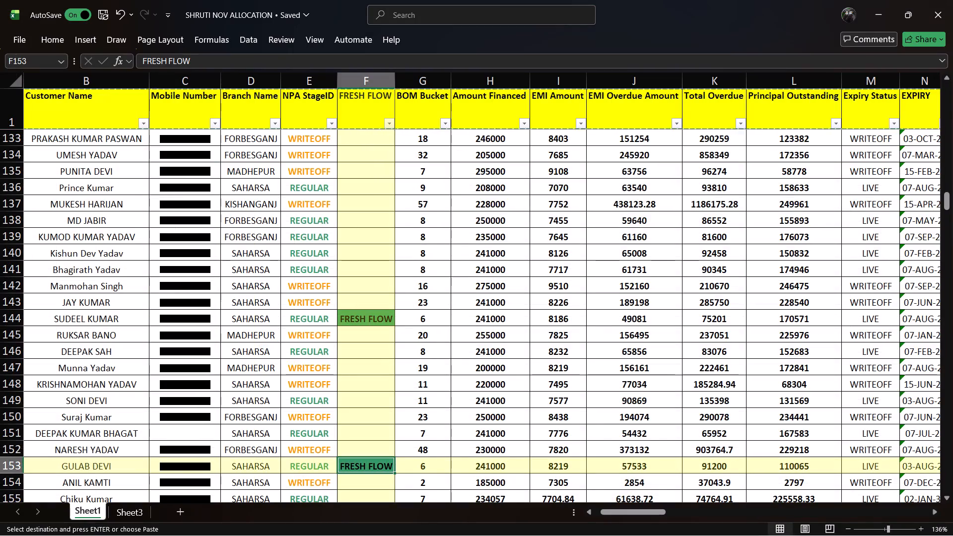
key("Right")
key("Right")
key("Right")
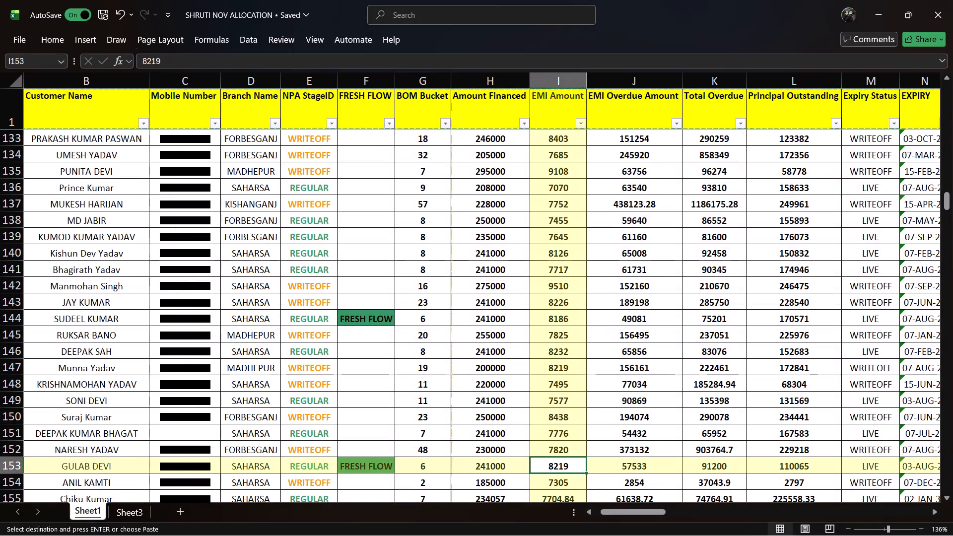
key("Right")
key("Right")
key("Right")
key("Right")
key("Right")
key("Right")
key("Right")
key("Right")
key("Right")
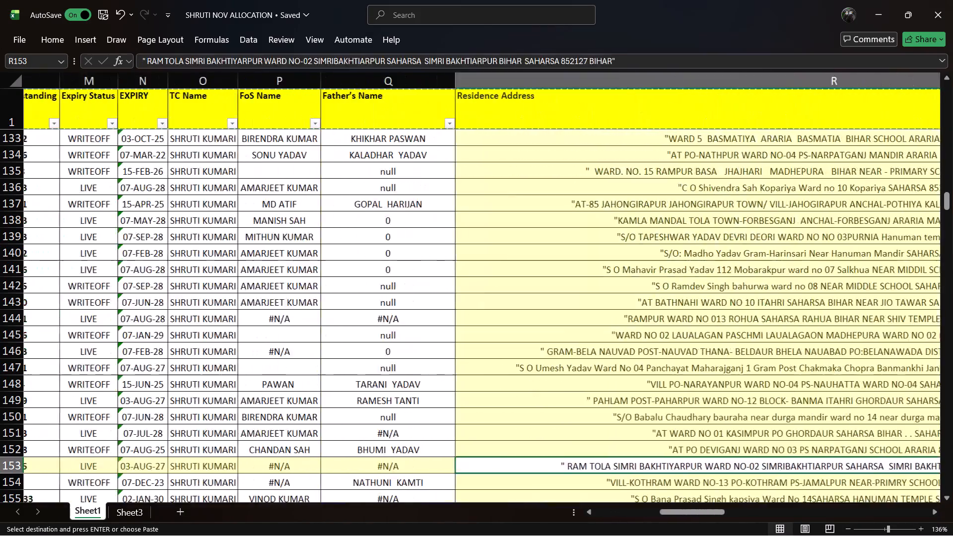
key("Right")
key("Right")
key("Right")
key("Right")
key("Right")
key("Right")
key("Right")
key("Right")
key("Right")
key("Right")
key("Right")
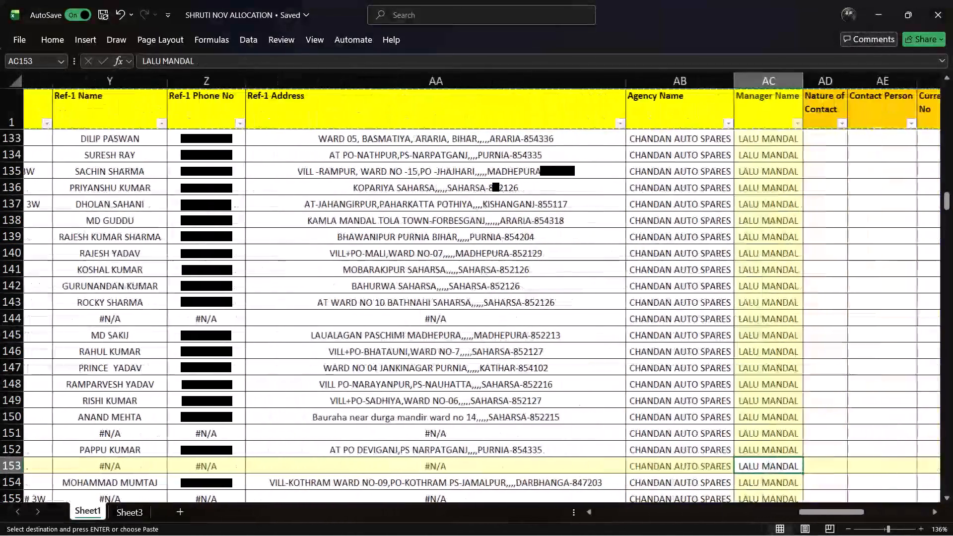
key("Right")
key("Right")
key("Right")
key("Right")
key("Right")
key("Right")
key("Right")
key("Right")
key("Right")
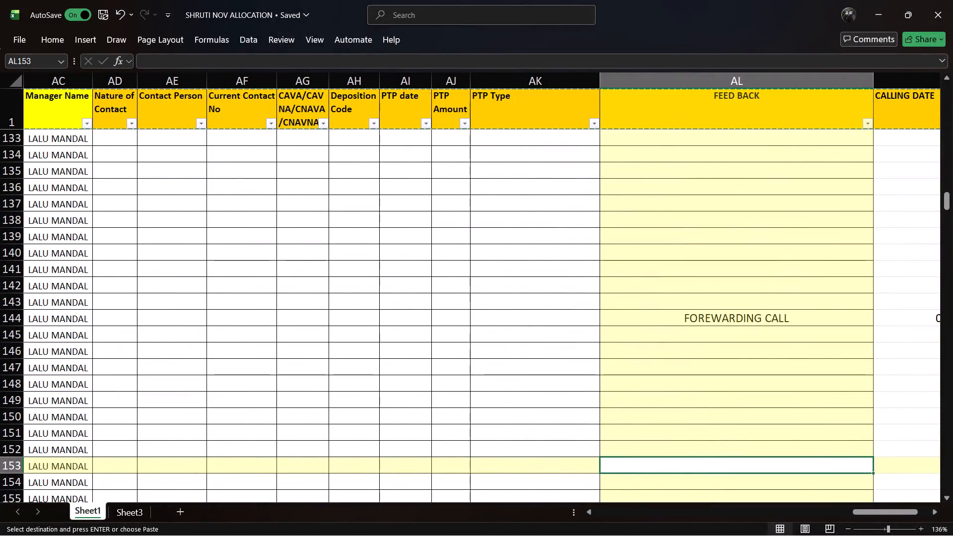
double_click(649, 467)
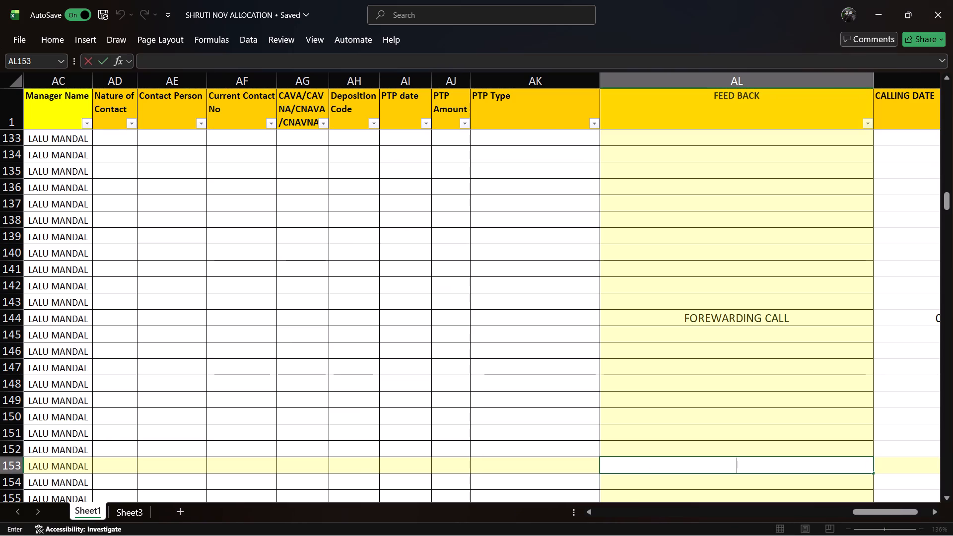
type("CHH")
type("AT")
key("space")
type("PUJA")
key("space")
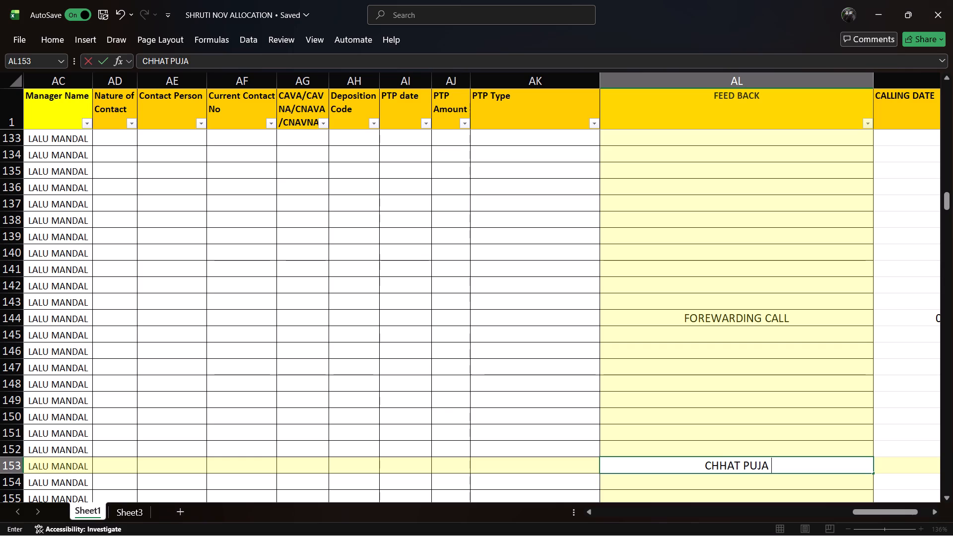
type("KE BAD")
key("space")
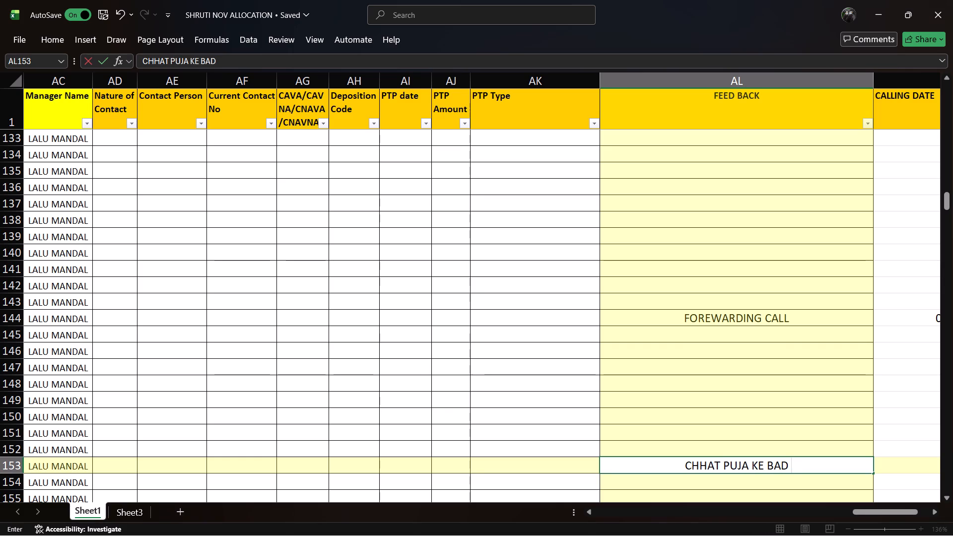
Enter 30K as the PTP Amount for row 153 and save the workbook.
left_click(448, 471)
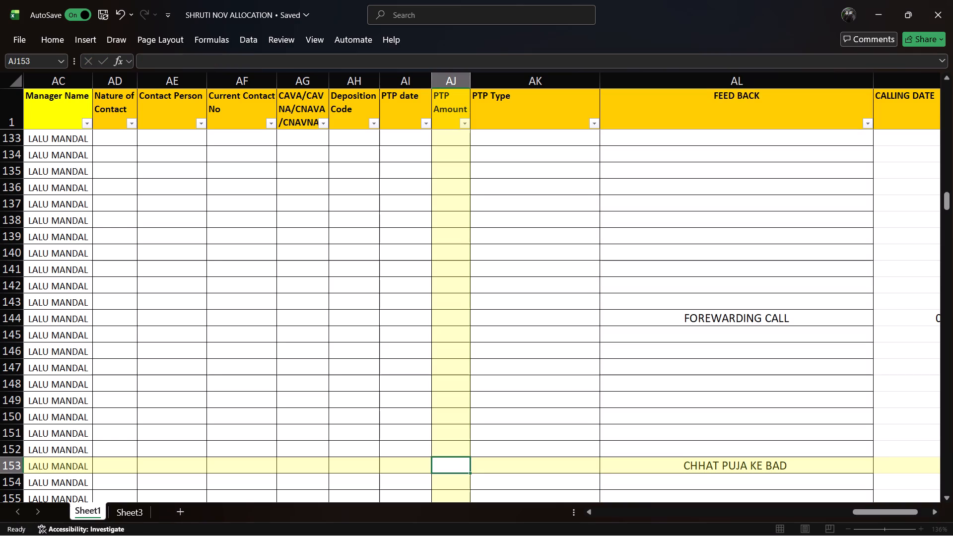
type("30")
key("k")
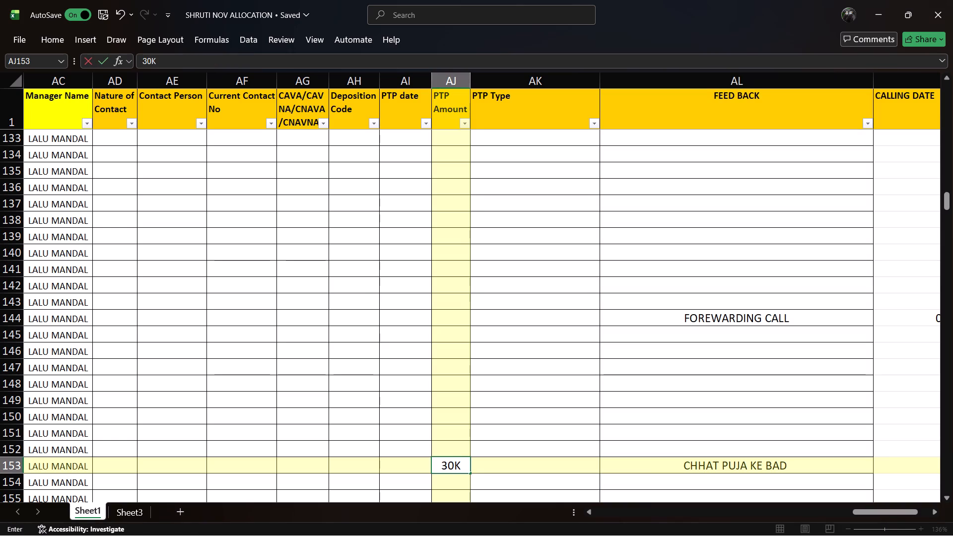
key("ctrl+s")
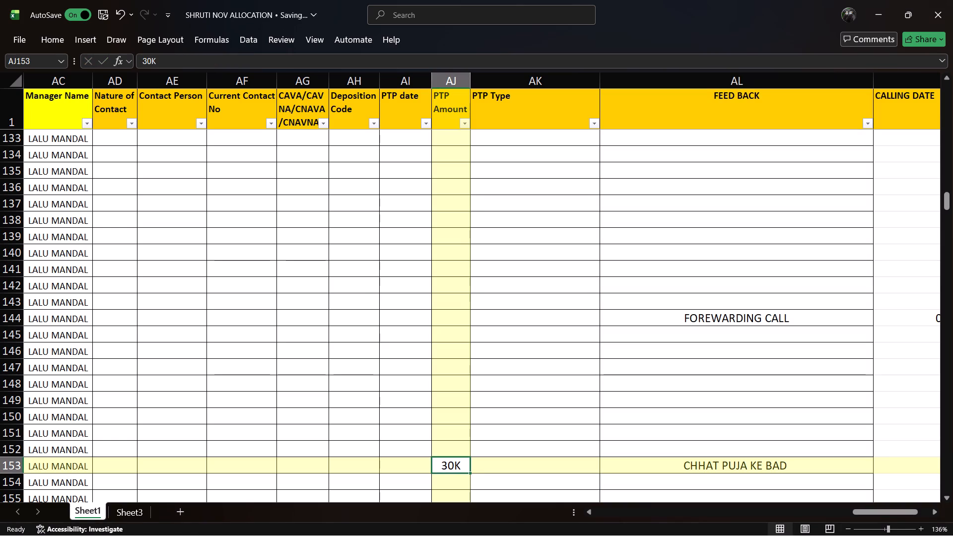
Go back to the Loan Number cell of row 153 and review the record across to Total Overdue.
key("Left")
key("Left")
key("Left")
key("Left")
key("Left")
key("Left")
key("Left")
key("Left")
key("Left")
key("Left")
key("Left")
key("Left")
key("Left")
key("Left")
key("Left")
key("Left")
key("Left")
key("Left")
key("Left")
key("Left")
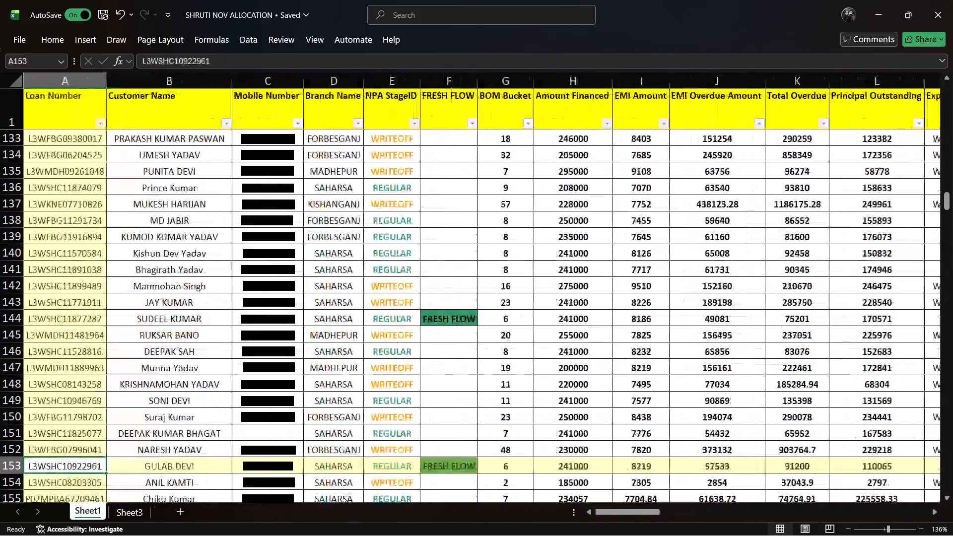
key("Right")
key("Right")
key("Right")
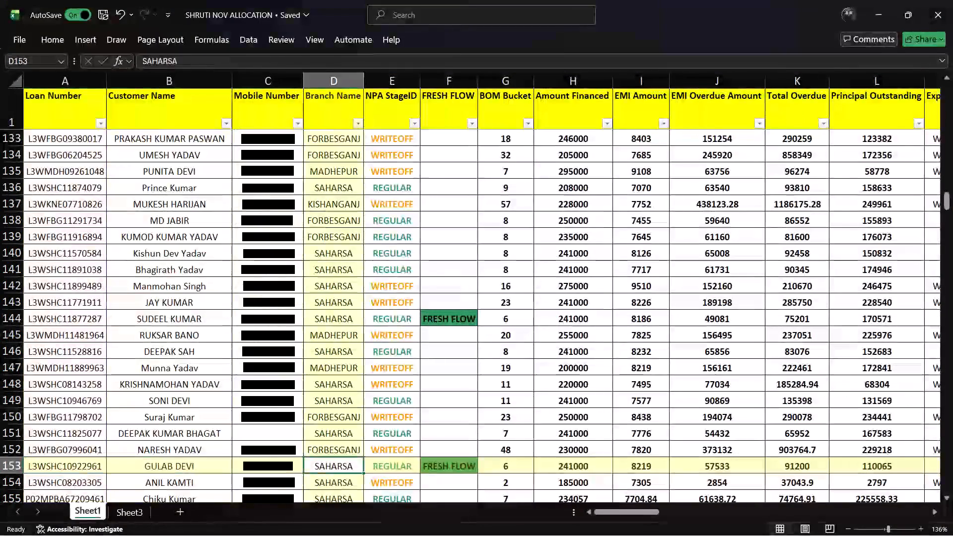
key("Right")
key("Right")
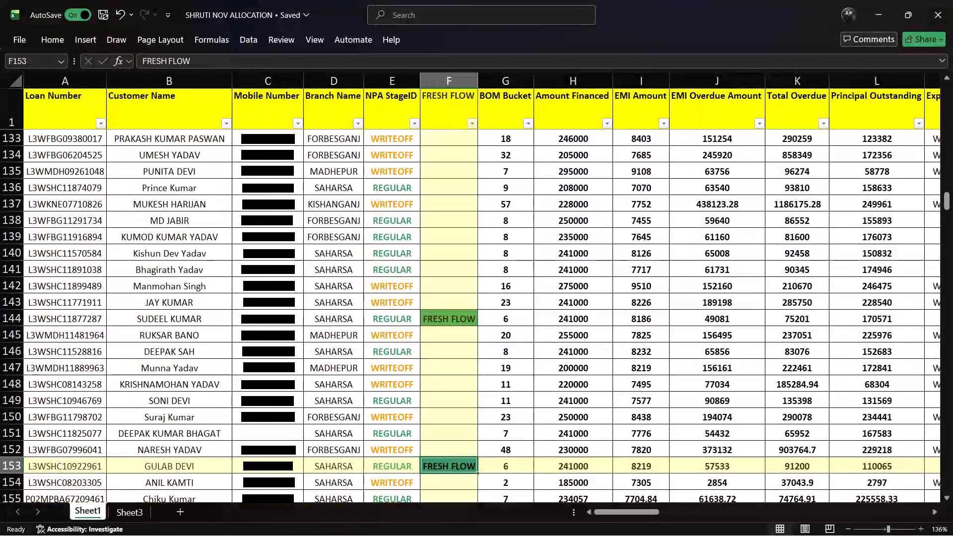
key("Right")
key("Right")
key("Right")
key("Right")
key("Right")
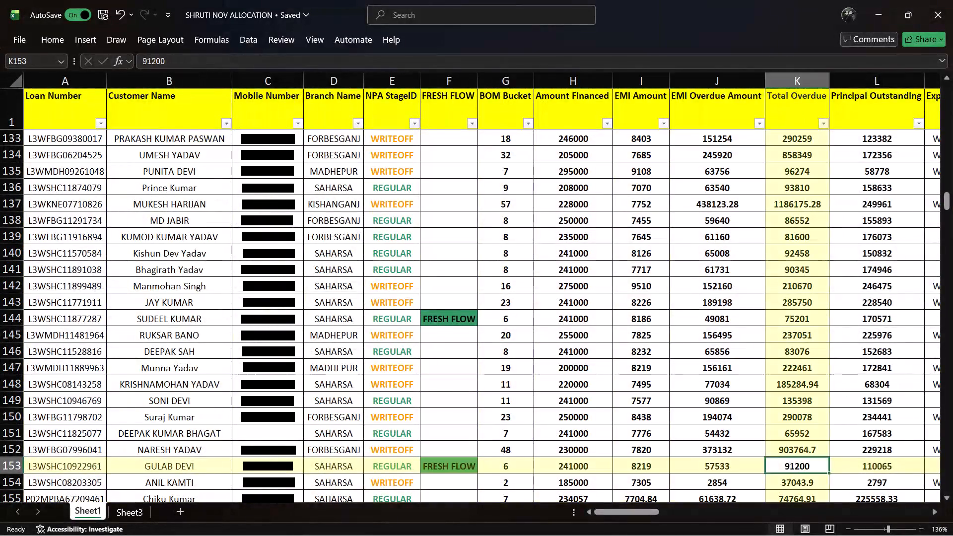
Log the row 153 call with Nature of Contact CALLING and Contact Person CUSTOMER.
key("Right")
key("Right")
key("Right")
key("Right")
key("Right")
key("Right")
key("Right")
key("Right")
key("Right")
key("Right")
key("Right")
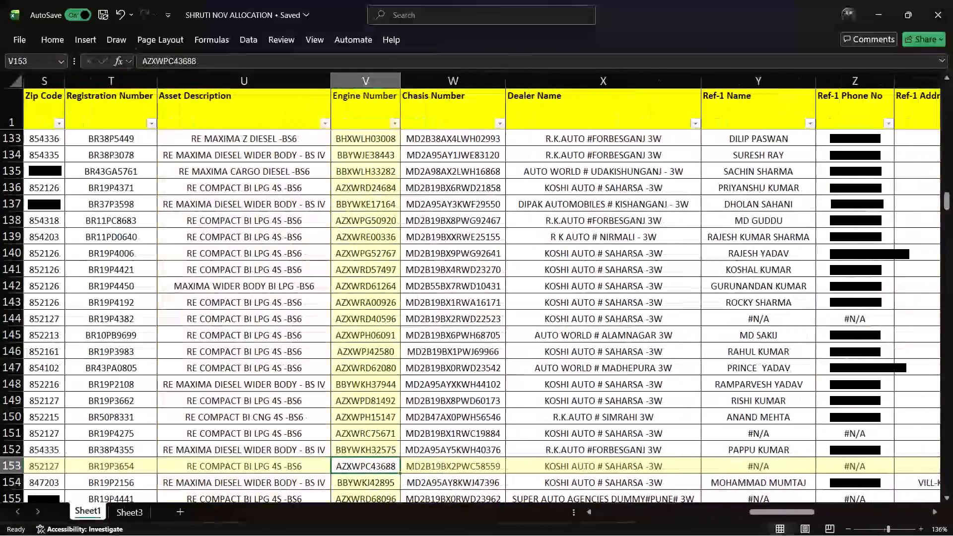
key("Right")
key("Right")
key("Right")
key("Right")
key("Right")
key("Right")
key("Right")
key("Right")
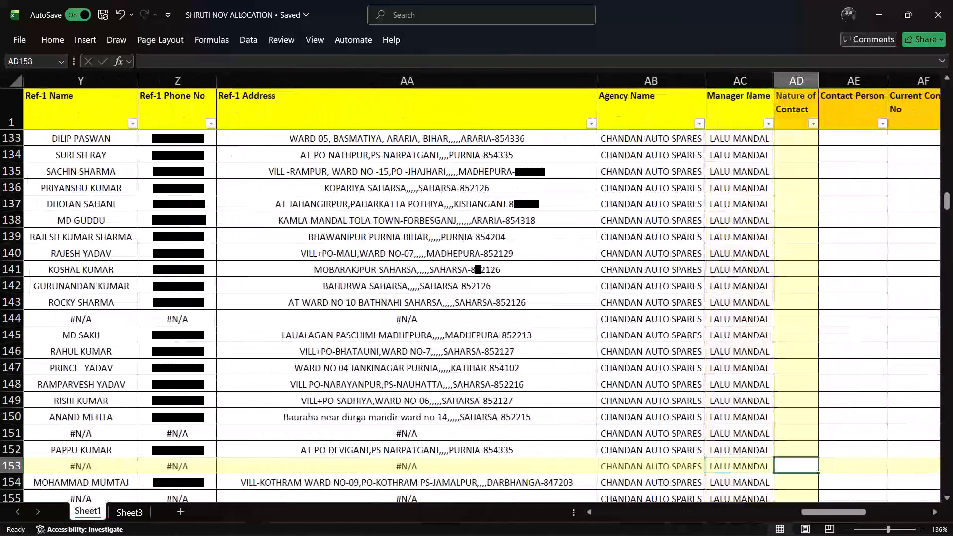
type("CALL")
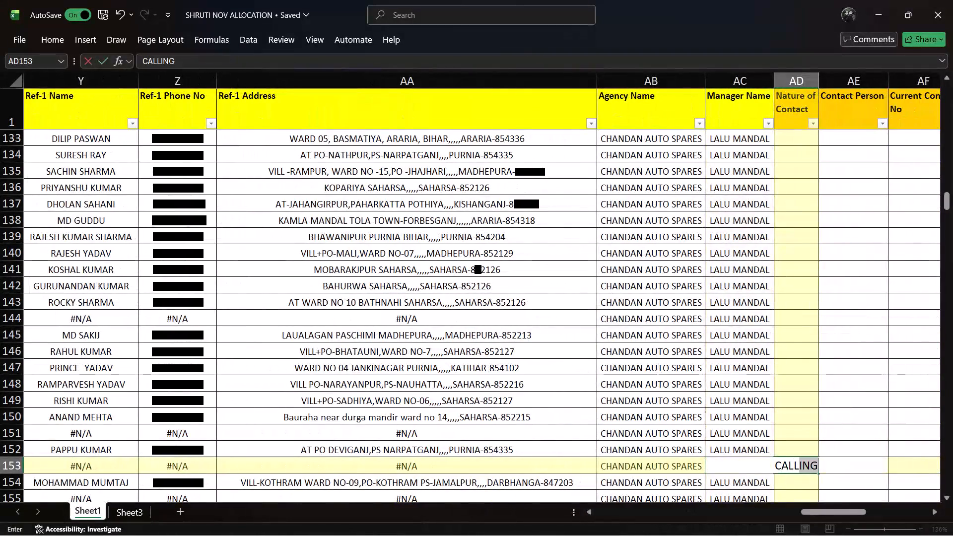
key("Right")
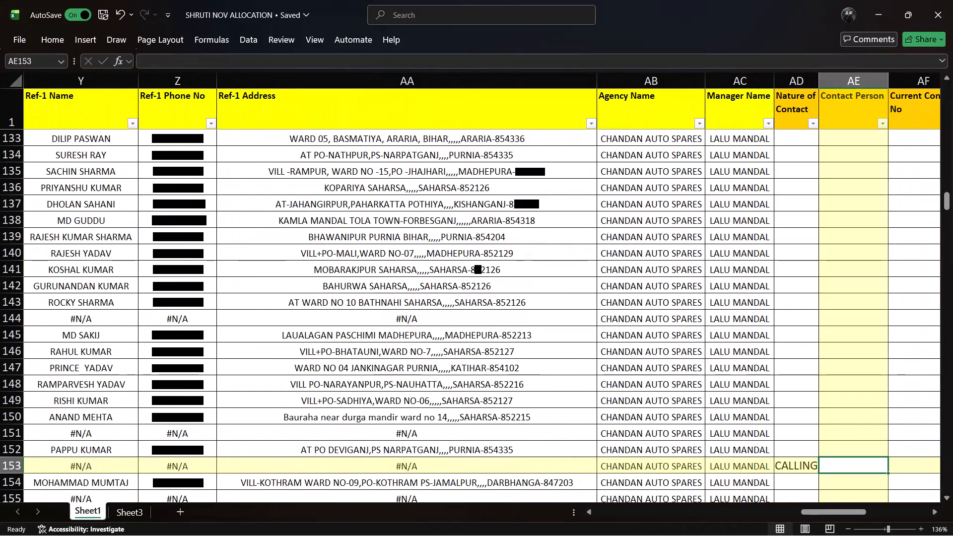
key("c")
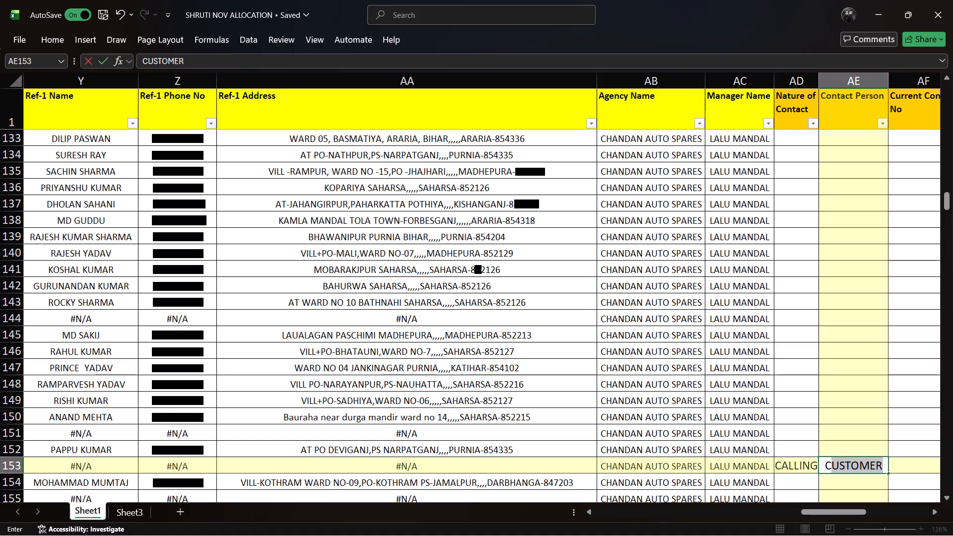
key("Right")
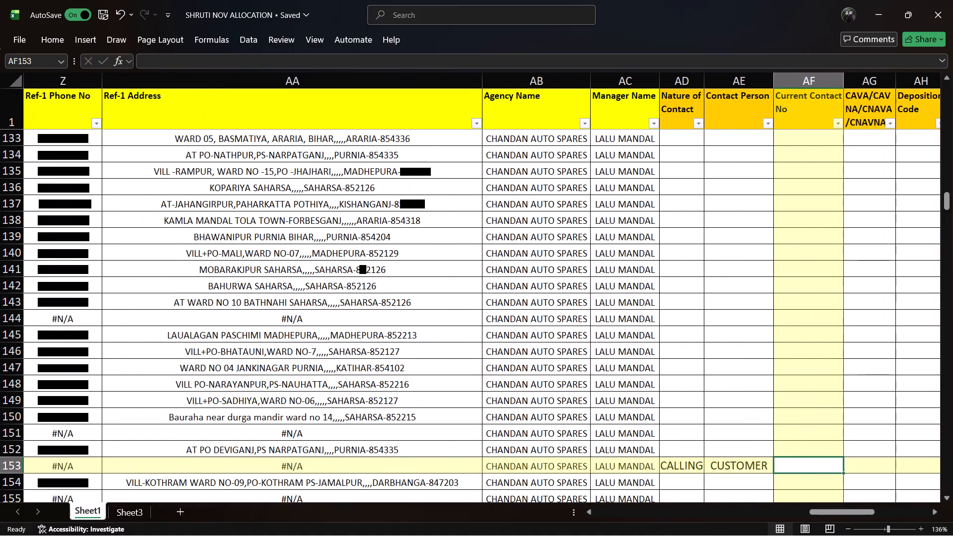
Check the row 153 call fields through PTP Amount and return to the beginning of that record.
key("Right")
key("Right")
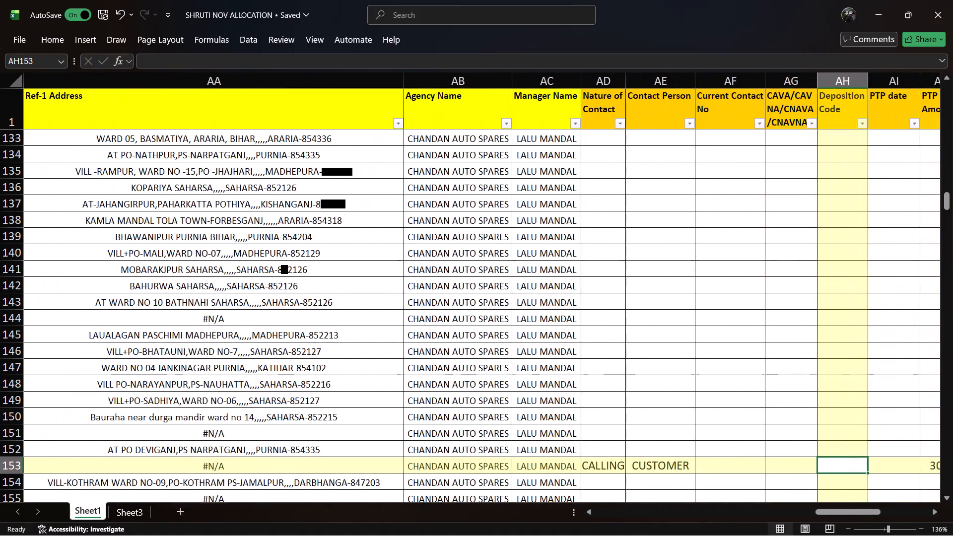
key("Right")
key("Right")
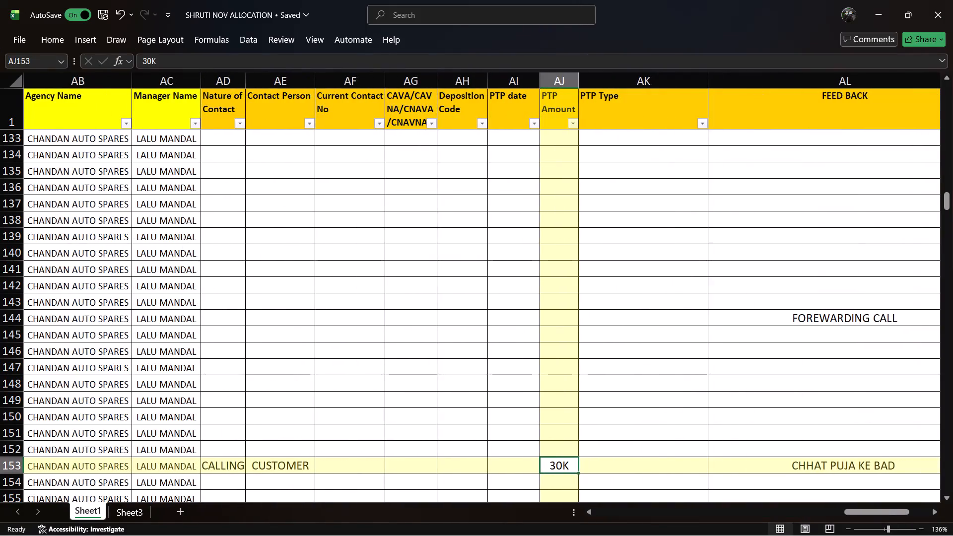
key("Left")
key("Left")
key("Left")
key("Left")
key("Left")
key("Left")
key("Left")
key("Left")
key("Left")
key("Left")
key("Left")
key("Left")
key("Left")
key("Left")
key("Left")
key("Left")
key("Left")
key("Left")
key("Left")
key("Left")
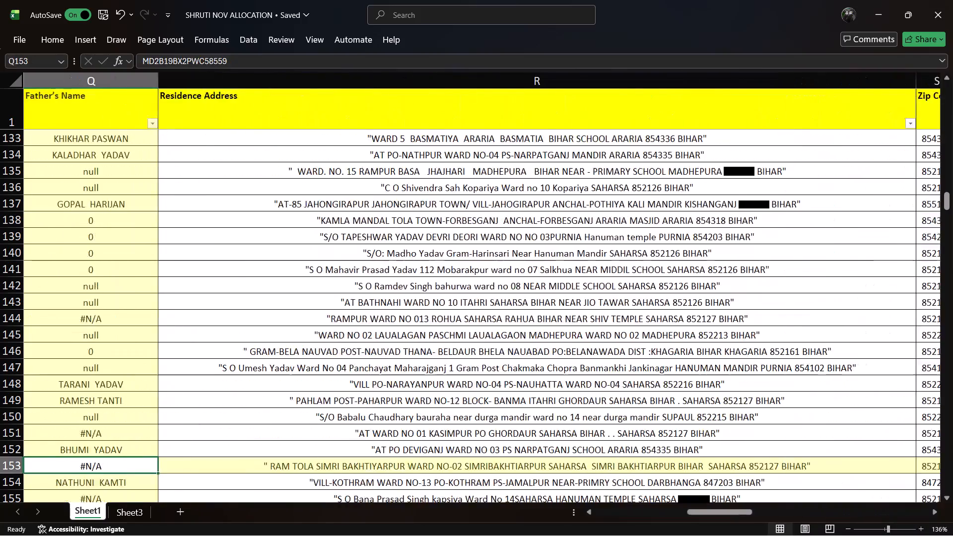
key("Right")
key("Right")
key("Right")
key("Right")
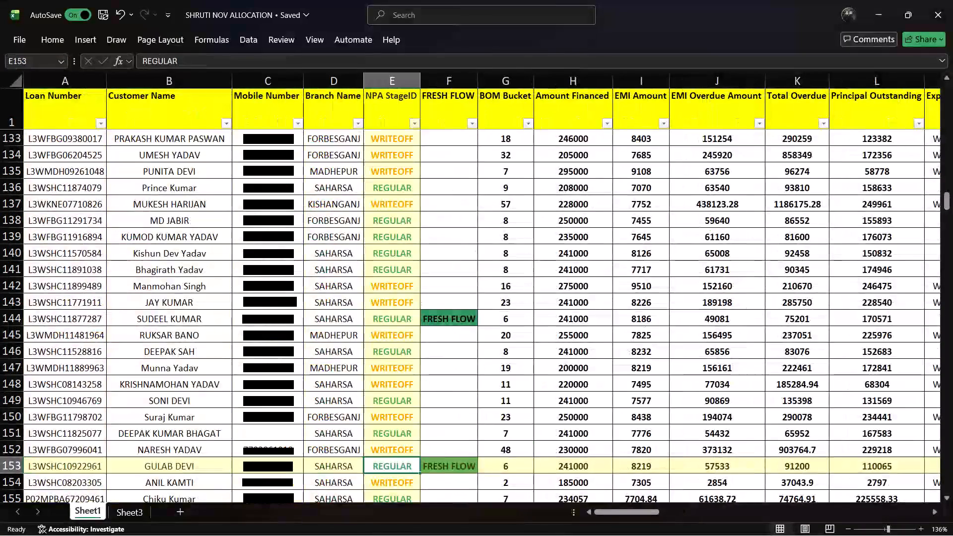
Go down the FRESH FLOW column from row 153 to the next flagged record, in row 199.
key("Right")
key("Down")
key("Down")
key("Down")
key("Down")
key("Down")
key("Down")
key("Down")
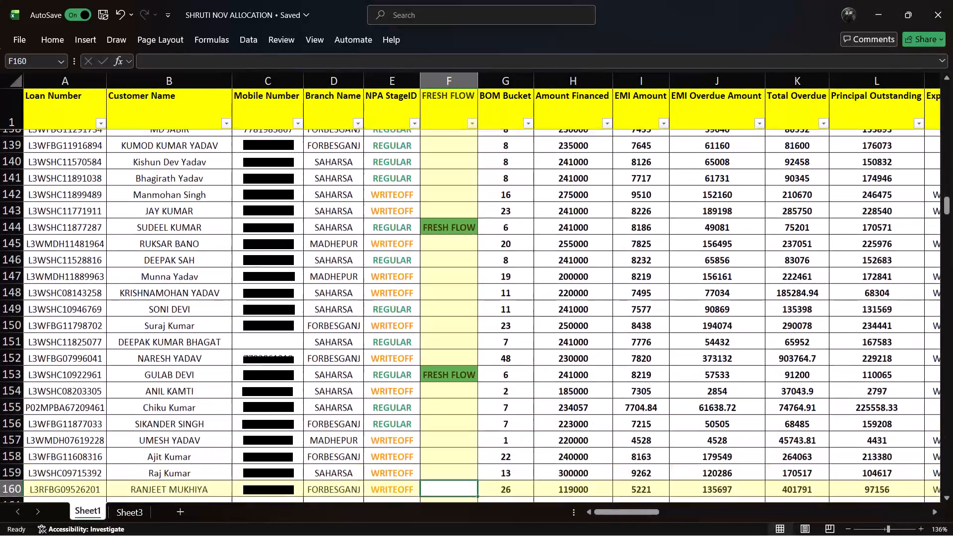
key("Down")
key("Down")
key("Down")
key("Down")
key("Down")
key("Down")
key("Down")
key("Down")
key("Down")
key("Down")
key("Down")
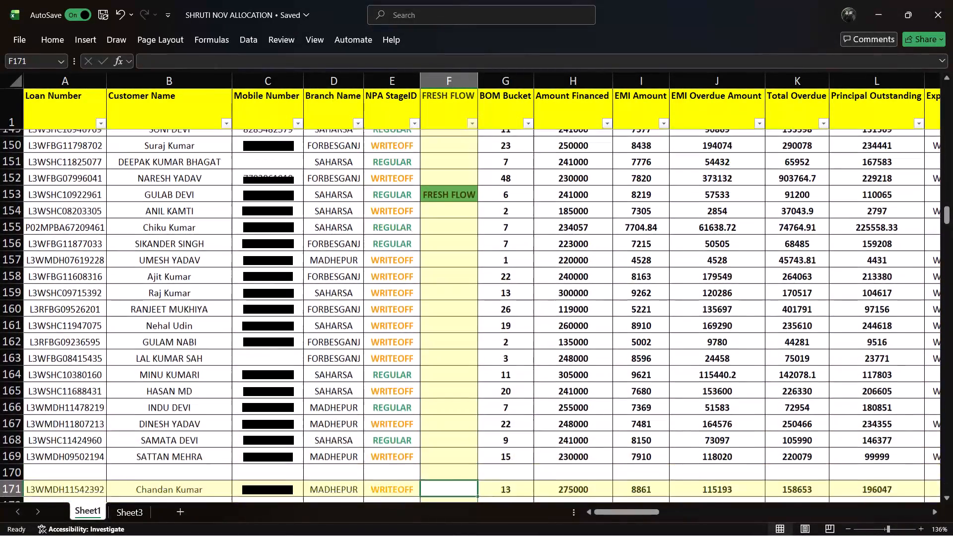
key("Down")
key("Down")
key("Down")
key("Down")
key("Down")
key("Down")
key("Down")
key("Down")
key("Down")
key("Down")
key("Down")
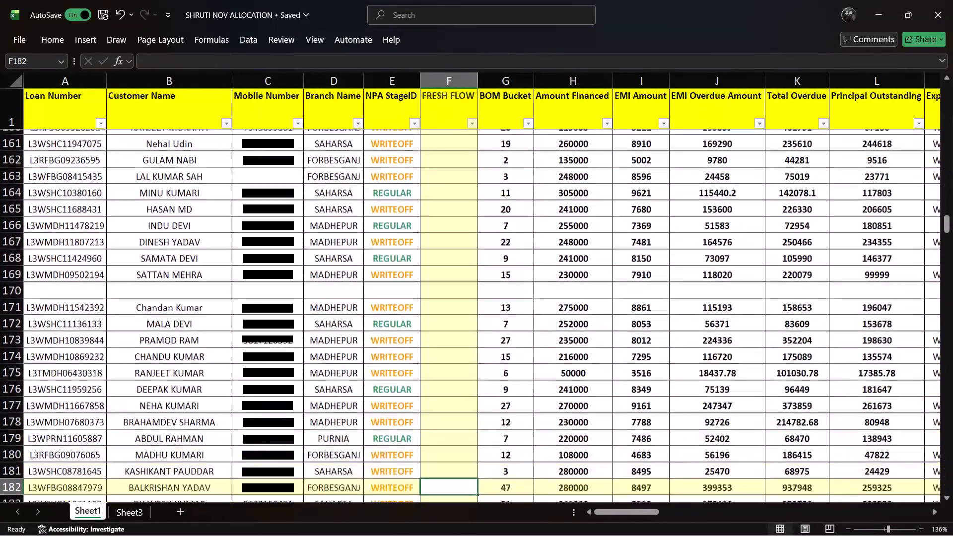
key("Down")
key("Down")
key("Down")
key("Down")
key("Down")
key("Down")
key("Down")
key("Down")
key("Down")
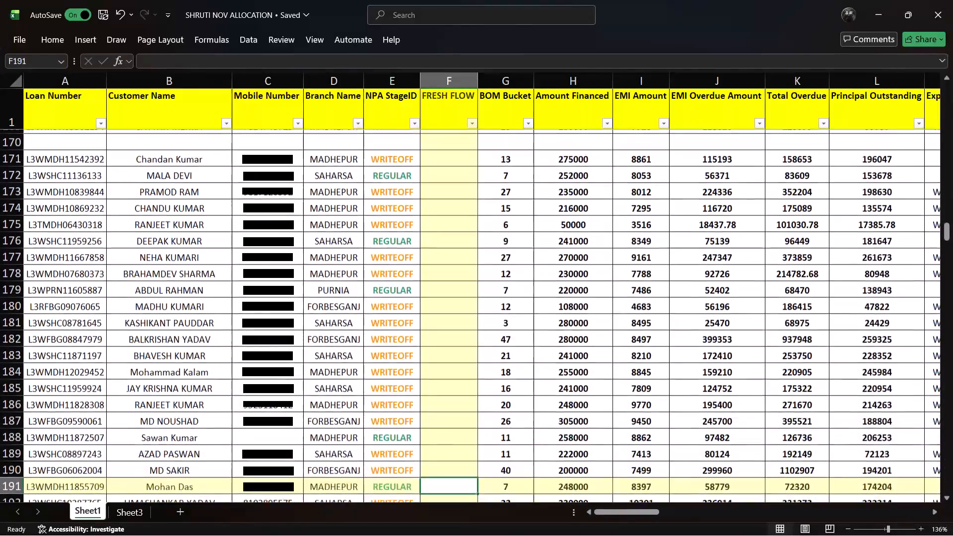
key("Down")
key("Down")
key("Down")
key("Down")
key("Down")
key("Down")
key("Down")
key("Down")
key("Down")
key("Down")
key("Down")
key("Down")
key("Down")
key("Down")
key("Down")
key("Down")
key("Down")
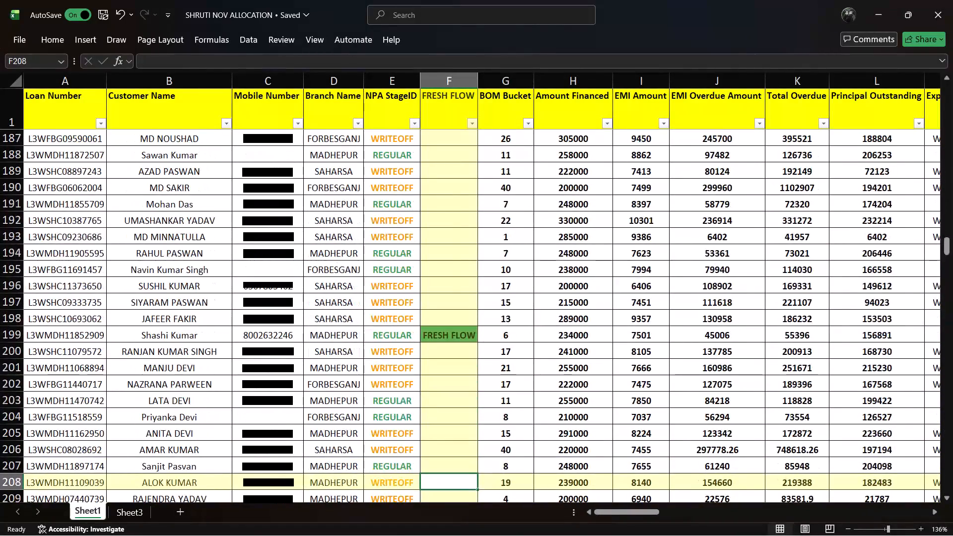
left_click(452, 335)
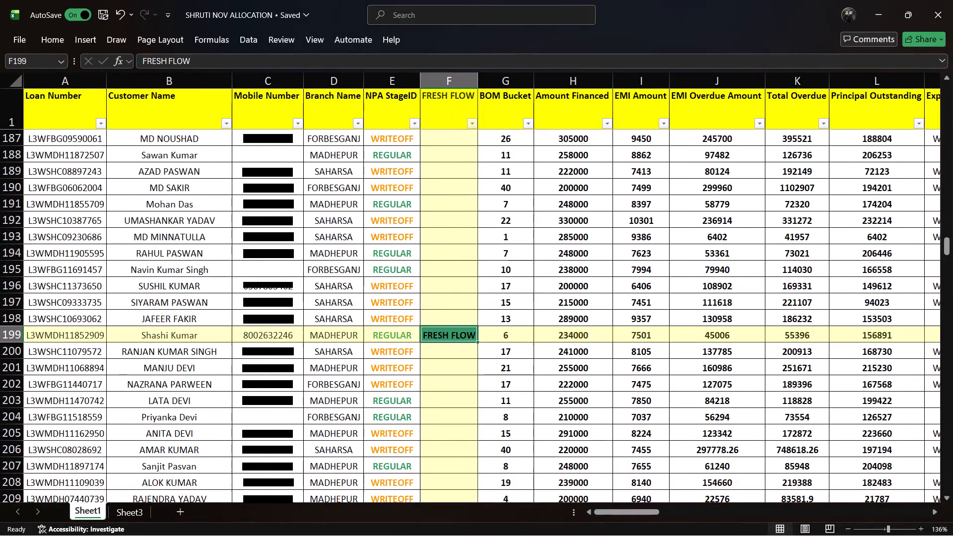
Look up the customer name and mobile number of the row 199 FRESH FLOW record for the call.
key("Left")
key("Left")
key("Left")
key("Left")
key("Left")
key("Left")
key("Left")
key("Left")
key("Left")
key("Left")
key("Left")
key("Left")
key("Left")
key("Left")
key("Left")
key("Left")
key("Left")
key("Right")
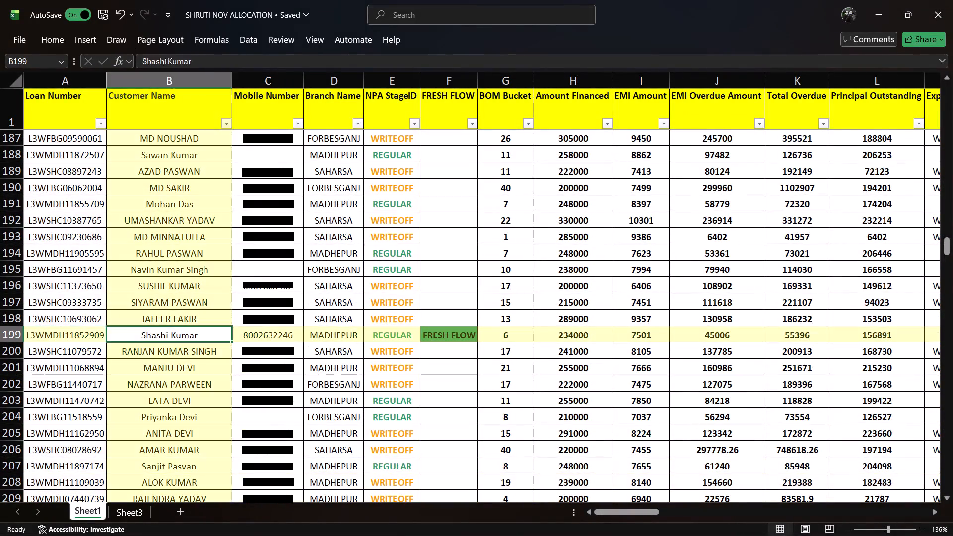
key("Right")
key("Right")
key("Left")
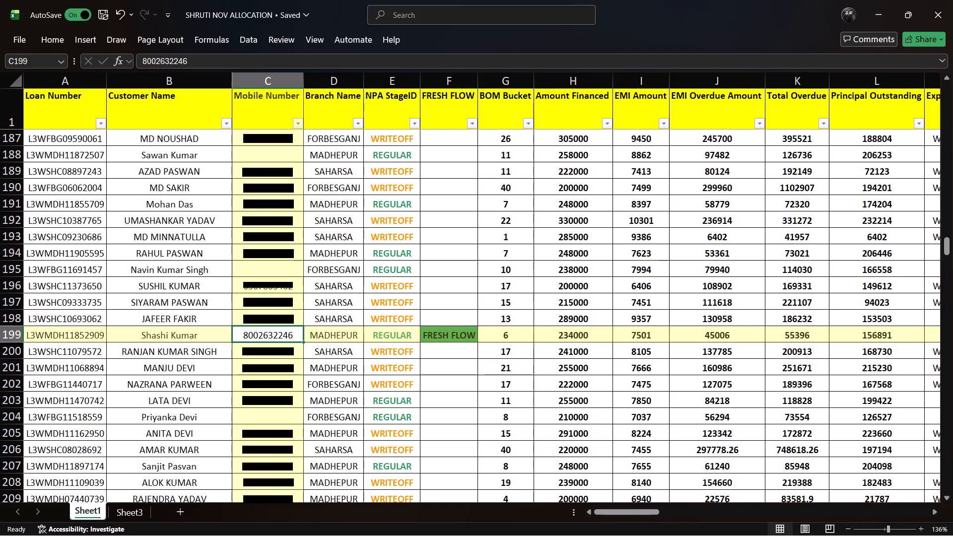
Enter SWITCH OFF as the FEED BACK for the row 199 record.
key("Right")
key("Right")
key("Right")
key("Right")
key("Right")
key("Right")
key("Right")
key("Right")
key("Right")
key("Right")
key("Right")
key("Right")
key("Right")
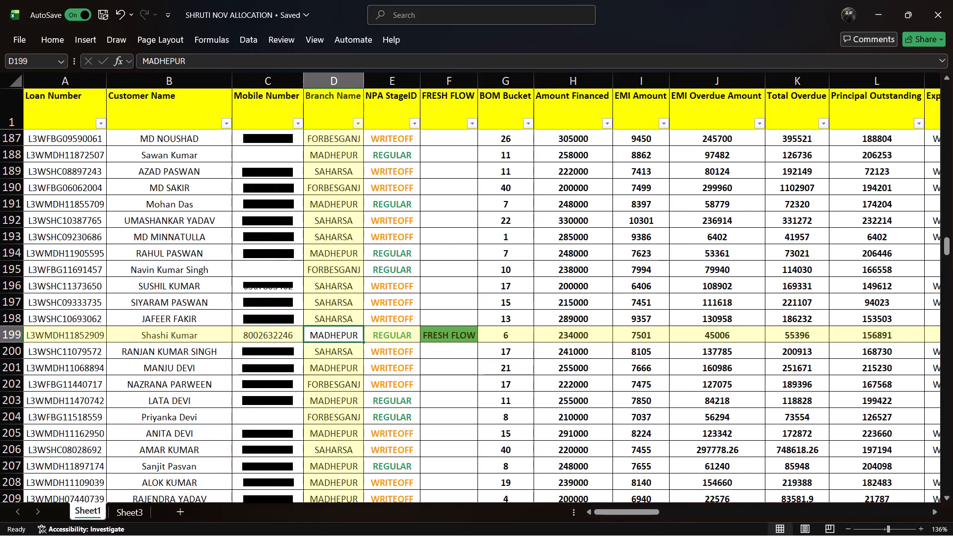
key("Right")
key("Right")
key("Right")
key("Right")
key("Right")
key("Right")
key("Right")
key("Right")
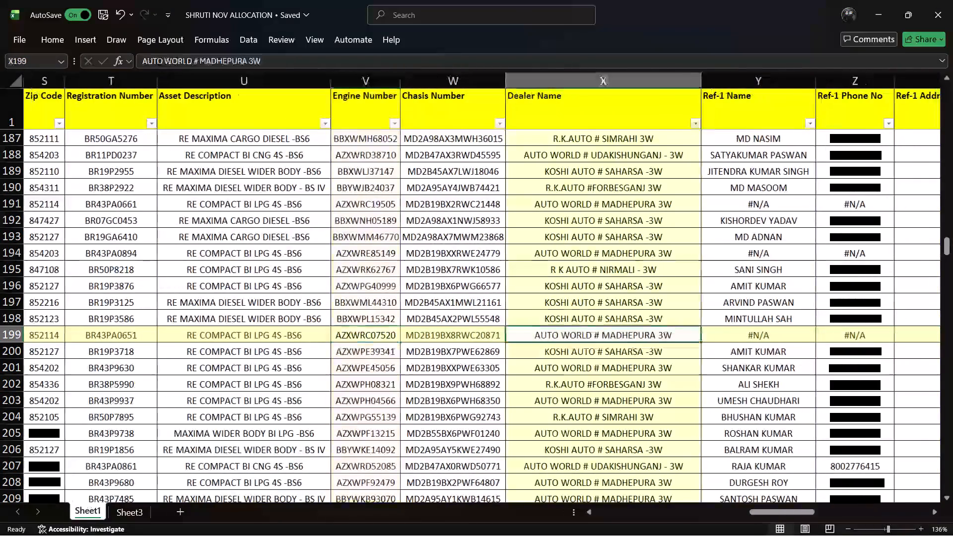
key("Right")
key("Right")
key("Right")
key("Right")
key("Right")
key("Right")
key("Right")
key("Right")
key("Right")
key("Right")
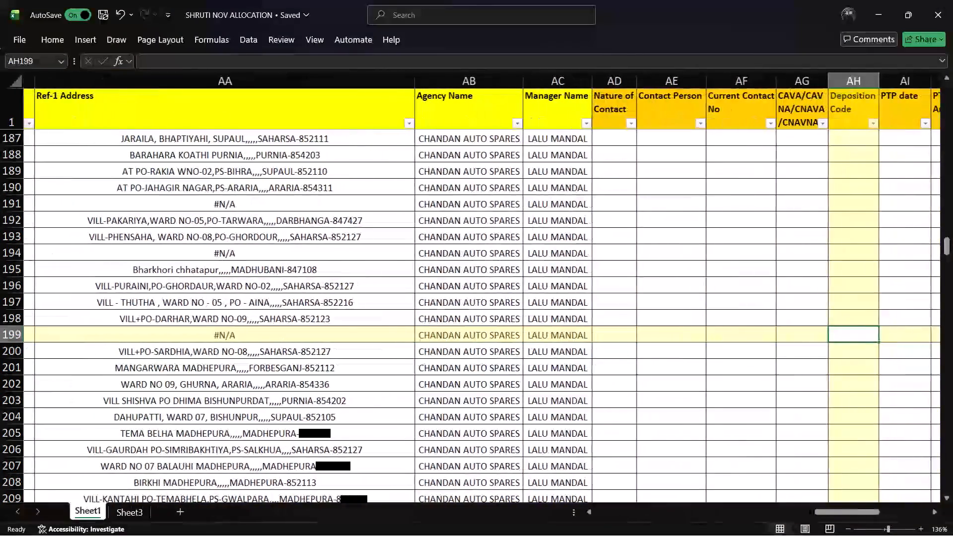
key("Right")
key("Right")
key("Right")
key("Right")
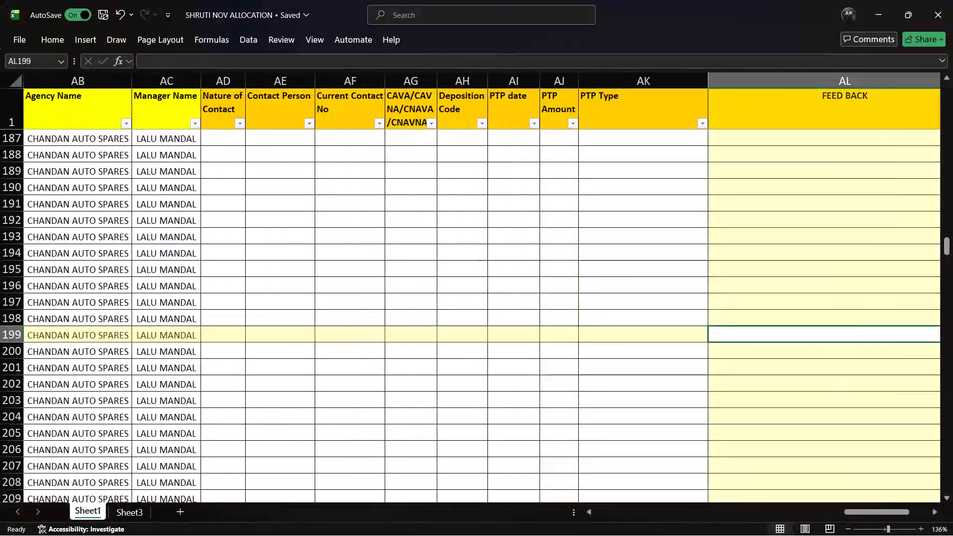
type("SW")
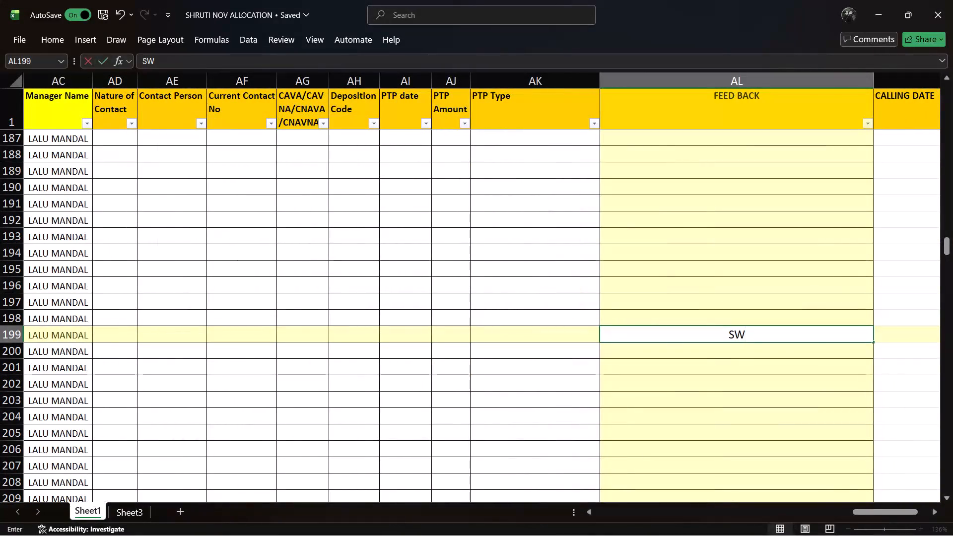
type("ITCH OFF")
key("Right")
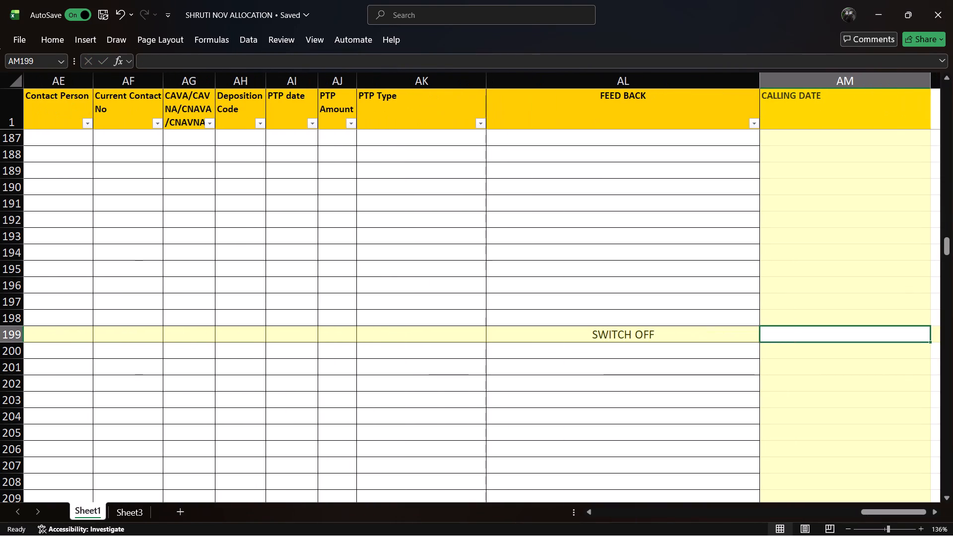
Enter today's date as the CALLING DATE for the row 199 record, return to its Loan Number and save the workbook.
key("ctrl+semicolon")
key("Left")
key("Left")
key("Left")
key("Left")
key("Left")
key("Left")
key("Left")
key("Left")
key("Left")
key("Left")
key("Left")
key("Left")
key("Left")
key("Left")
key("Left")
key("Left")
key("Left")
key("Left")
key("Left")
key("Left")
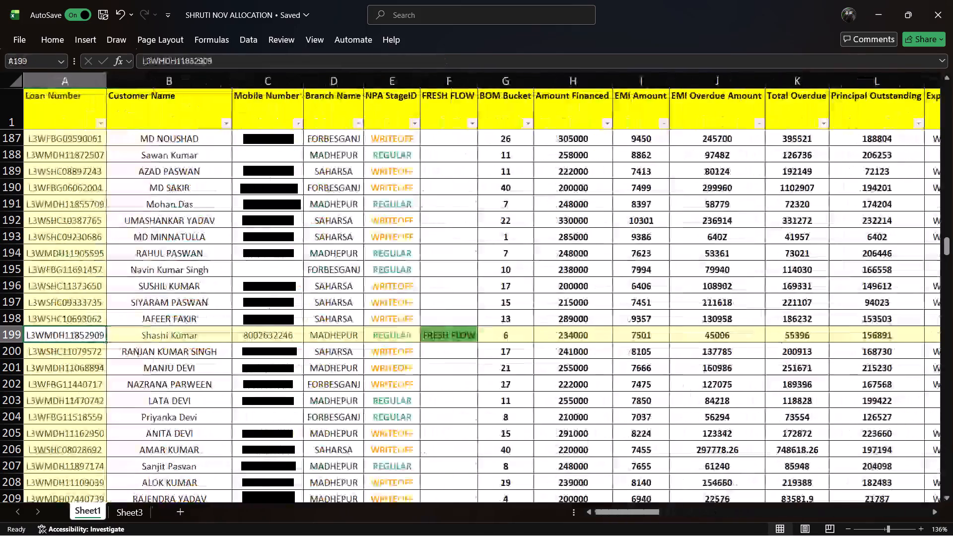
key("ctrl+s")
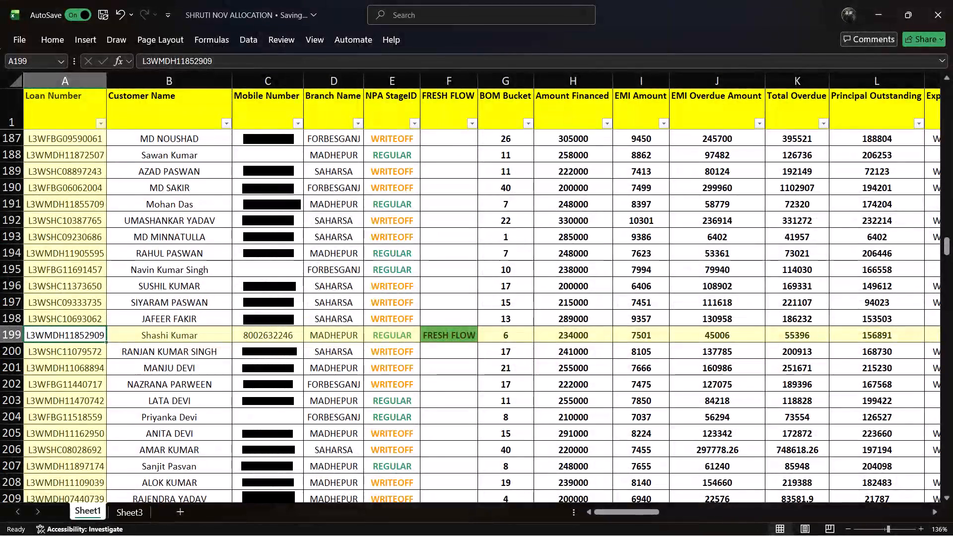
Go down the FRESH FLOW column from row 199 to the next flagged record, in row 221.
left_click(452, 335)
key("Down")
key("Down")
key("Down")
key("Down")
key("Down")
key("Down")
key("Down")
key("Down")
key("Down")
key("Down")
key("Down")
key("Down")
key("Down")
key("Down")
key("Down")
key("Down")
key("Down")
key("Down")
key("Down")
key("Down")
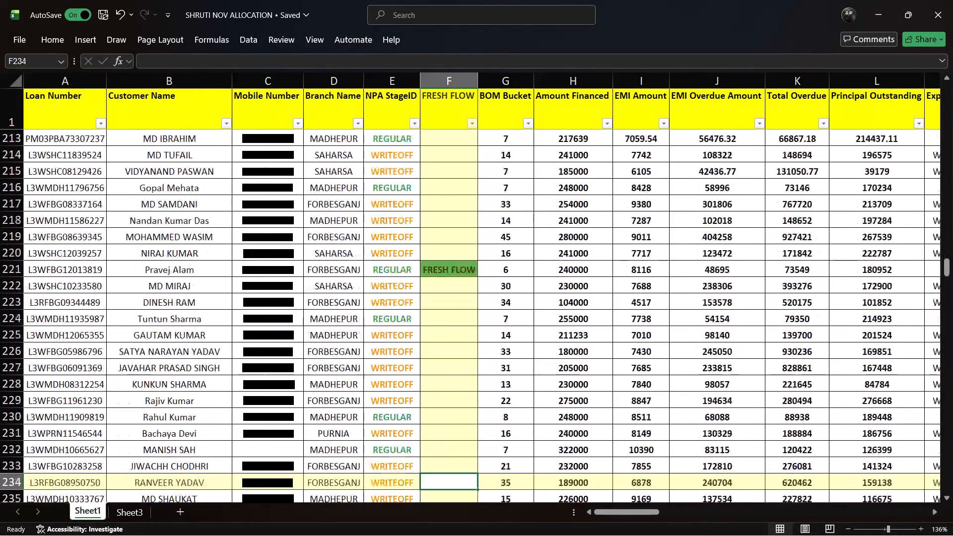
left_click(447, 270)
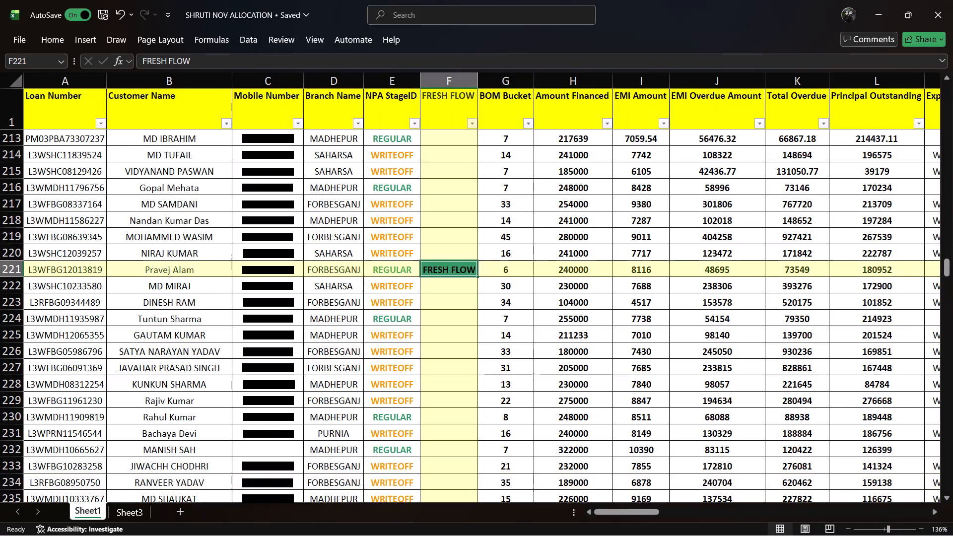
Look up the mobile number of the row 221 FRESH FLOW record for the call.
key("Left")
key("Left")
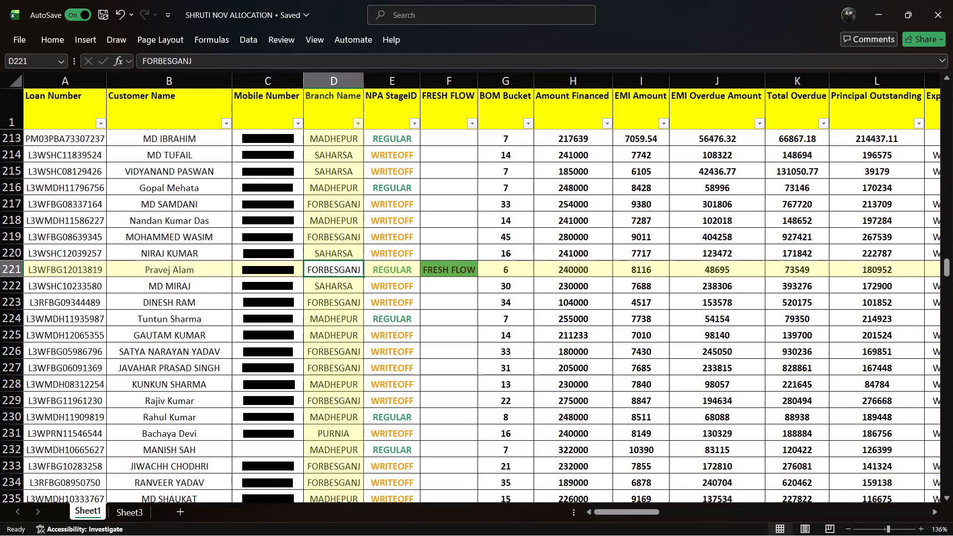
key("Left")
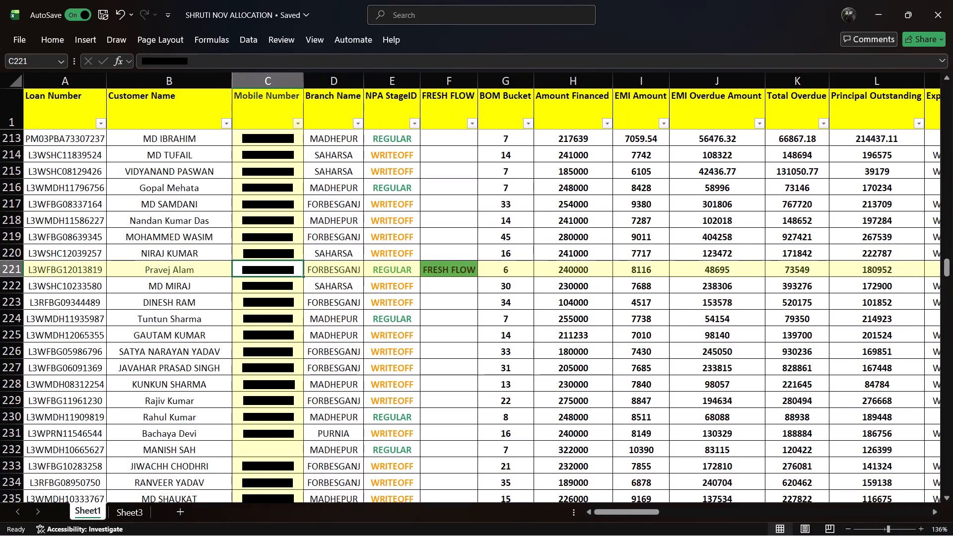
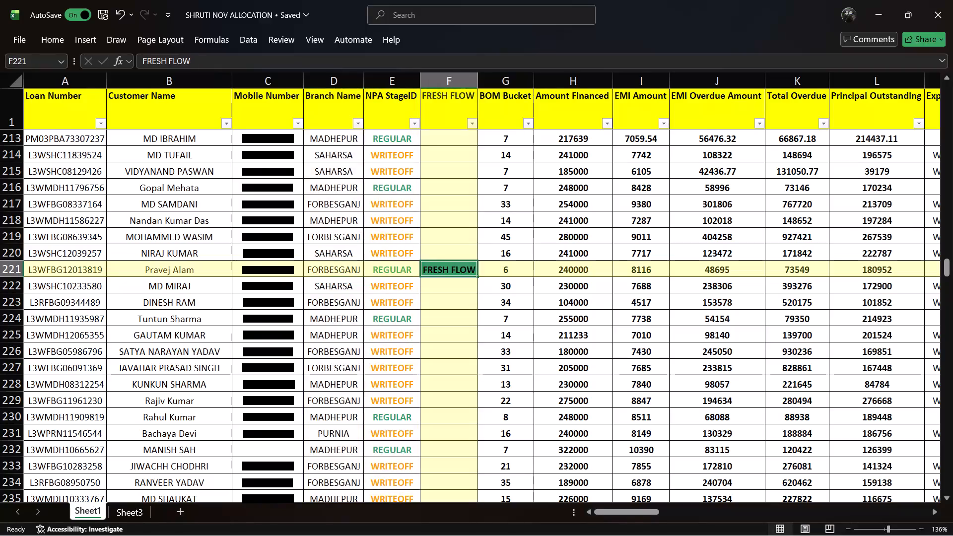
Enter CALL BUSY as the FEED BACK for the row 221 FRESH FLOW record.
key("Right")
key("Right")
key("Right")
key("Right")
key("Right")
key("Right")
key("Right")
key("Right")
key("Right")
key("Right")
key("Right")
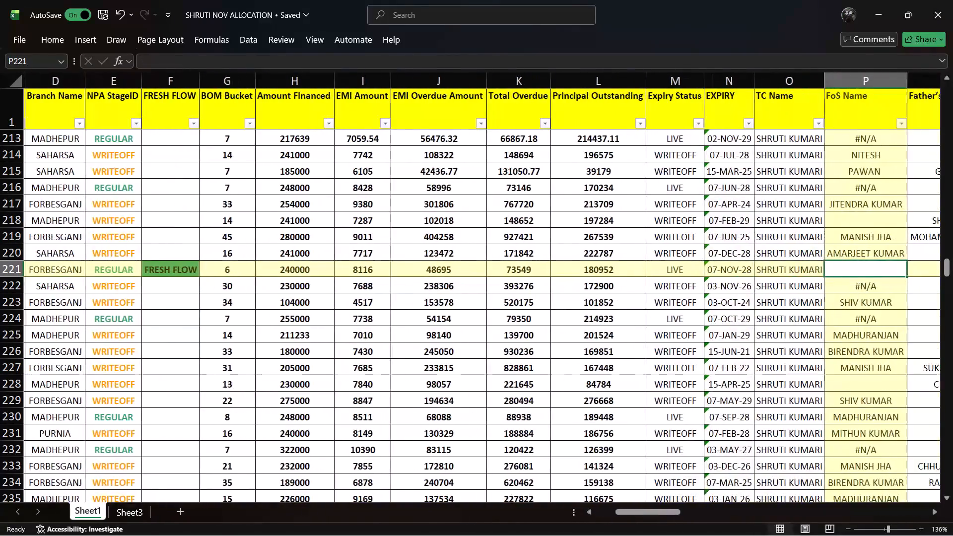
key("Right")
key("Right")
key("Right")
key("Right")
key("Right")
key("Right")
key("Right")
key("Right")
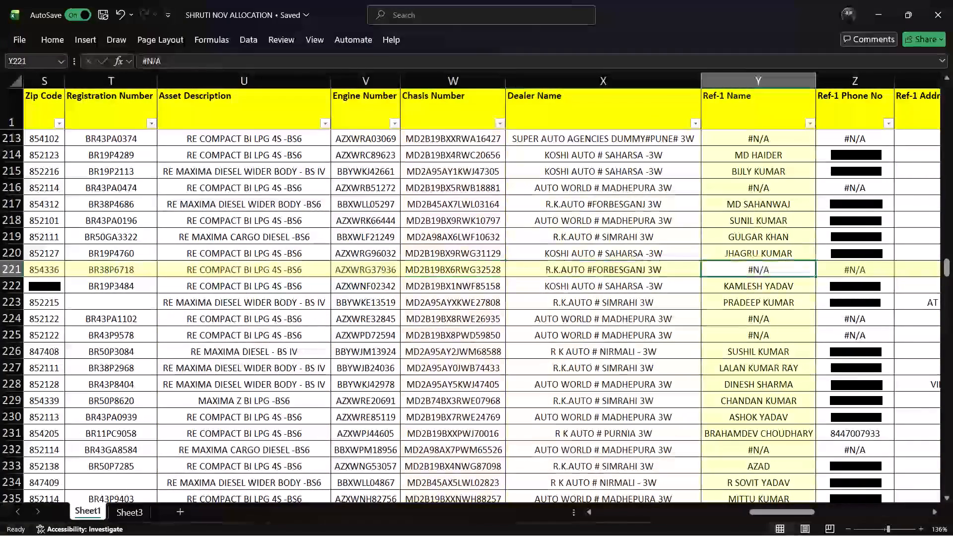
key("Right")
key("Right")
key("Right")
key("Right")
key("Right")
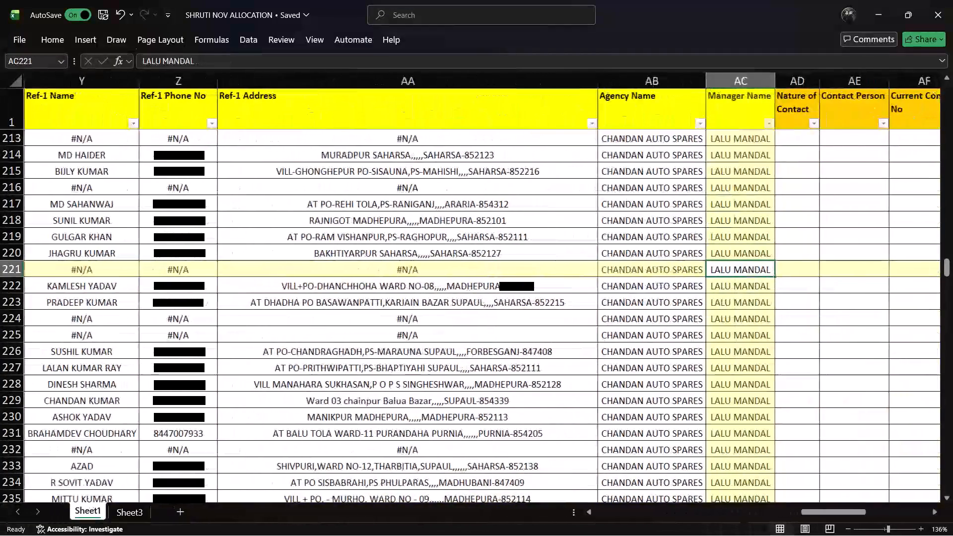
key("Right")
key("Right")
key("Right")
key("Right")
key("Right")
key("Right")
key("Right")
key("Right")
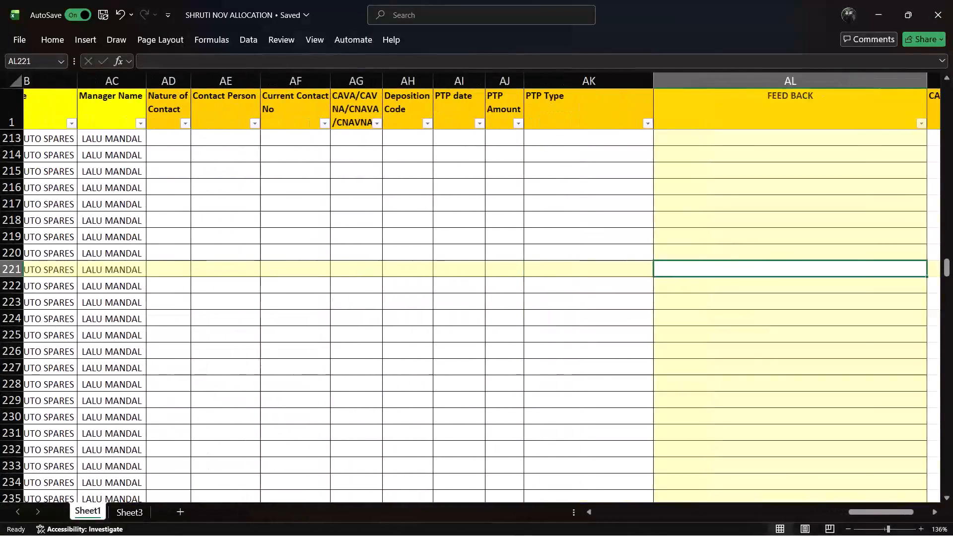
key("Right")
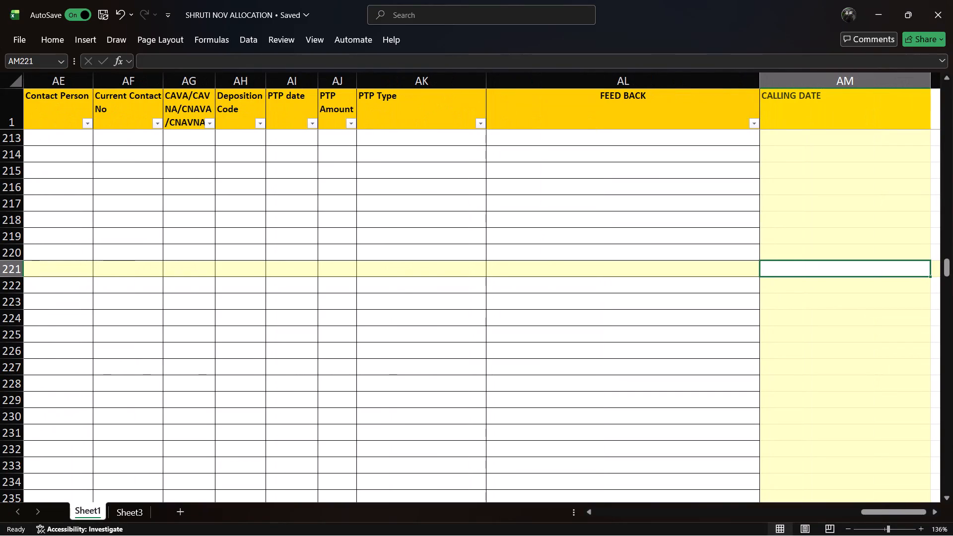
key("Right")
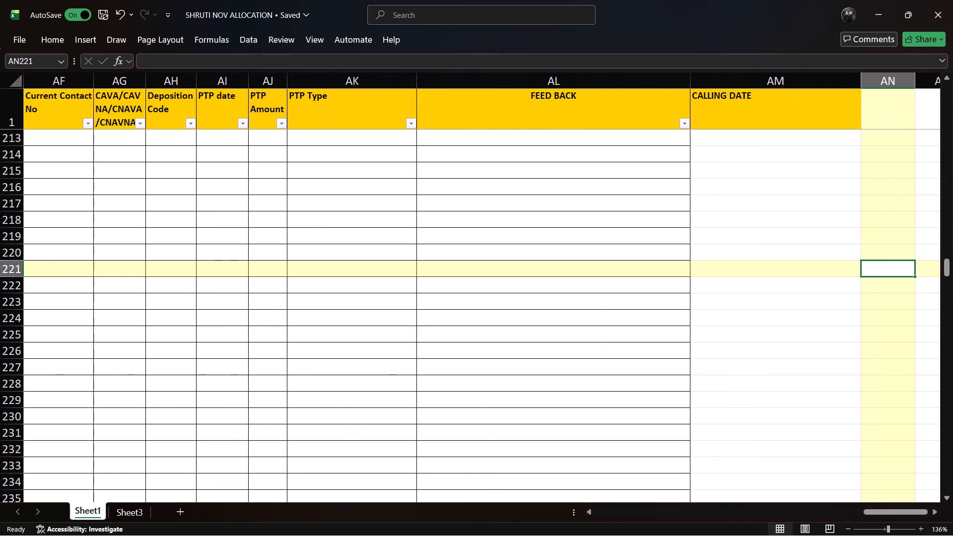
key("Left")
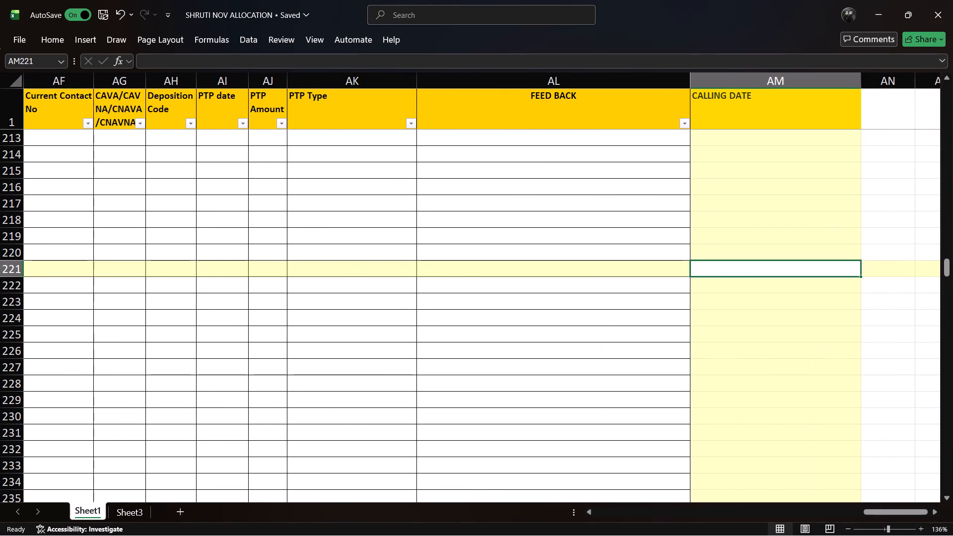
key("Left")
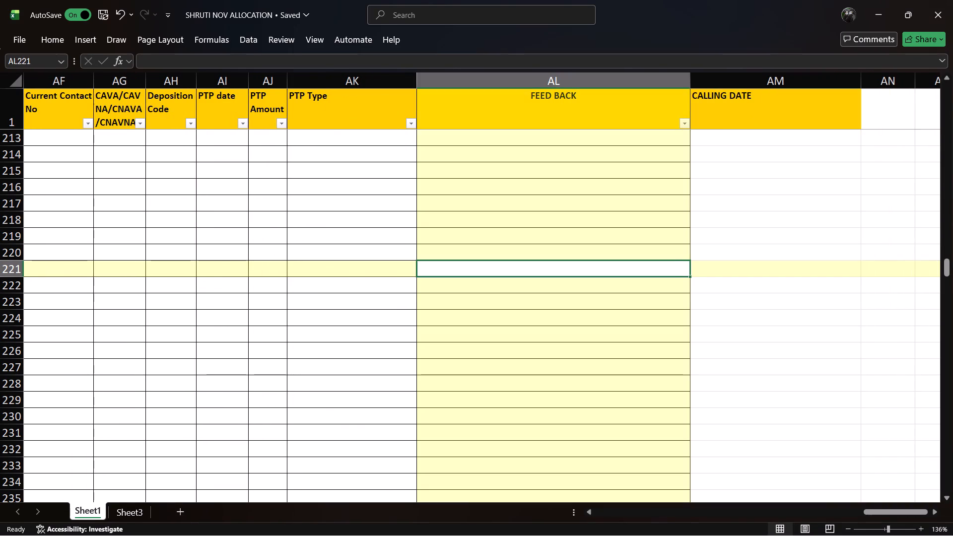
type("CA")
type("LL")
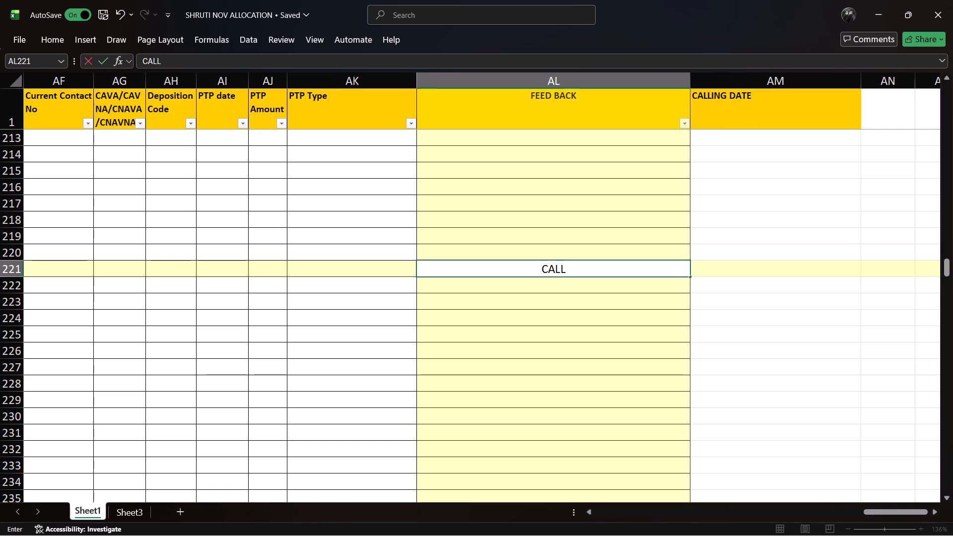
key("space")
type("BUSY")
key("space")
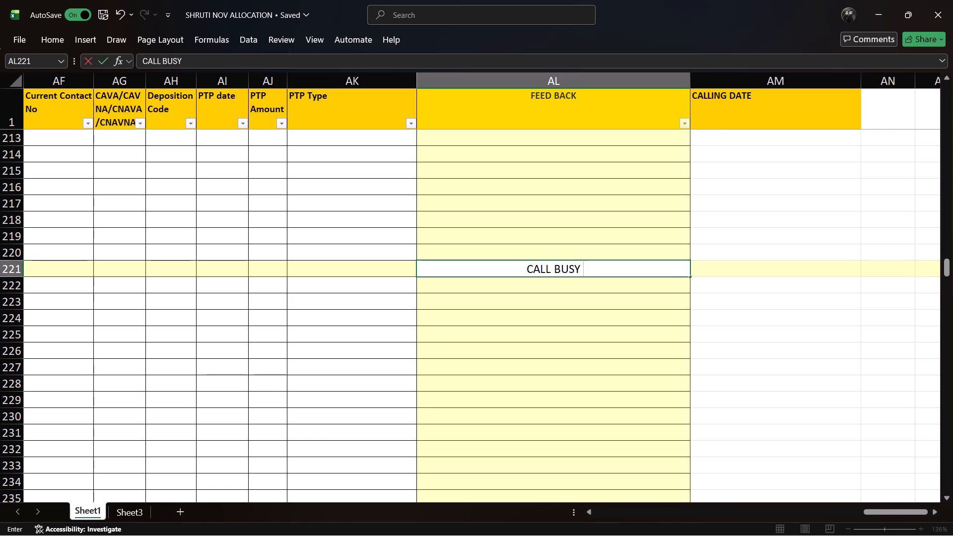
key("Right")
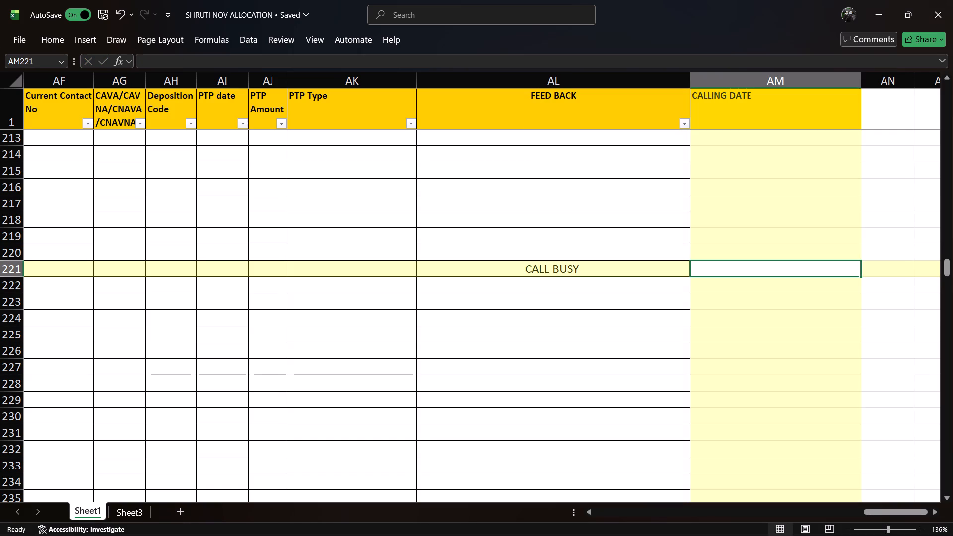
Enter today's date, 05-11-2026, as the CALLING DATE for the row 221 record and return to its Loan Number.
key("ctrl+semicolon")
key("Left")
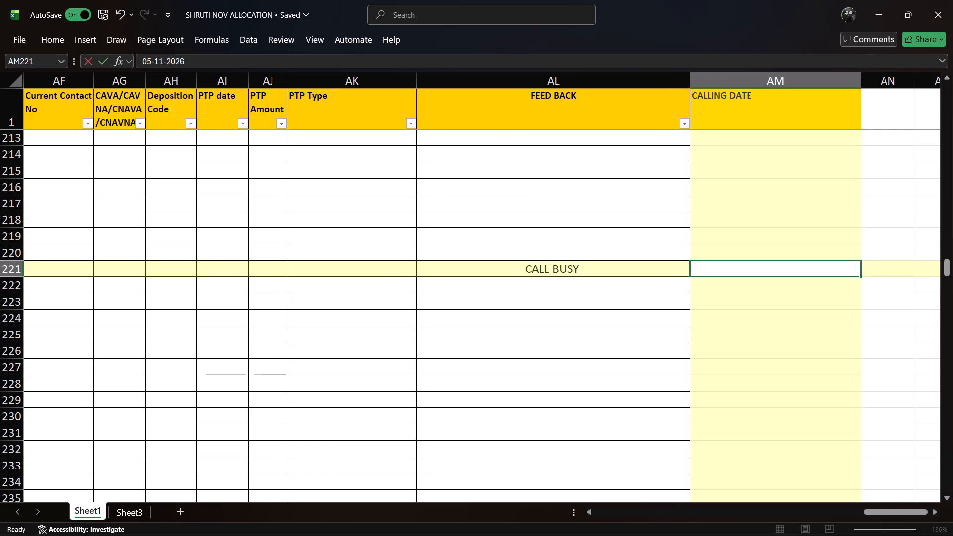
key("Left")
key("Left")
key("Left")
key("Left")
key("Left")
key("Left")
key("Left")
key("Left")
key("Left")
key("Left")
key("Left")
key("Left")
key("Left")
key("Left")
key("Left")
key("Left")
key("Left")
key("Left")
key("Left")
key("Left")
key("Left")
key("Left")
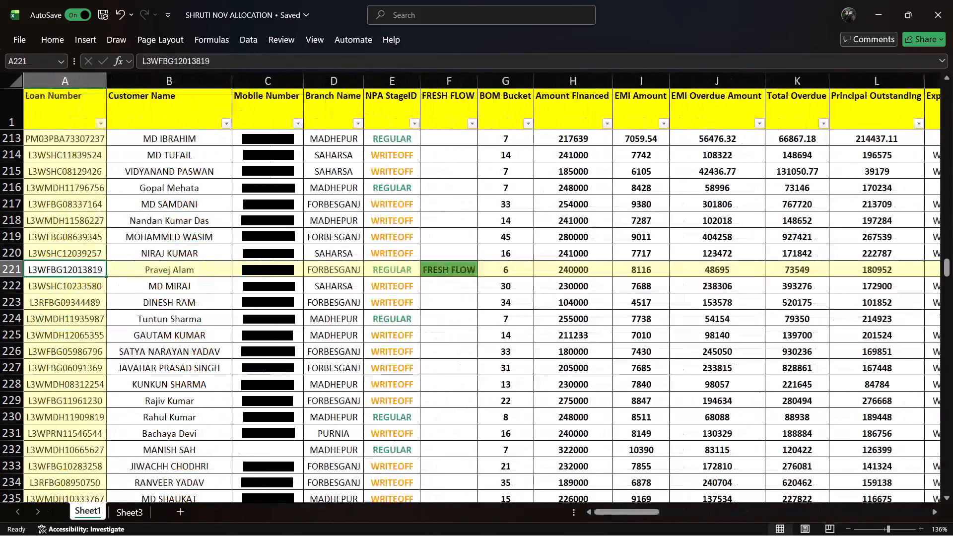
Review the row 221 record across its columns as far as Nature of Contact and go back to its Loan Number.
key("Right")
key("Right")
key("Right")
key("Right")
key("Right")
key("Right")
key("Right")
key("Right")
key("Right")
key("Right")
key("Right")
key("Right")
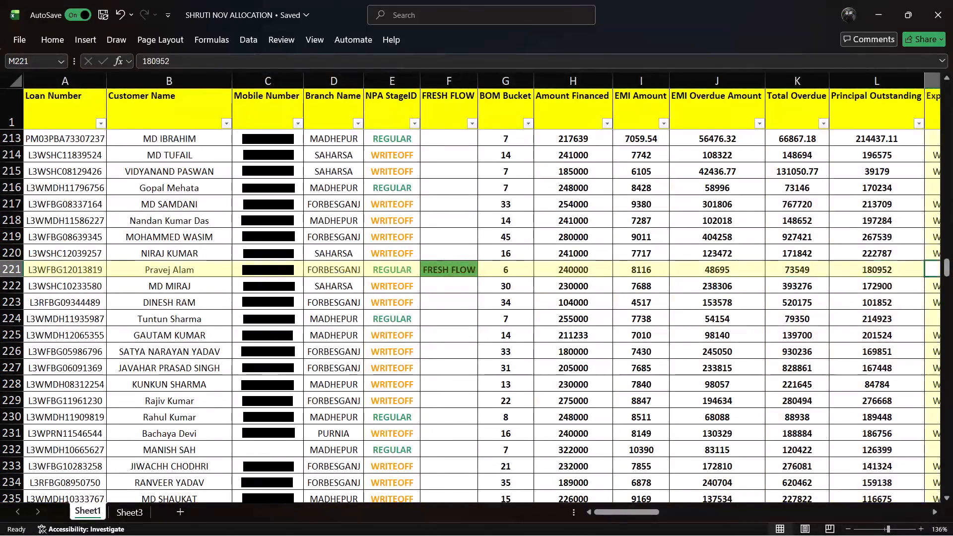
key("Right")
key("Right")
key("Right")
key("Right")
key("Right")
key("Right")
key("Right")
key("Right")
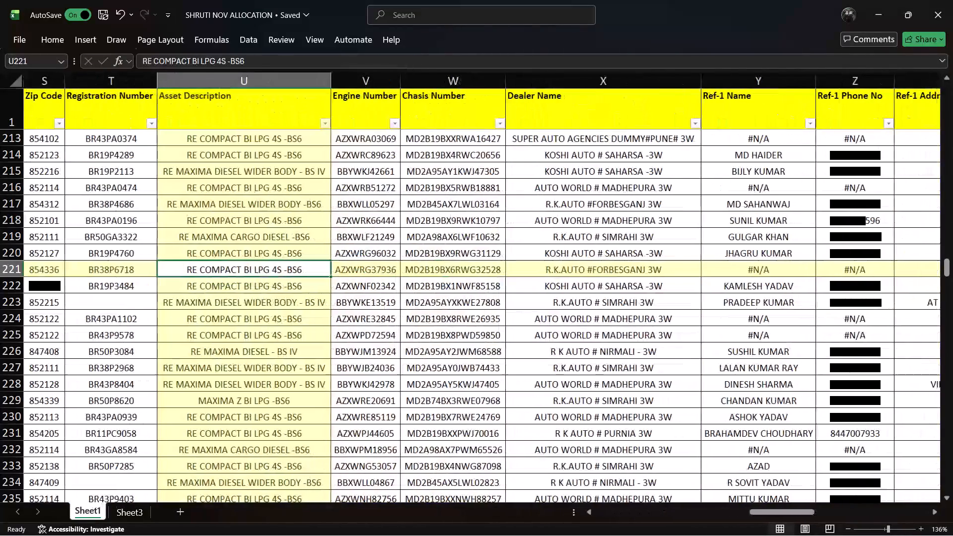
key("Right")
key("Right")
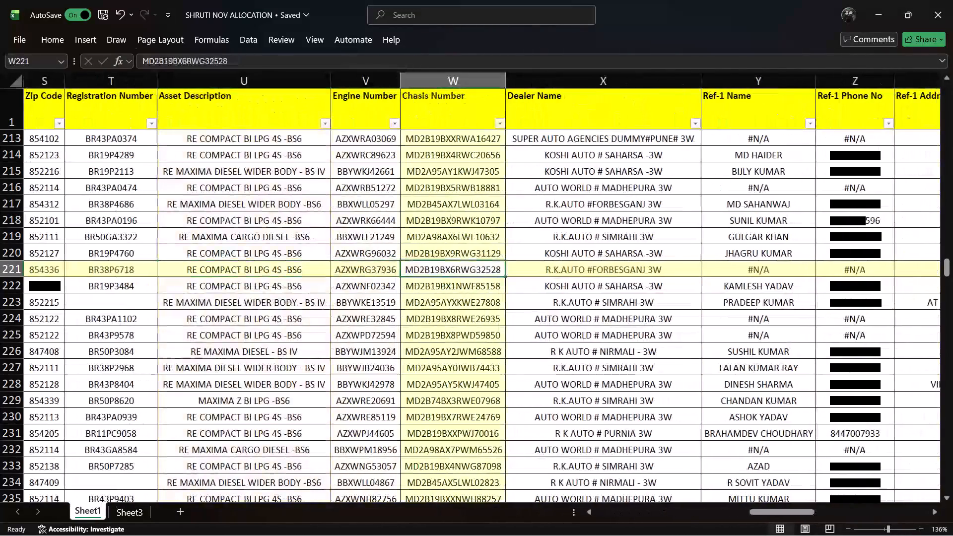
key("Right")
key("Right")
key("Right")
key("Right")
key("Right")
key("Right")
key("Right")
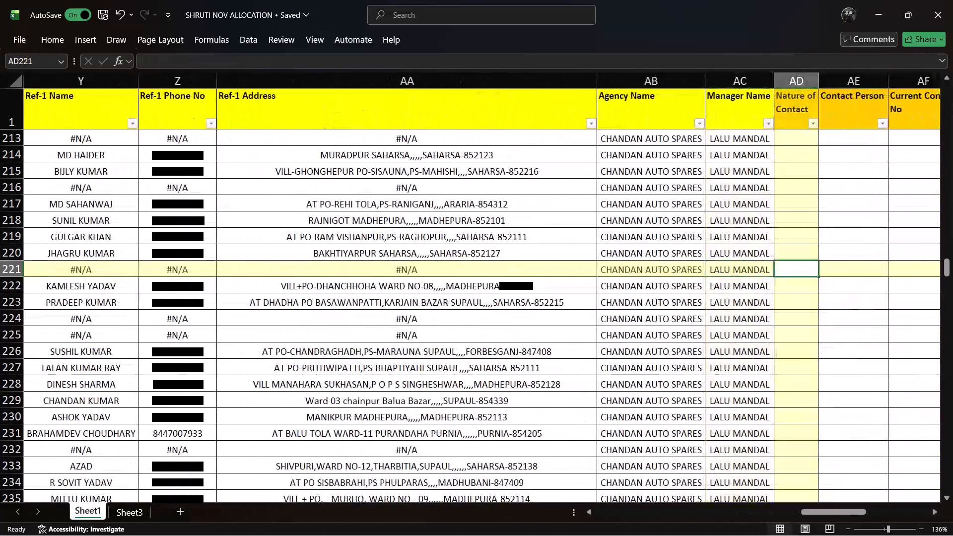
key("Left")
key("Left")
key("Left")
key("Left")
key("Left")
key("Left")
key("Left")
key("Left")
key("Left")
key("Left")
key("Left")
key("Left")
key("Left")
key("Left")
key("Left")
key("Left")
key("Left")
key("Left")
key("Left")
key("Left")
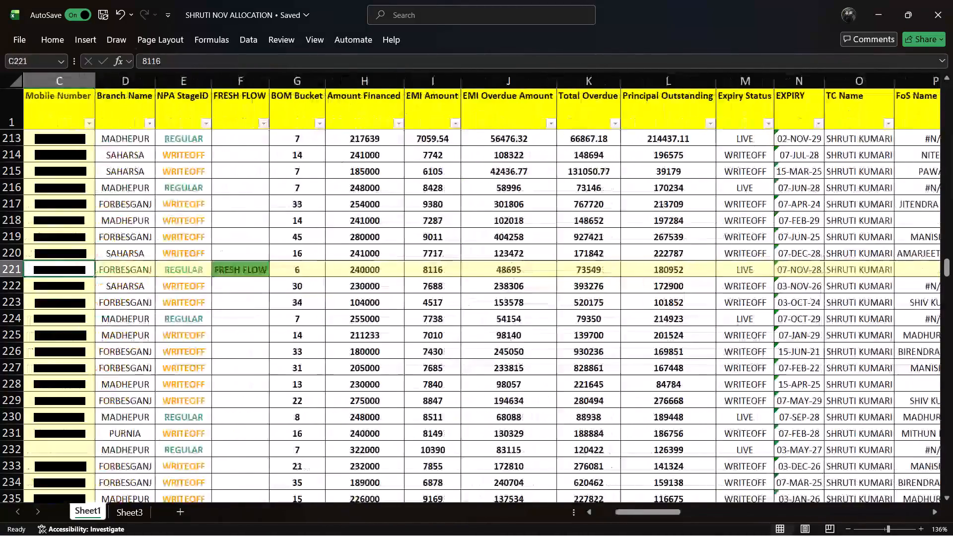
Save the workbook.
key("ctrl+s")
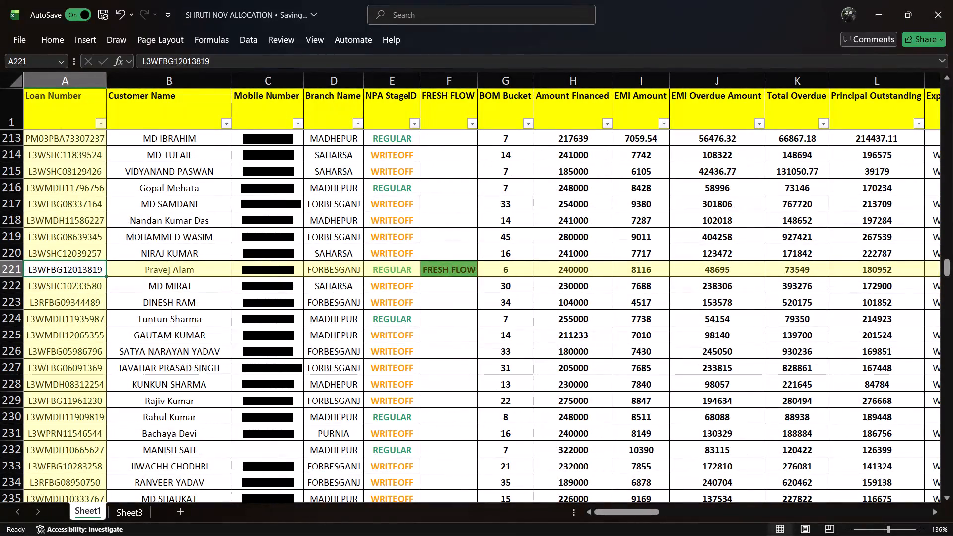
Go down the list from row 221 to the next record flagged FRESH FLOW, in row 282.
key("Down")
key("Down")
key("Down")
key("Down")
key("Down")
key("Down")
key("Down")
key("Down")
key("Down")
key("Down")
key("Down")
key("Down")
key("Down")
key("Down")
key("Down")
key("Down")
key("Down")
key("Down")
key("Down")
key("Down")
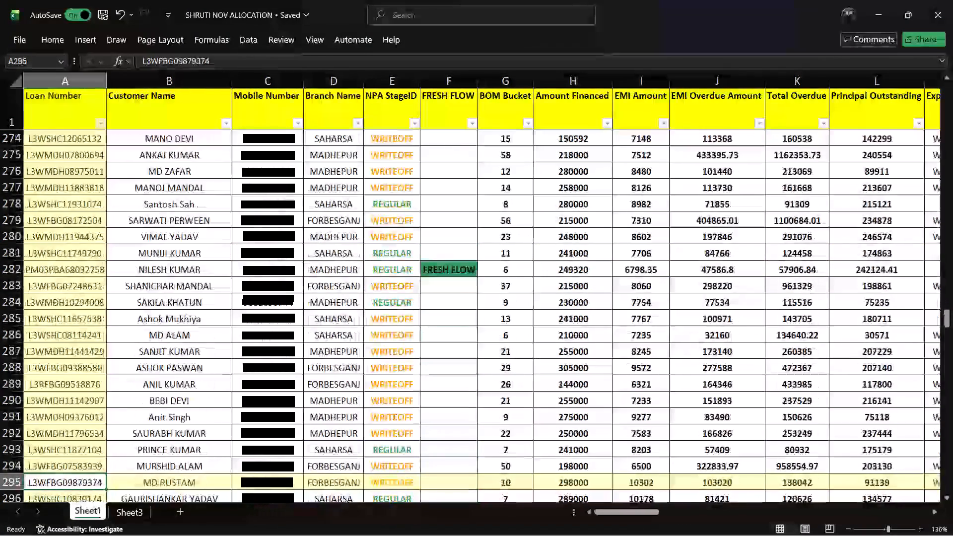
left_click(447, 270)
Look up the customer details of the row 282 FRESH FLOW record for the call.
key("Left")
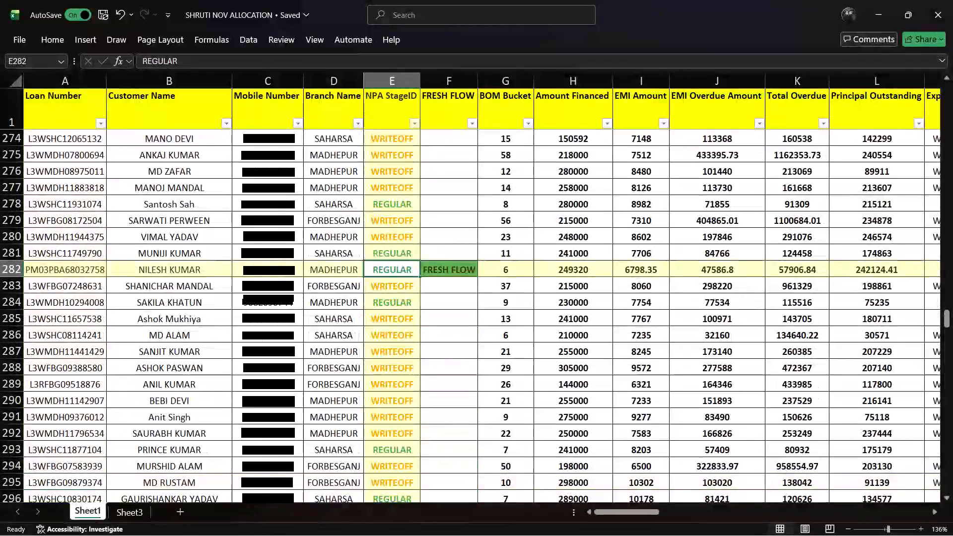
key("Left")
key("Left")
key("Left")
key("Left")
key("Right")
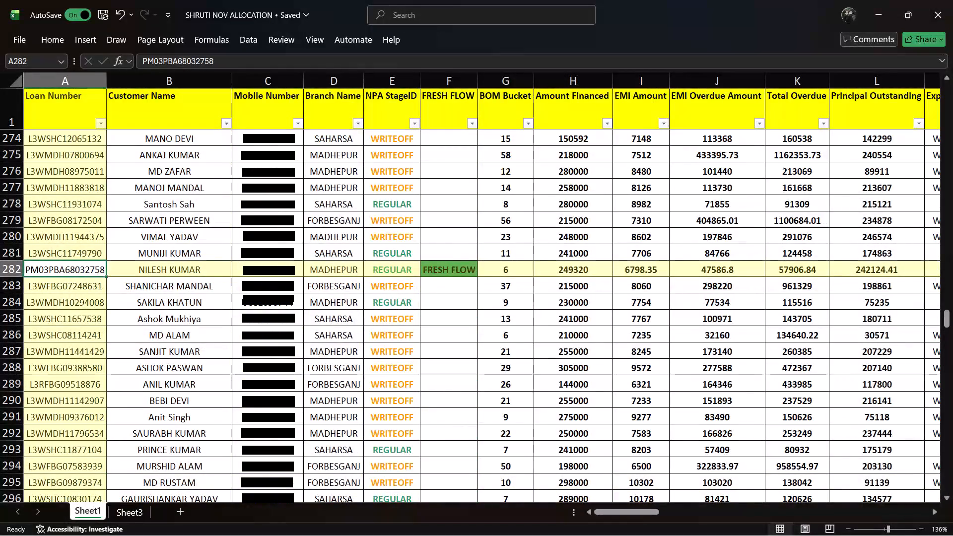
Look up the Mobile Number of the FRESH FLOW record in row 282.
key("Right")
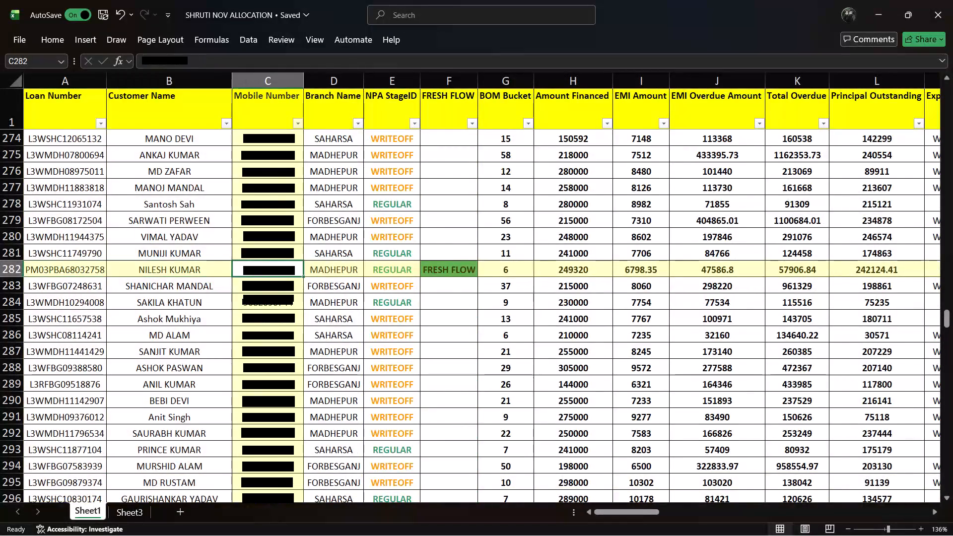
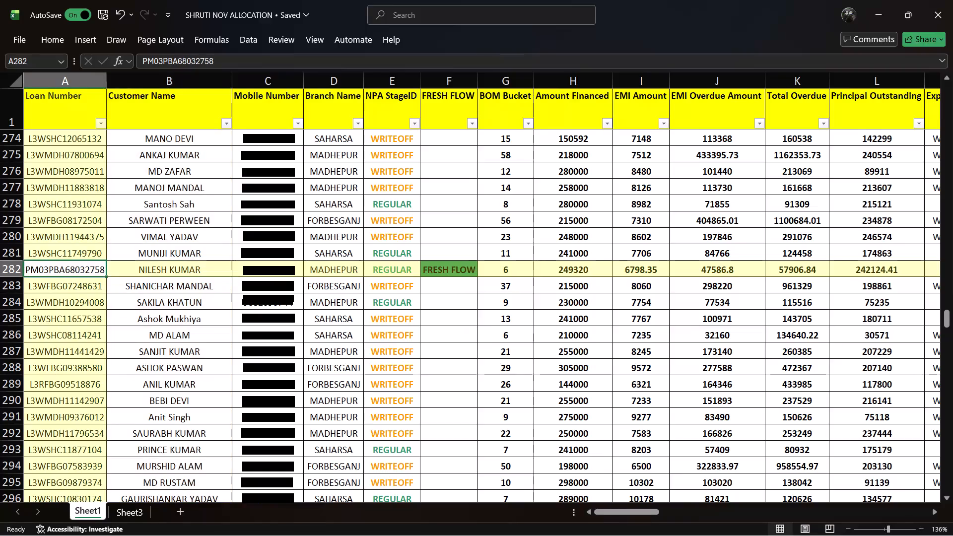
Review the row 282 FRESH FLOW record from its mobile number and branch through the EMI amounts to Total Overdue.
key("Right")
key("Right")
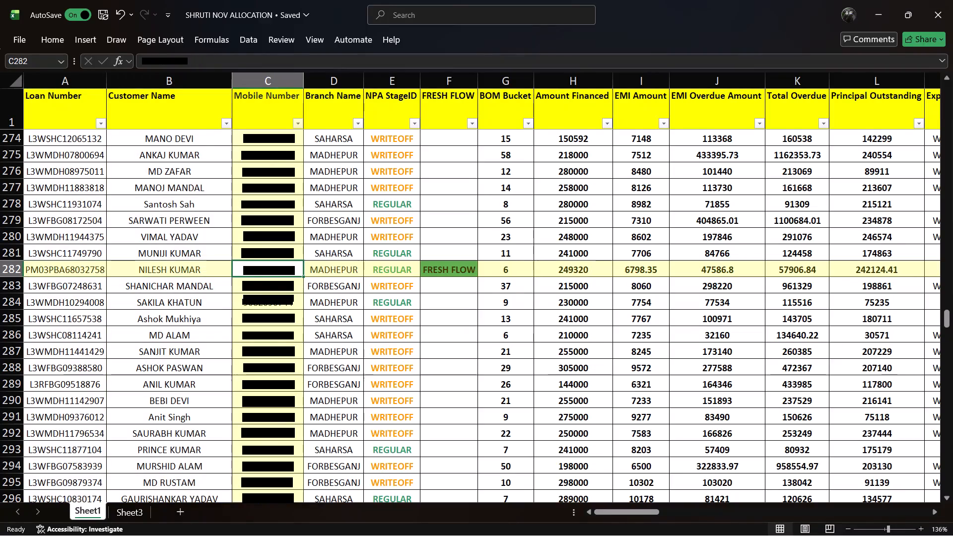
key("Right")
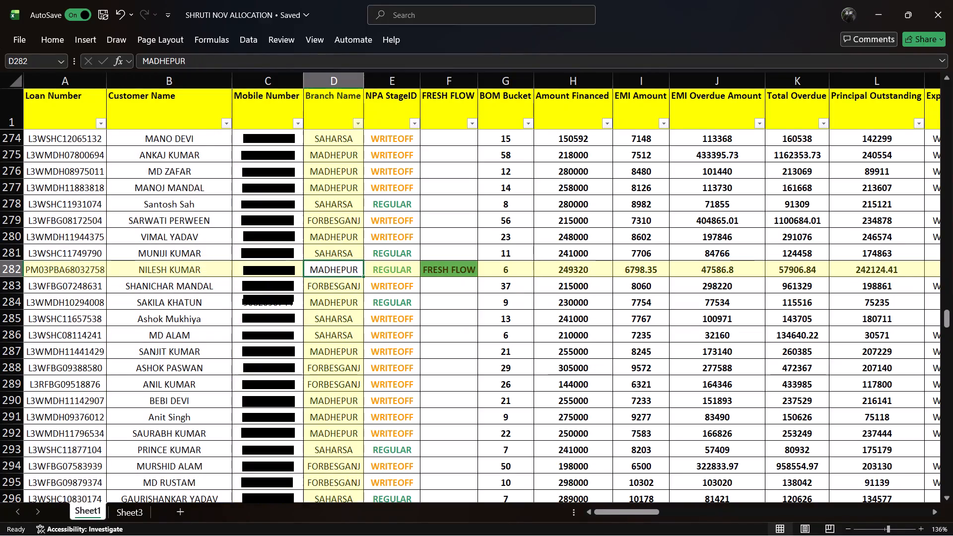
key("Right")
key("Right")
key("Right")
key("Right")
key("Right")
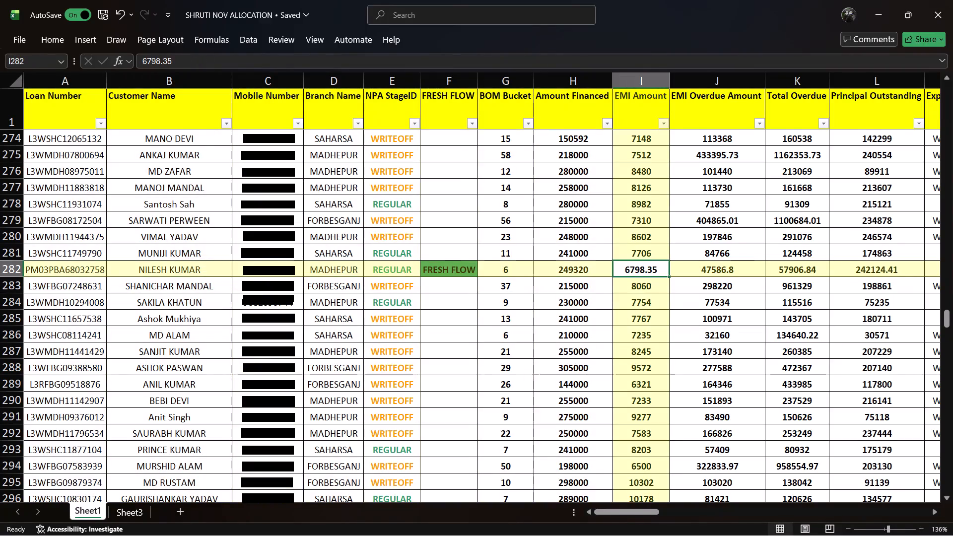
key("Right")
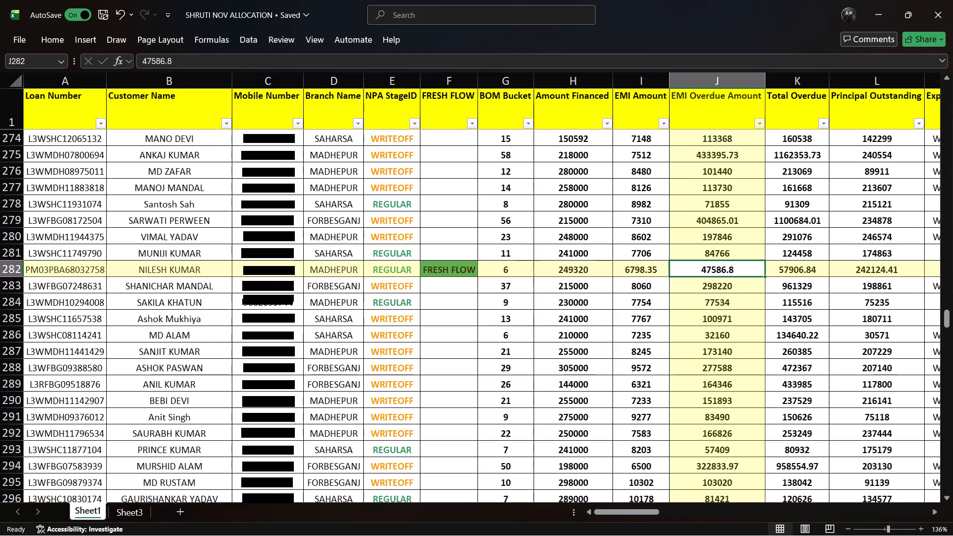
key("Right")
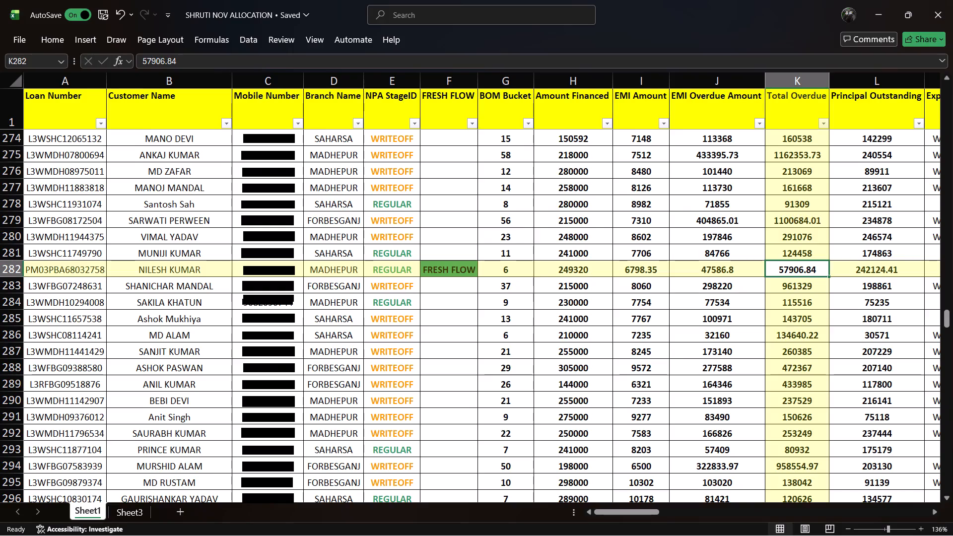
Enter CALL BACK as the feedback for the FRESH FLOW record in row 282.
key("Right")
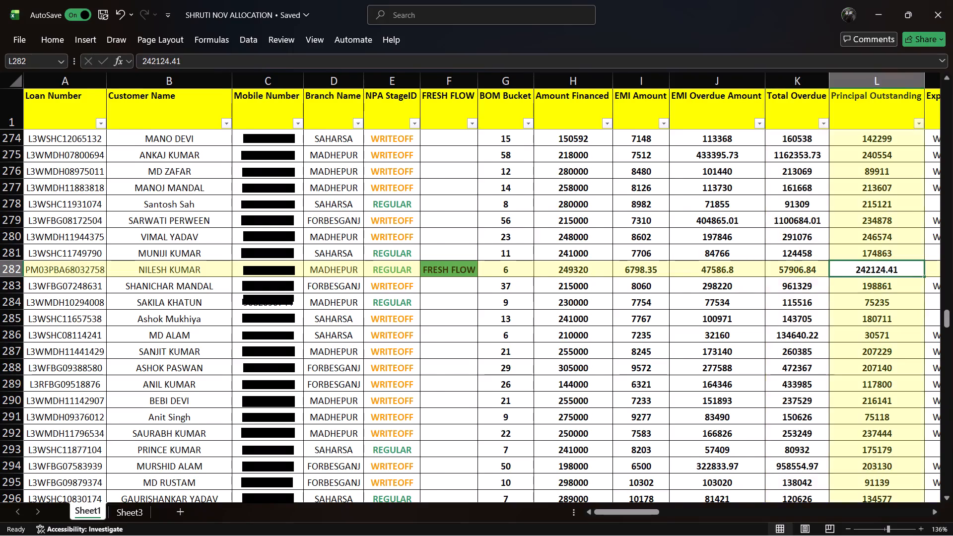
key("Right")
key("Right")
key("Right")
key("Right")
key("Right")
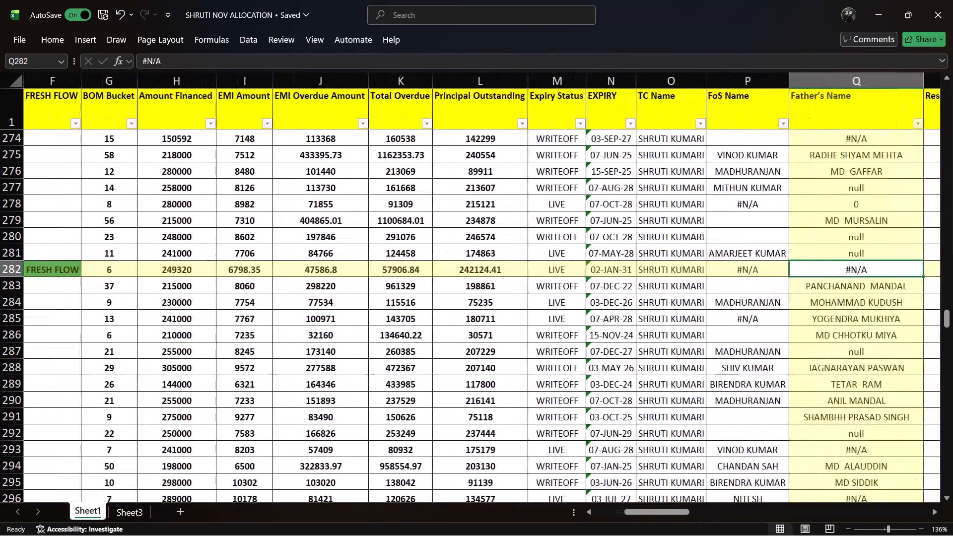
key("Right")
key("Right")
key("Right")
key("Right")
key("Right")
key("Right")
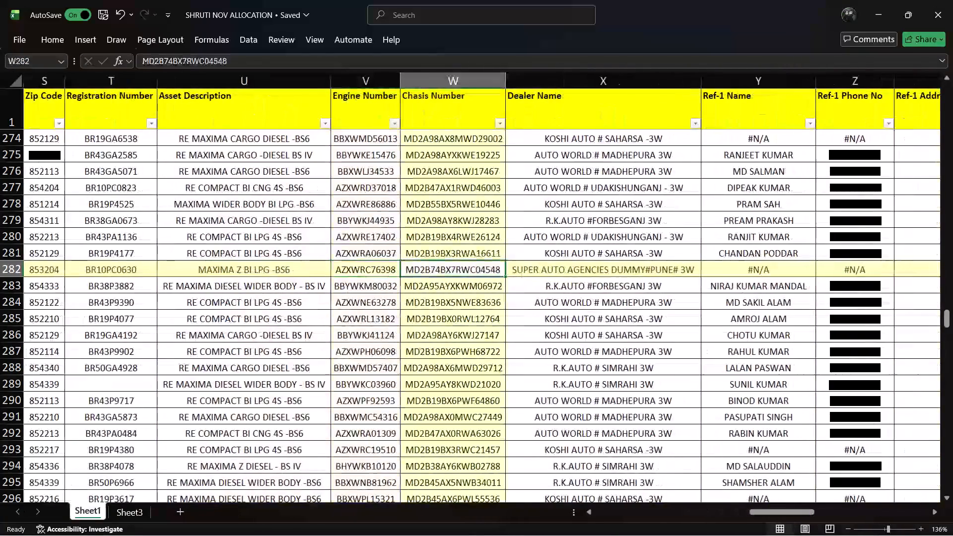
key("Right")
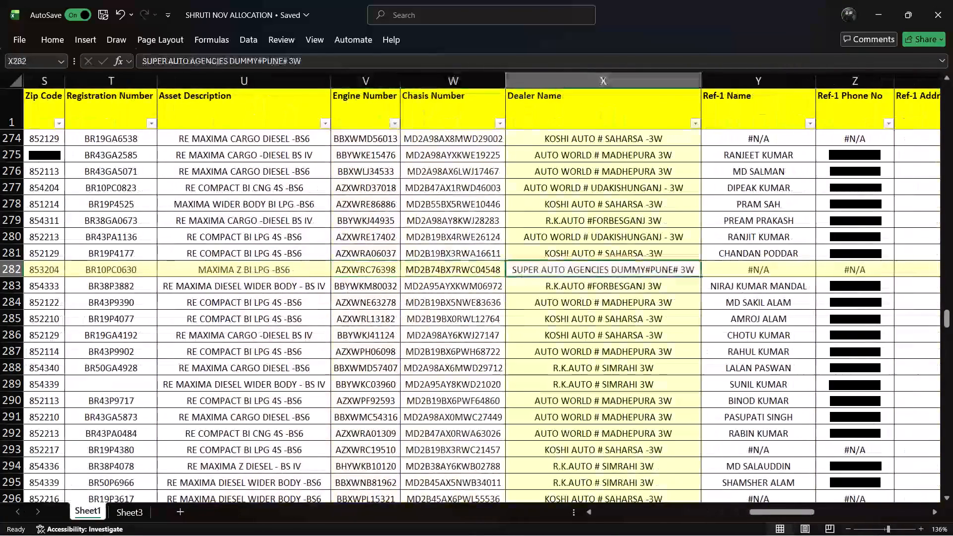
key("Right")
key("Right")
key("Right")
key("Right")
key("Right")
key("Right")
key("Right")
key("Right")
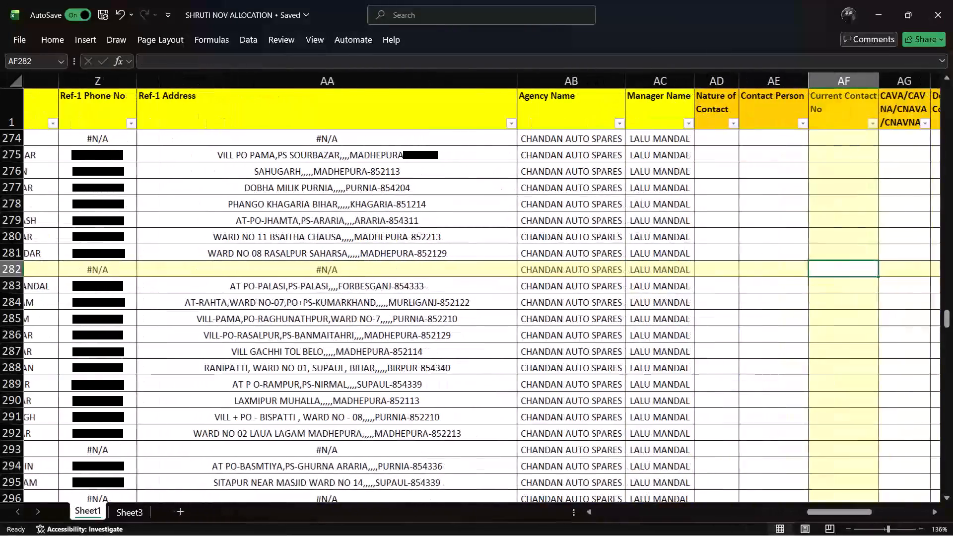
key("Right")
key("Right")
key("Right")
key("Right")
key("Right")
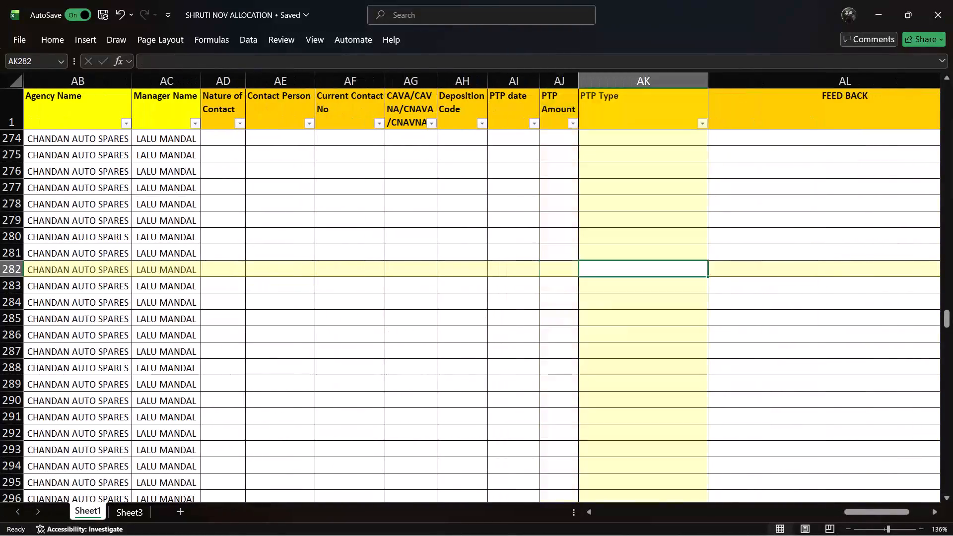
key("Right")
key("Right")
key("Right")
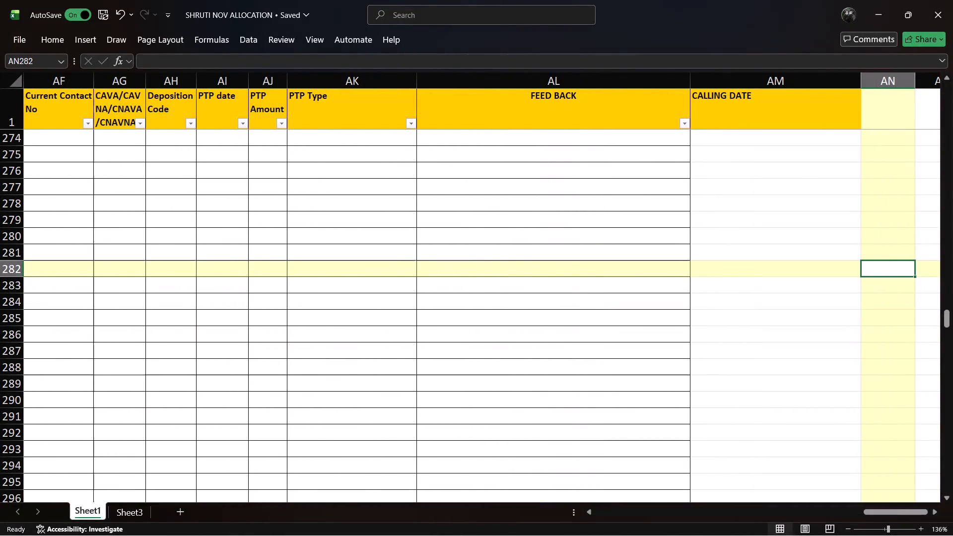
left_click(447, 270)
type("CALL BACK")
key("space")
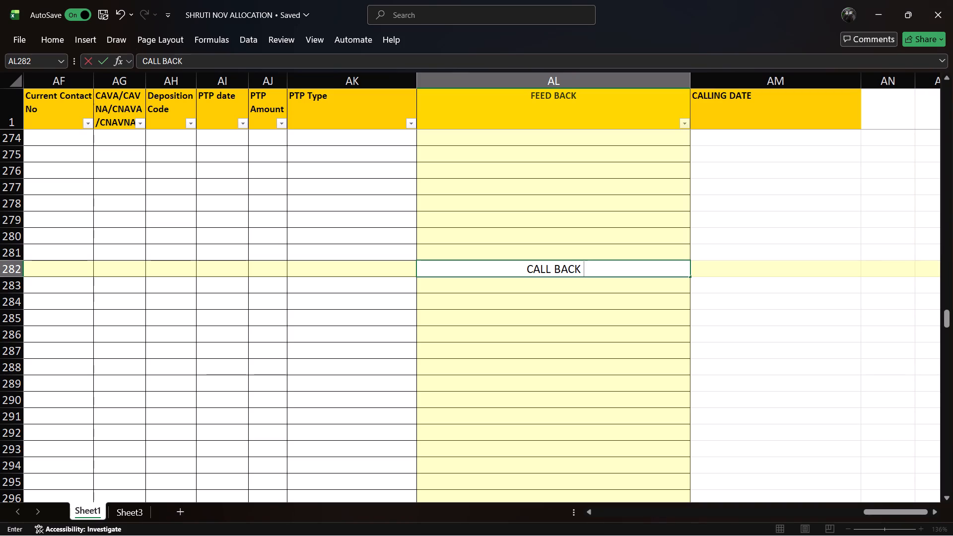
key("Right")
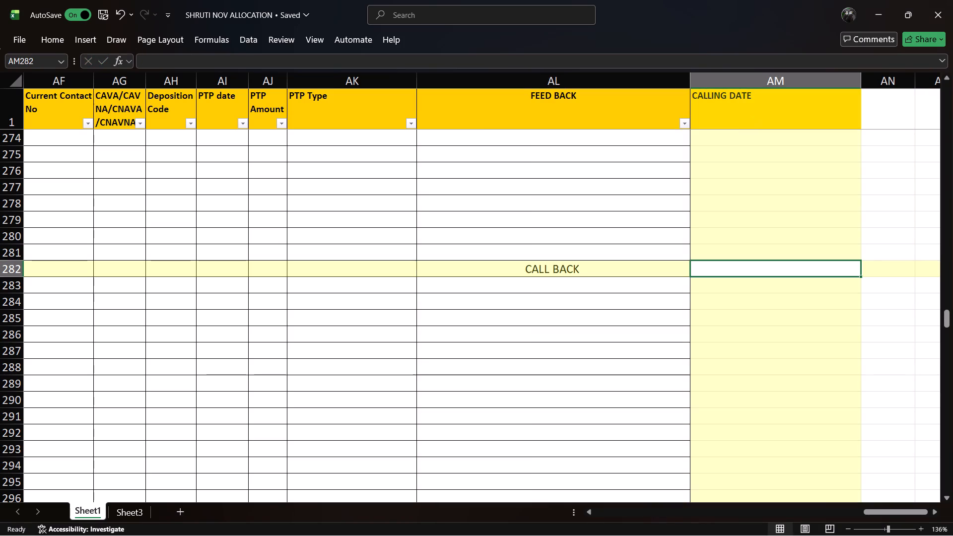
Set the calling date of the row 282 record to the current date, 05-11-2026.
key("ctrl+semicolon")
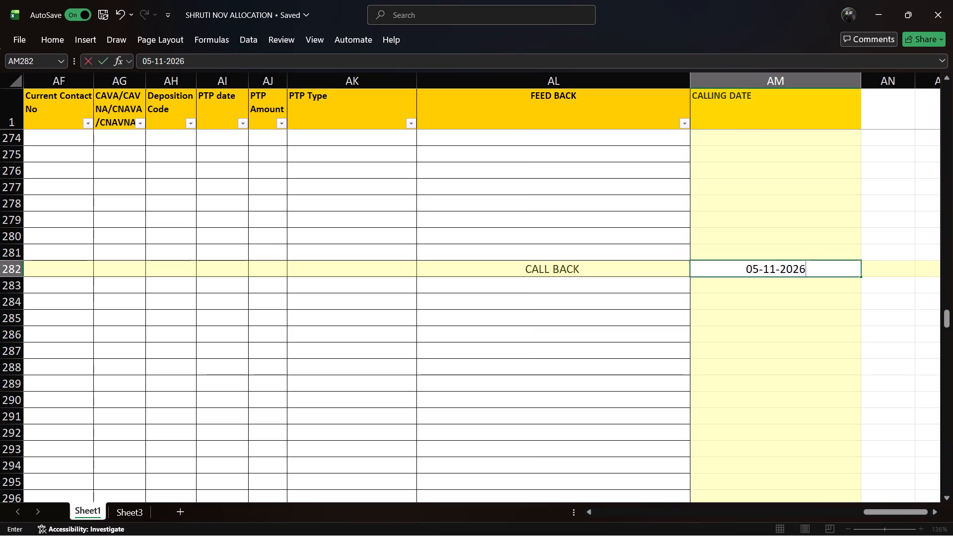
left_click(596, 274)
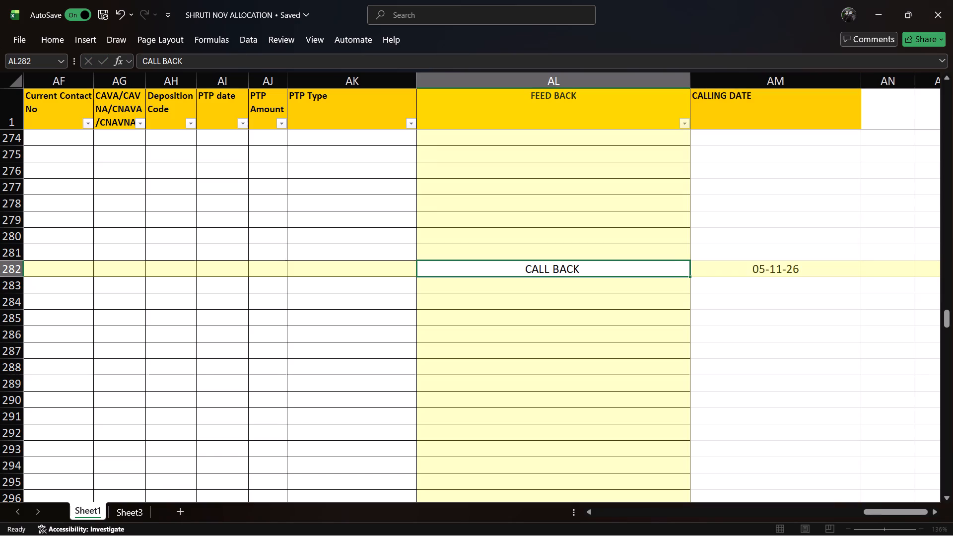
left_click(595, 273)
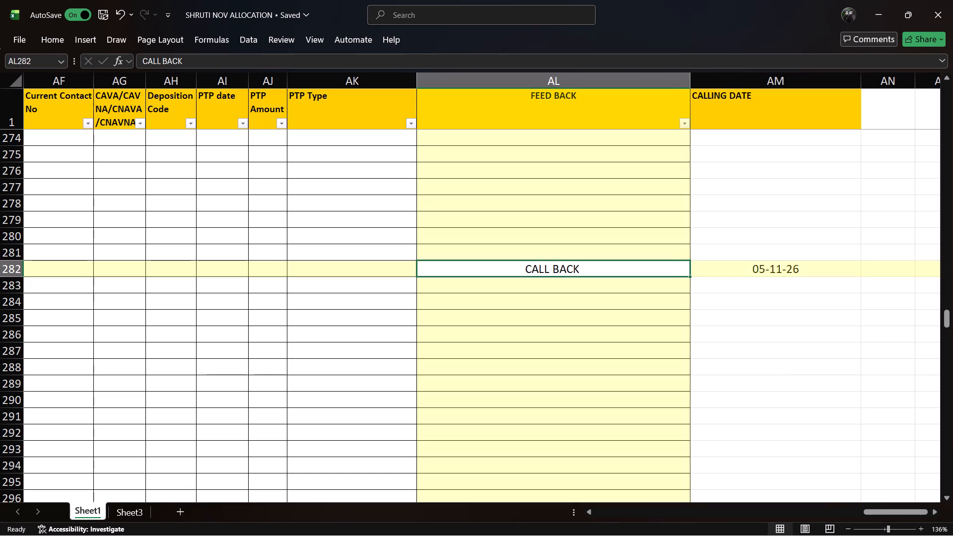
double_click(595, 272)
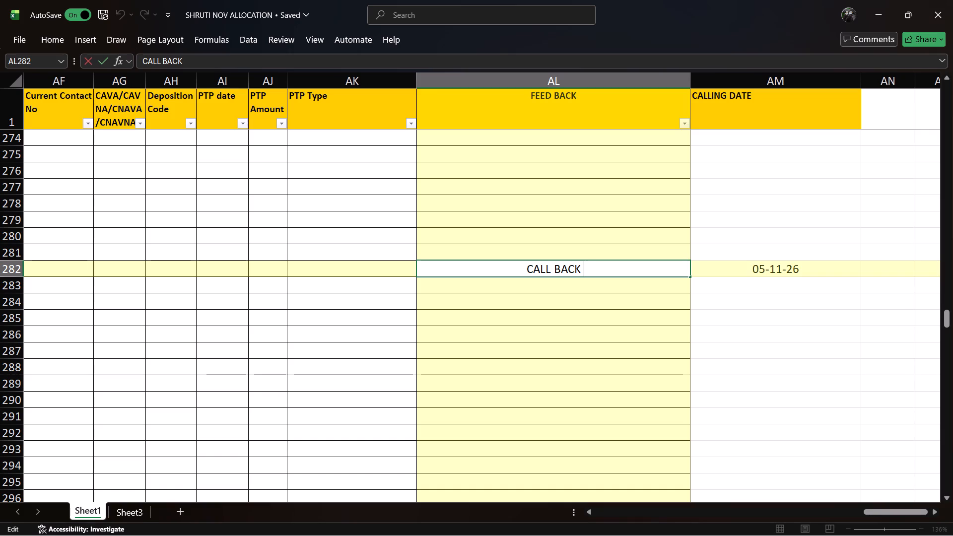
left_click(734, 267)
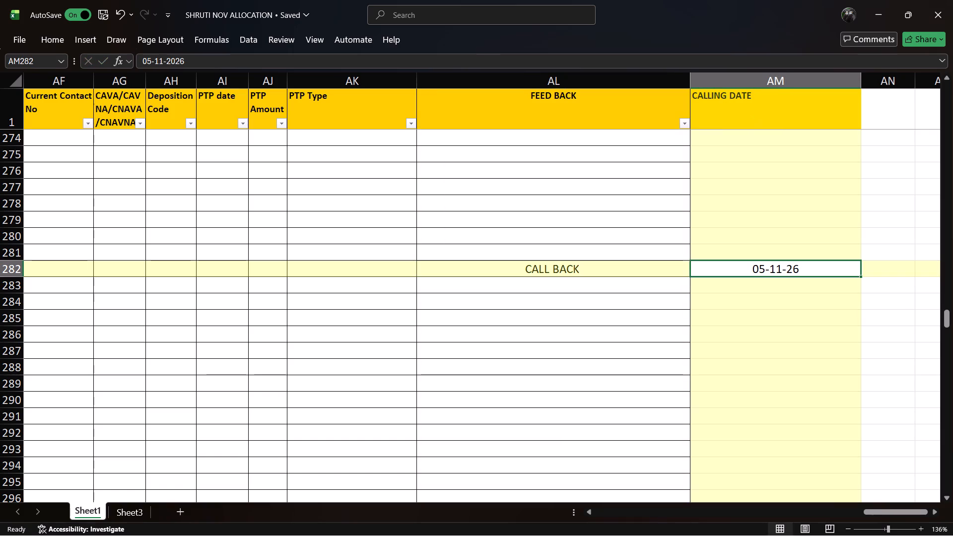
Go down the FRESH FLOW column from row 282 to the next flagged record, in row 350.
key("Left")
key("Left")
key("Left")
key("Left")
key("Left")
key("Left")
key("Left")
key("Left")
key("Left")
key("Left")
key("Left")
key("Left")
key("Left")
key("Left")
key("Left")
key("Left")
key("Left")
key("Left")
key("Left")
key("Left")
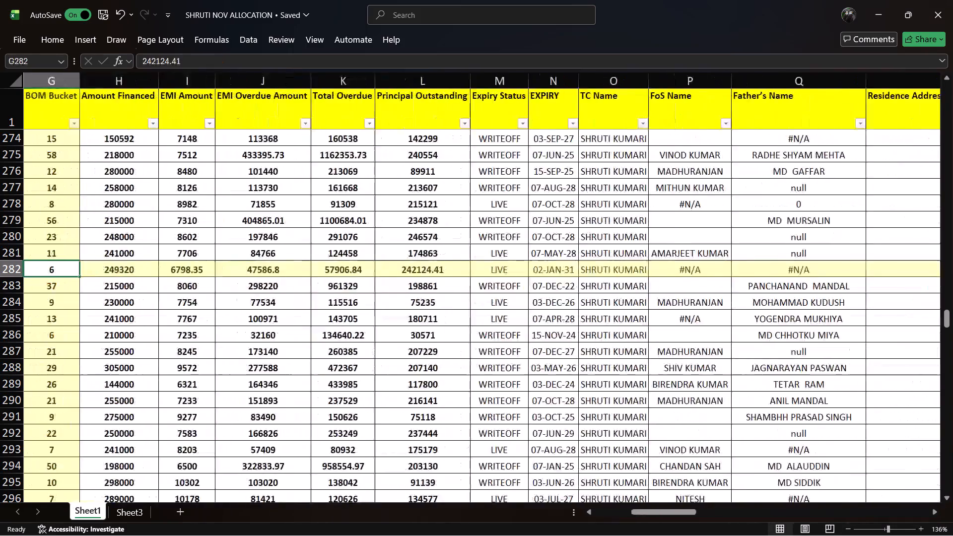
key("Right")
key("Right")
key("Right")
key("Right")
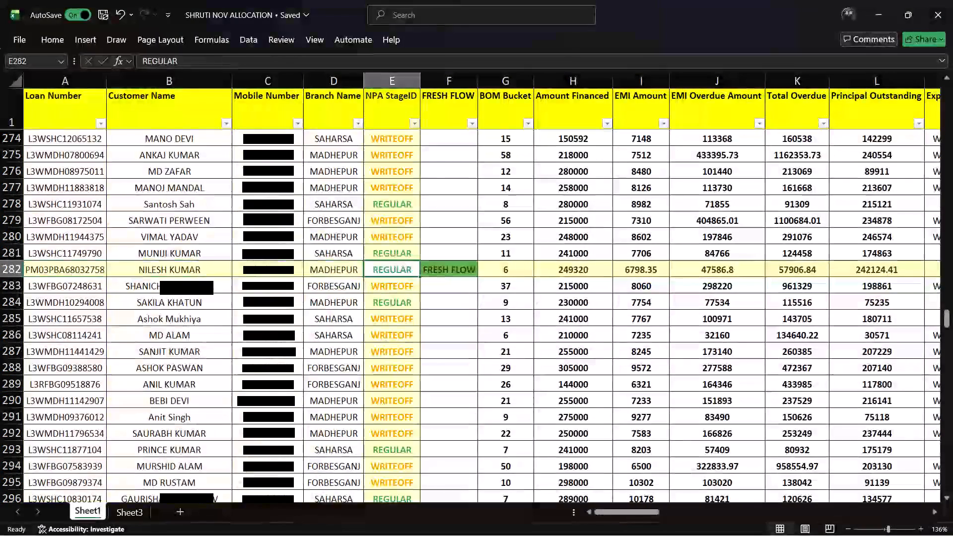
key("Right")
key("Down")
key("Down")
key("Down")
key("Down")
key("Down")
key("Down")
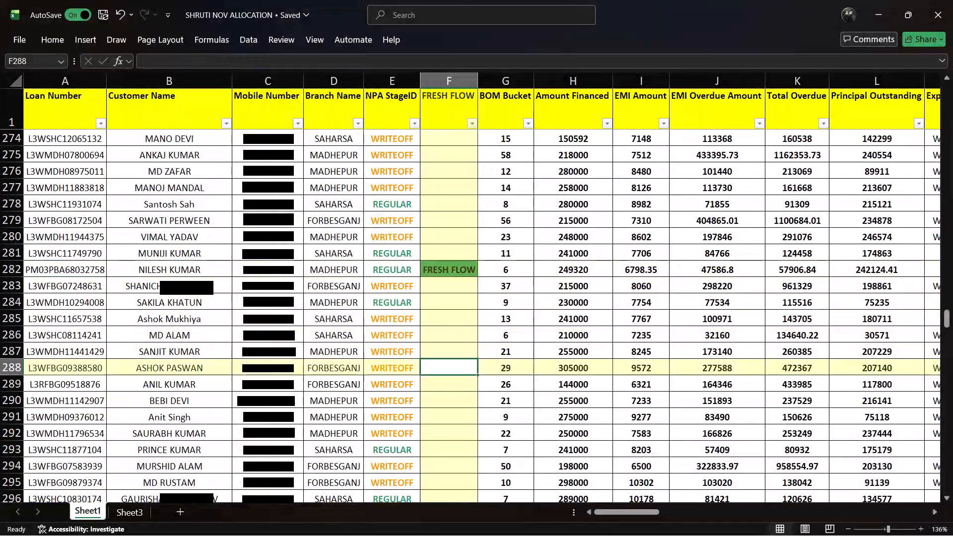
key("Down")
key("Down")
key("Down")
key("Down")
key("Down")
key("Down")
key("Down")
key("Down")
key("Down")
key("Down")
key("Down")
key("Down")
key("Down")
key("Down")
key("Down")
key("Down")
key("Down")
key("Down")
key("Down")
key("Down")
key("Down")
key("Down")
key("Down")
key("Down")
key("Down")
key("Down")
key("Down")
key("Down")
key("Down")
key("Down")
key("Down")
key("Down")
key("Down")
key("Down")
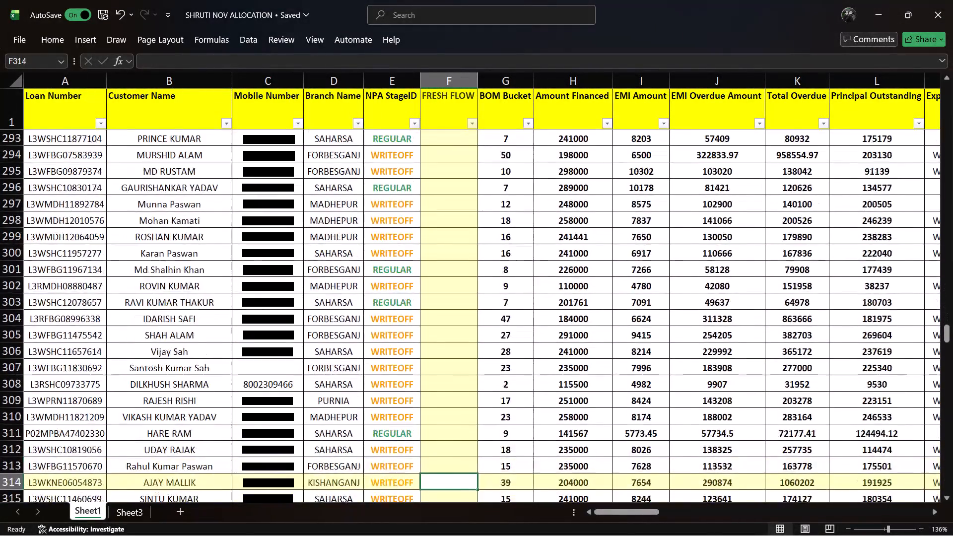
key("Down")
key("Down")
key("Down")
key("Down")
key("Down")
key("Down")
key("Down")
key("Down")
key("Down")
key("Down")
key("Down")
key("Down")
key("Down")
key("Down")
key("Down")
key("Down")
key("Down")
key("Down")
key("Down")
key("Down")
key("Down")
key("Down")
key("Down")
key("Down")
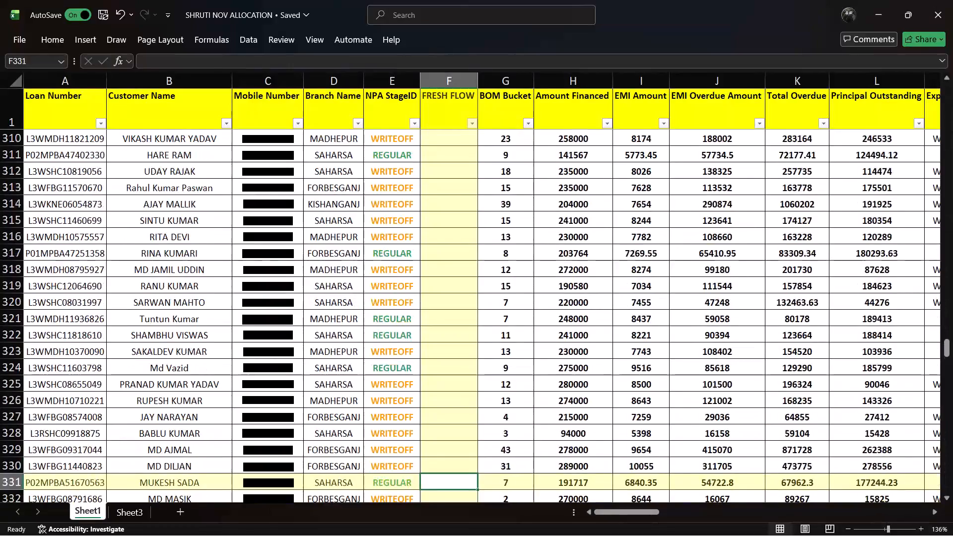
key("Down")
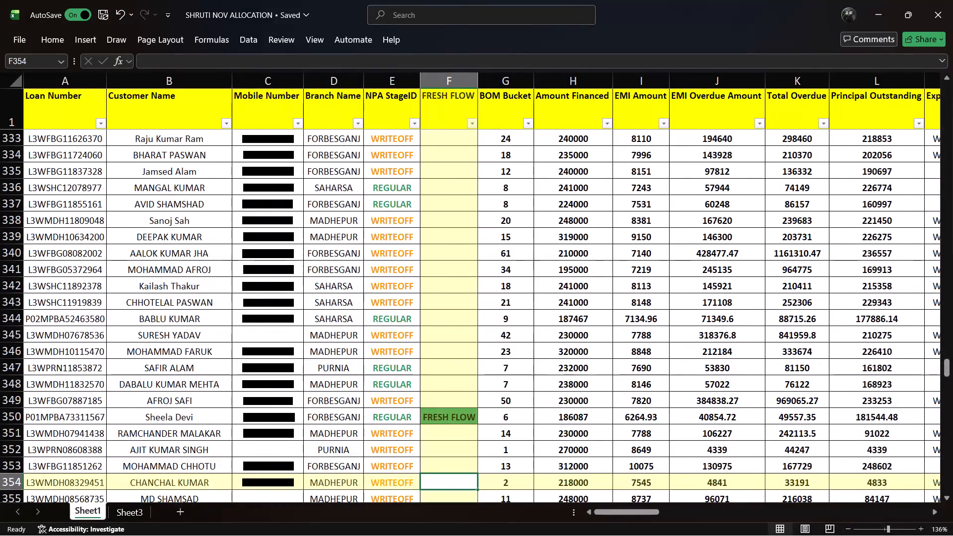
left_click(452, 422)
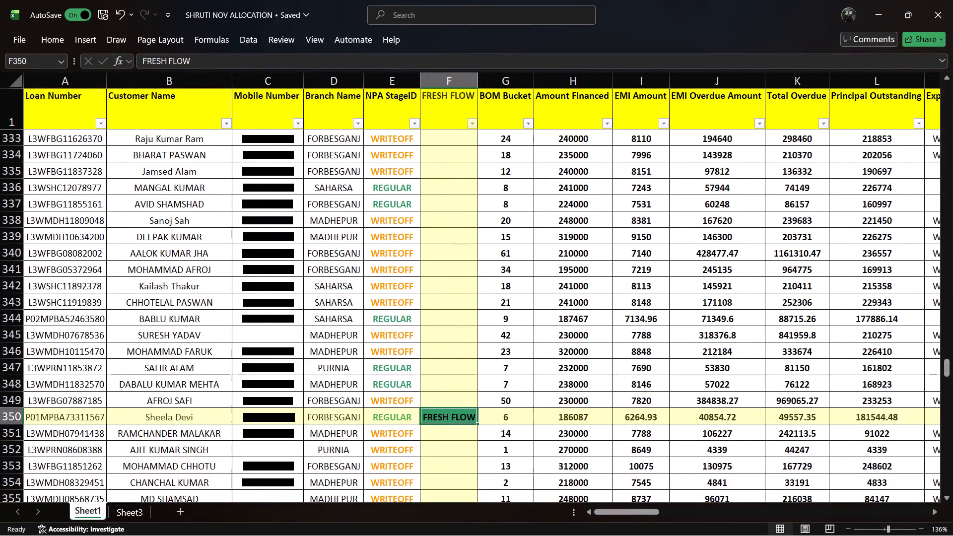
Look up the customer's mobile number in the row 350 FRESH FLOW record for the call.
key("Left")
key("Left")
key("Left")
key("Left")
key("Left")
key("Left")
key("Left")
key("Left")
key("Left")
key("Left")
key("Left")
key("Left")
key("Left")
key("Left")
key("Left")
key("Left")
key("Left")
key("Left")
key("Left")
key("Right")
key("Right")
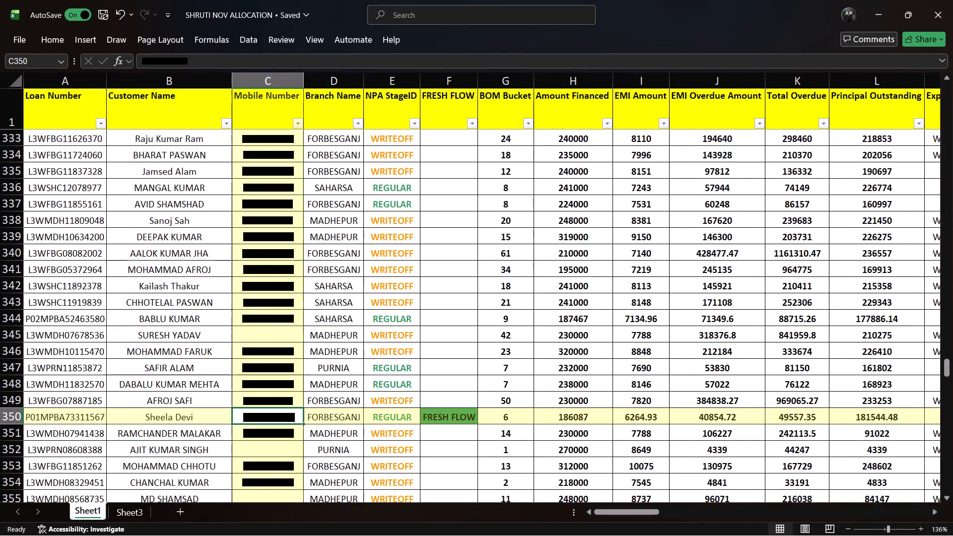
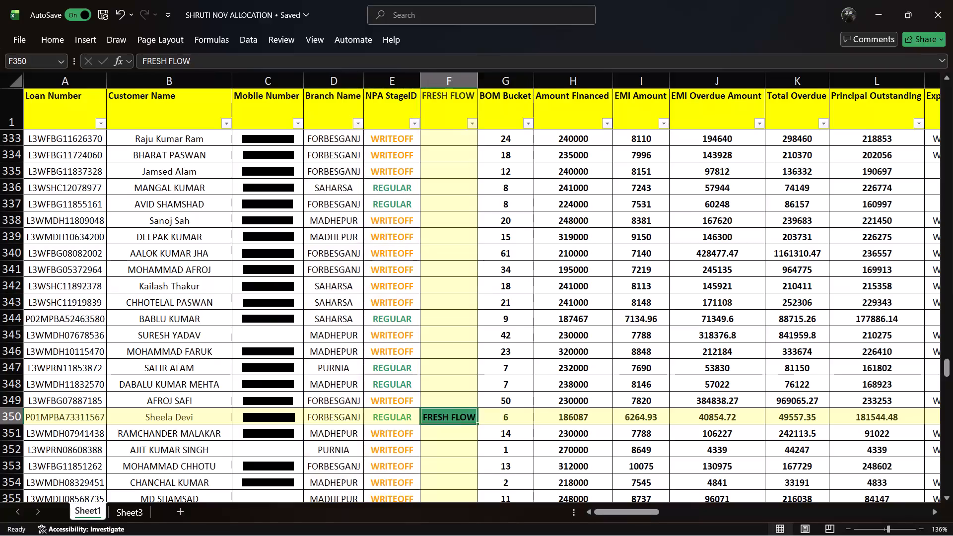
Check the EMI, overdue and principal outstanding amounts of the row 350 FRESH FLOW record for the call.
key("Right")
key("Right")
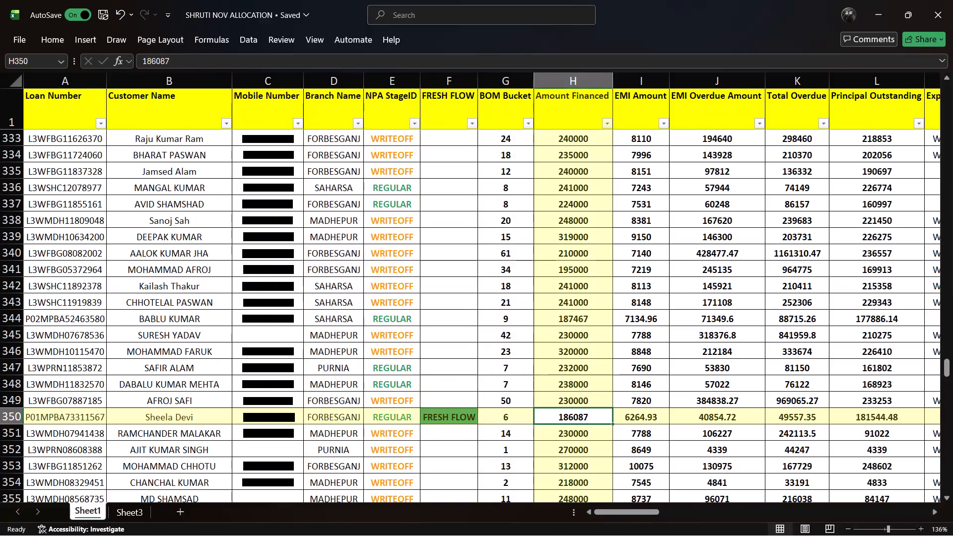
key("Right")
key("Right")
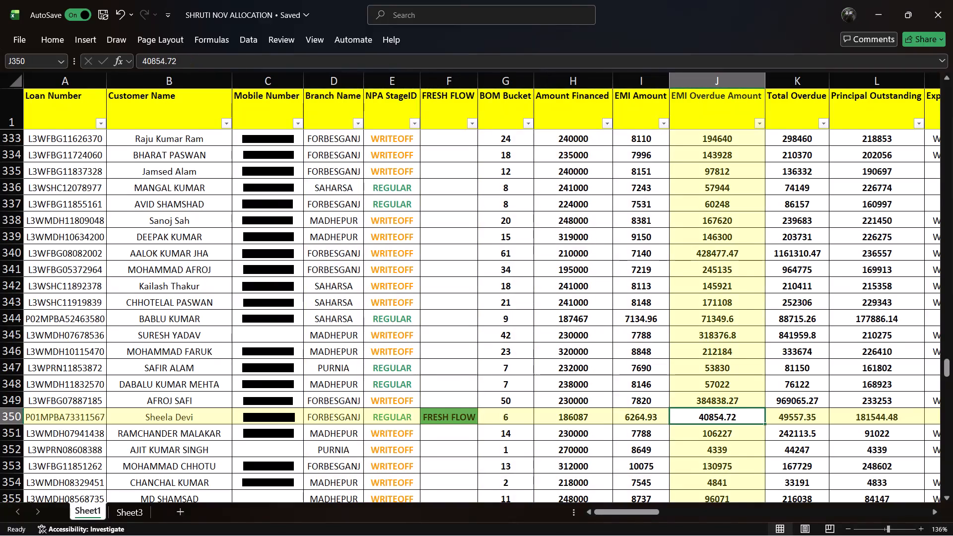
key("Right")
key("Right")
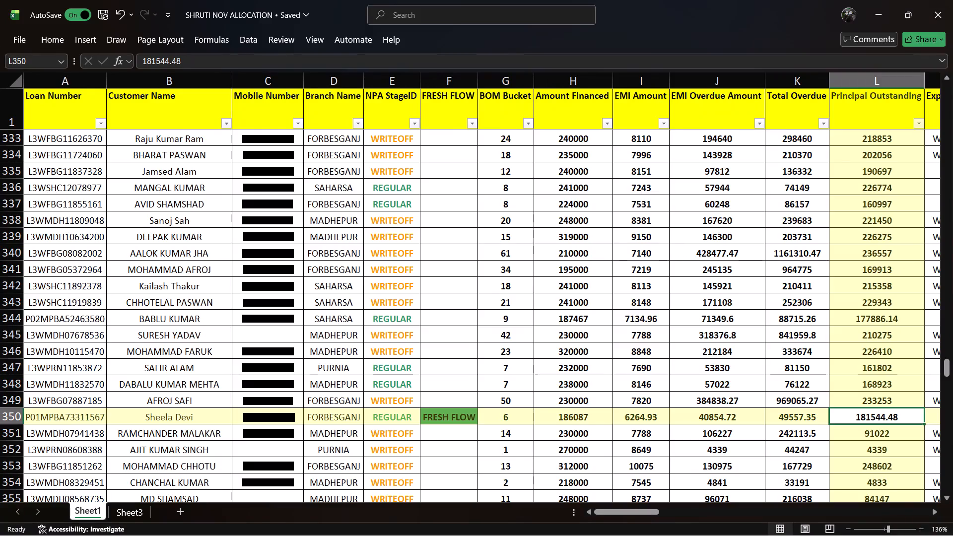
key("Left")
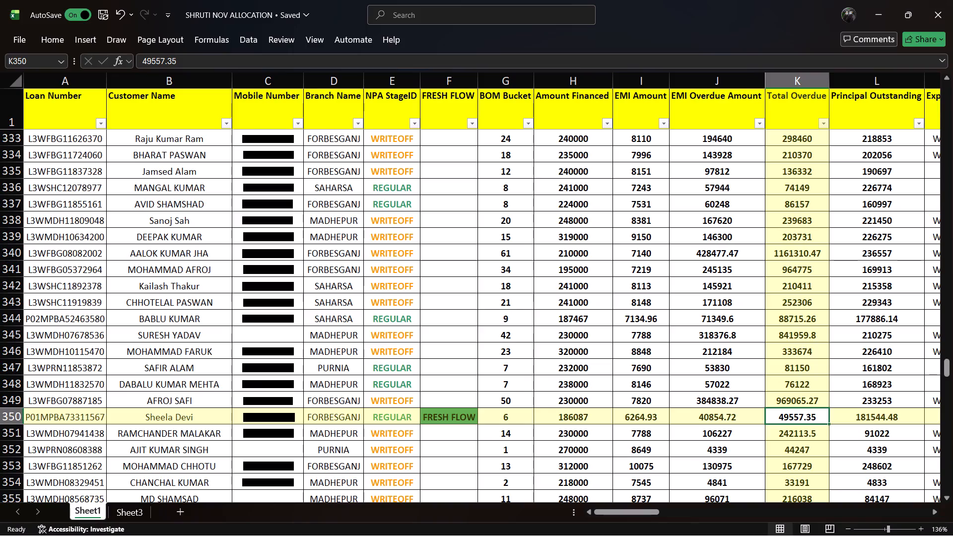
Go across the row 350 FRESH FLOW record to its contact-logging fields, as far as the CAVA/CAVNA/CNAVA/CNAVNA column.
key("Right")
key("Right")
key("Right")
key("Right")
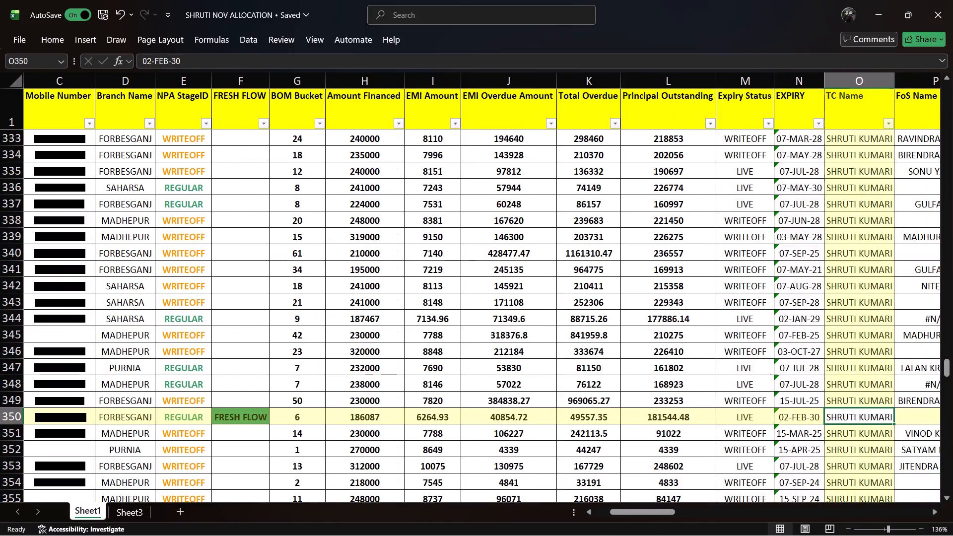
key("Right")
key("Right")
key("Right")
key("Right")
key("Right")
key("Right")
key("Right")
key("Right")
key("Right")
key("Right")
key("Right")
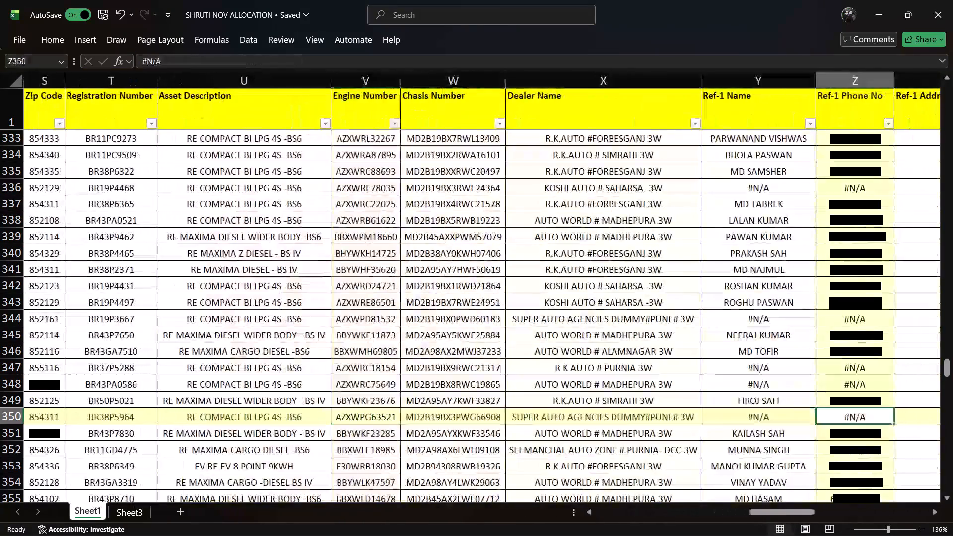
key("Right")
key("Right")
key("Right")
key("Right")
key("Right")
key("Right")
key("Right")
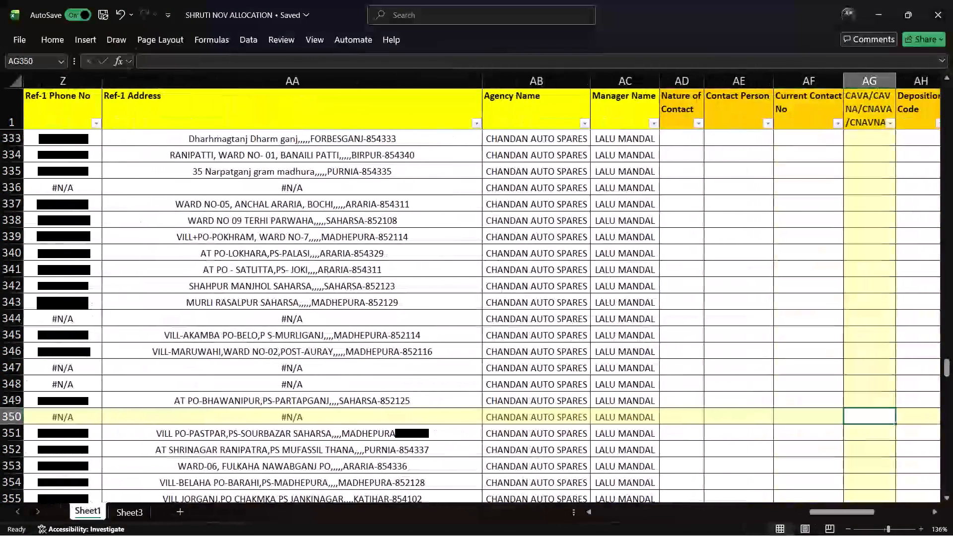
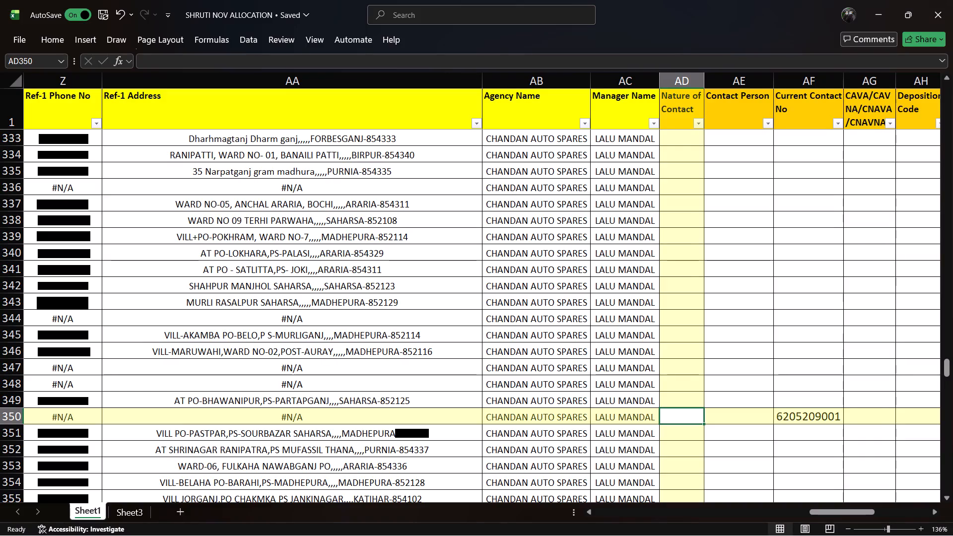
Log the row 350 FRESH FLOW call with Nature of Contact CALLING and Contact Person 3RD PARTY, and save the workbook.
key("Right")
key("Right")
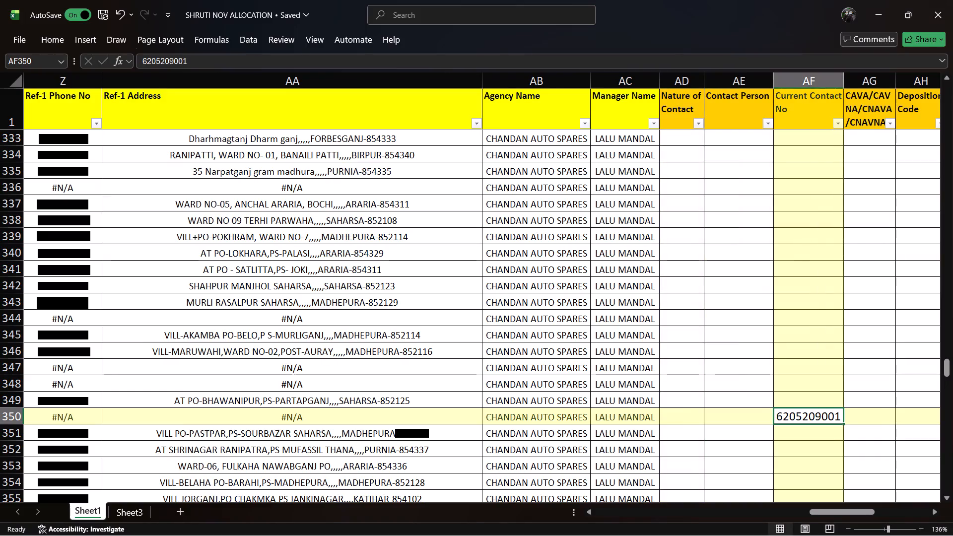
left_click(681, 415)
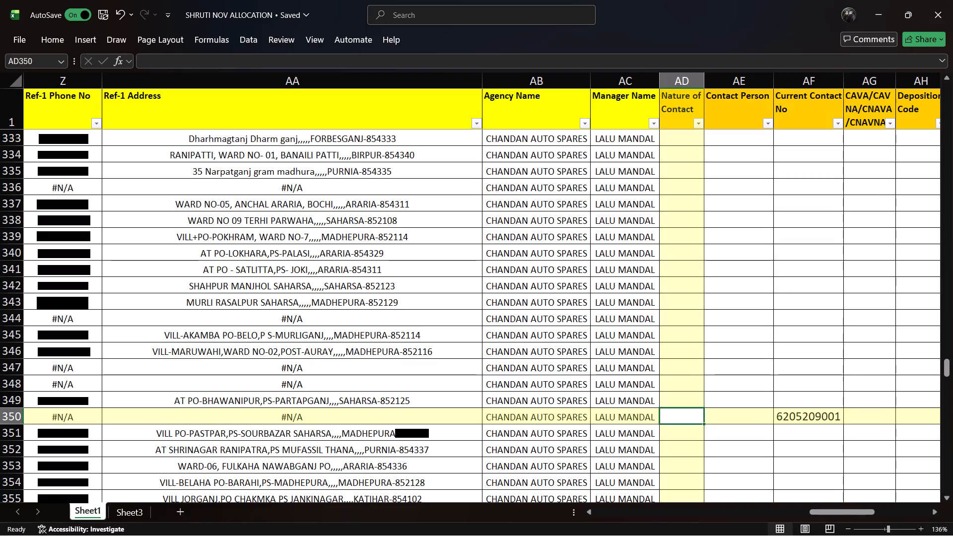
type("CA")
type("LLING")
key("Right")
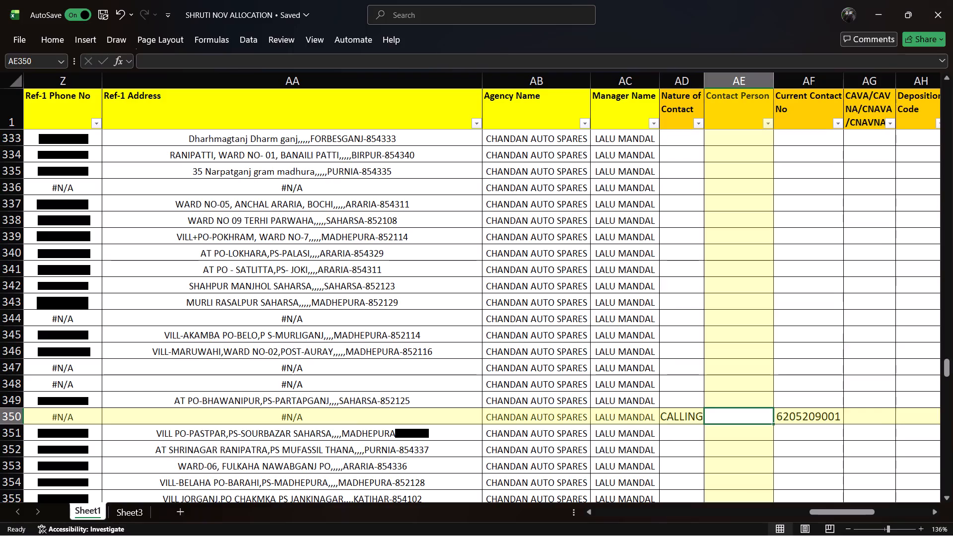
key("3")
type("RD PARTY")
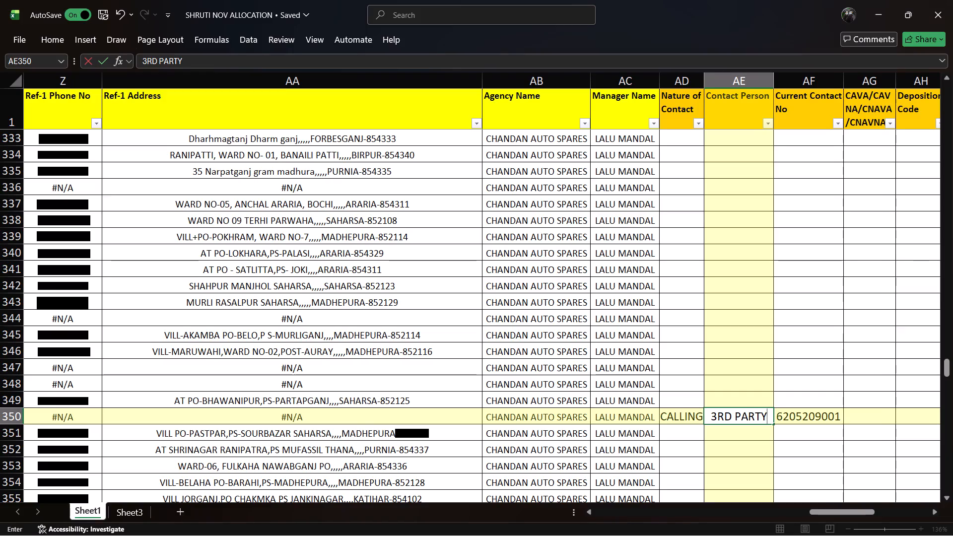
key("ctrl+s")
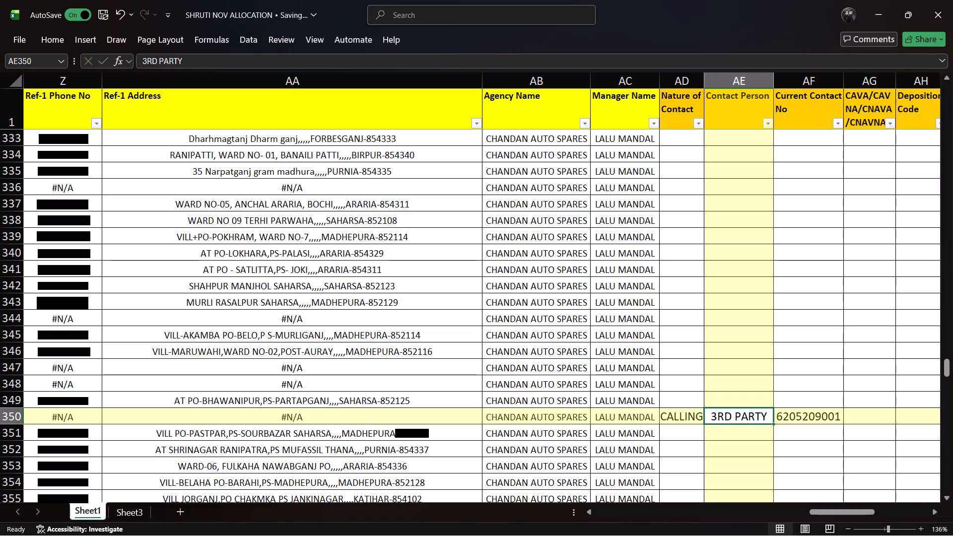
Review the row 350 FRESH FLOW record from its loan number across to the vehicle's engine number.
key("Left")
key("Left")
key("Left")
key("Left")
key("Left")
key("Left")
key("Left")
key("Left")
key("Left")
key("Left")
key("Left")
key("Left")
key("Left")
key("Left")
key("Left")
key("Left")
key("Left")
key("Left")
key("Left")
key("Left")
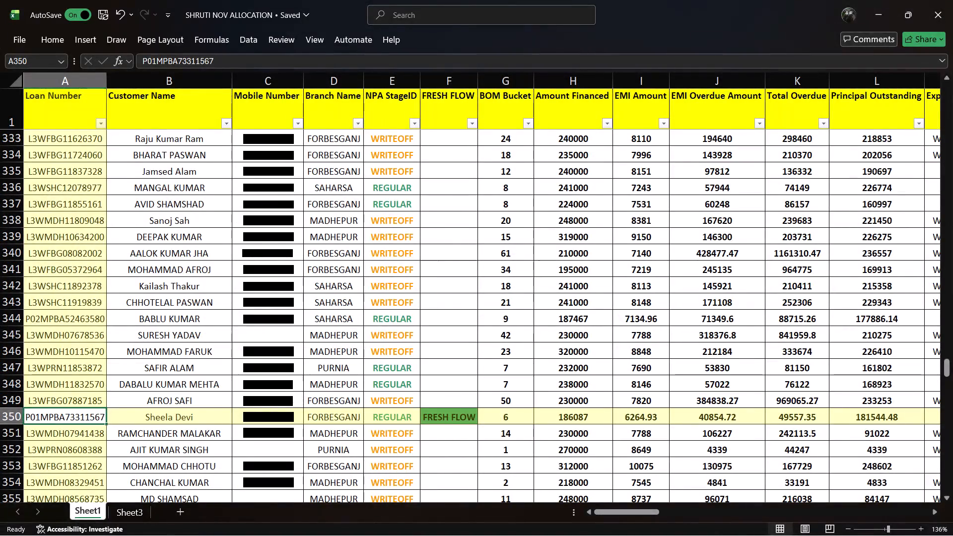
key("Right")
key("Right")
key("Right")
key("Right")
key("Right")
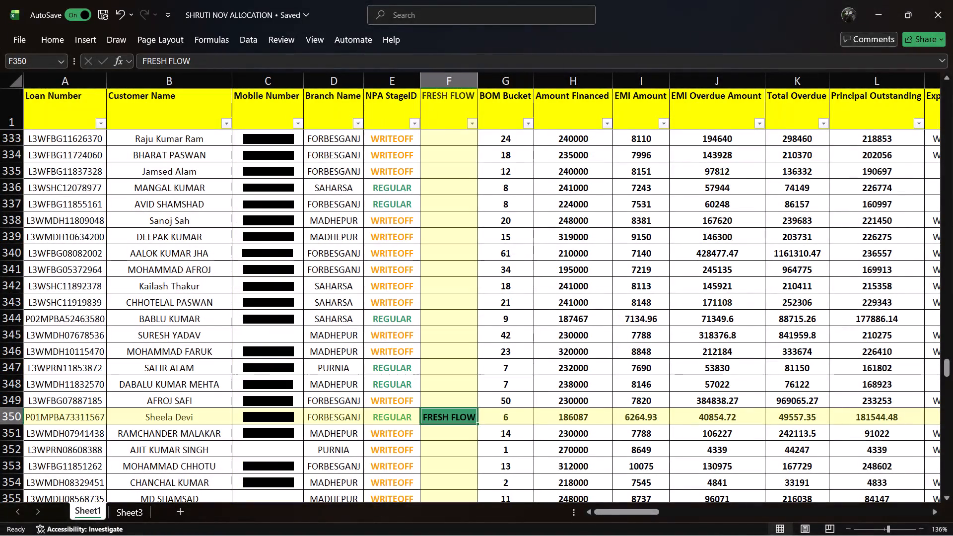
key("Right")
key("Right")
key("Right")
key("Right")
key("Right")
key("Right")
key("Right")
key("Right")
key("Right")
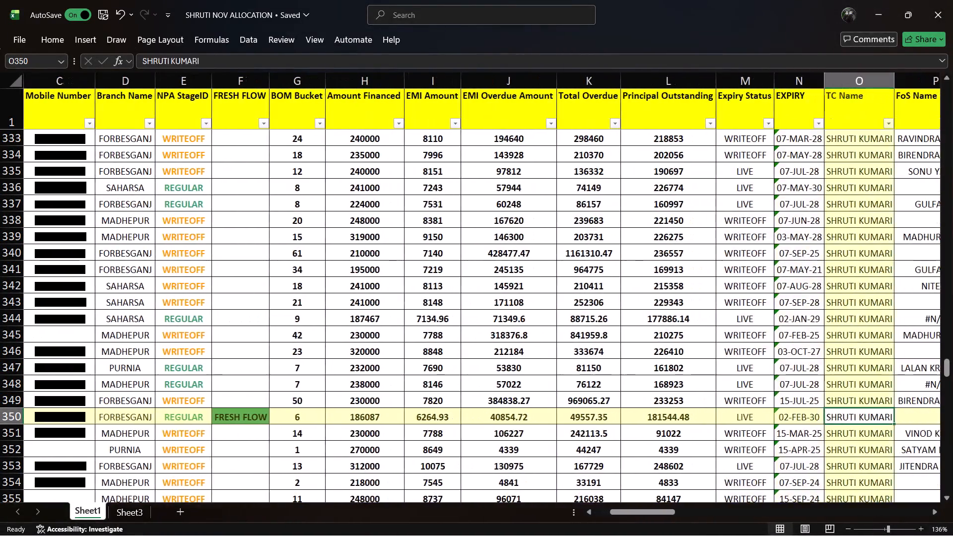
key("Right")
key("Right")
key("Right")
key("Right")
key("Right")
key("Right")
key("Right")
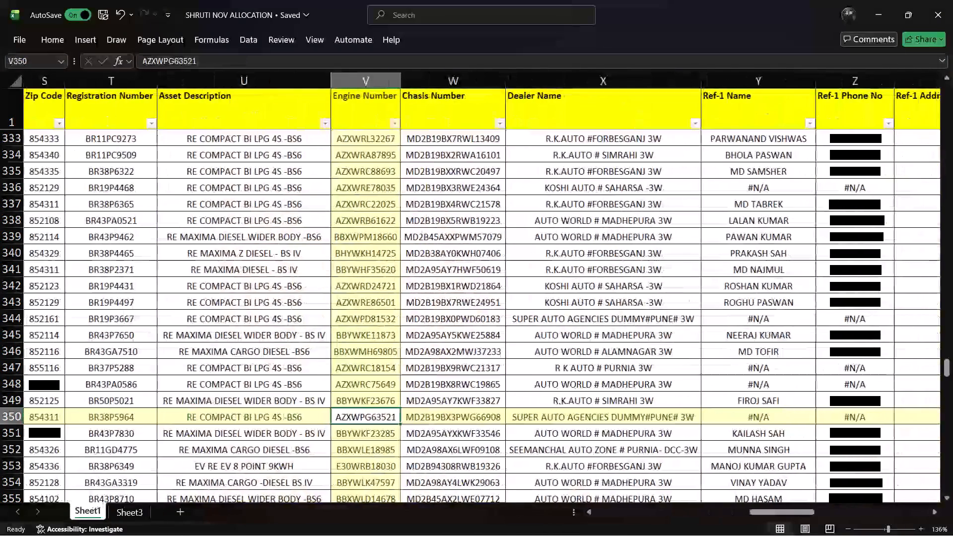
Check row 350's NPA stage, EMI amount, EMI overdue, total overdue, expiry status and expiry date from the start of the record.
key("Left")
key("Left")
key("Left")
key("Left")
key("Left")
key("Left")
key("Left")
key("Left")
key("Left")
key("Left")
key("Left")
key("Left")
key("Left")
key("Left")
key("Left")
key("Left")
key("Left")
key("Left")
key("Left")
key("Left")
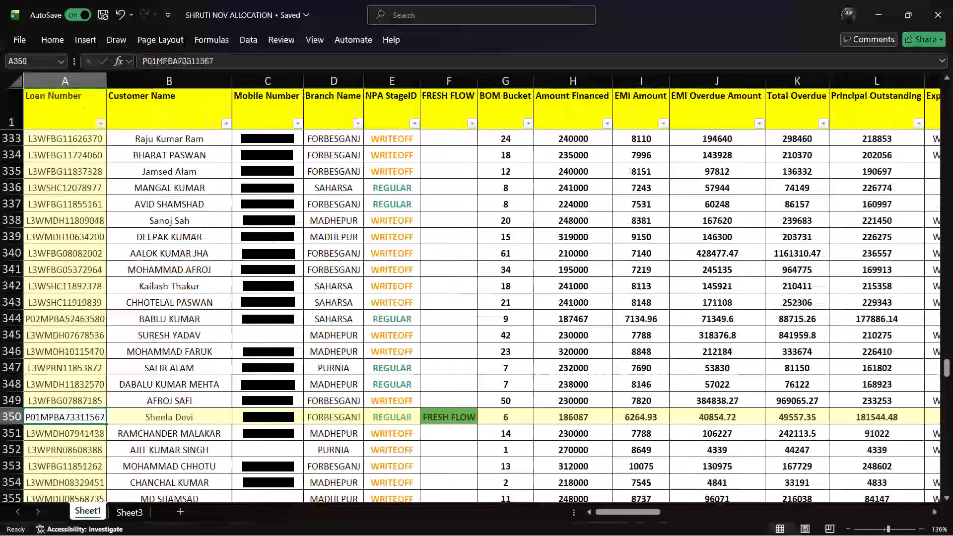
key("Right")
key("Right")
key("Right")
key("Right")
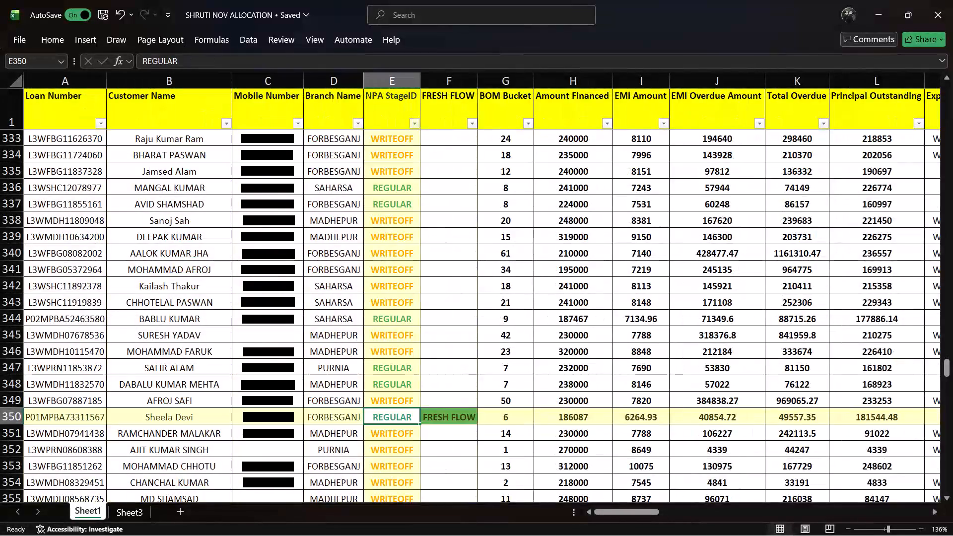
key("Right")
key("Right")
key("Right")
key("Right")
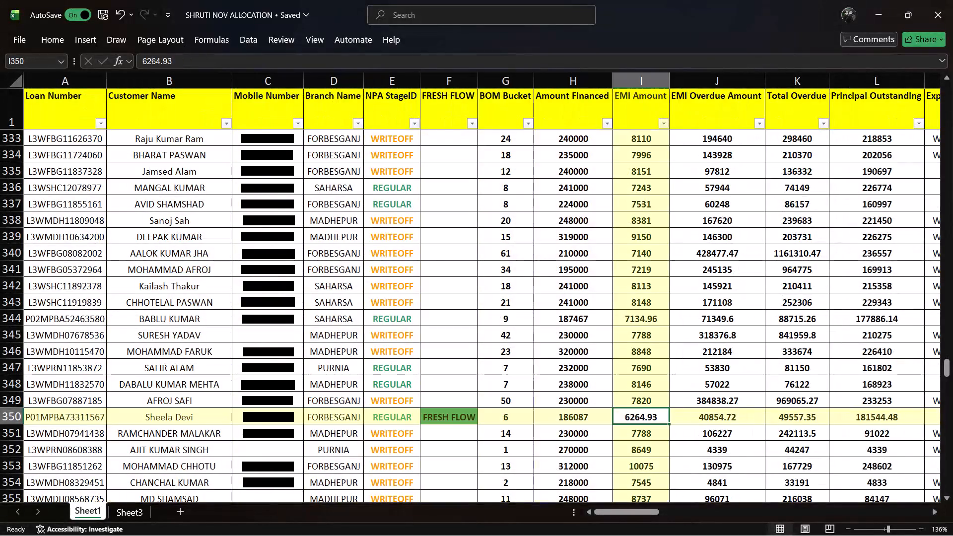
key("Right")
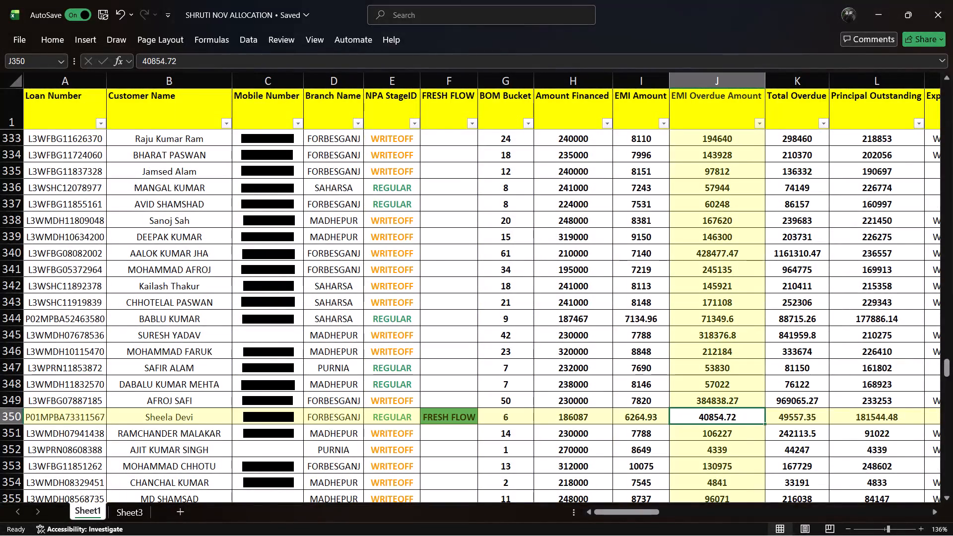
key("Right")
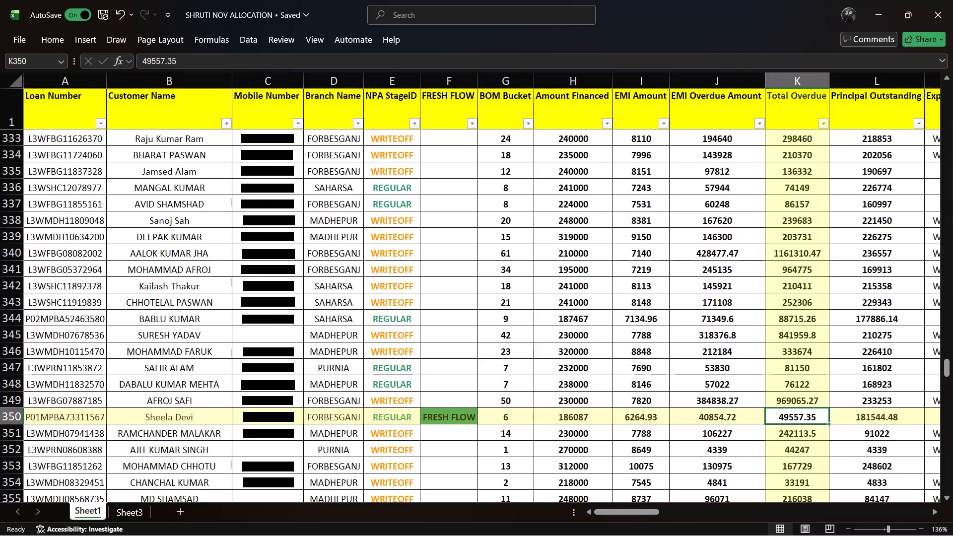
key("Right")
key("Right")
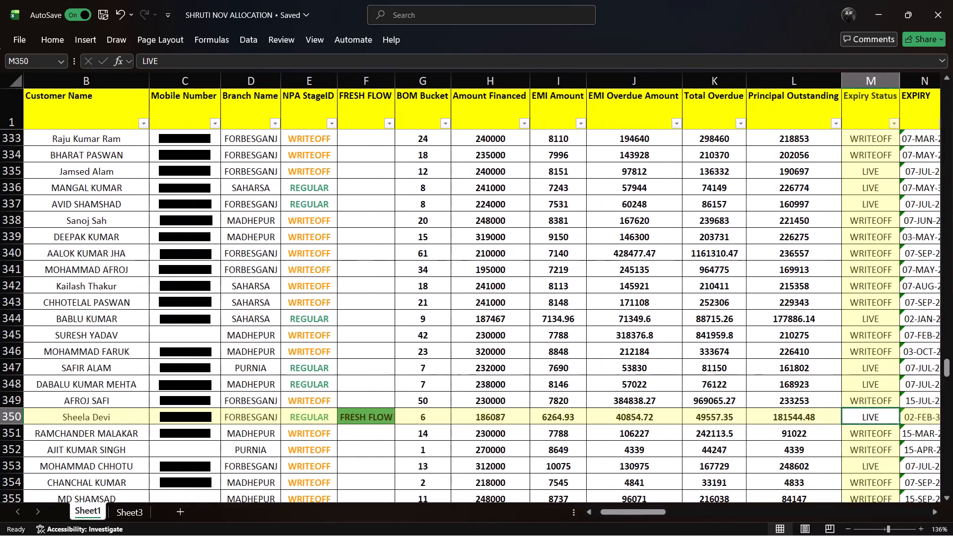
key("Right")
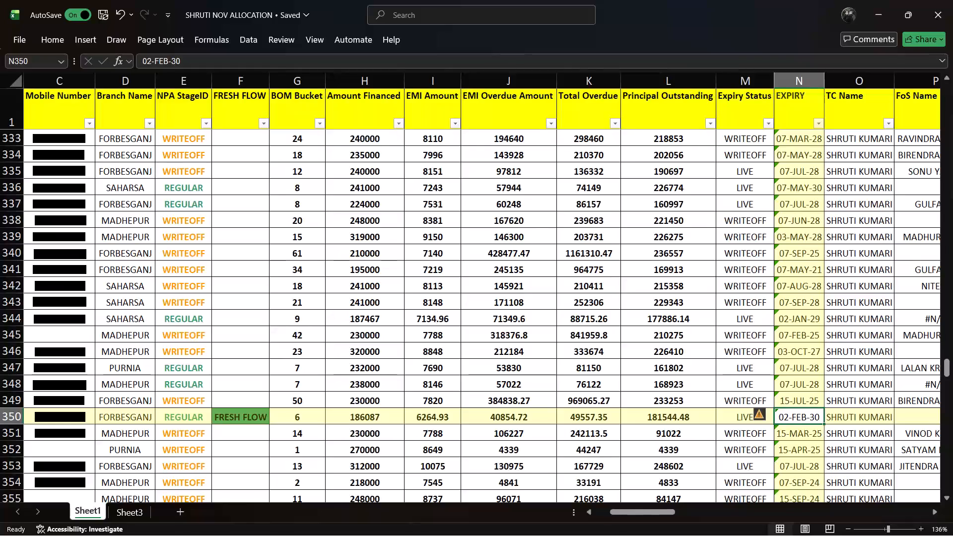
left_click(601, 413)
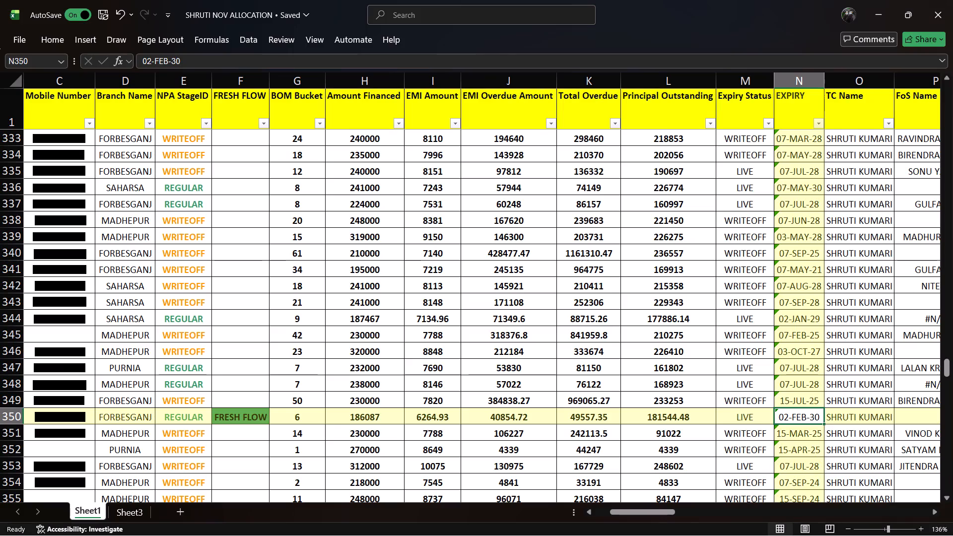
Examine row 350's FoS name, zip code, asset description, engine number, dealer and reference contact details.
key("Right")
key("Right")
key("Right")
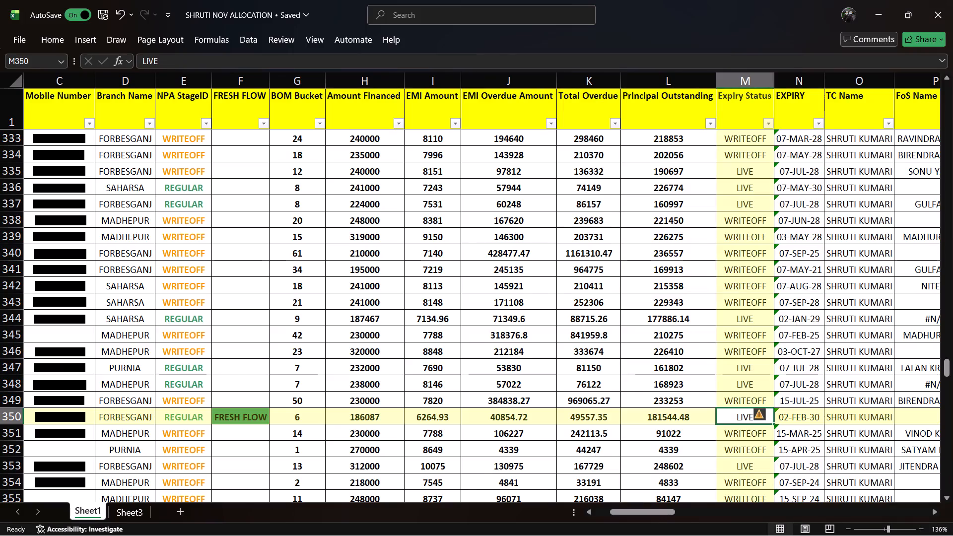
key("Right")
key("Right")
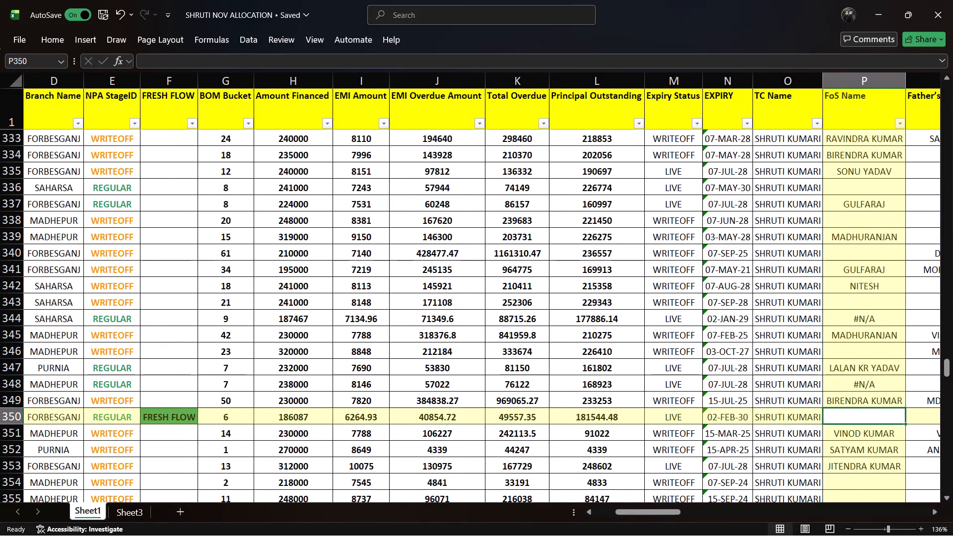
key("Right")
key("Right")
key("Right")
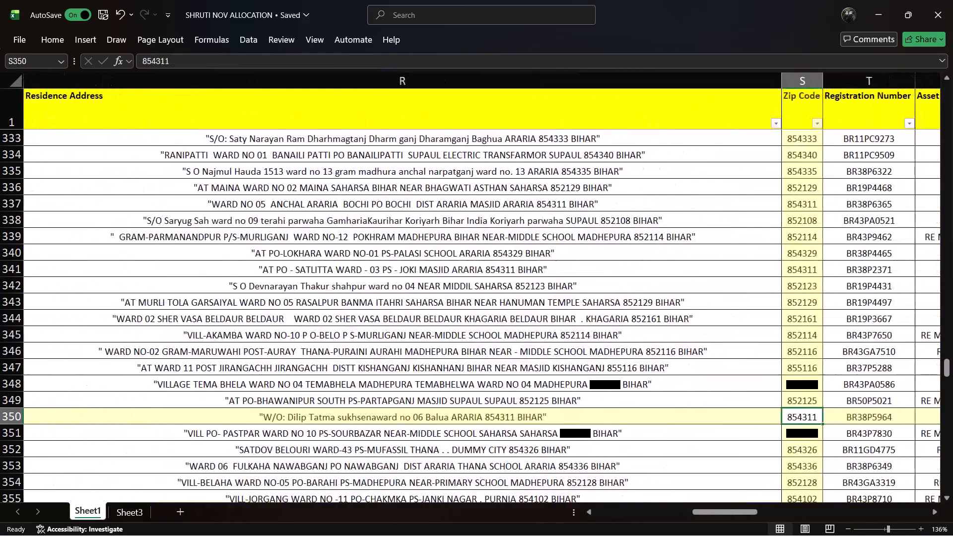
key("Right")
key("Right")
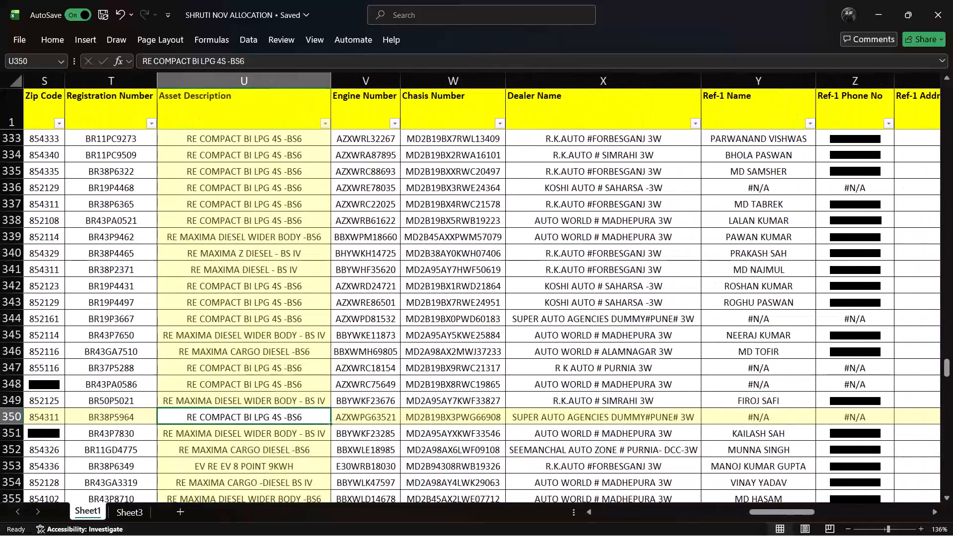
key("Right")
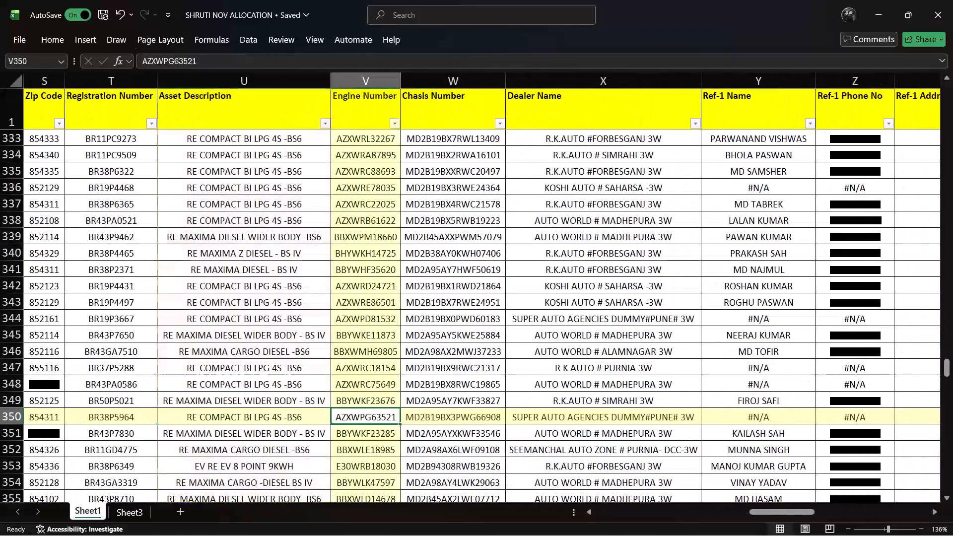
key("Right")
key("Right")
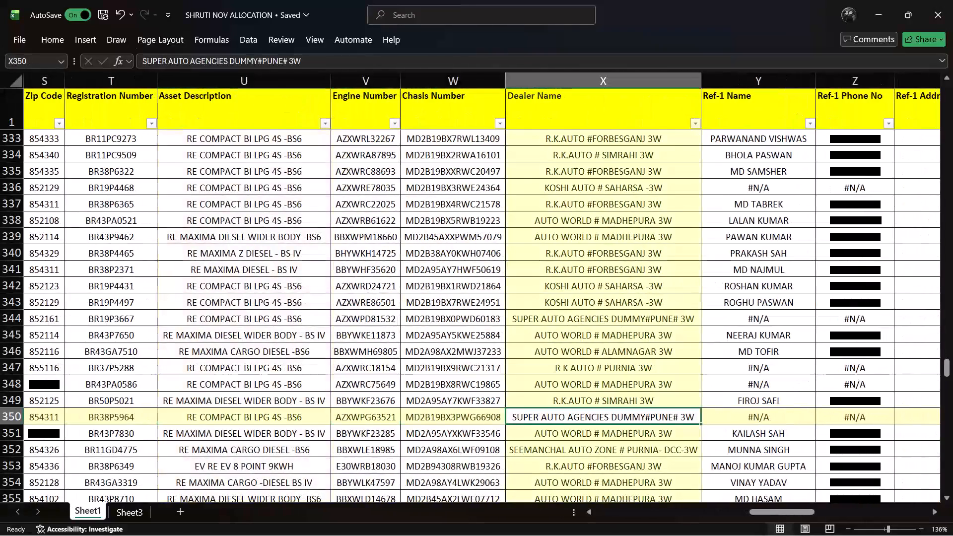
key("Right")
key("Right")
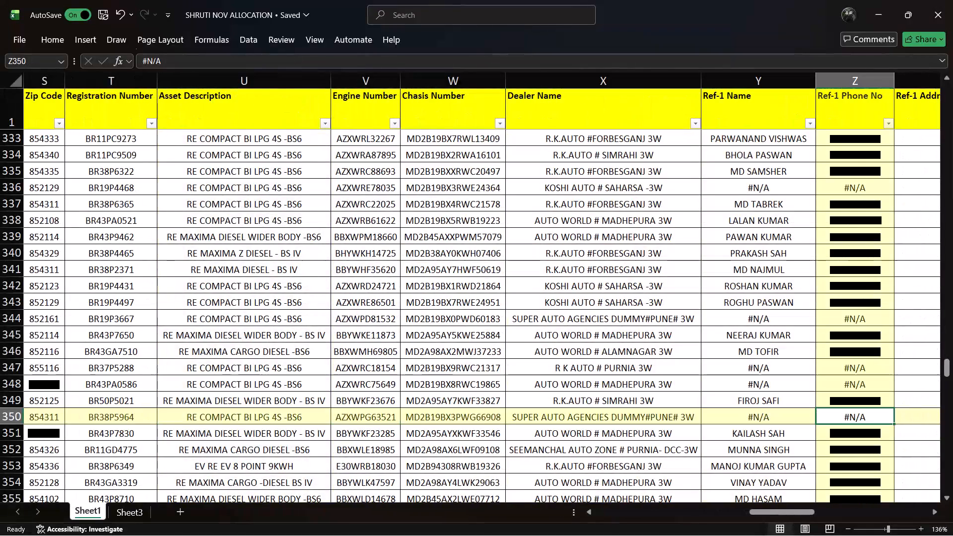
key("Right")
key("Right")
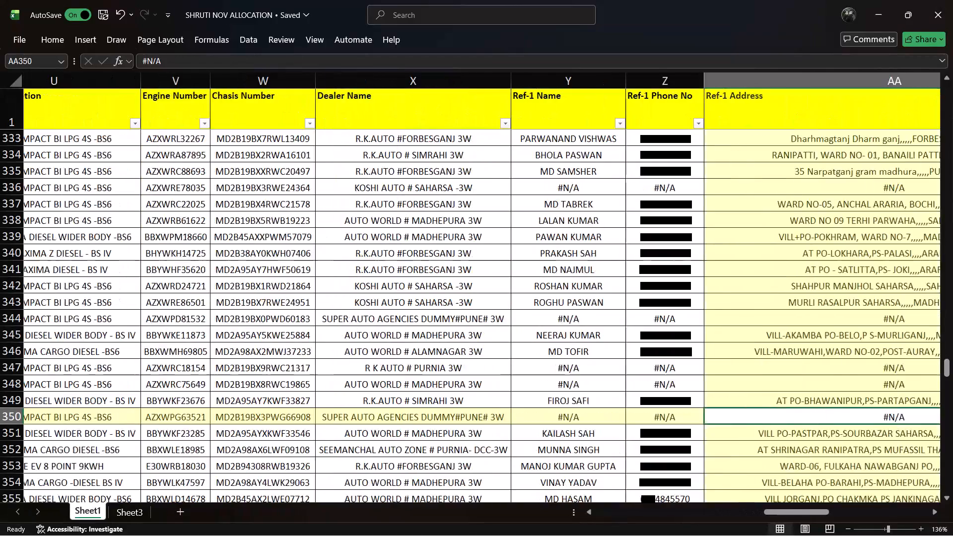
key("Right")
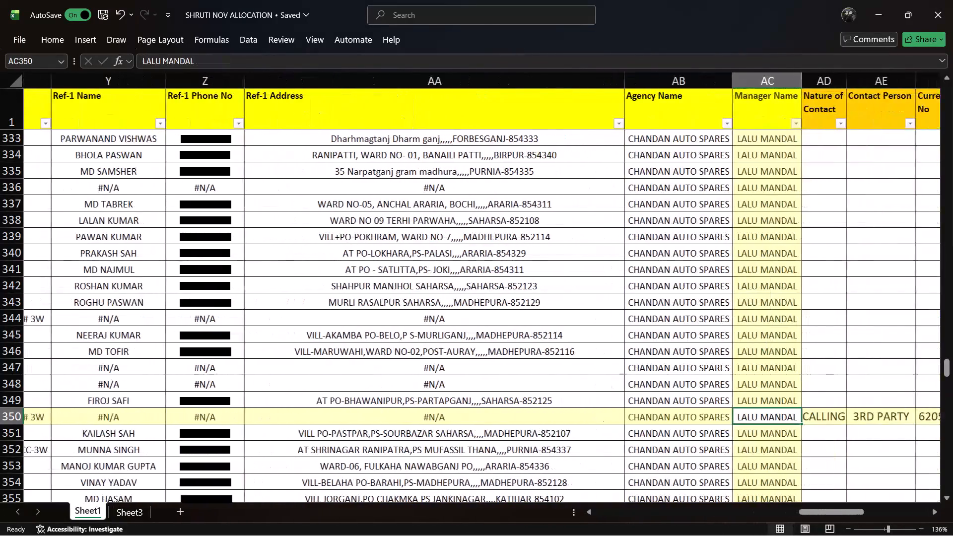
Go through row 350's contact-logging fields from Nature of Contact as far as the PTP Amount column.
key("Right")
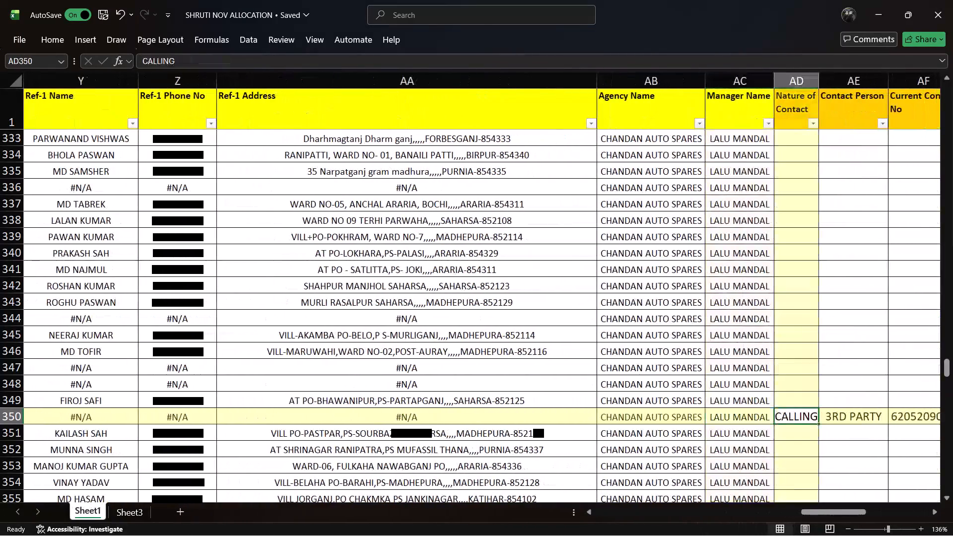
key("Right")
key("Right")
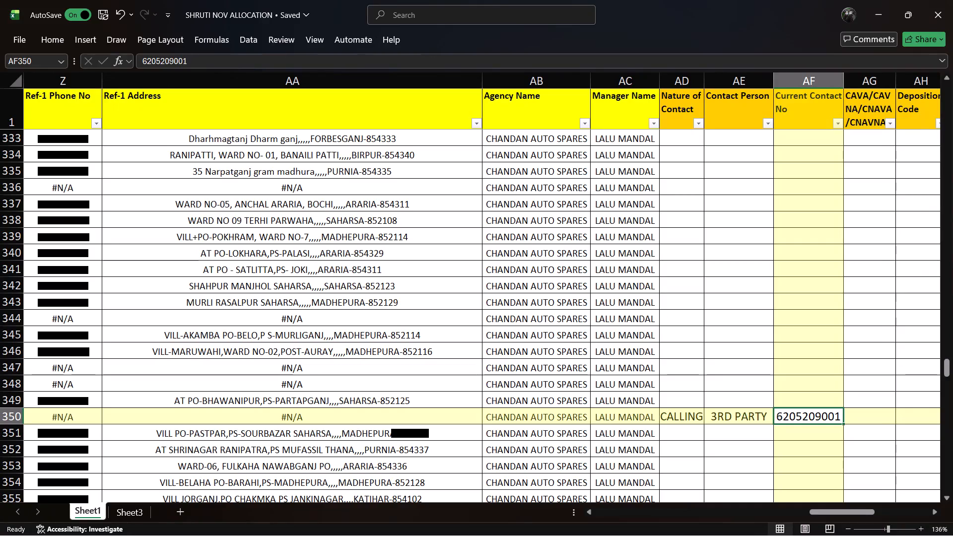
key("Right")
key("Right")
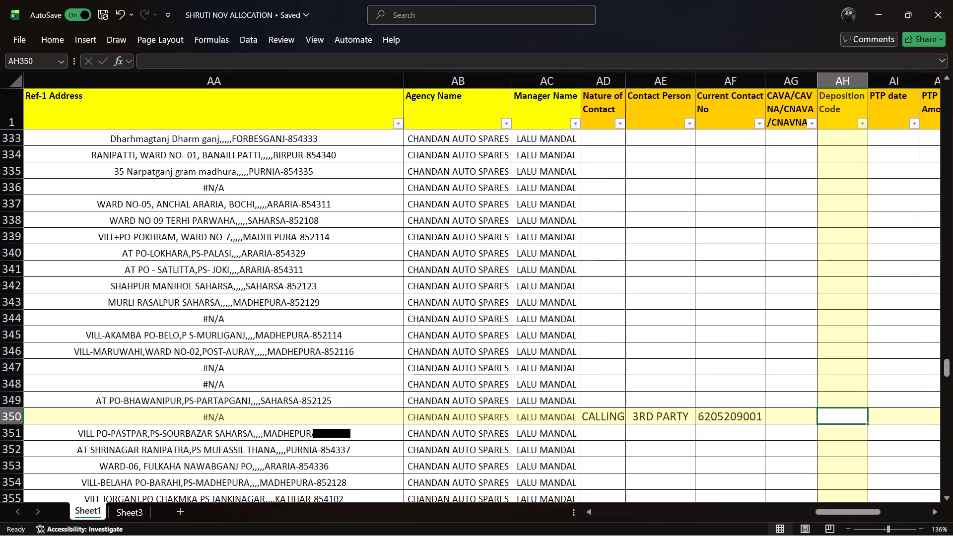
key("Right")
key("Right")
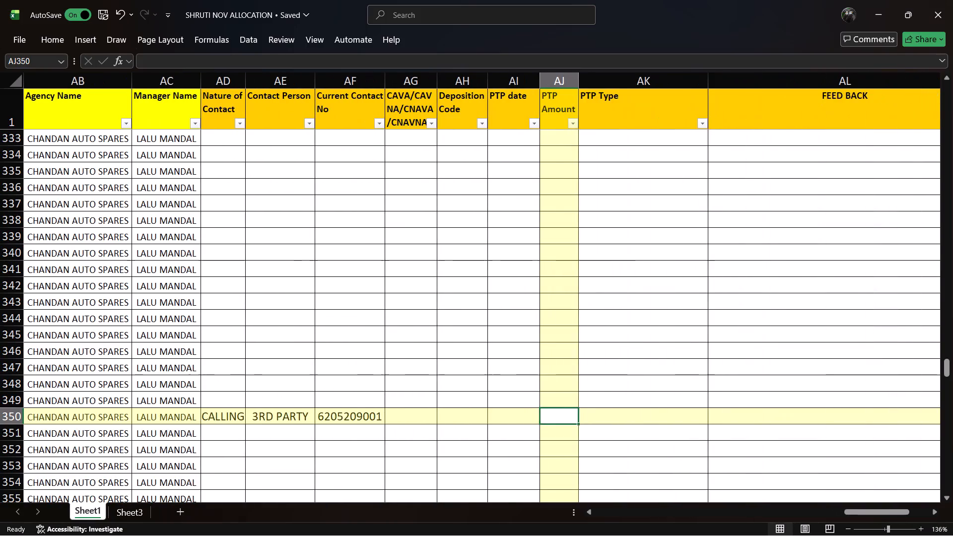
Return to row 350's loan details and recheck its principal outstanding and amount financed.
key("Left")
key("Left")
key("Left")
key("Left")
key("Left")
key("Left")
key("Left")
key("Left")
key("Left")
key("Left")
key("Left")
key("Left")
key("Left")
key("Left")
key("Left")
key("Left")
key("Left")
key("Left")
key("Left")
key("Left")
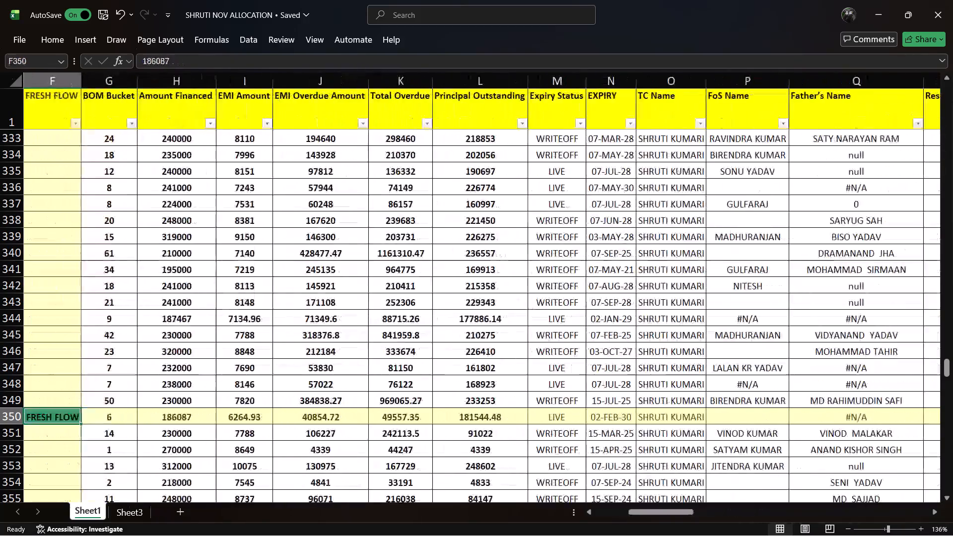
key("Right")
key("Right")
key("Right")
key("Right")
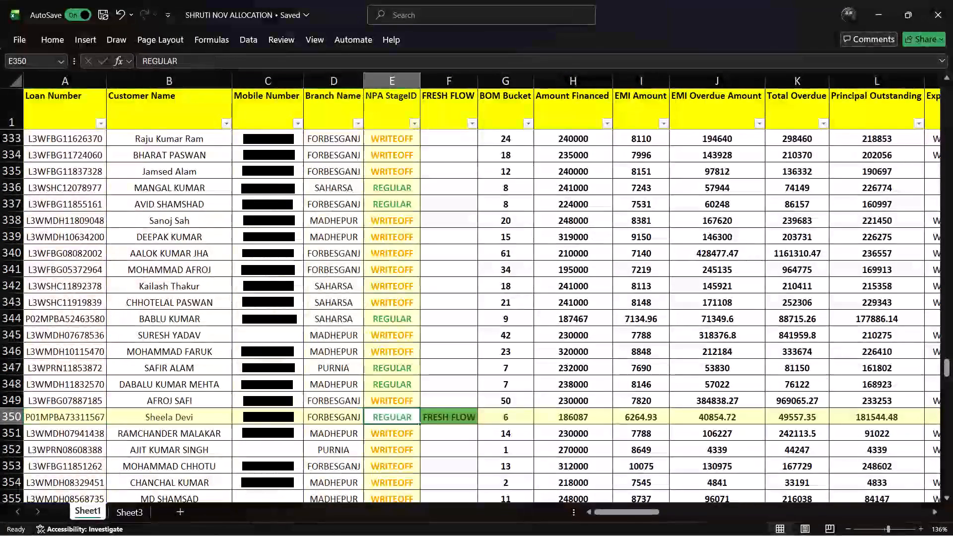
key("Right")
key("Right")
key("Right")
key("Right")
key("Right")
key("Right")
key("Right")
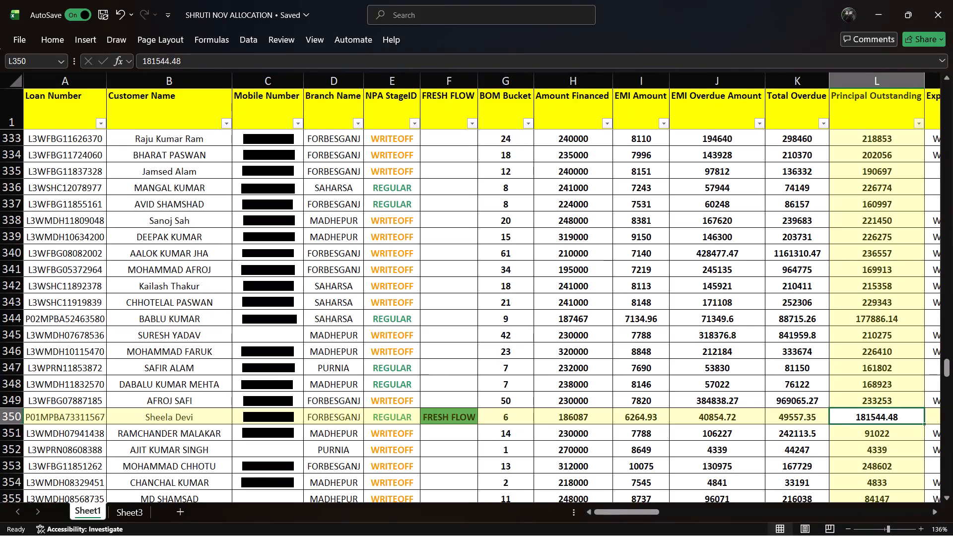
left_click(591, 413)
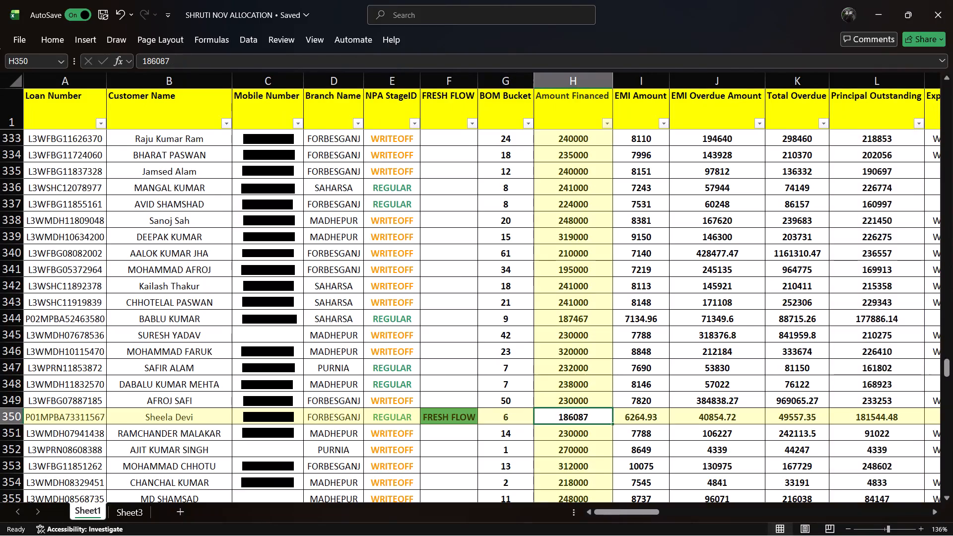
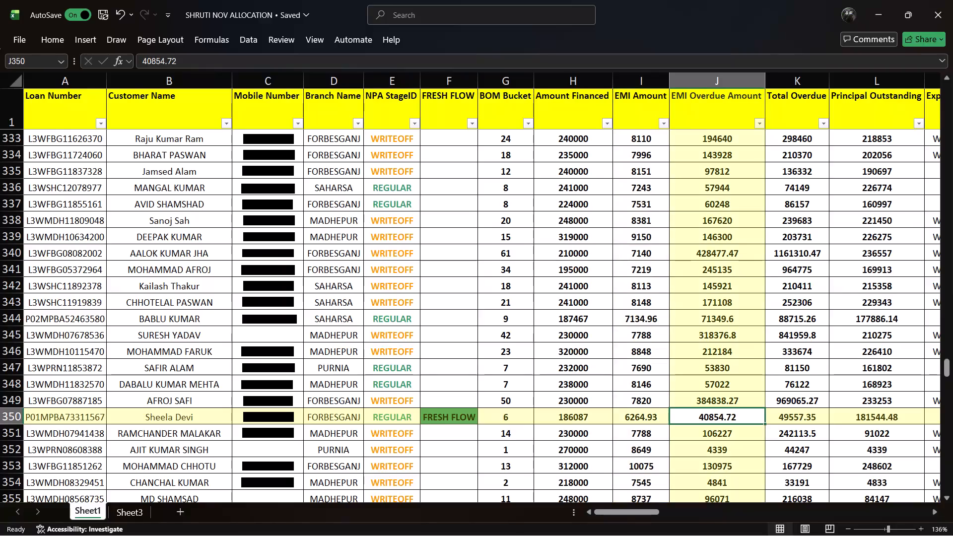
Review the loan record in row 350 from its overdue amounts through expiry, residence address, registration number and asset description.
key("Right")
key("Right")
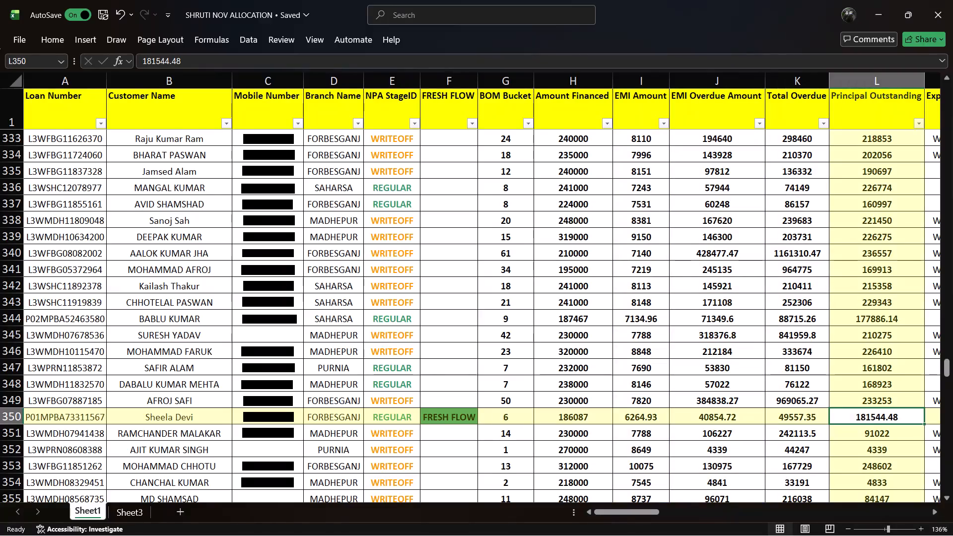
key("Right")
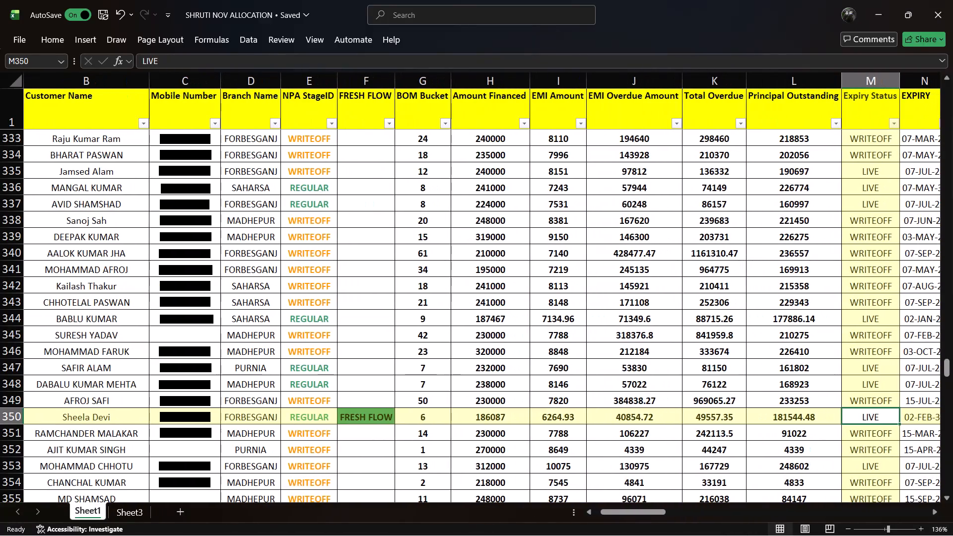
key("Right")
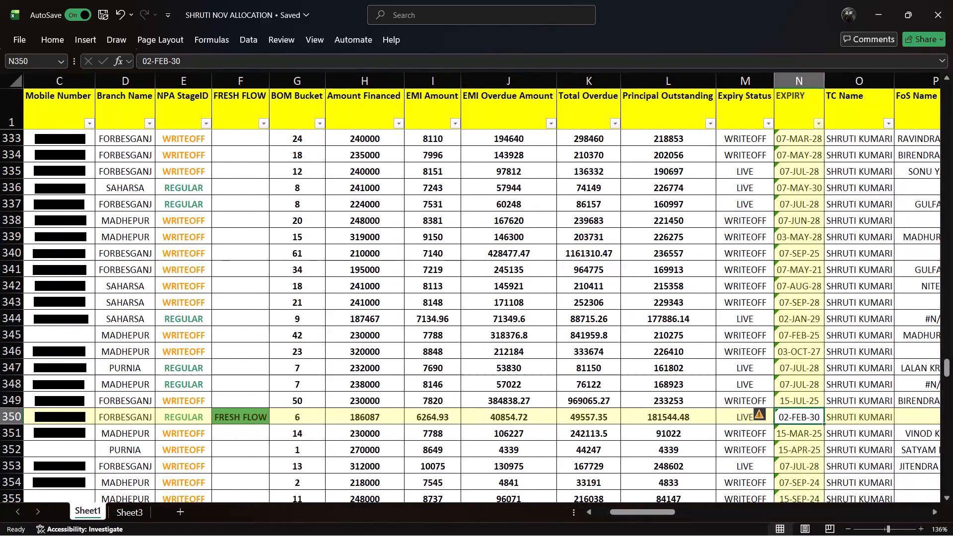
key("Right")
key("Right")
key("Right")
key("Right")
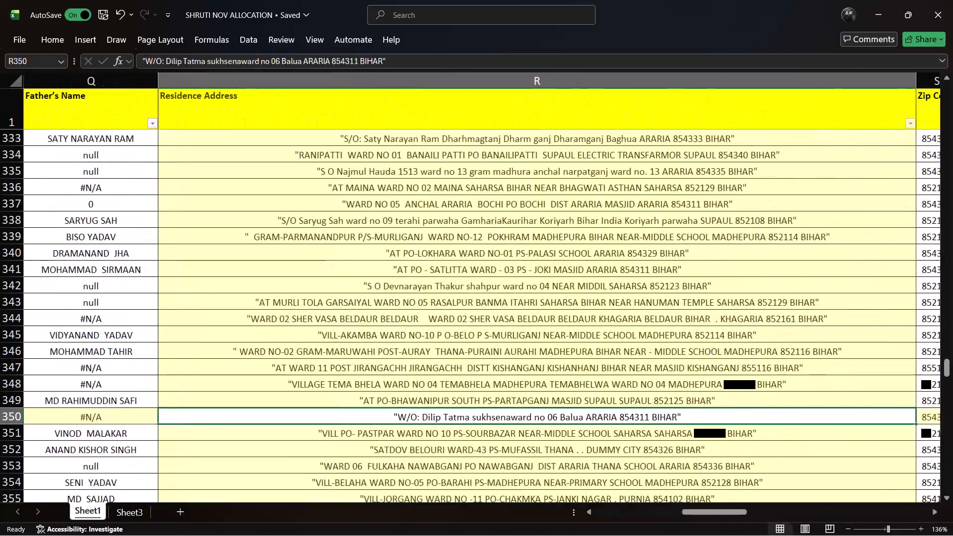
key("Right")
key("Right")
key("Right")
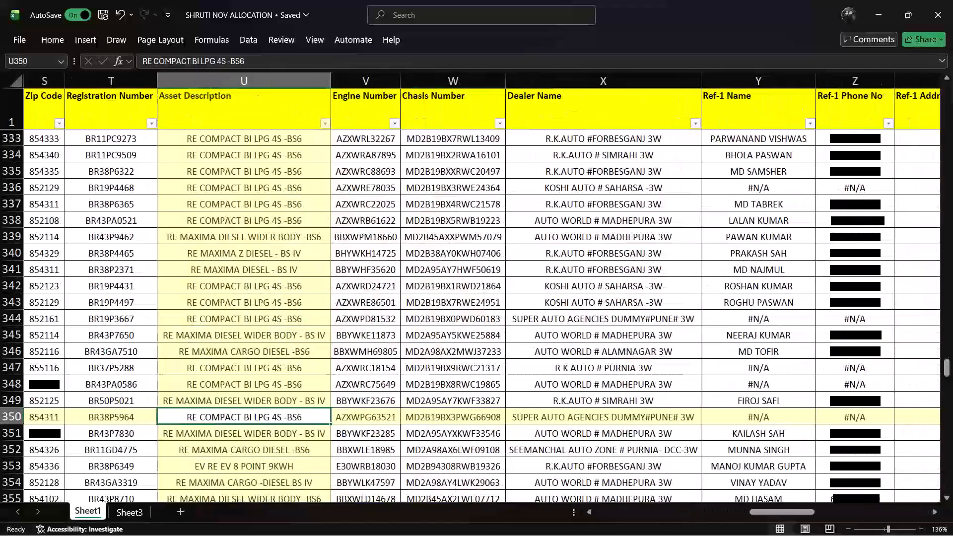
Go back through row 350's record to examine its mobile number, branch, NPA stage and FRESH FLOW fields.
key("Left")
key("Left")
key("Left")
key("Left")
key("Left")
key("Left")
key("Left")
key("Left")
key("Left")
key("Left")
key("Left")
key("Left")
key("Left")
key("Left")
key("Left")
key("Left")
key("Left")
key("Left")
key("Left")
key("Left")
key("Left")
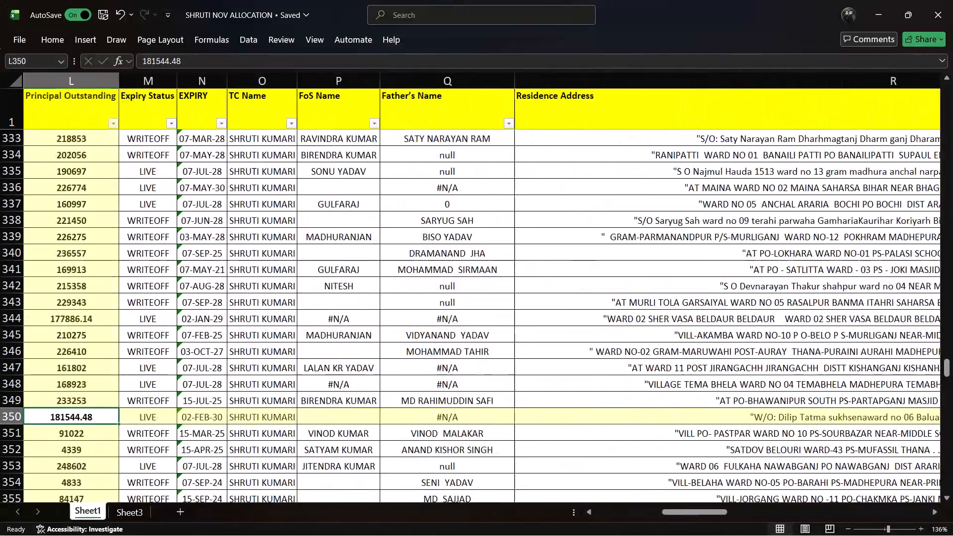
key("Right")
key("Right")
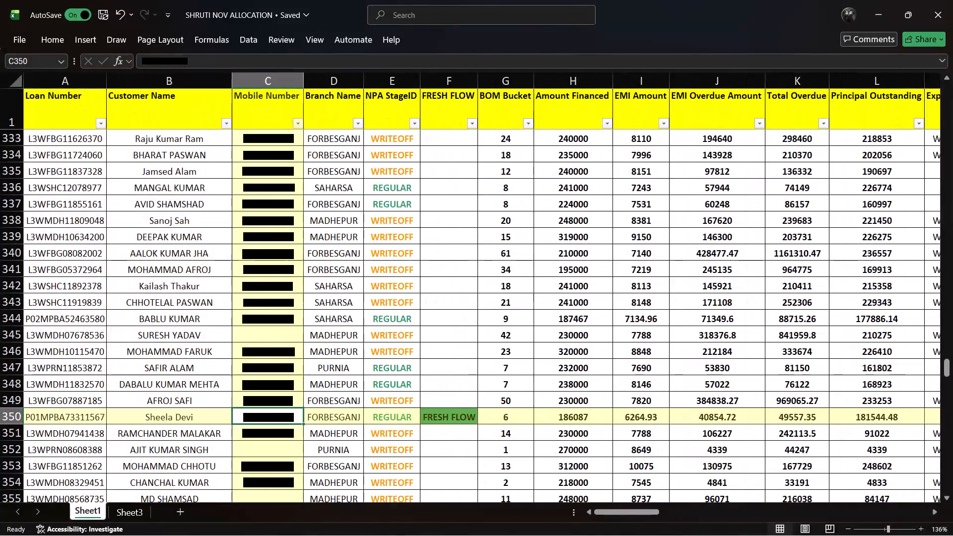
key("Right")
key("Right")
key("Right")
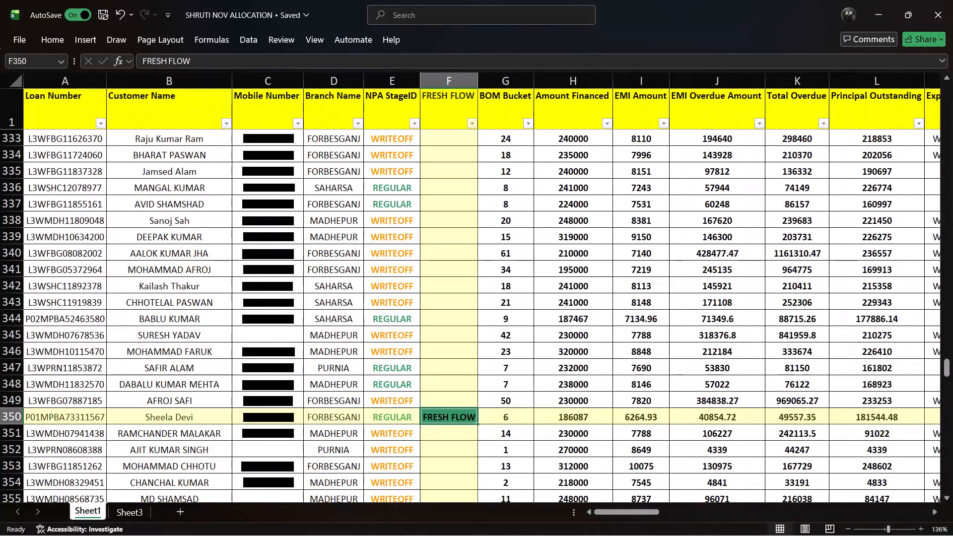
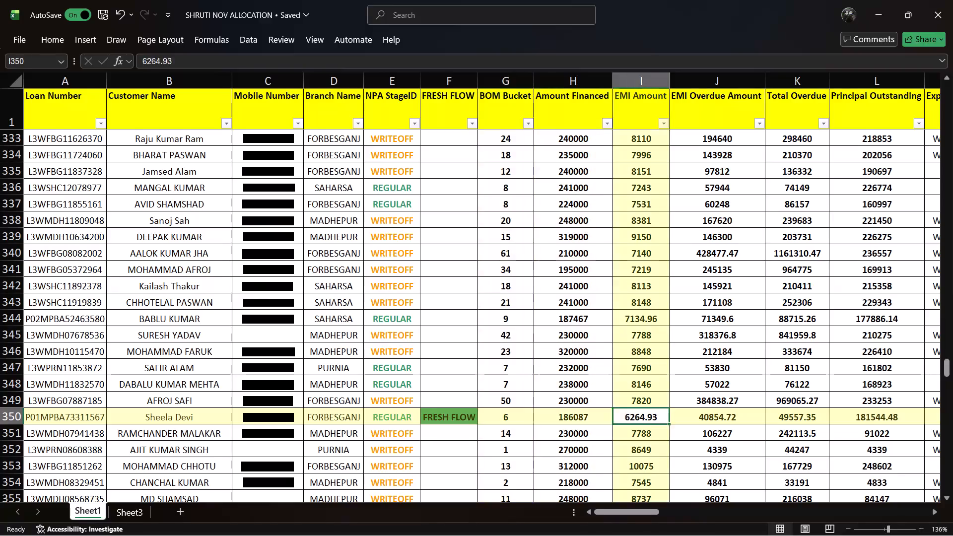
Review row 350's EMI overdue amount, total overdue, principal outstanding, expiry status and expiry date.
key("Right")
key("Right")
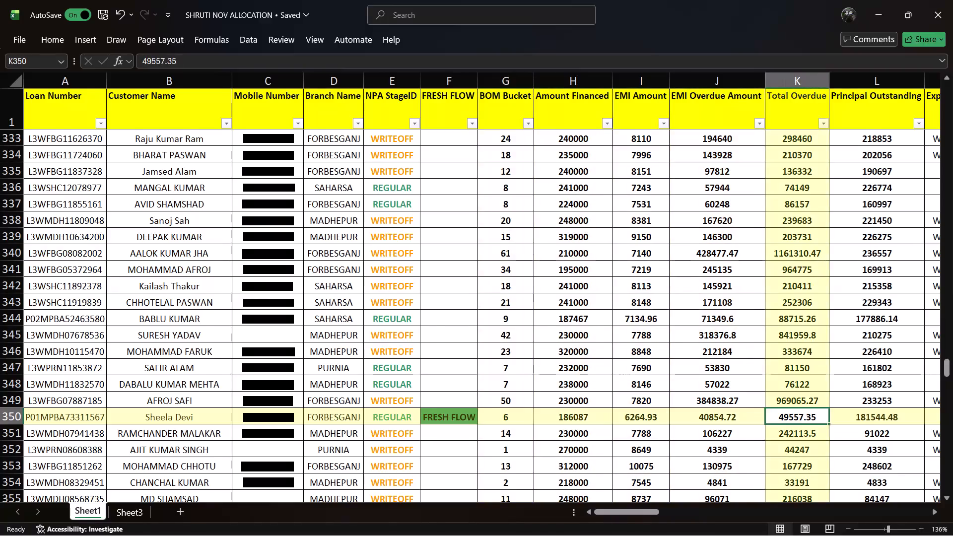
key("Right")
key("Right")
key("Right")
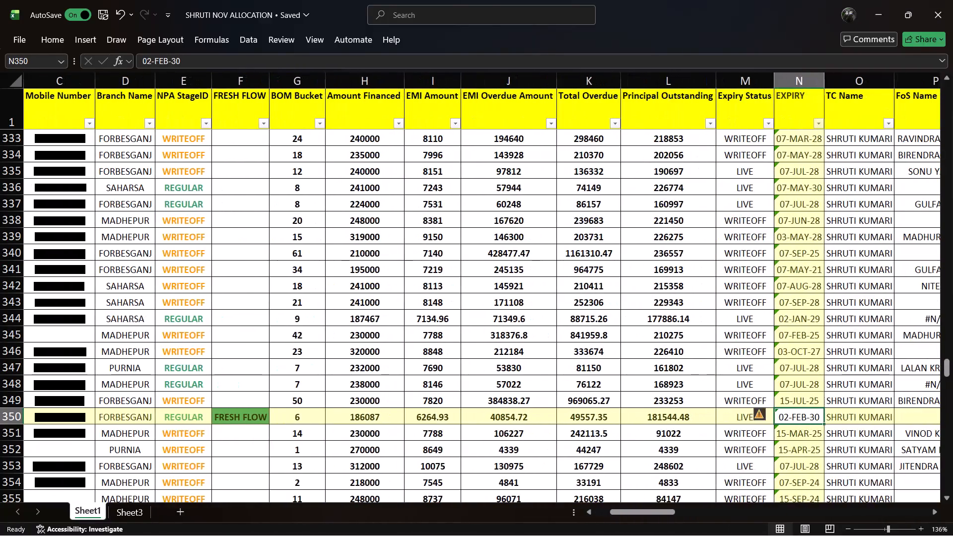
key("Right")
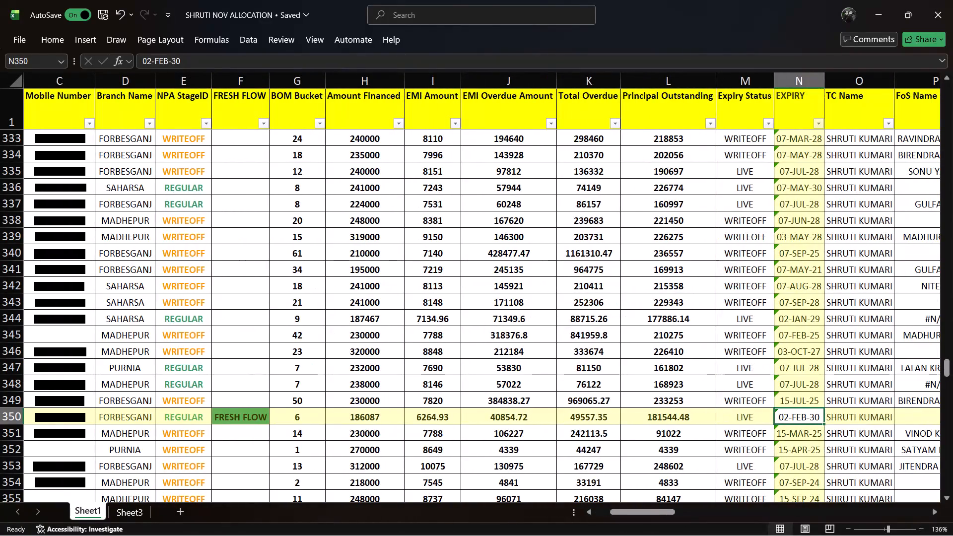
left_click(591, 418)
left_click(484, 417)
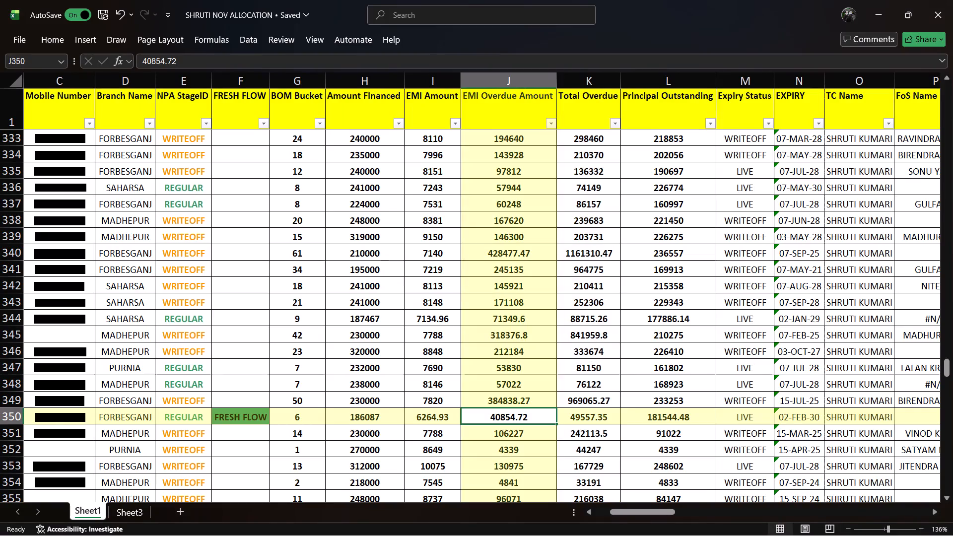
left_click(589, 417)
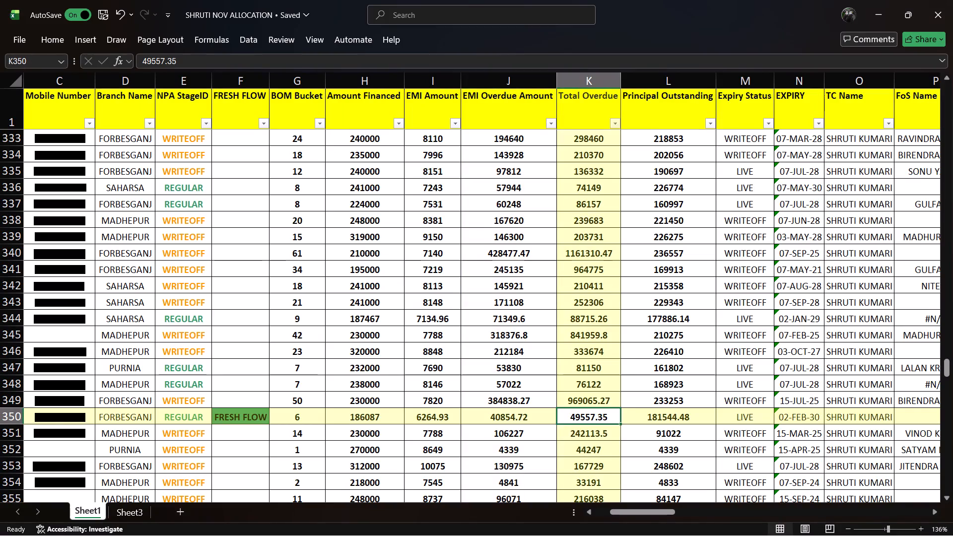
key("Right")
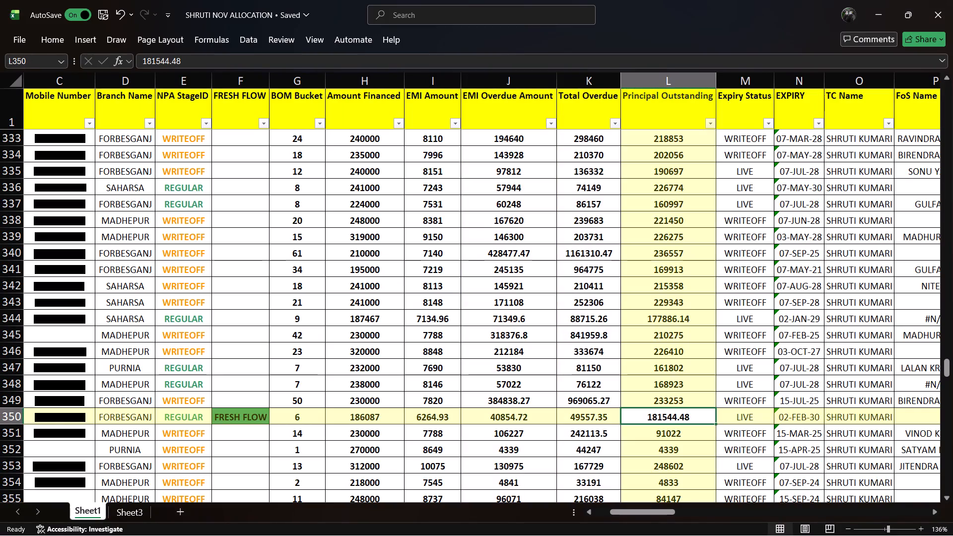
key("Right")
key("Right")
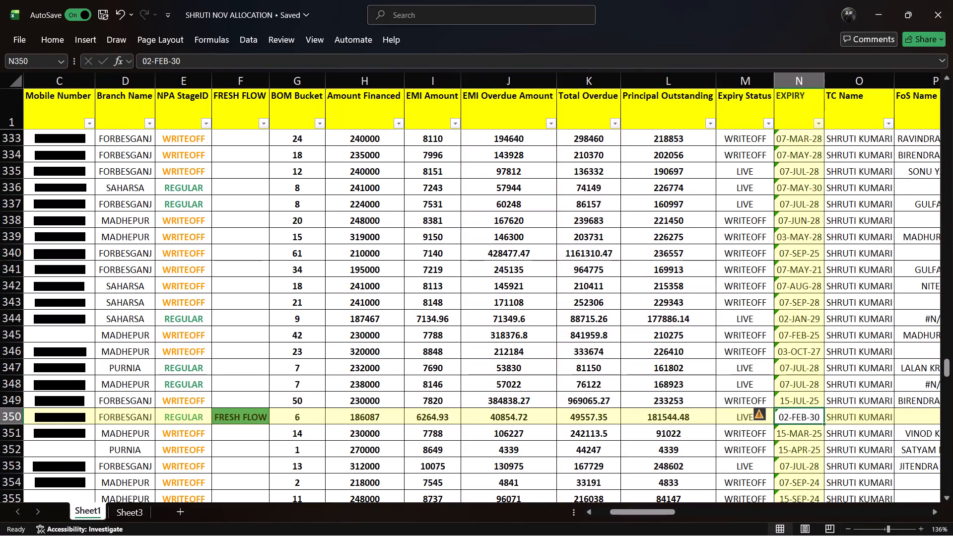
Recheck row 350's figures from expiry status back to EMI amount, and forward again to the expiry date.
key("Left")
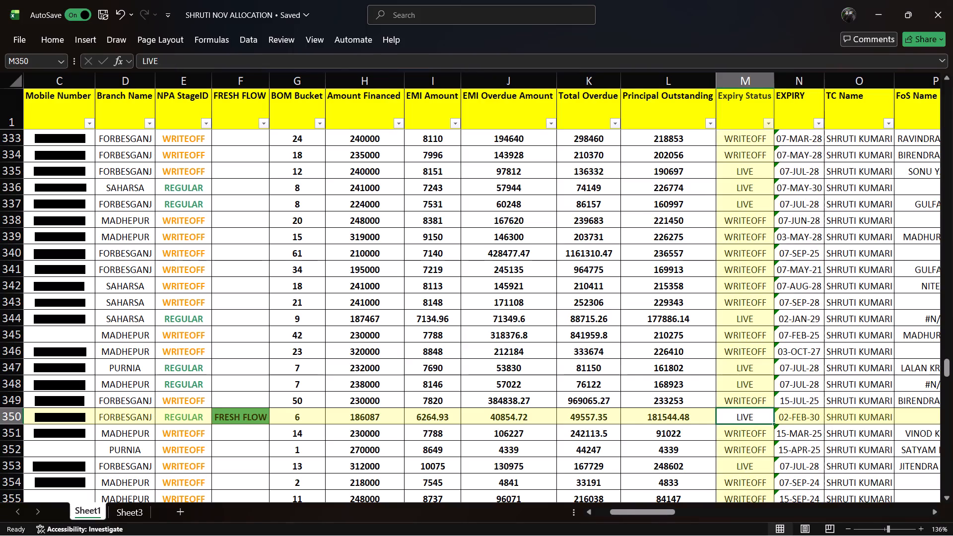
key("Left")
key("Left")
key("Left")
key("Left")
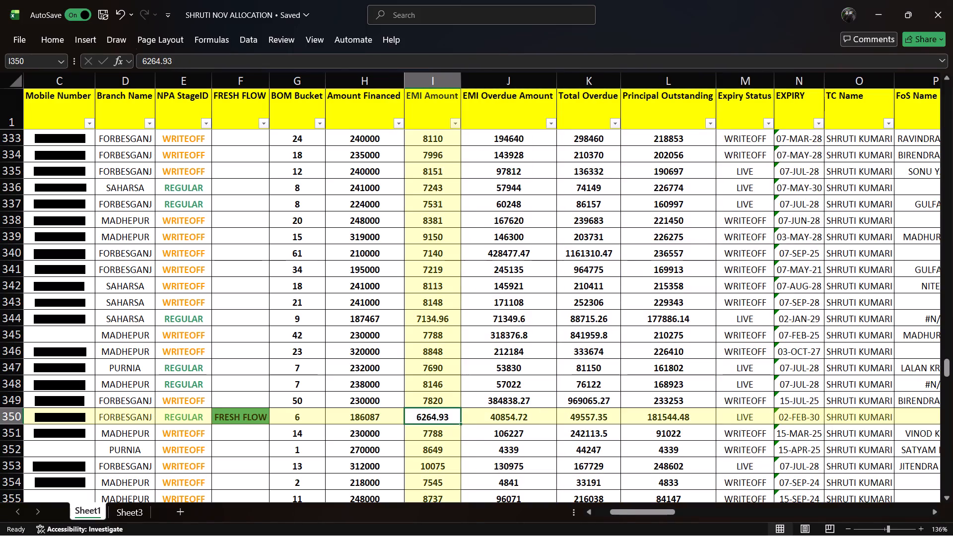
key("Right")
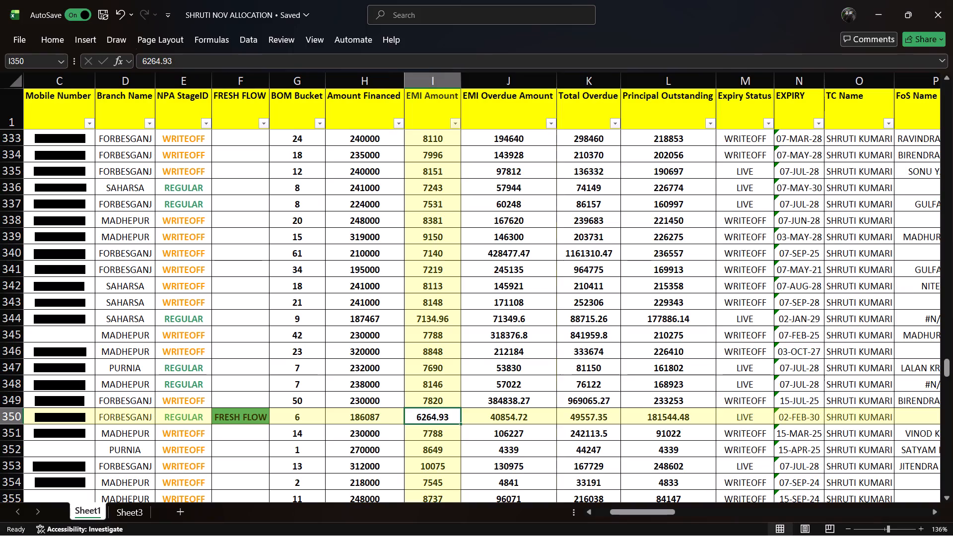
key("Right")
key("Right")
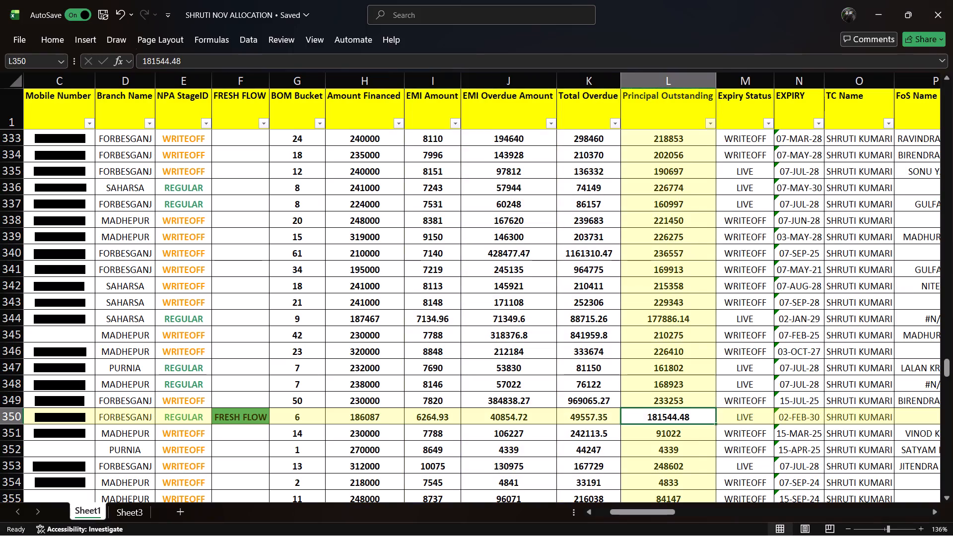
key("Right")
key("Right")
key("Right")
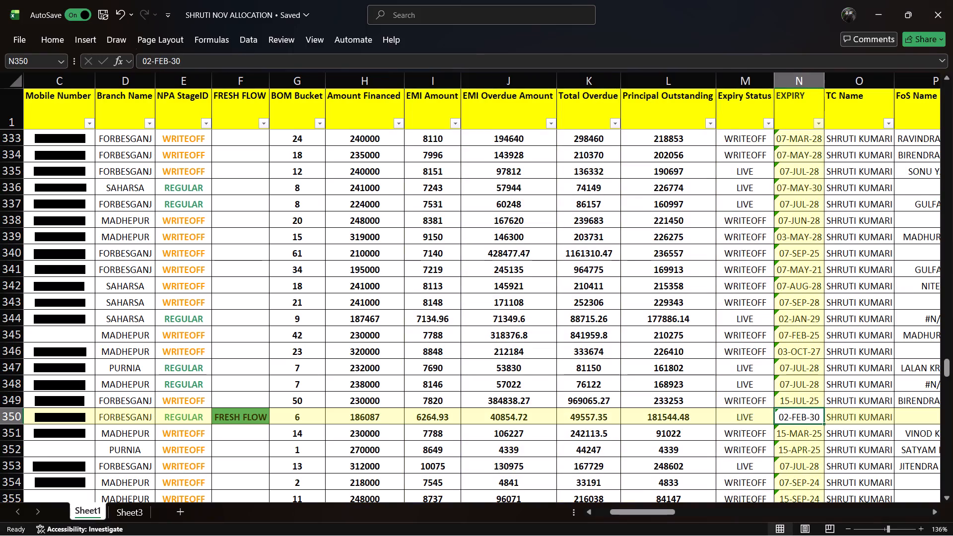
Enter the feedback "CX HOSPITAL ME HAI GHR JAKAR CONFIRM KREGA" in row 350's FEED BACK cell and save the workbook.
key("Right")
key("Right")
key("Right")
key("Right")
key("Right")
key("Right")
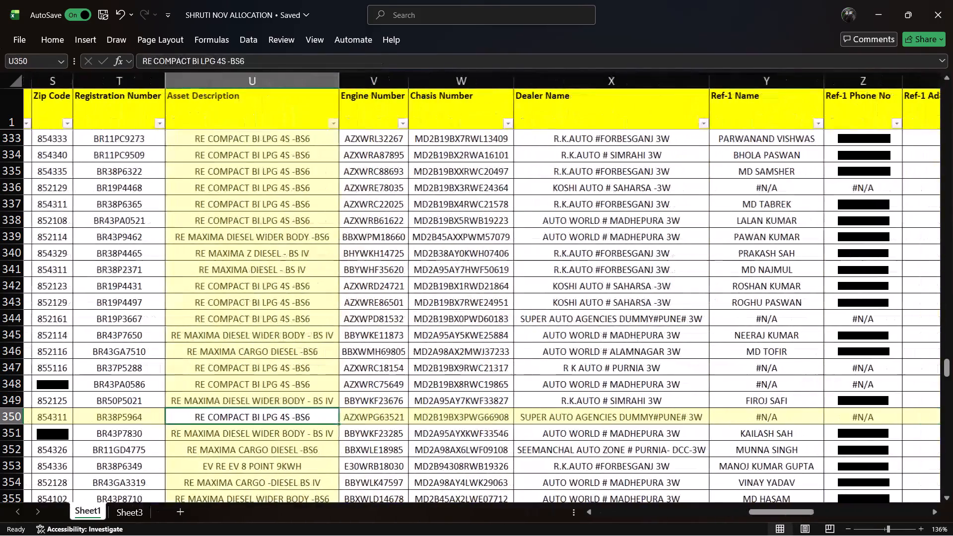
key("Right")
key("Right")
key("Right")
key("Right")
key("Right")
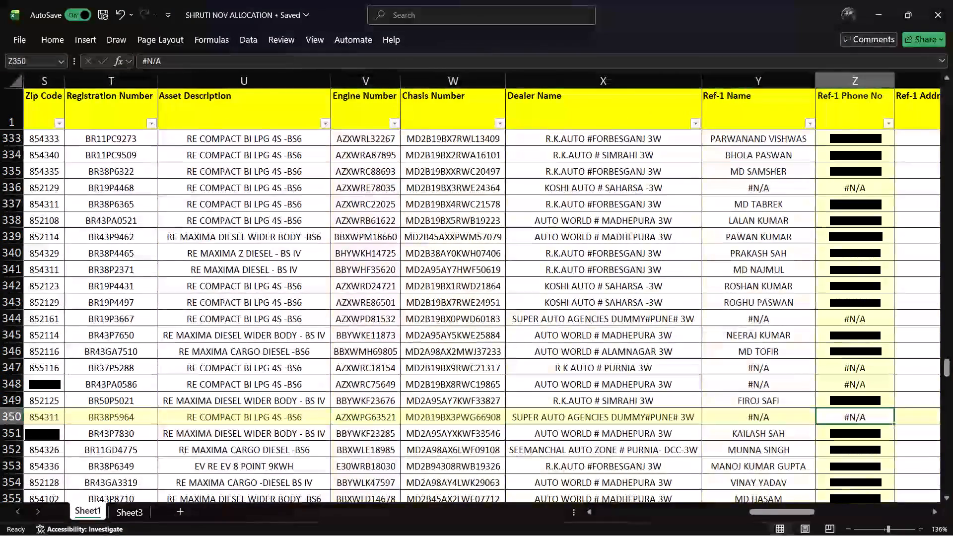
key("Right")
key("Right")
key("Right")
key("Right")
key("Right")
key("Right")
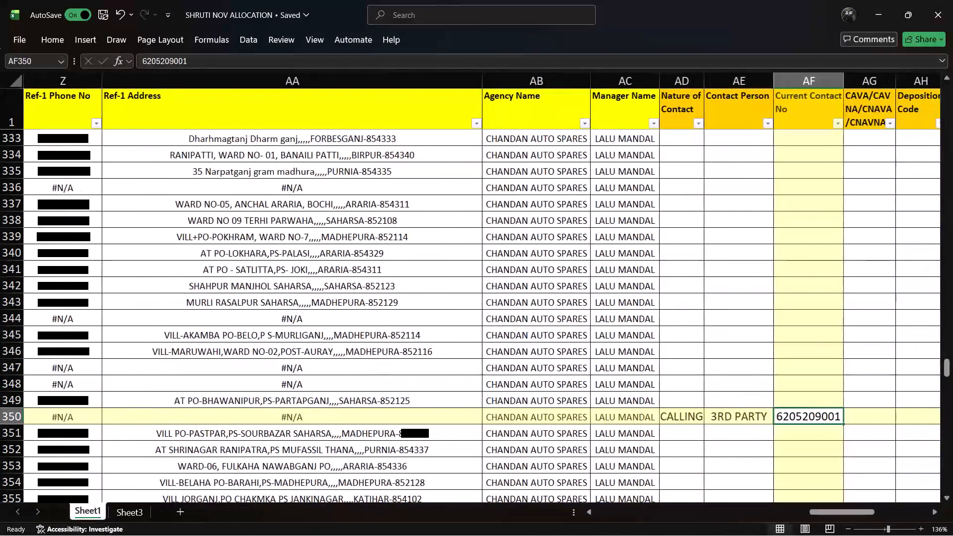
key("Right")
key("Right")
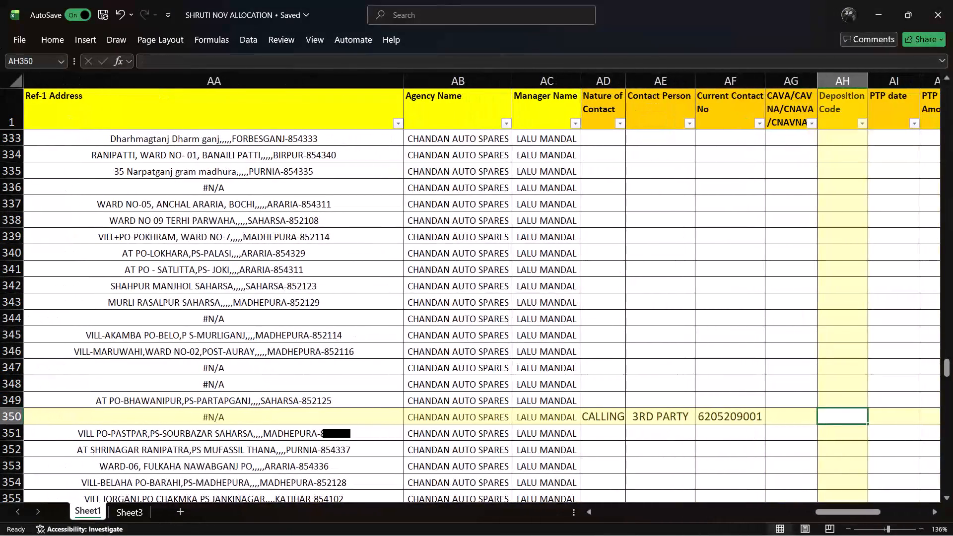
key("Right")
key("Right")
key("Right")
key("Right")
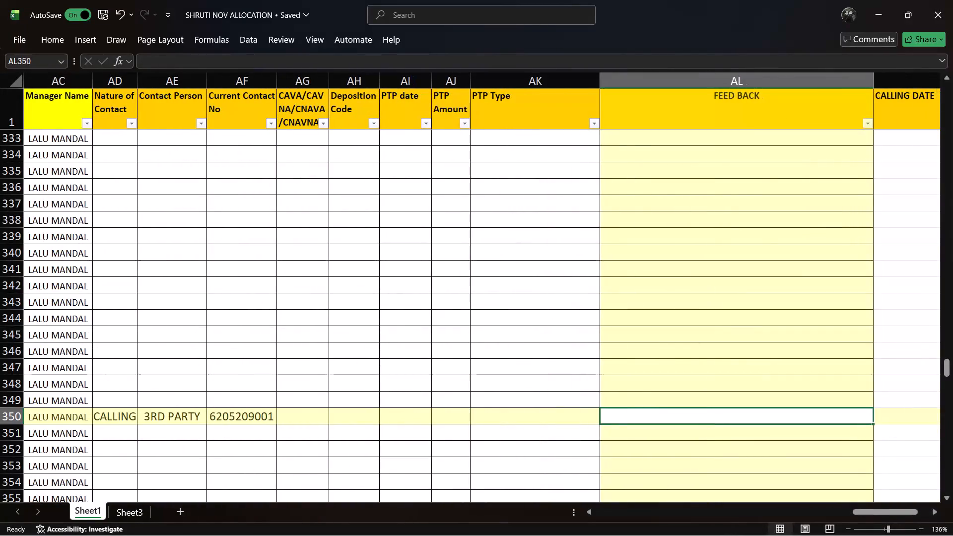
key("Right")
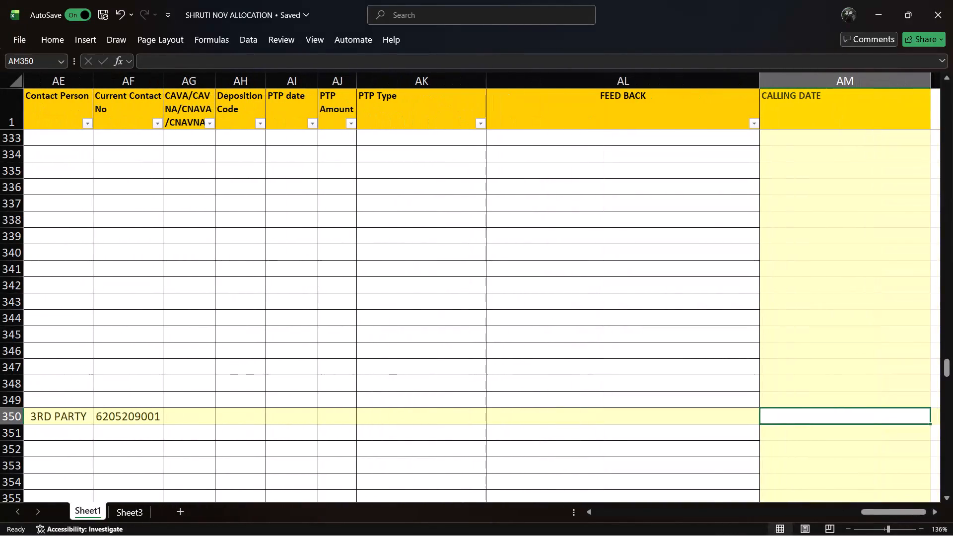
left_click(522, 418)
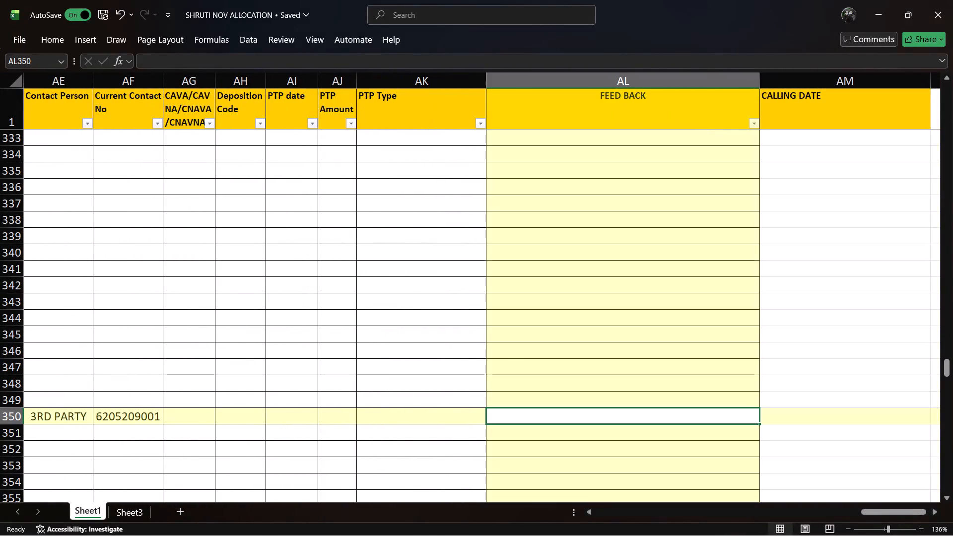
type("CX")
key("space")
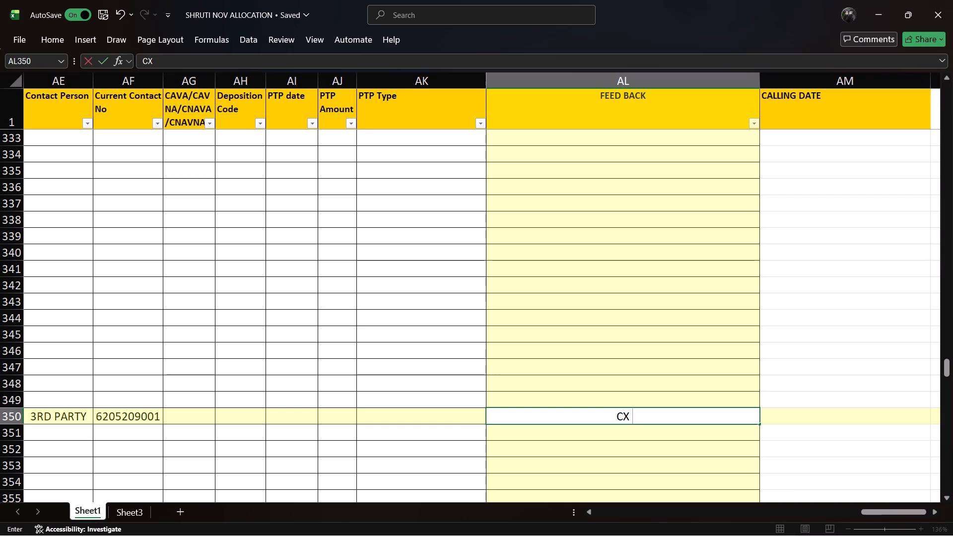
type("HOSPITAL ME HAI")
key("space")
type("GHR")
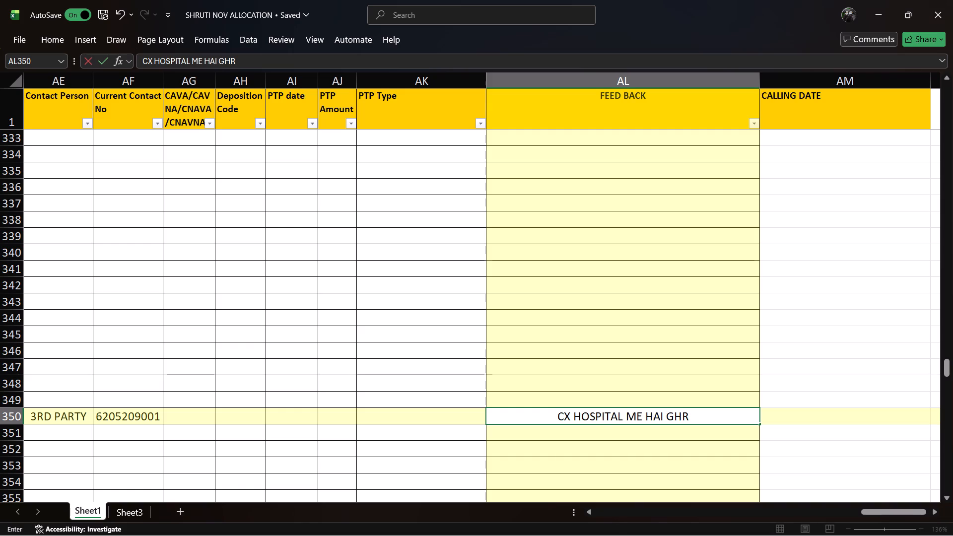
key("space")
type("JAKAR")
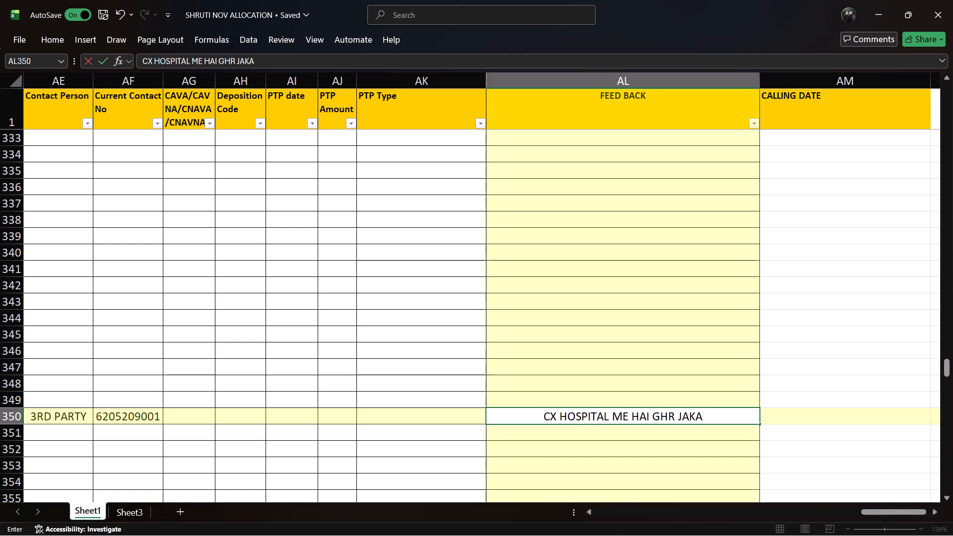
key("space")
type("CONFIRM KREGA")
key("space")
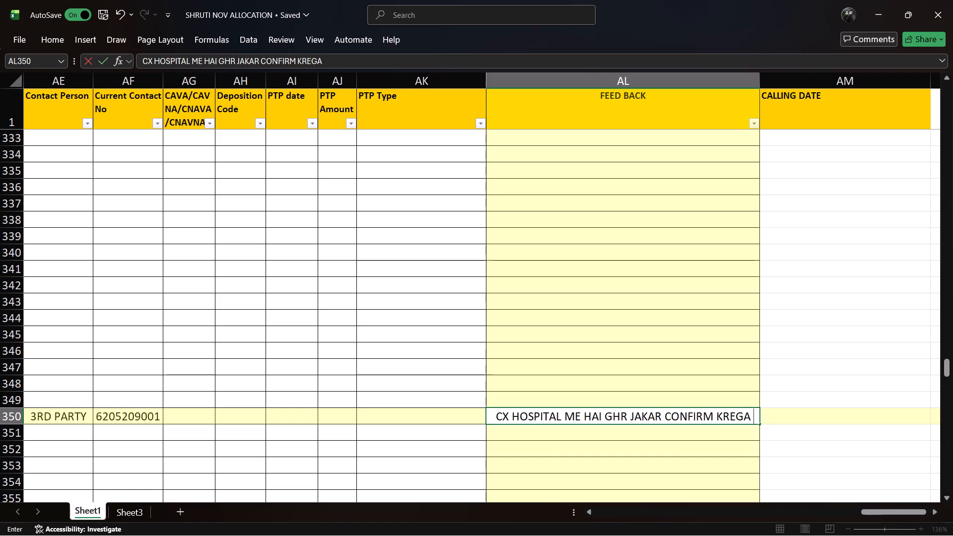
key("ctrl+s")
left_click(541, 418)
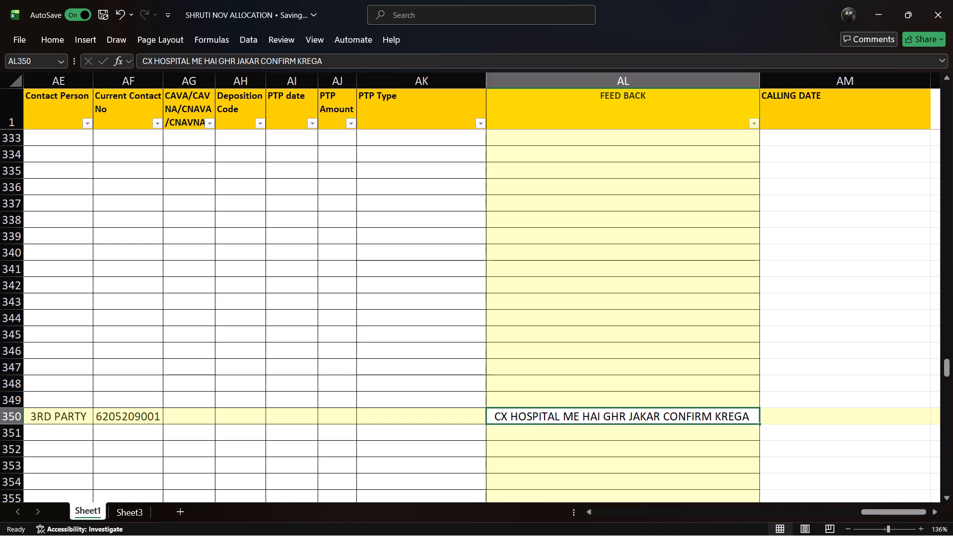
Insert the current date, 05-11-26, as row 350's CALLING DATE and save the workbook.
key("Right")
key("ctrl+semicolon")
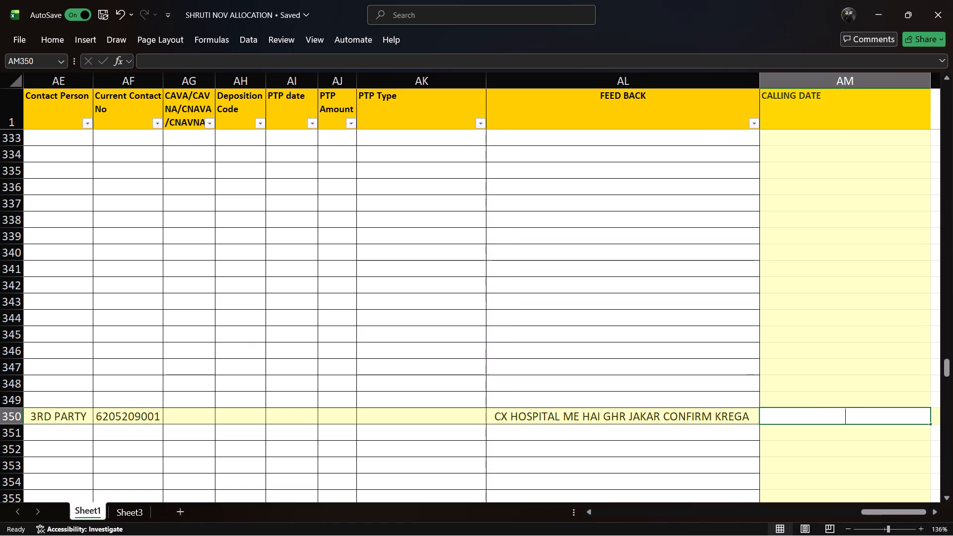
key("ctrl+s")
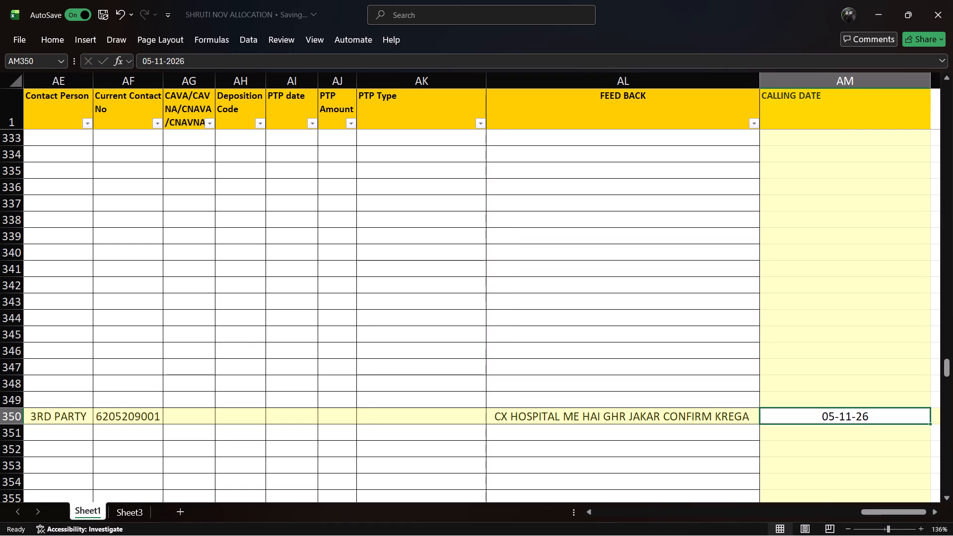
Look down the FRESH FLOW column below row 350 for the next flagged loan record.
key("Down")
key("Left")
key("Left")
key("Left")
key("Left")
key("Left")
key("Left")
key("Left")
key("Left")
key("Left")
key("Left")
key("Left")
key("Left")
key("Left")
key("Left")
key("Left")
key("Left")
key("Left")
key("Left")
key("Left")
key("Left")
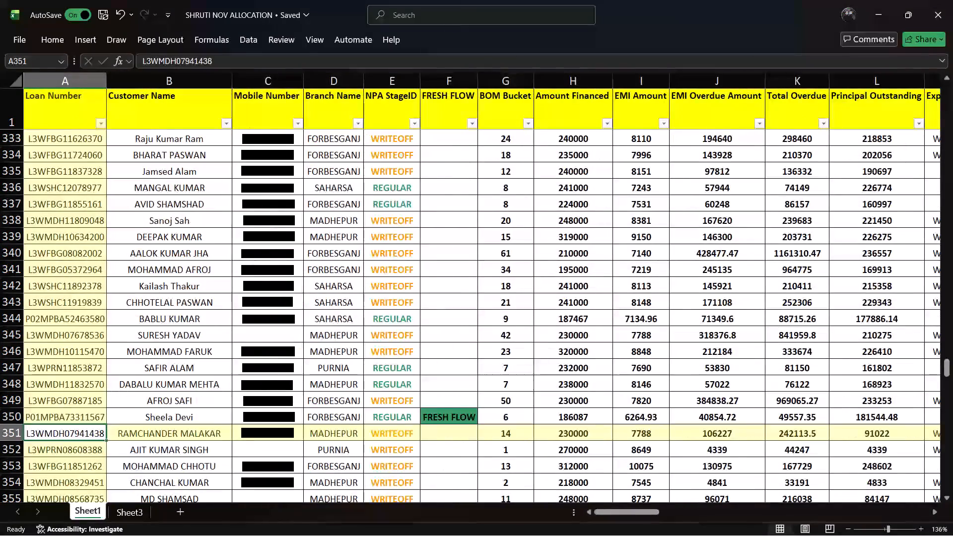
left_click(438, 420)
key("Down")
key("Down")
key("Down")
key("Down")
key("Down")
key("Down")
key("Down")
key("Down")
key("Down")
key("Down")
key("Down")
key("Down")
key("Down")
key("Down")
key("Down")
key("Down")
key("Down")
key("Down")
key("Down")
key("Down")
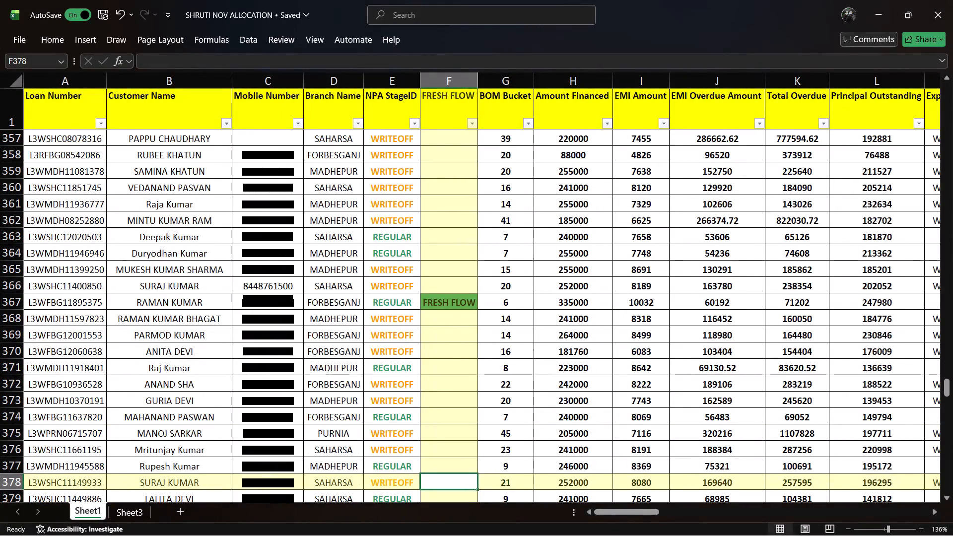
Go to the FRESH FLOW record in row 367 and check its NPA stage, branch and mobile number.
left_click(445, 304)
key("Left")
key("Left")
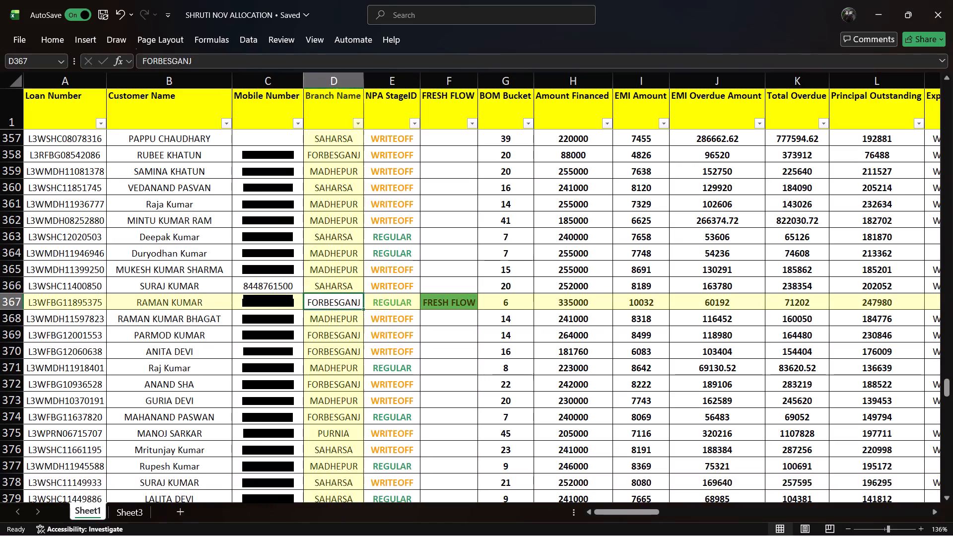
key("Left")
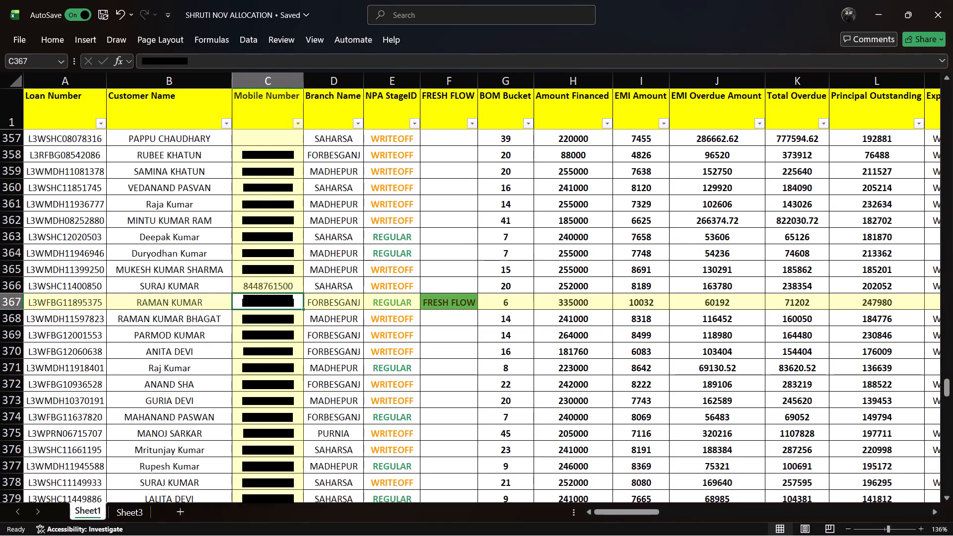